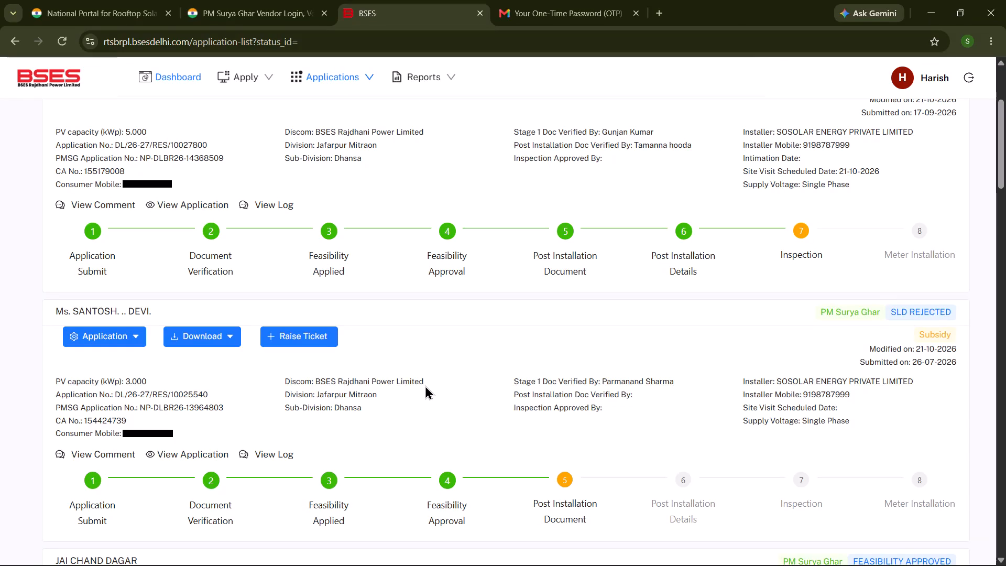
Review the pending rooftop solar applications, examining their statuses, progress stages and the actions offered for the inspection-in-progress application.
scroll(425, 385, "up", 6)
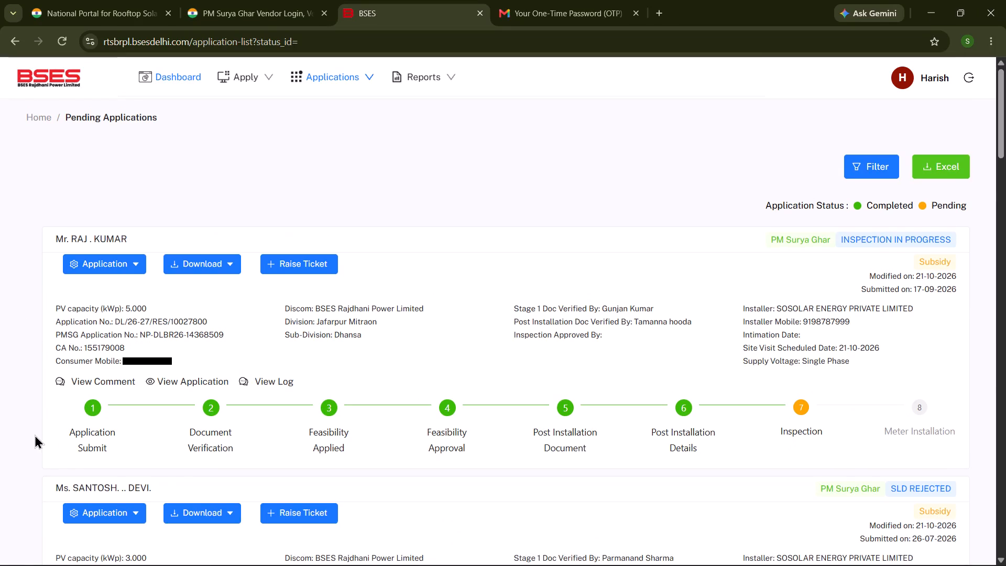
scroll(26, 451, "down", 5)
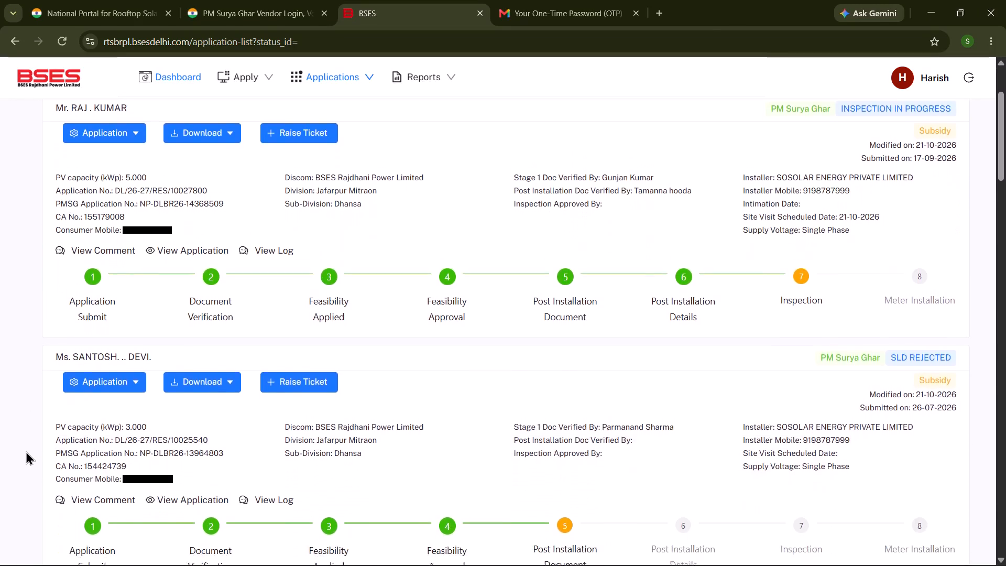
scroll(26, 451, "down", 2)
scroll(26, 451, "up", 1)
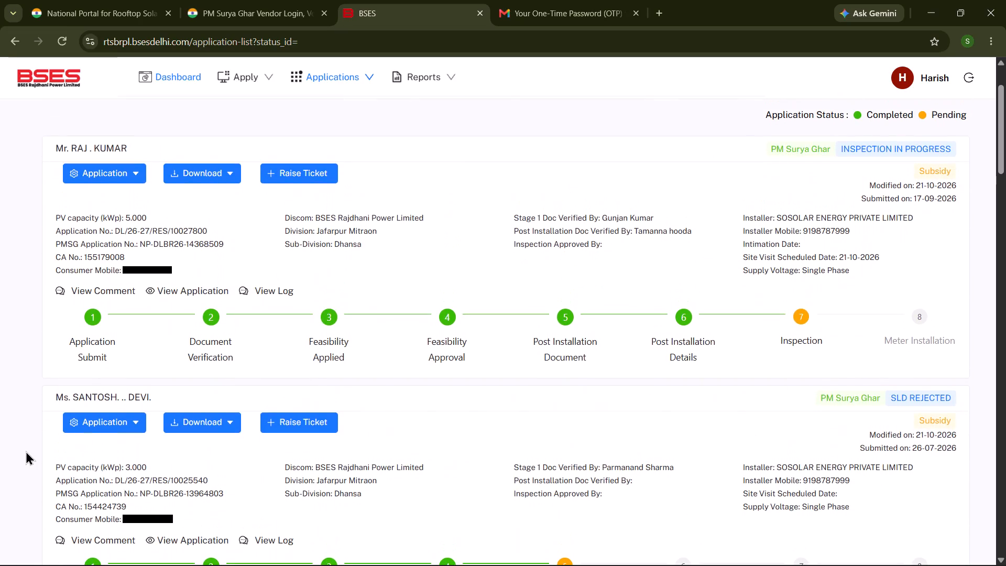
left_click(110, 171)
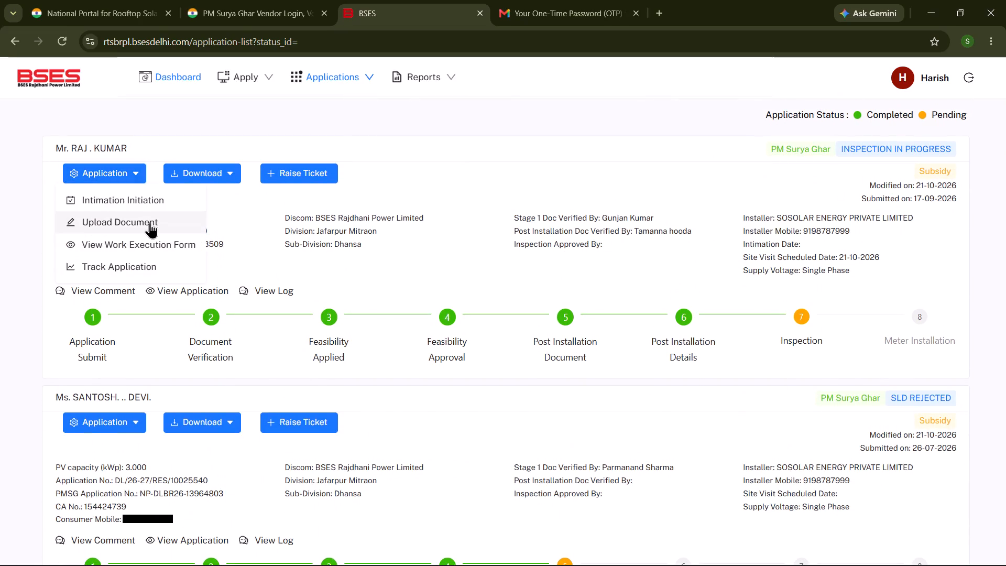
left_click(295, 246)
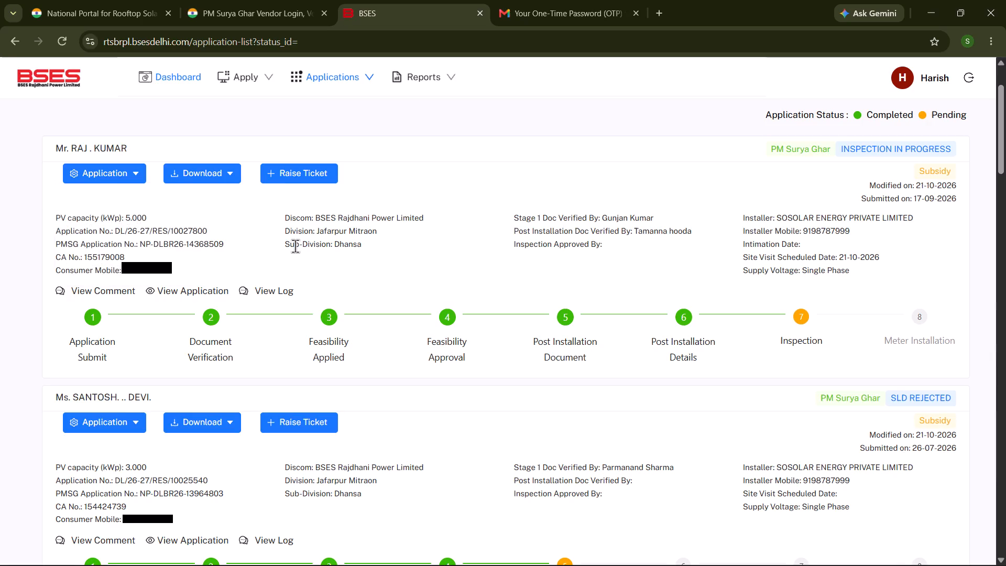
scroll(427, 311, "down", 7)
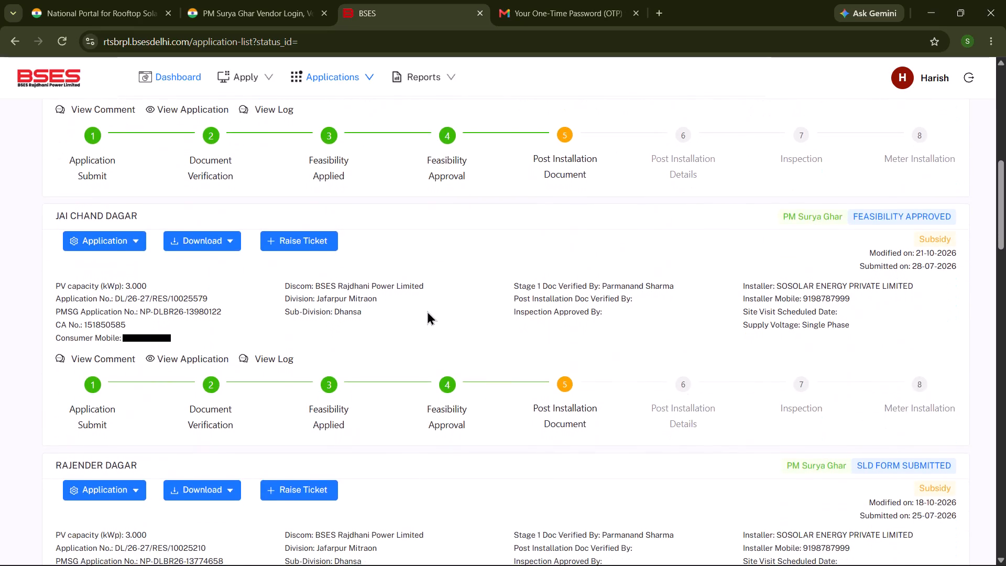
scroll(427, 311, "down", 6)
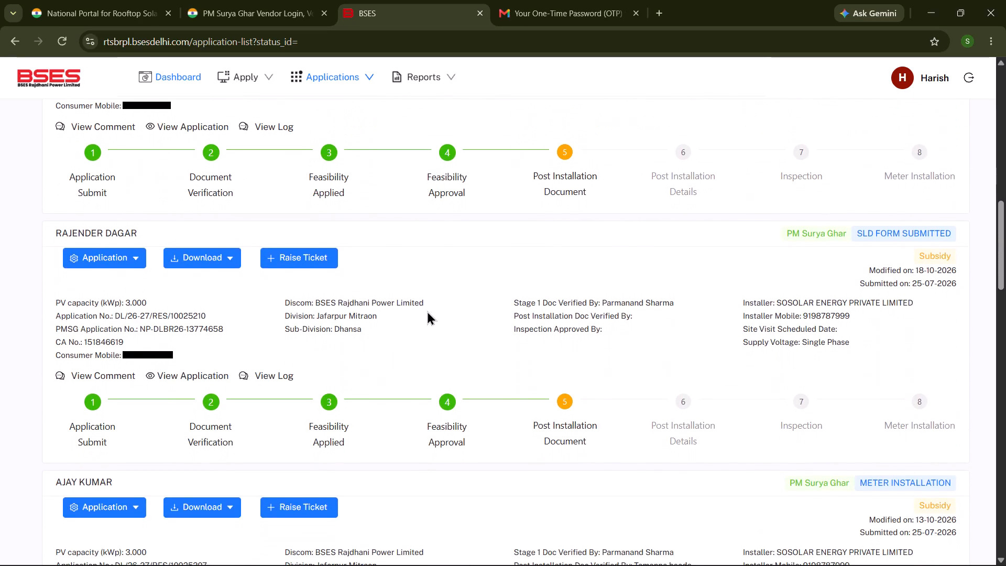
scroll(427, 311, "down", 9)
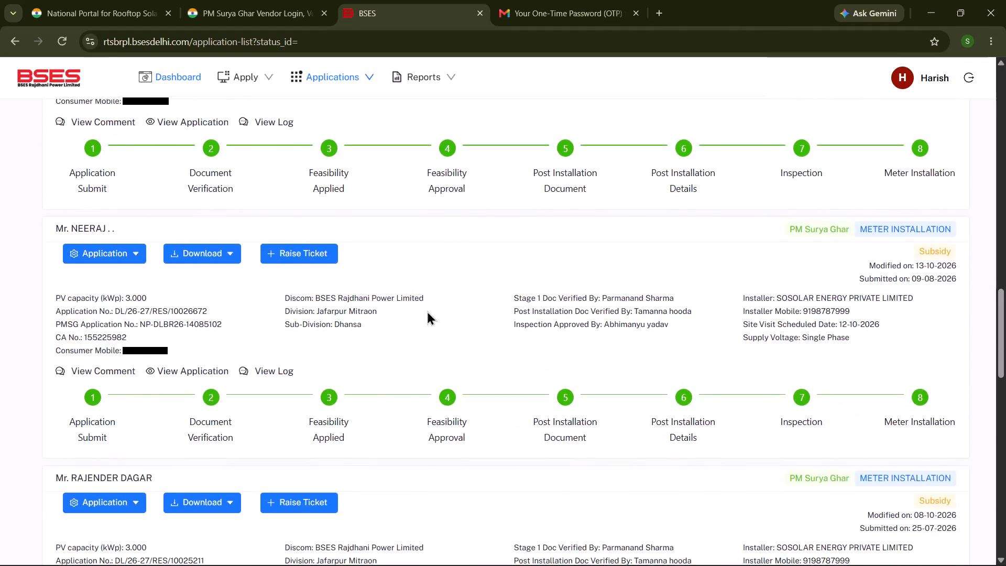
scroll(427, 311, "up", 19)
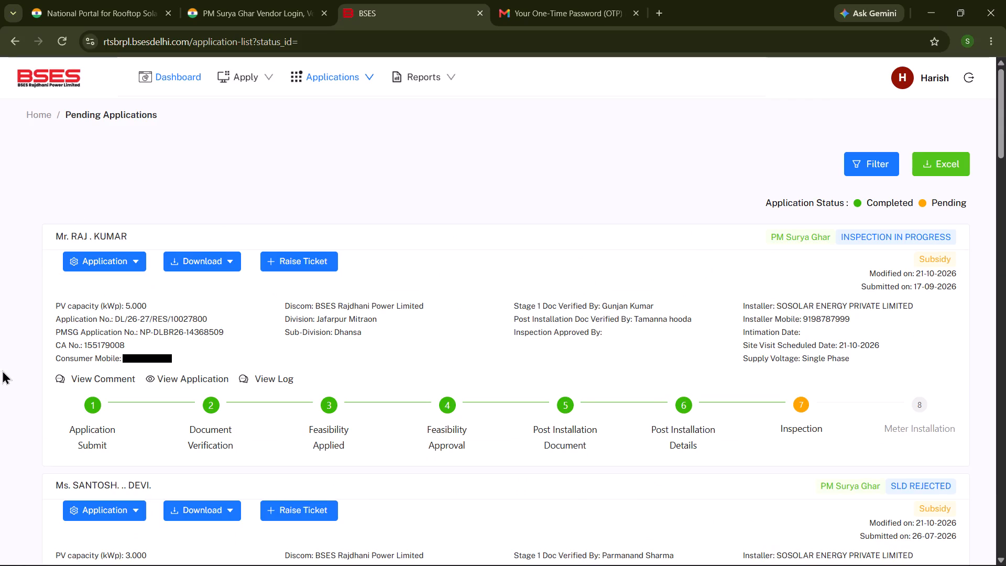
Open the SLD form of the 3 kWp pending application whose status is SLD Rejected.
scroll(2, 370, "down", 3)
left_click(121, 253)
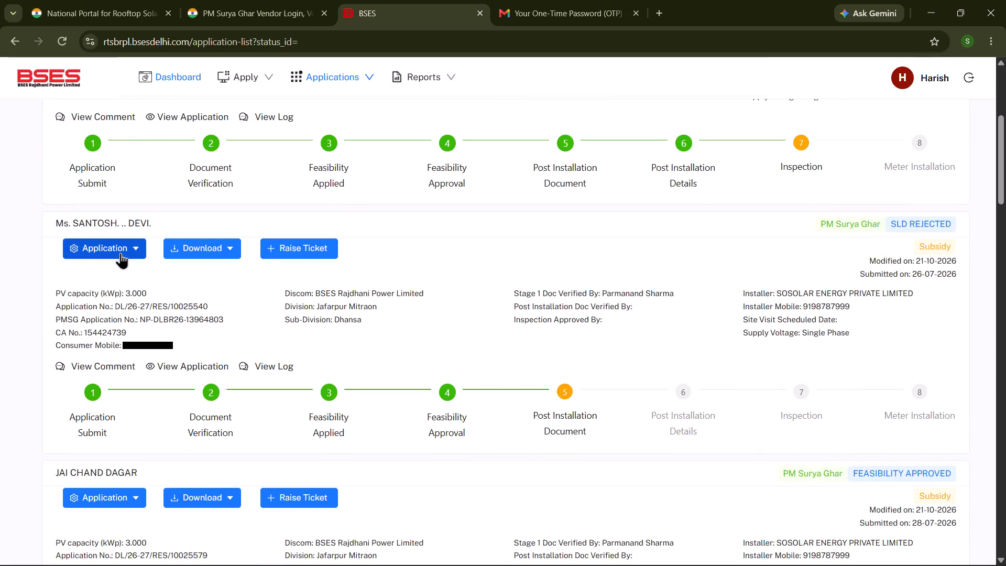
left_click(119, 274)
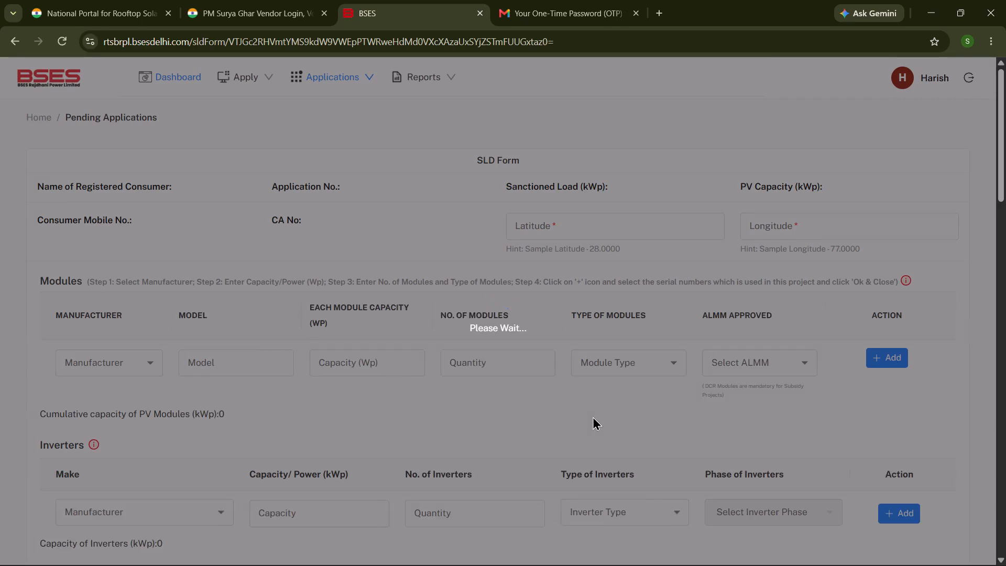
Review the SLD form from consumer details, modules and inverters through to the lightning arrester, earthing cables, remote monitoring and grid parameters.
scroll(528, 402, "down", 4)
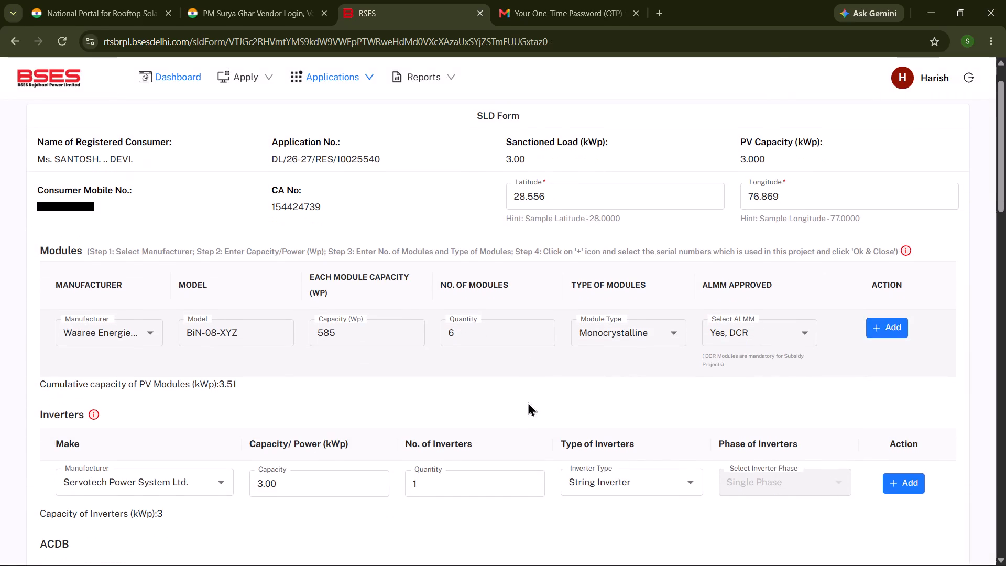
scroll(528, 402, "down", 11)
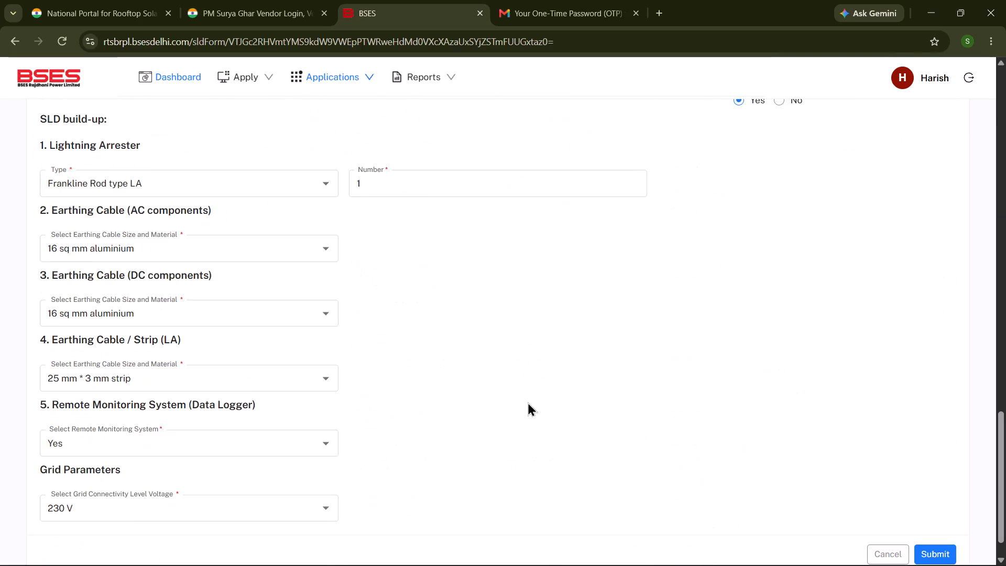
scroll(528, 402, "up", 17)
scroll(456, 415, "down", 1)
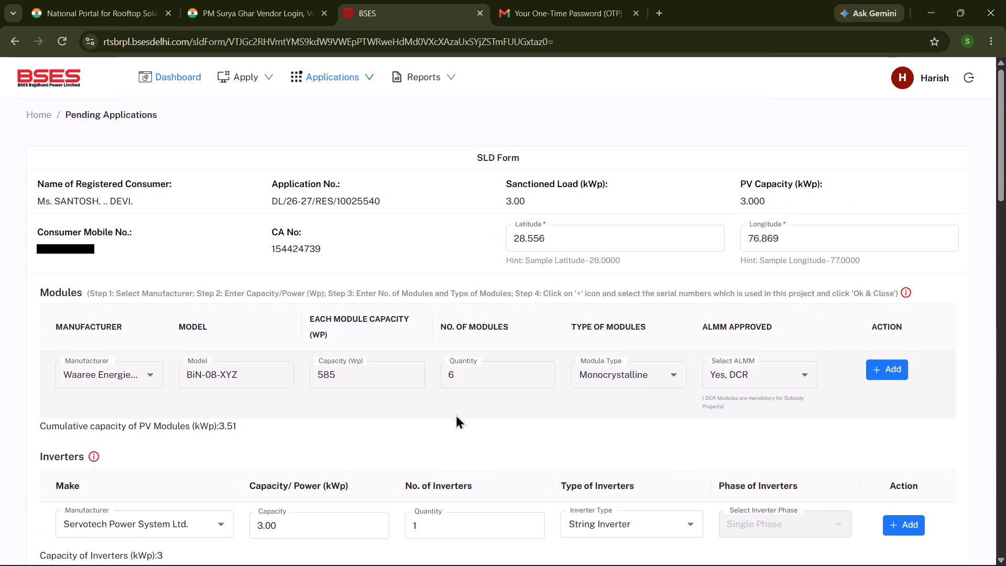
scroll(456, 415, "down", 2)
scroll(471, 437, "up", 2)
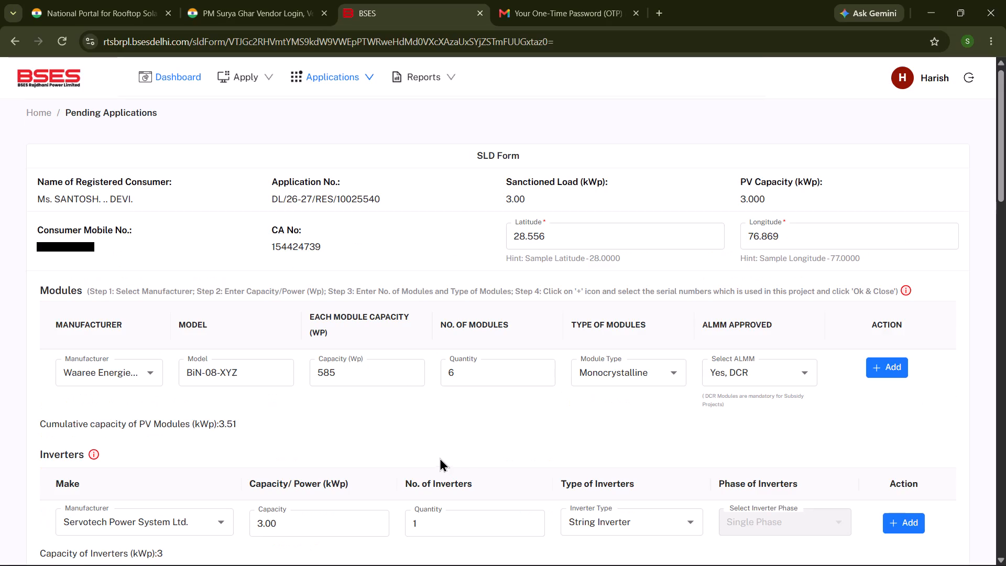
scroll(437, 443, "down", 1)
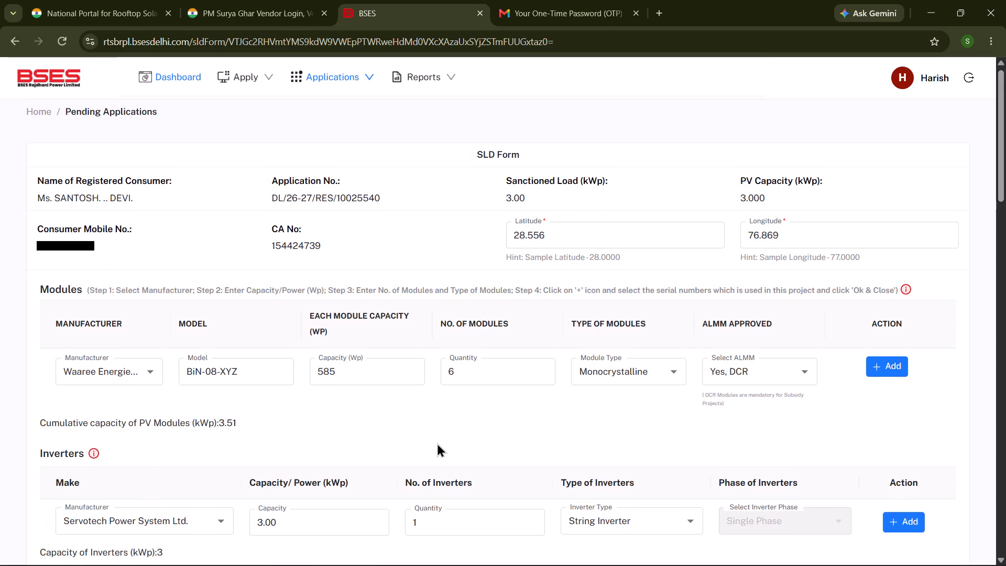
scroll(437, 443, "down", 15)
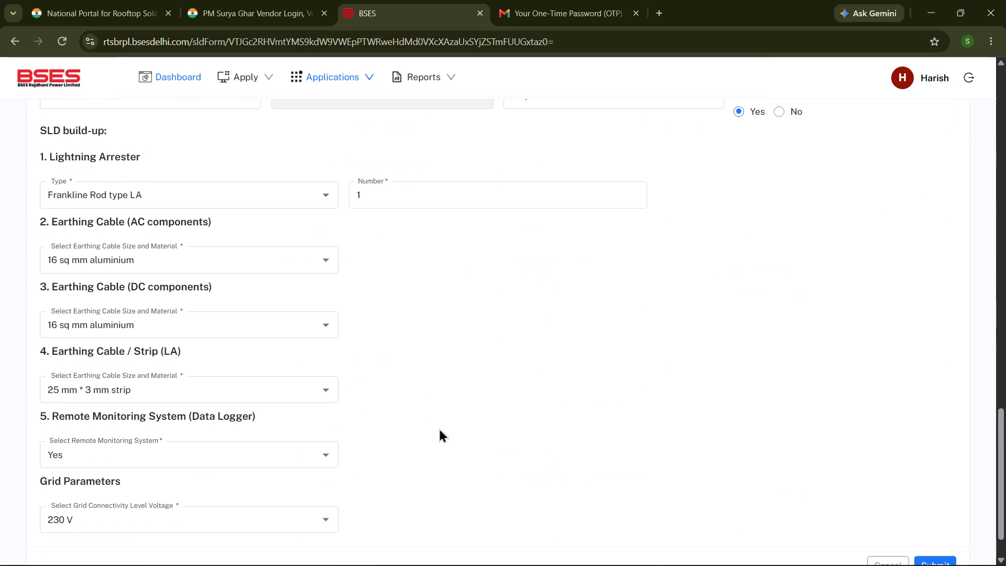
scroll(439, 428, "up", 1)
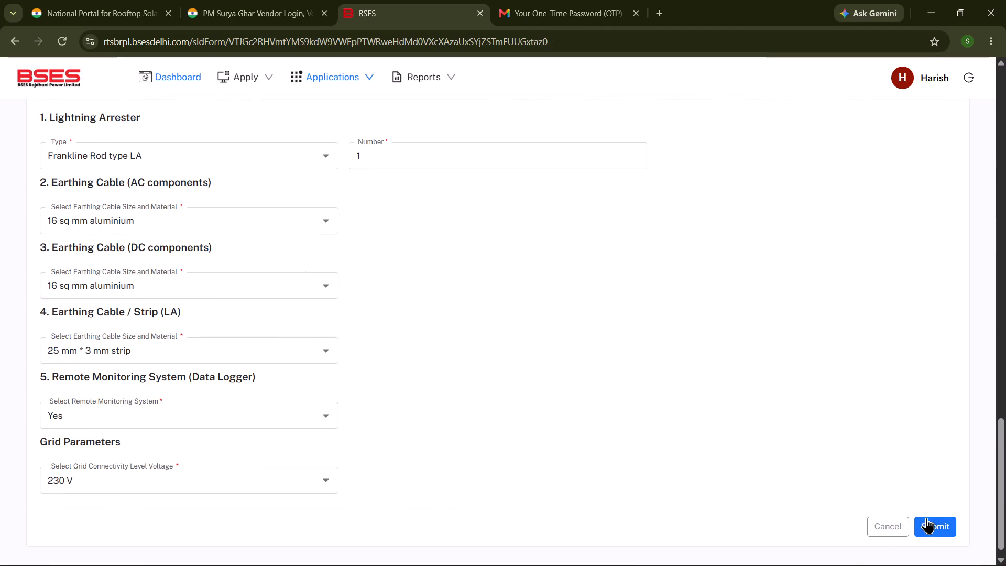
Submit the completed SLD form for the application whose SLD was rejected.
left_click(927, 520)
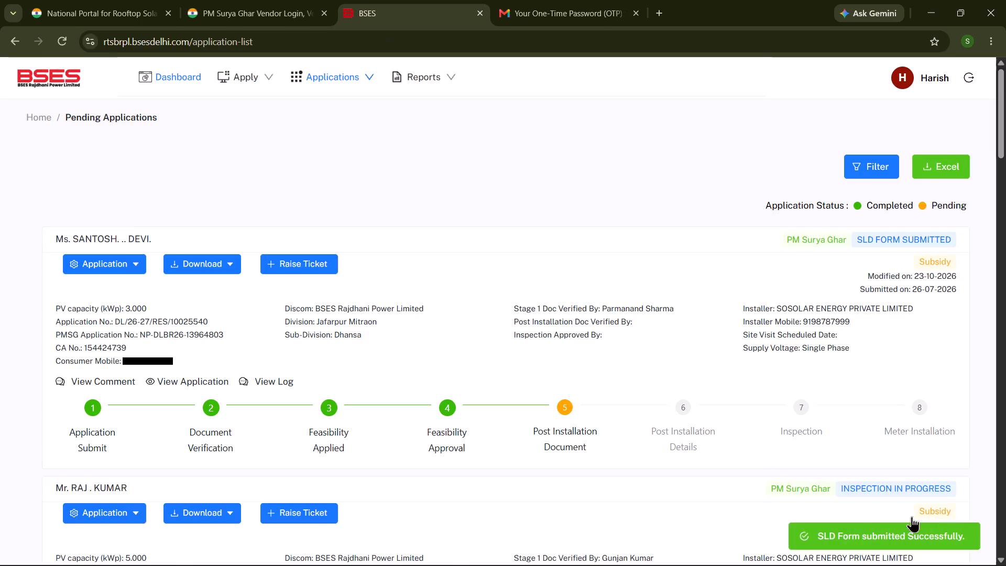
Check the application actions offered for the consumer whose SLD form has just been submitted.
scroll(427, 437, "down", 5)
scroll(417, 318, "up", 1)
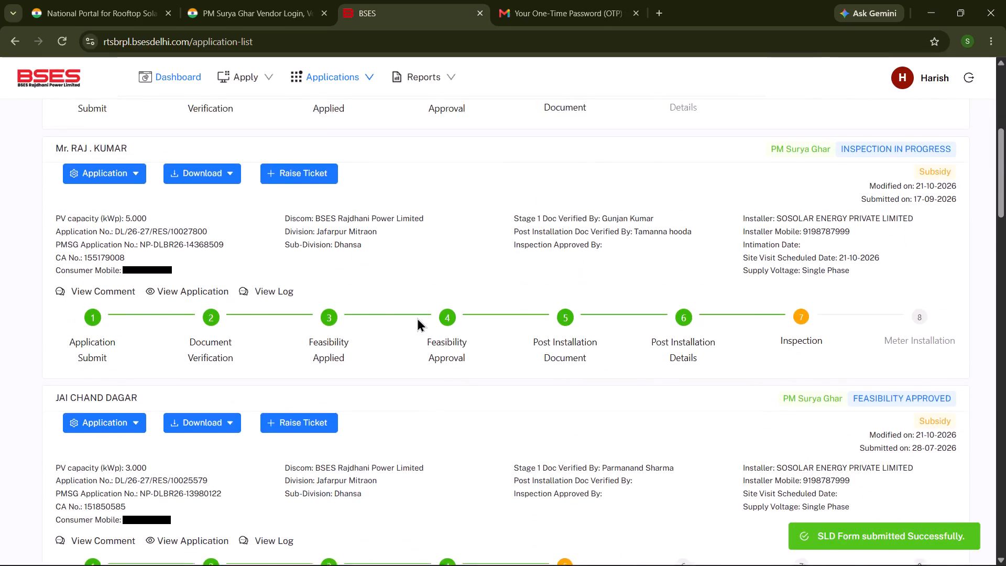
scroll(417, 318, "up", 4)
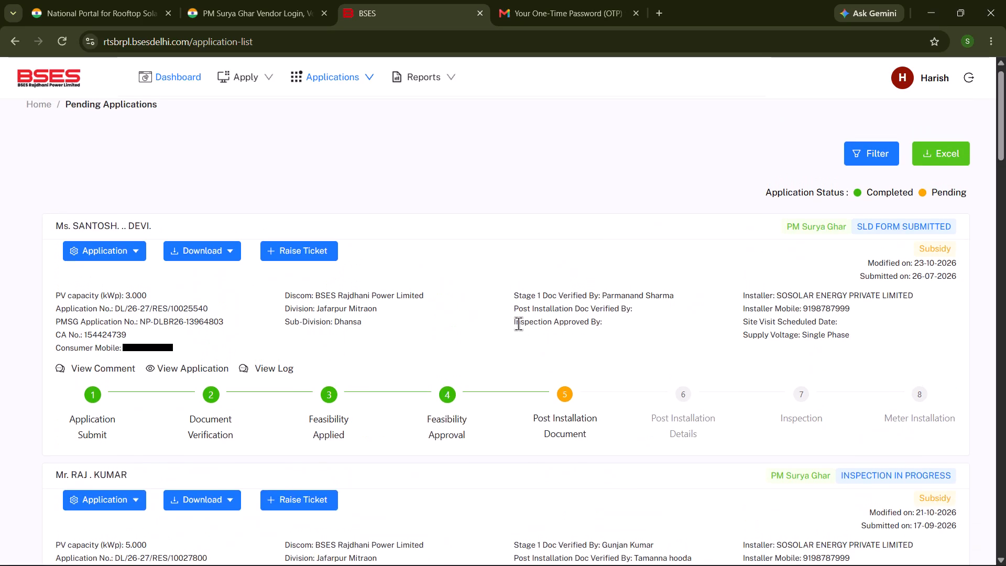
scroll(518, 323, "up", 1)
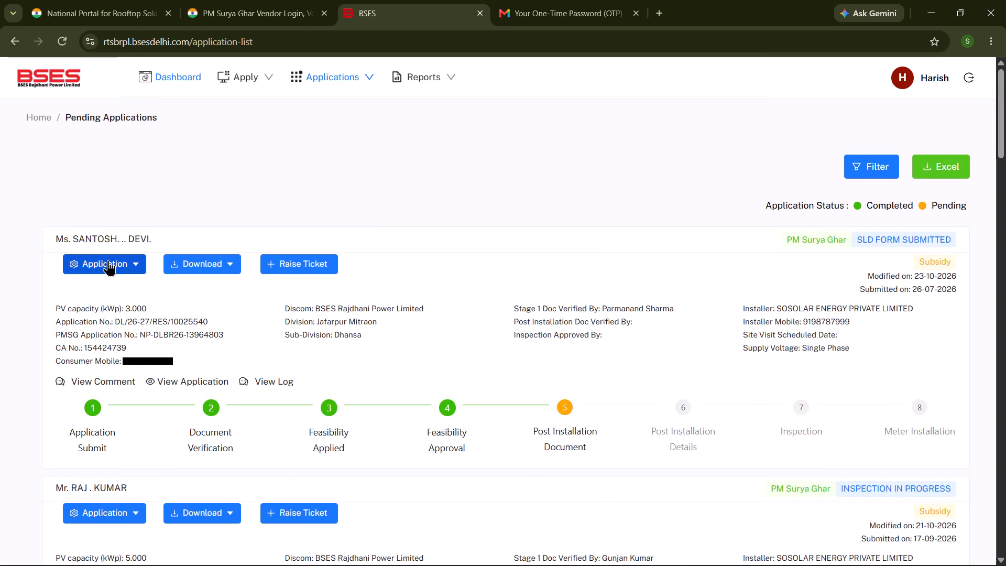
left_click(108, 260)
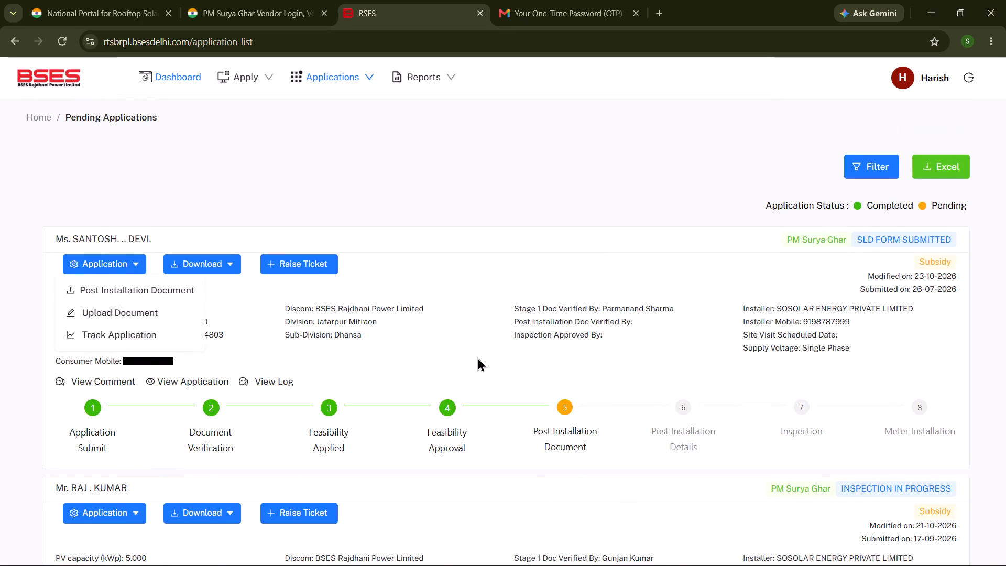
left_click(476, 354)
Open the SLD form of the 3 kWp application with Feasibility Approved status.
scroll(476, 354, "down", 2)
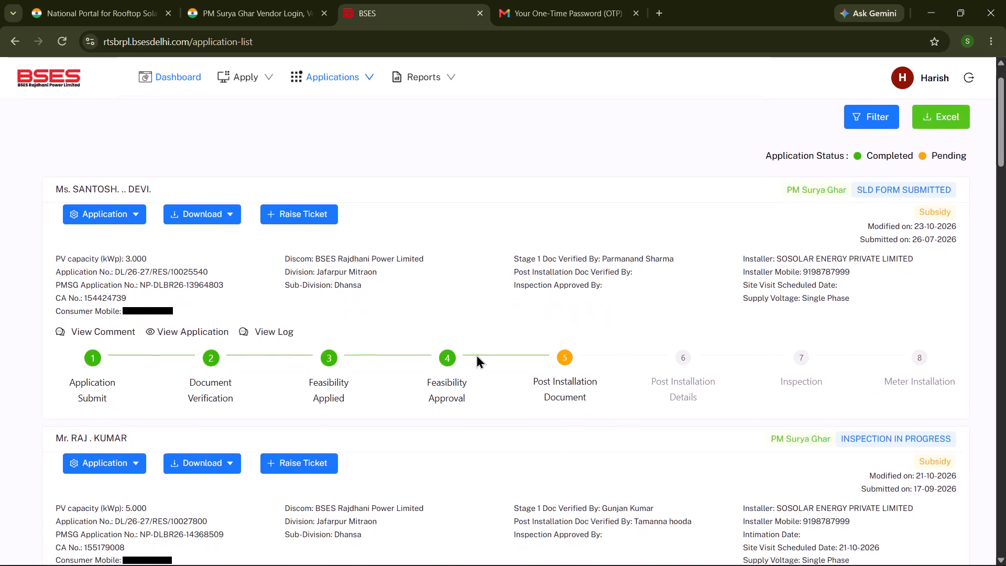
scroll(476, 354, "down", 7)
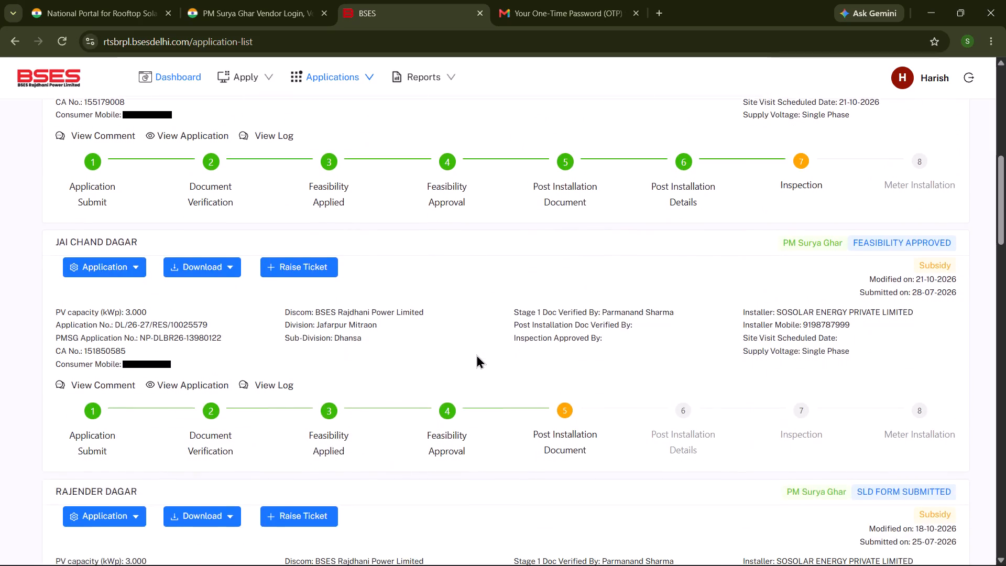
scroll(476, 354, "down", 1)
left_click(116, 254)
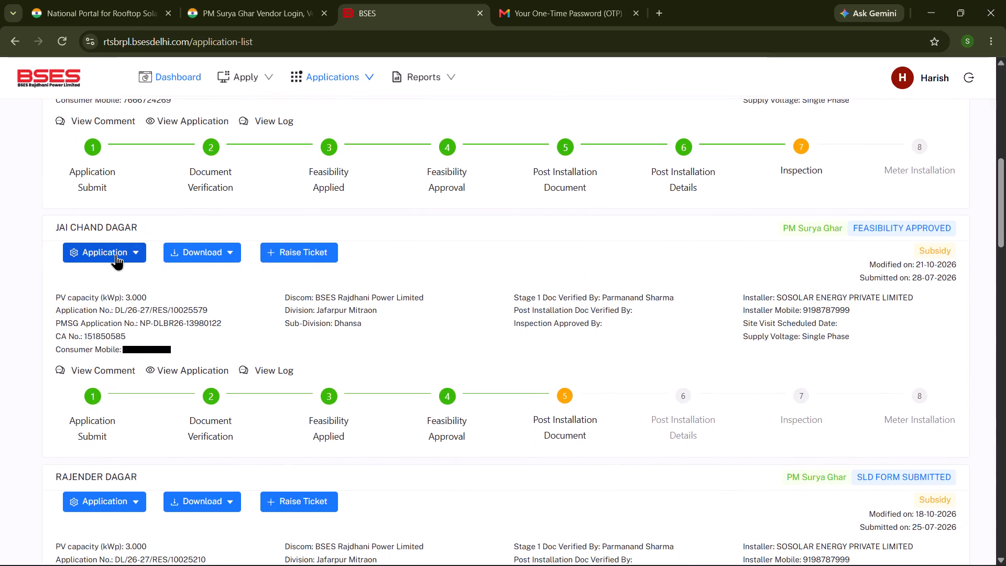
left_click(114, 272)
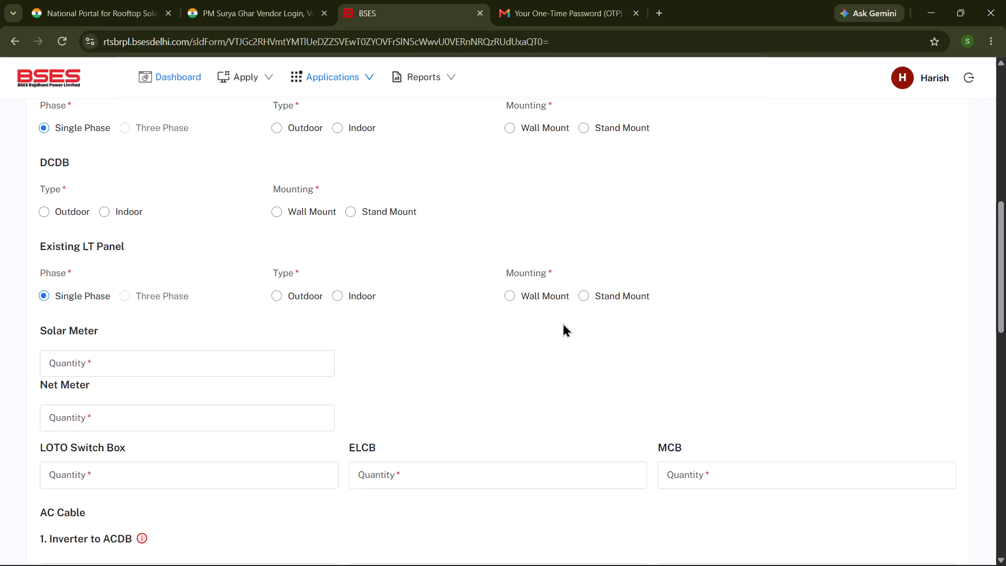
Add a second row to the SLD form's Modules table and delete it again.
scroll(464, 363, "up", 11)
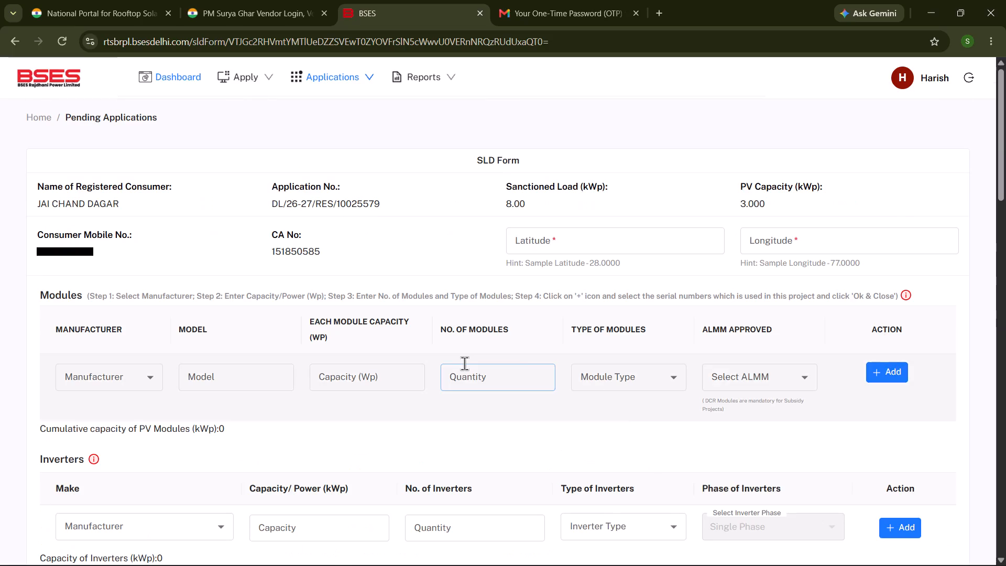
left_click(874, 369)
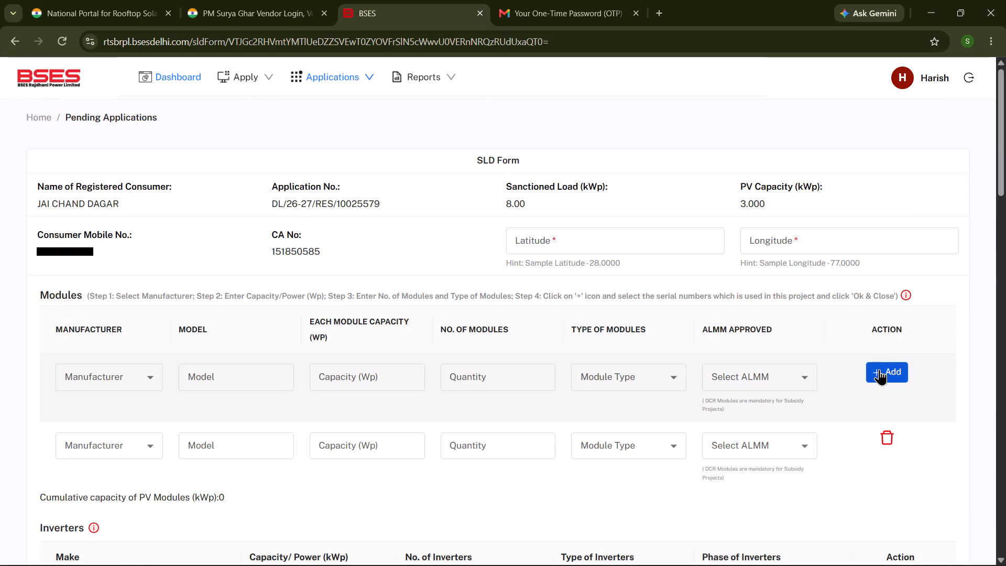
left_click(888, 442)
Examine the blank SLD form's sections from modules and inverters down to grid parameters, and return to the applications list.
scroll(717, 436, "down", 18)
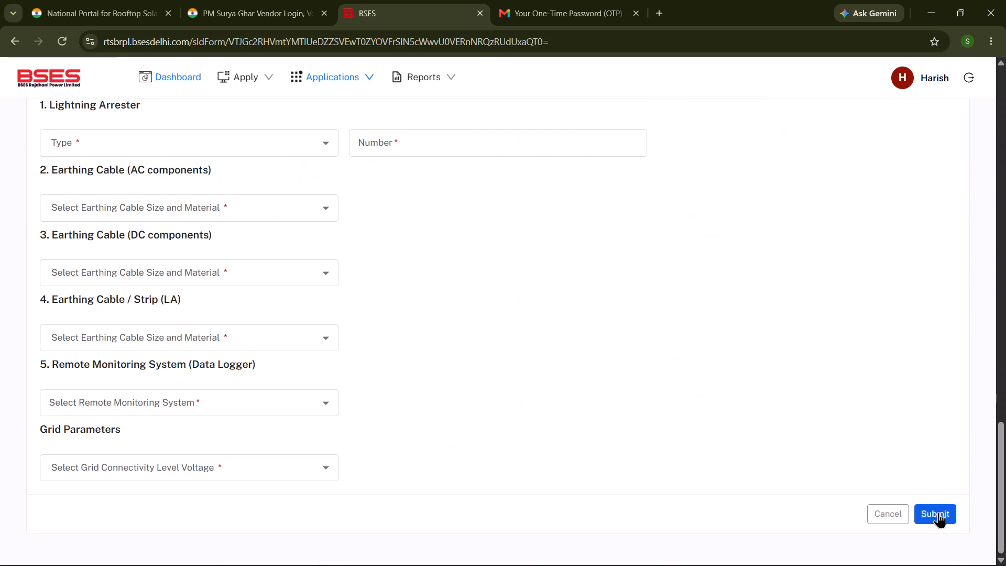
scroll(621, 358, "up", 9)
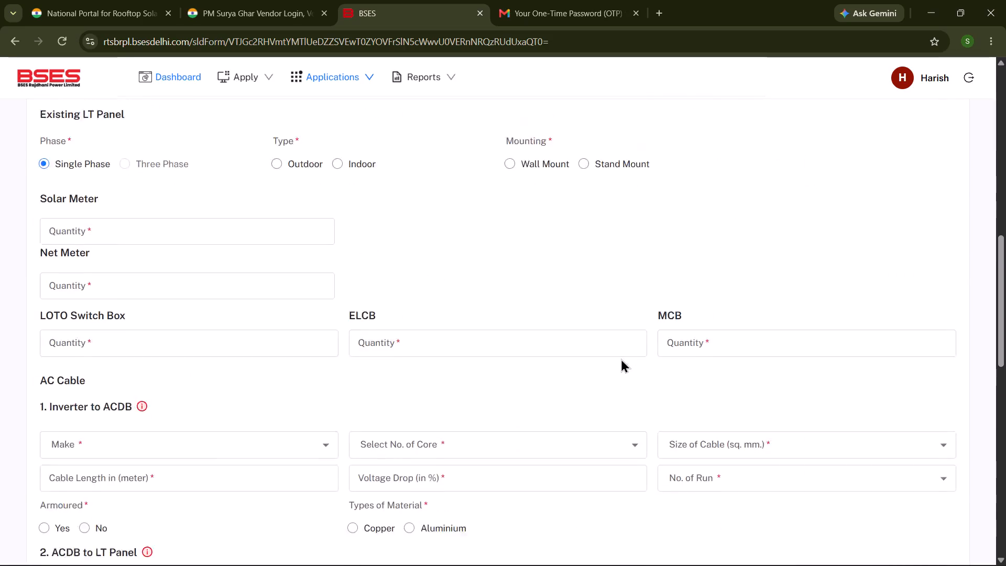
scroll(621, 358, "up", 8)
scroll(382, 416, "right", 1)
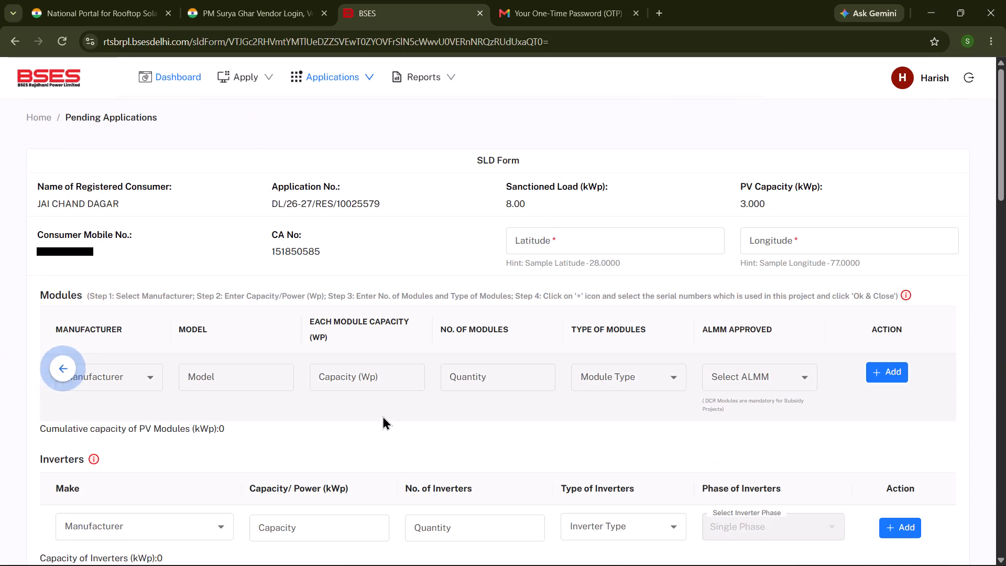
scroll(382, 416, "right", 1)
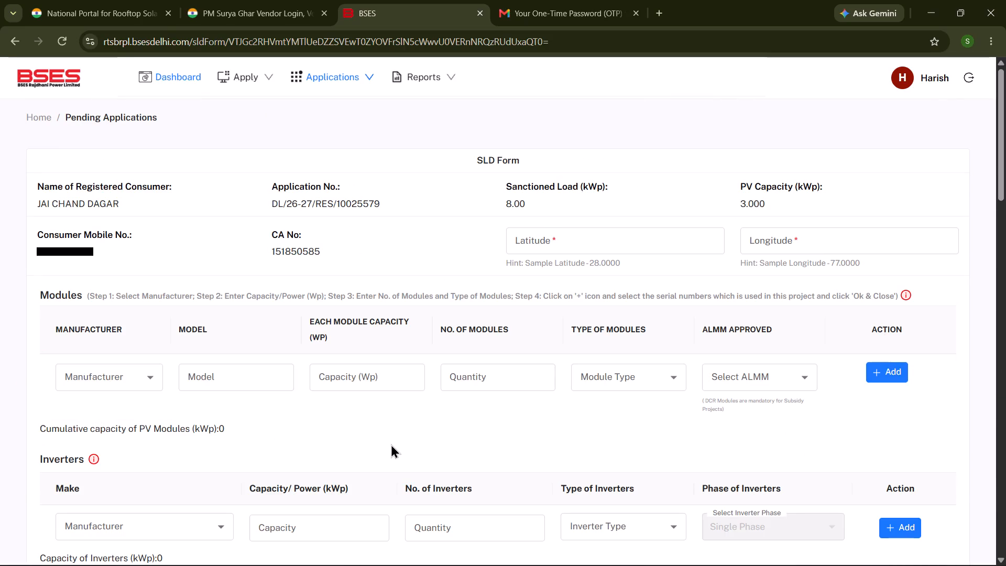
scroll(391, 444, "down", 2)
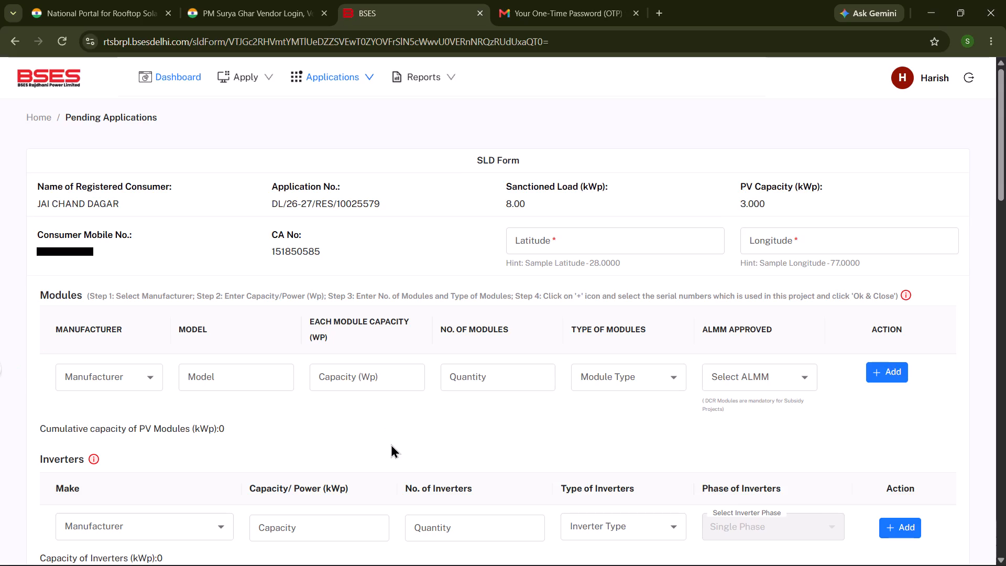
scroll(391, 444, "down", 3)
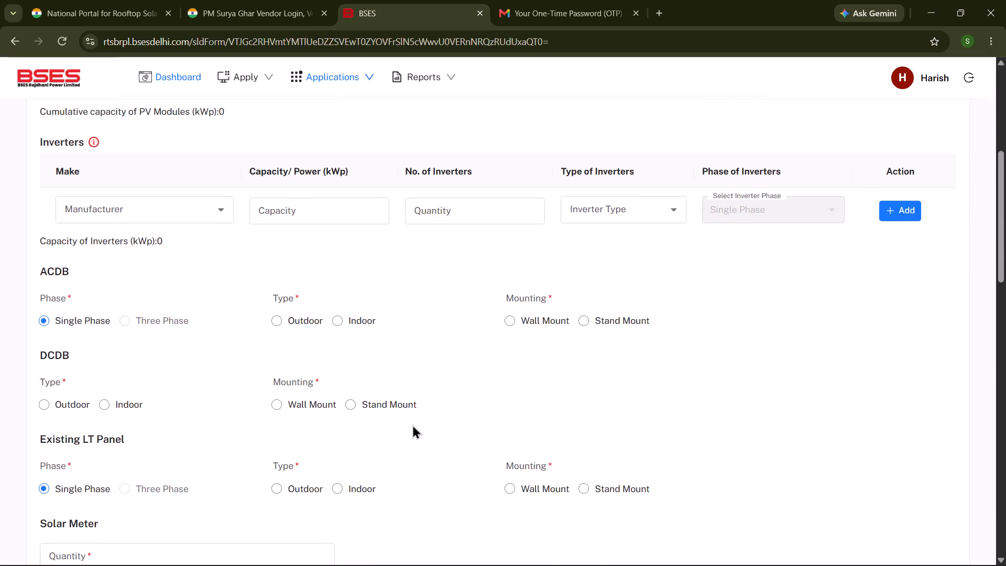
scroll(412, 424, "right", 10)
Examine the pending applications list again, comparing each application's status and current progress stage.
scroll(383, 334, "down", 4)
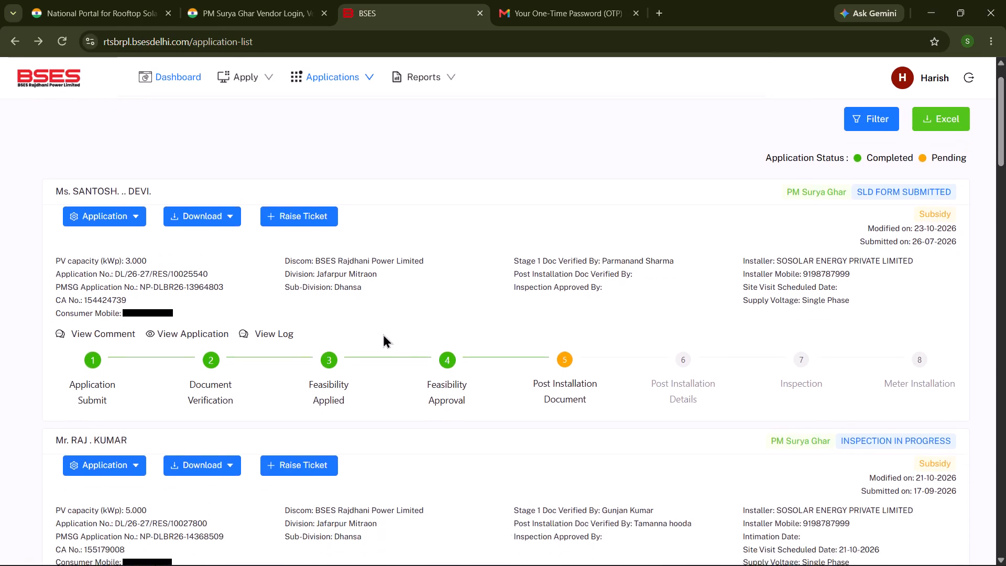
scroll(383, 334, "down", 3)
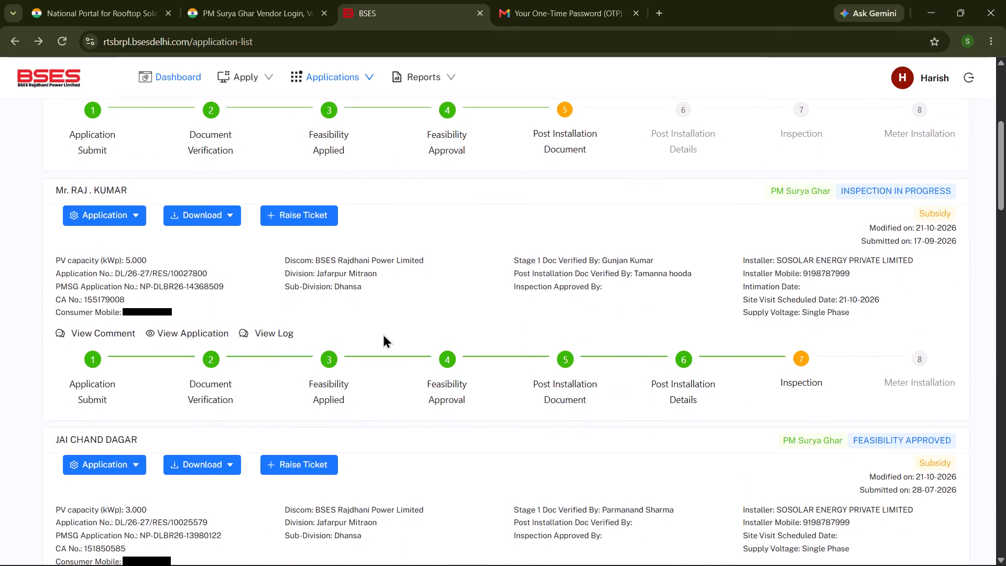
scroll(383, 334, "down", 1)
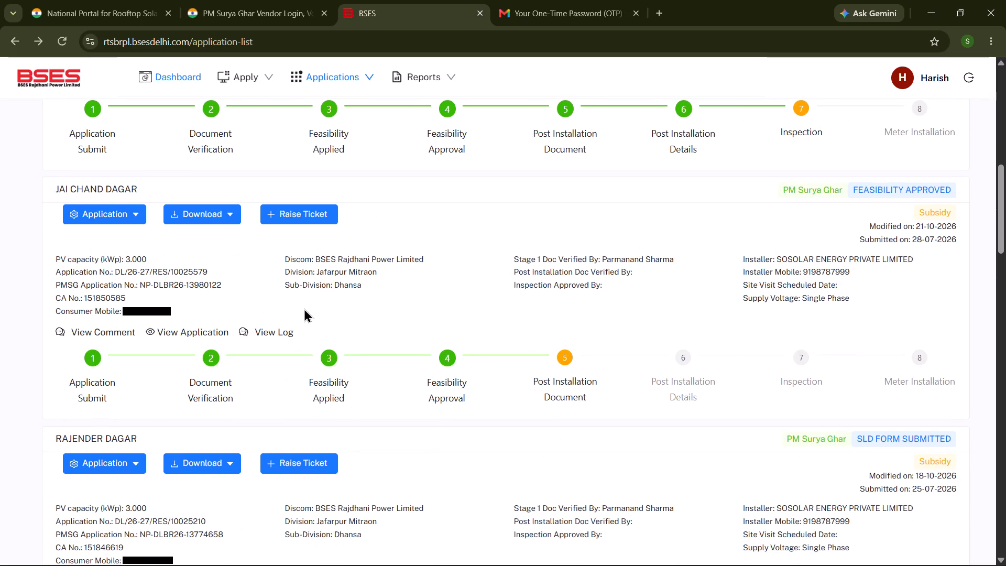
scroll(304, 308, "down", 2)
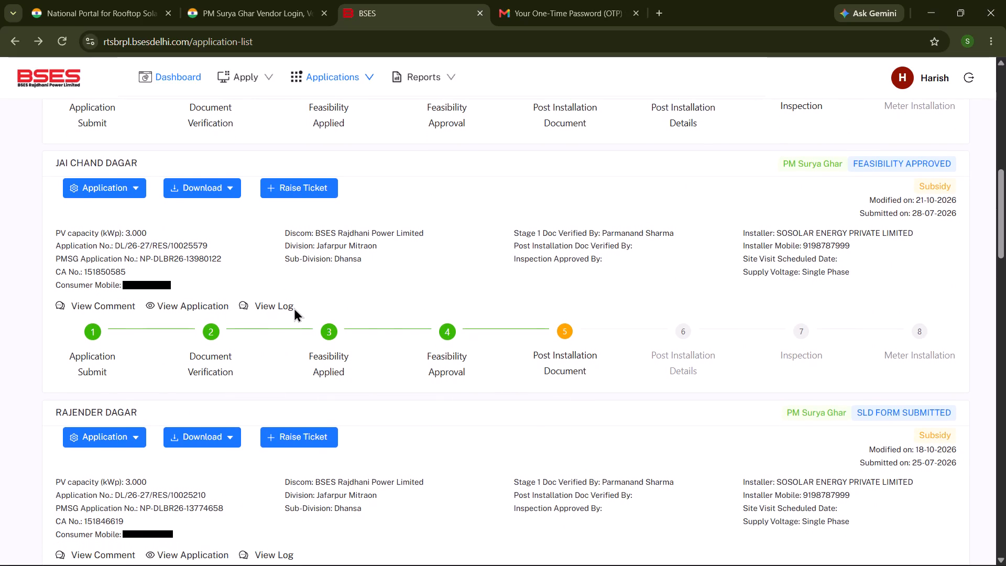
scroll(391, 355, "down", 1)
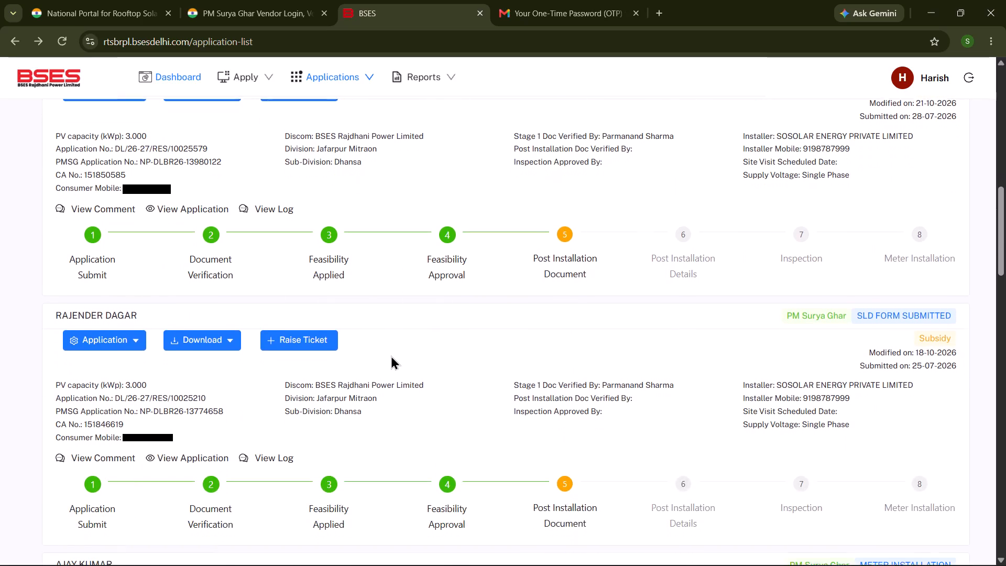
scroll(391, 355, "down", 1)
scroll(391, 355, "up", 4)
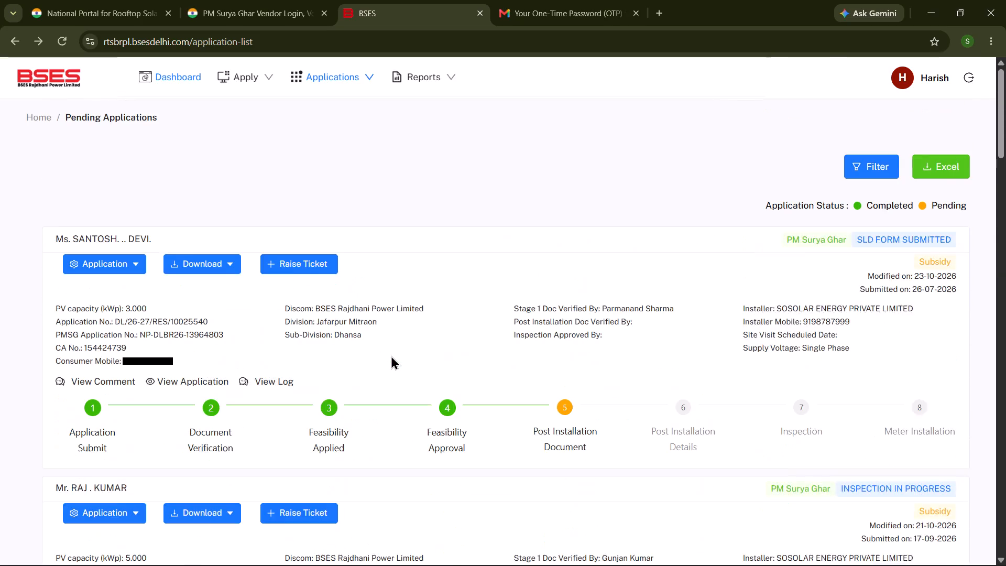
scroll(391, 355, "down", 5)
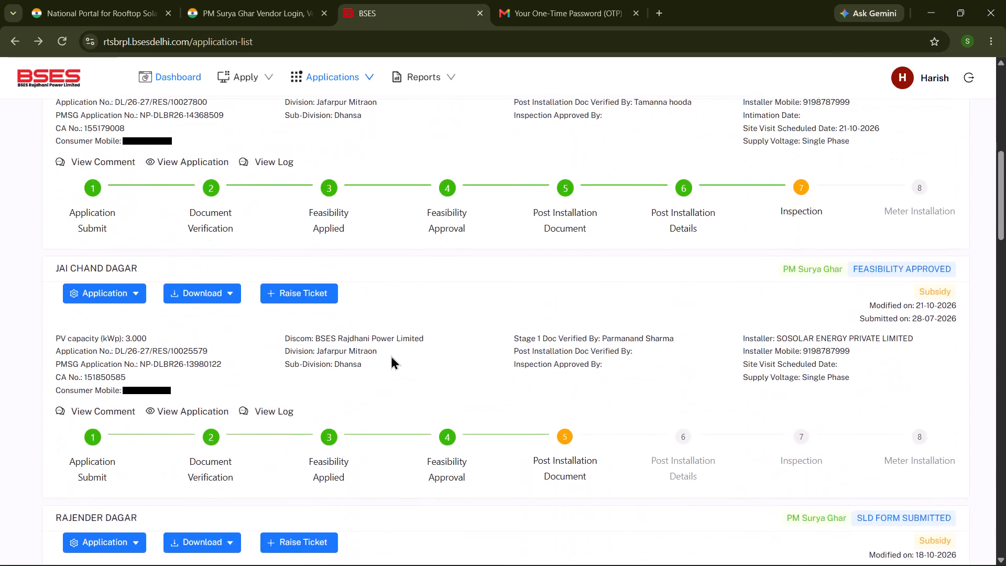
scroll(391, 355, "down", 2)
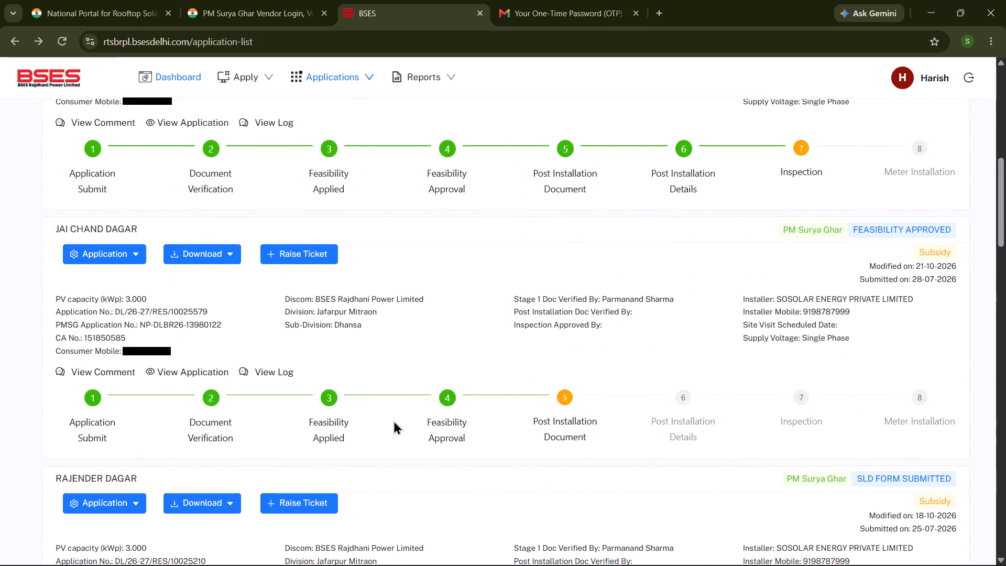
Examine the statuses and progress stages of the remaining applications down to the end of the list's first page.
scroll(388, 423, "down", 2)
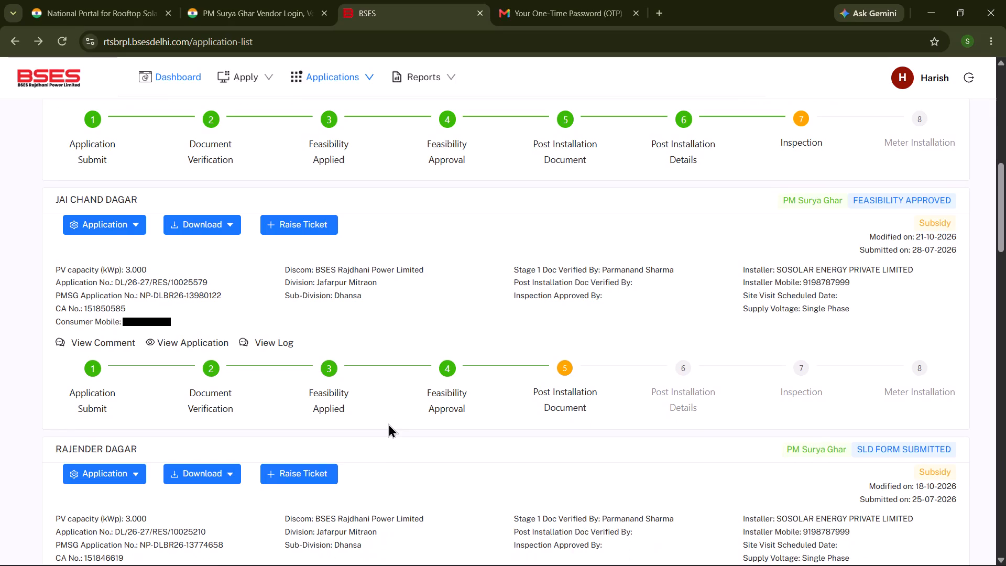
scroll(388, 423, "down", 1)
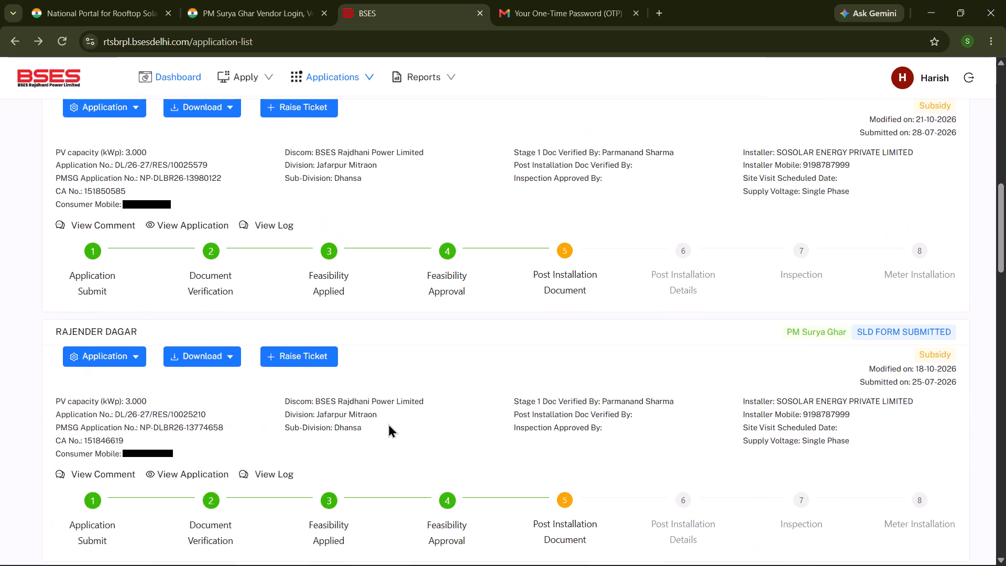
scroll(388, 423, "down", 5)
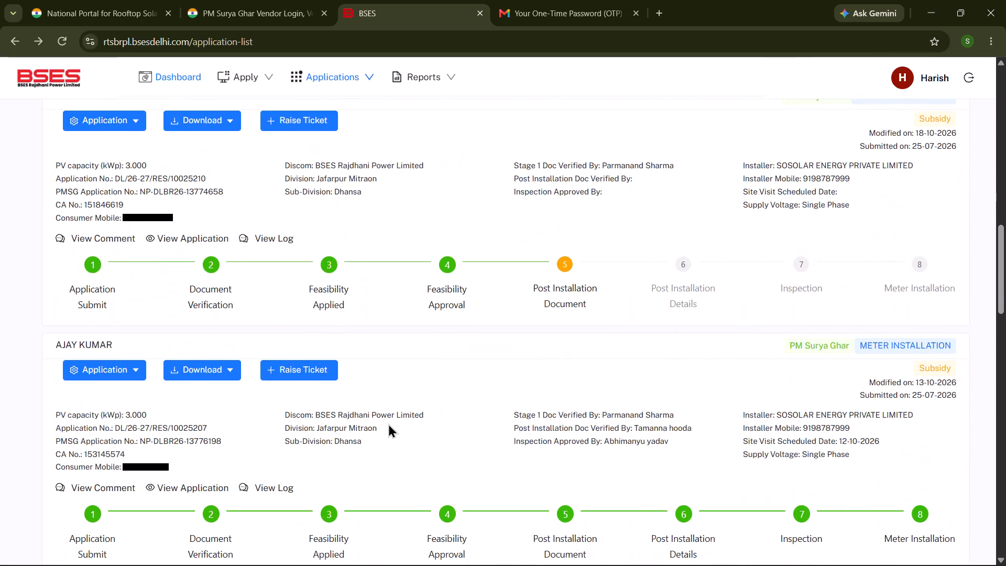
scroll(388, 423, "down", 4)
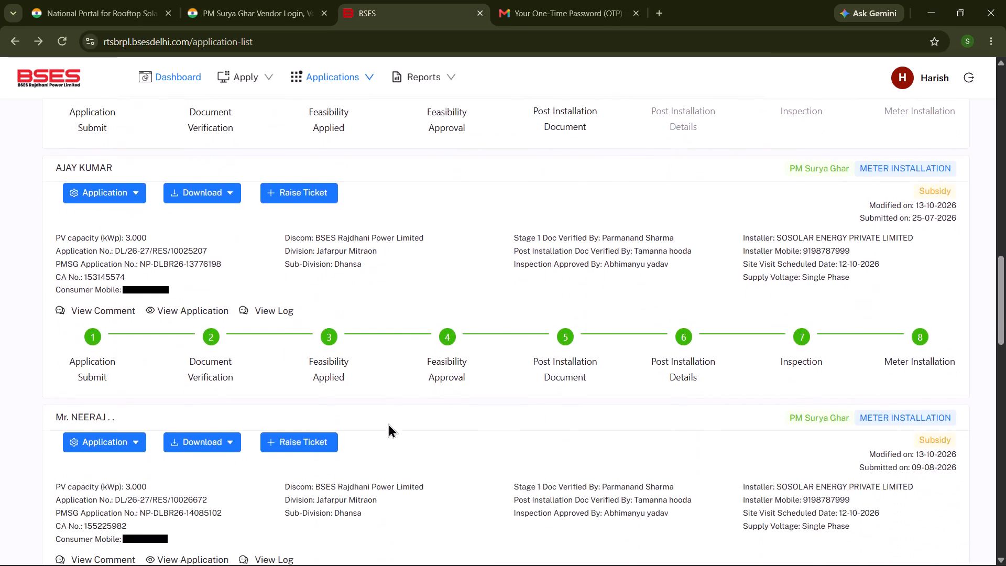
scroll(388, 423, "down", 15)
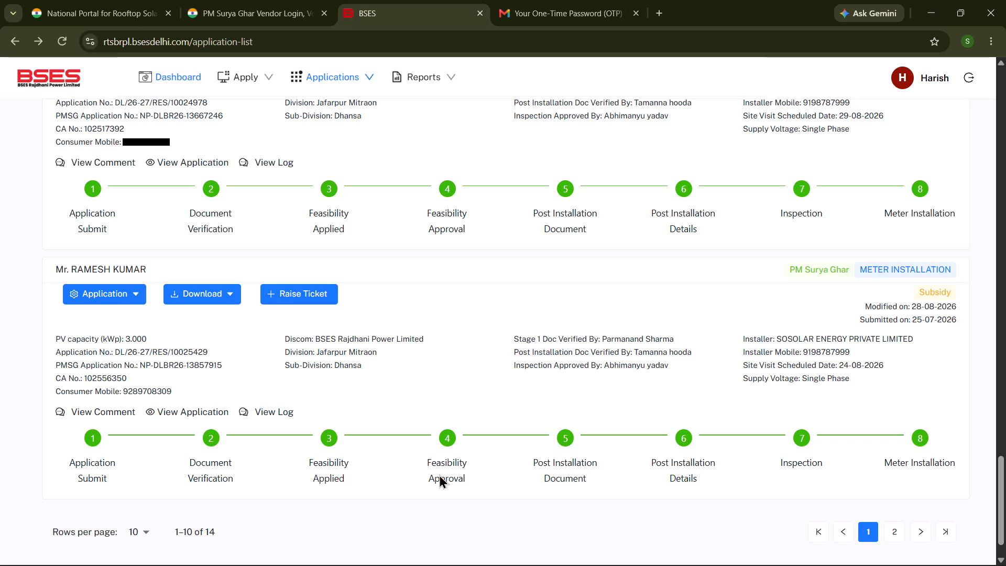
Examine the last application on the first page, highlighting its stages from Feasibility Approval to Inspection and its application details.
left_click(439, 474)
left_click(462, 389)
left_click_drag(462, 389, 587, 406)
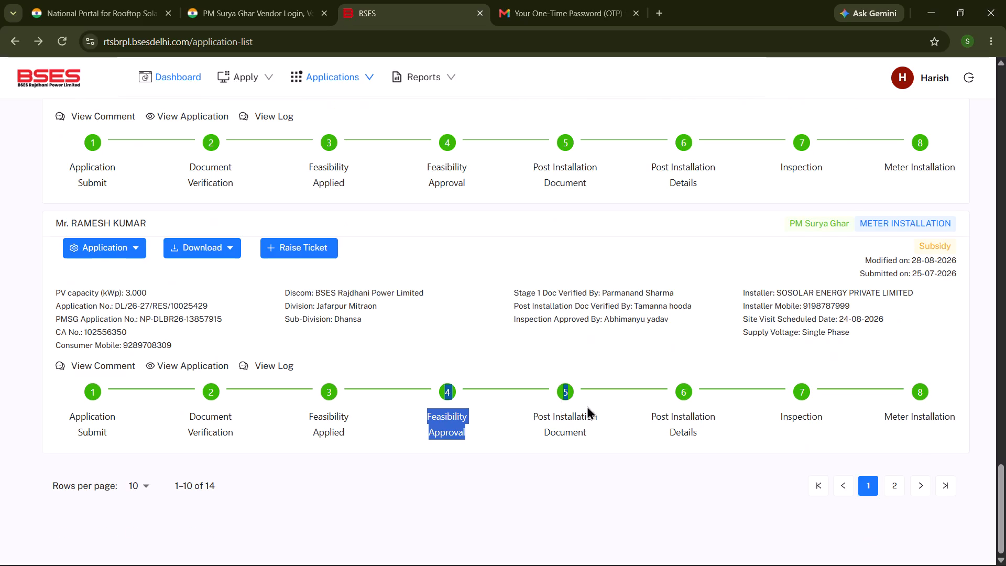
left_click_drag(587, 406, 779, 419)
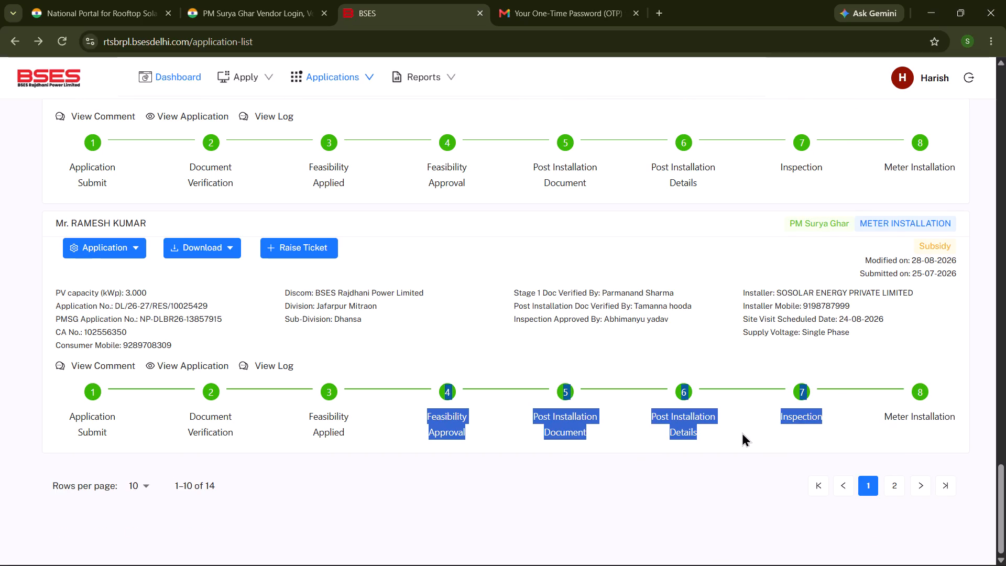
left_click(738, 433)
scroll(378, 362, "up", 2)
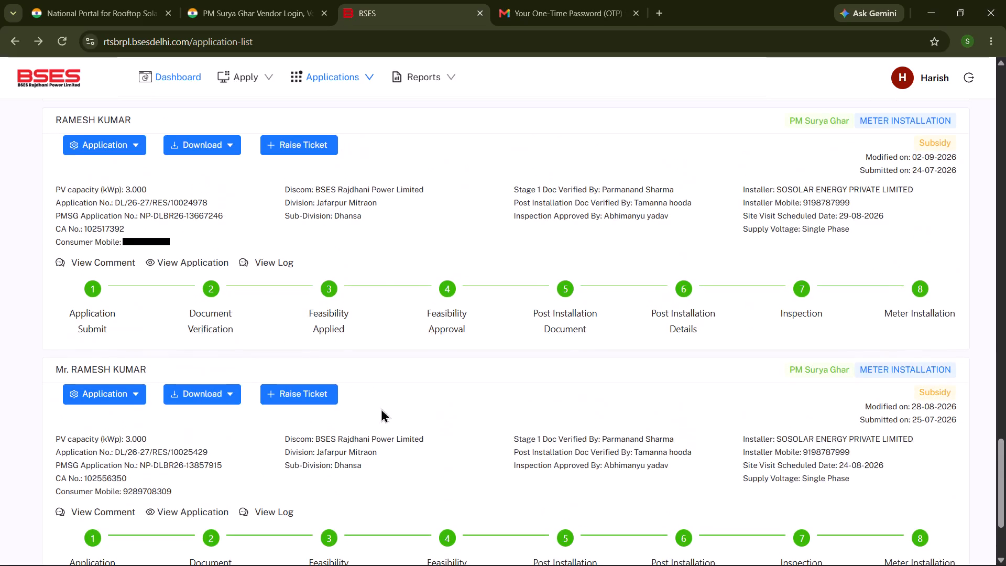
left_click_drag(378, 464, 154, 379)
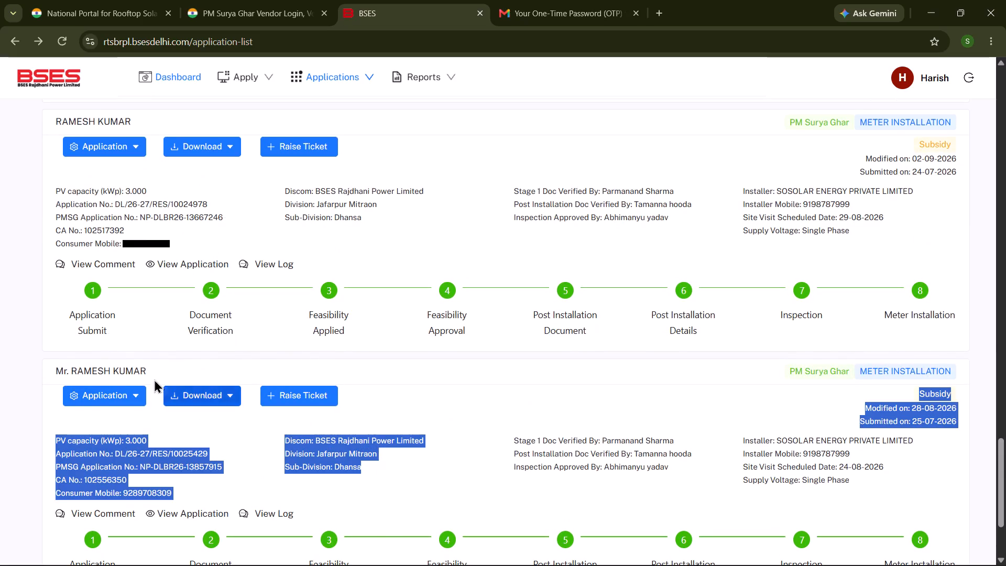
left_click_drag(154, 379, 37, 355)
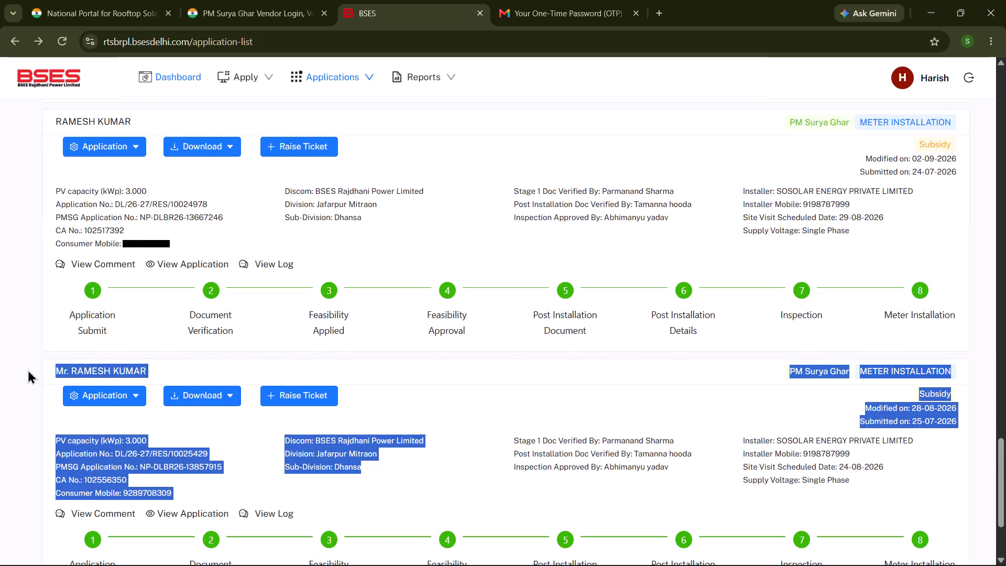
left_click(28, 369)
Open the Post Installation Document form of the SLD Form Submitted application modified on 18-10-2026.
scroll(28, 369, "down", 8)
scroll(3, 394, "up", 4)
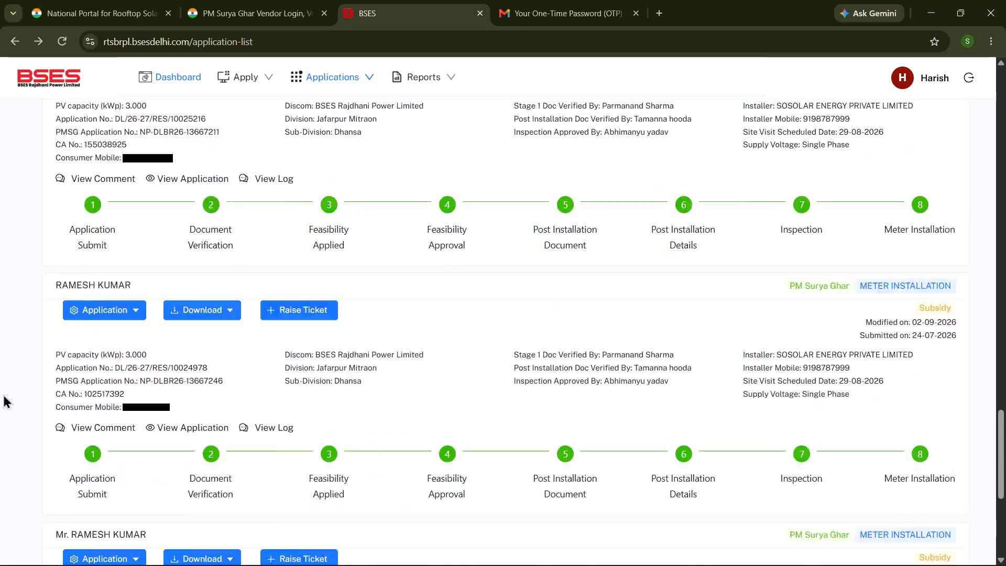
scroll(3, 394, "up", 10)
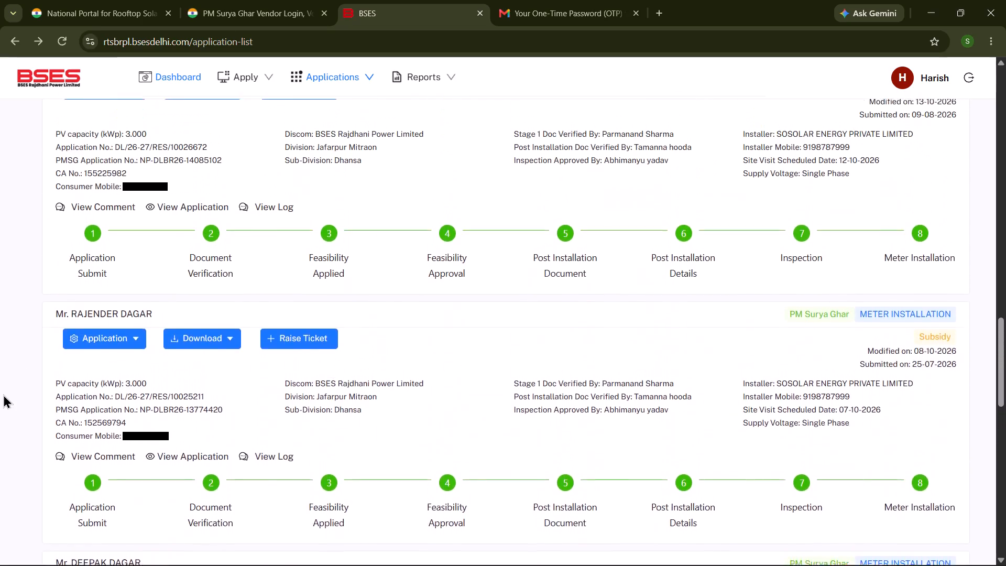
scroll(3, 394, "up", 7)
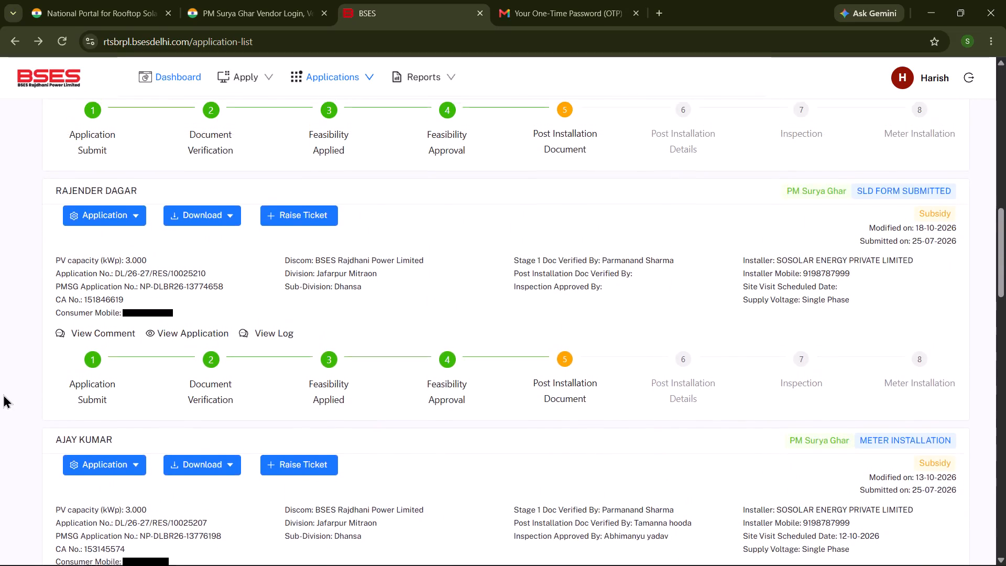
scroll(3, 394, "up", 2)
left_click(112, 333)
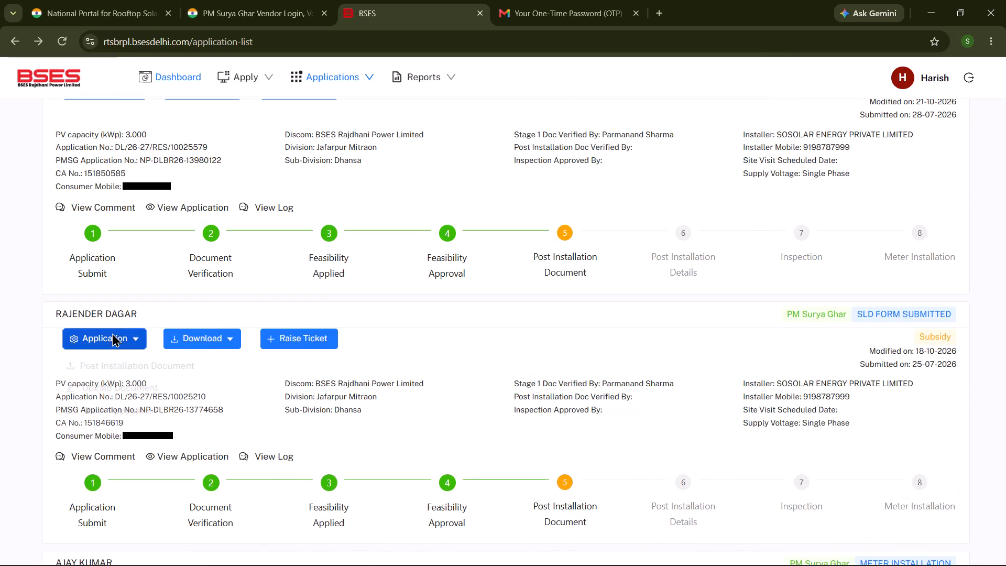
left_click(448, 360)
scroll(448, 360, "up", 1)
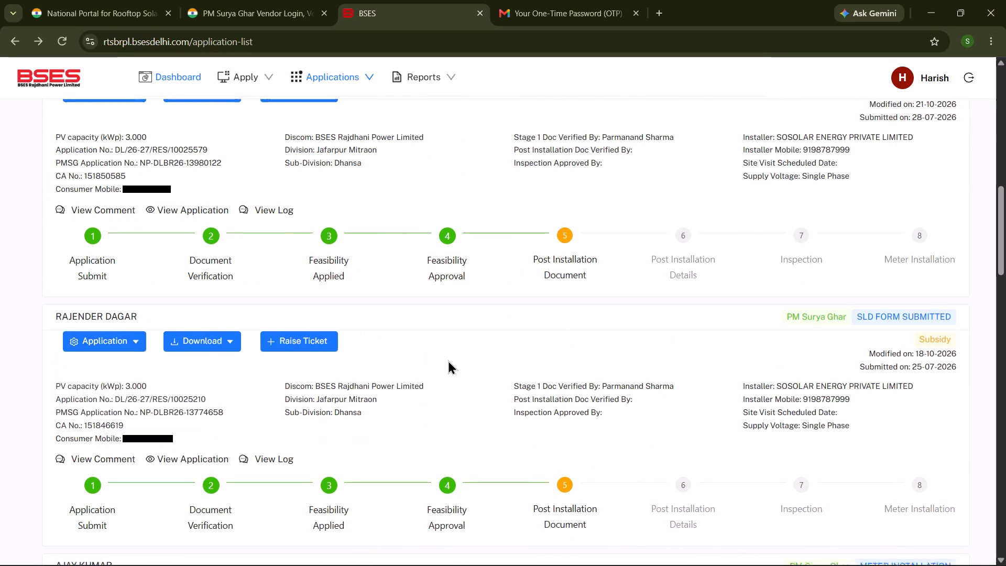
scroll(448, 360, "up", 1)
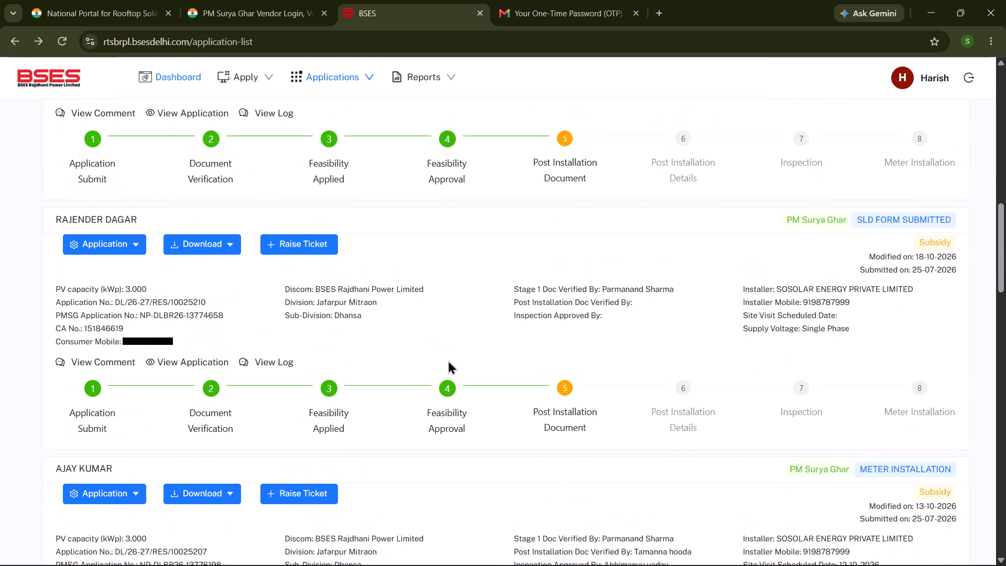
left_click(122, 248)
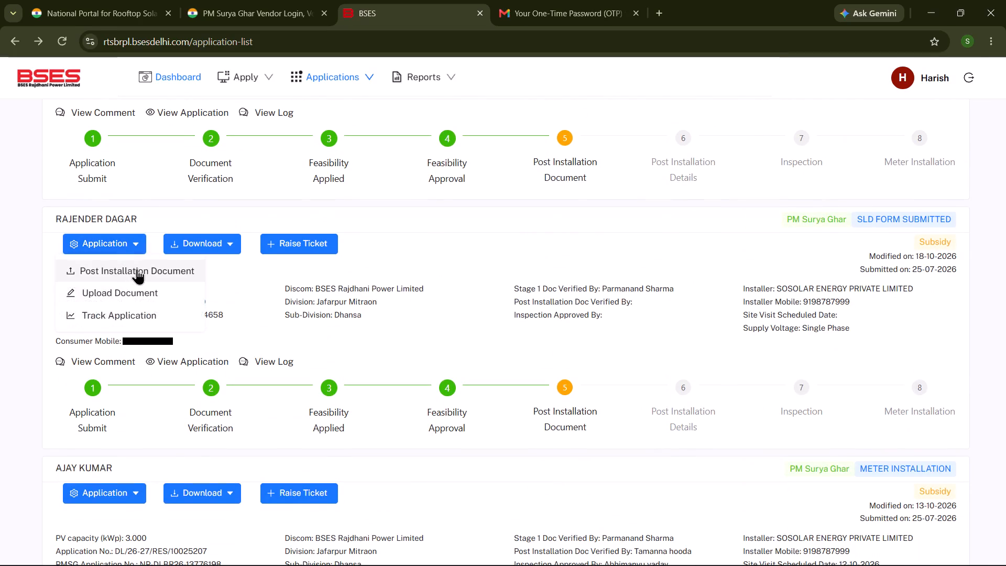
left_click(137, 268)
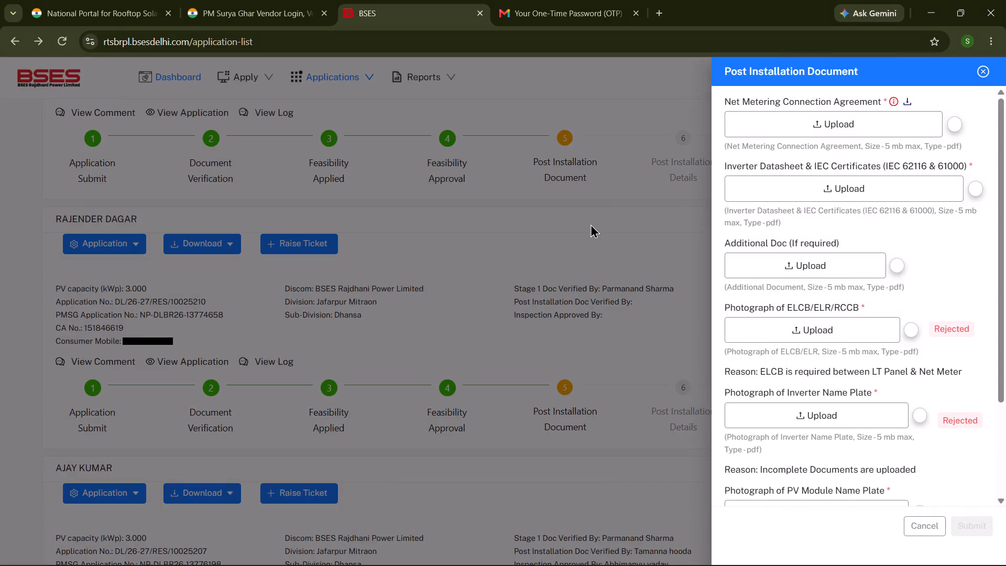
Review the upload fields, document statuses and rejection reasons in the Post Installation Document form, and close it without submitting.
scroll(931, 235, "down", 5)
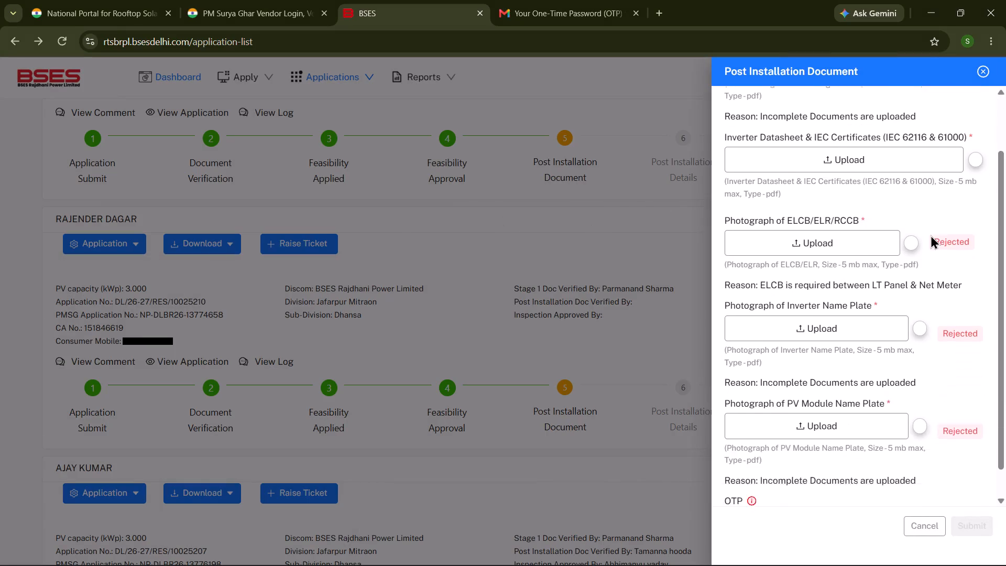
scroll(931, 235, "down", 2)
scroll(931, 235, "up", 1)
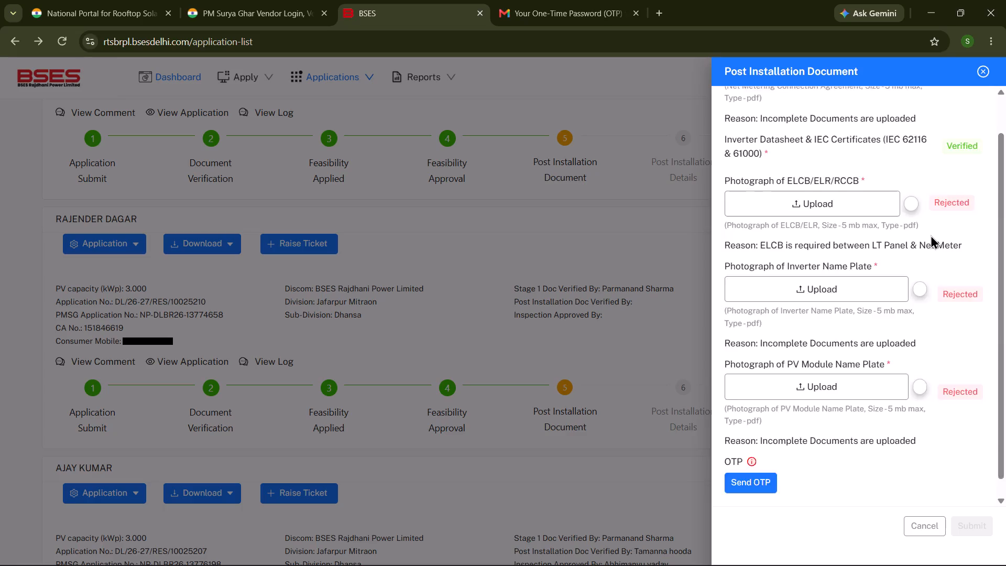
scroll(931, 235, "up", 6)
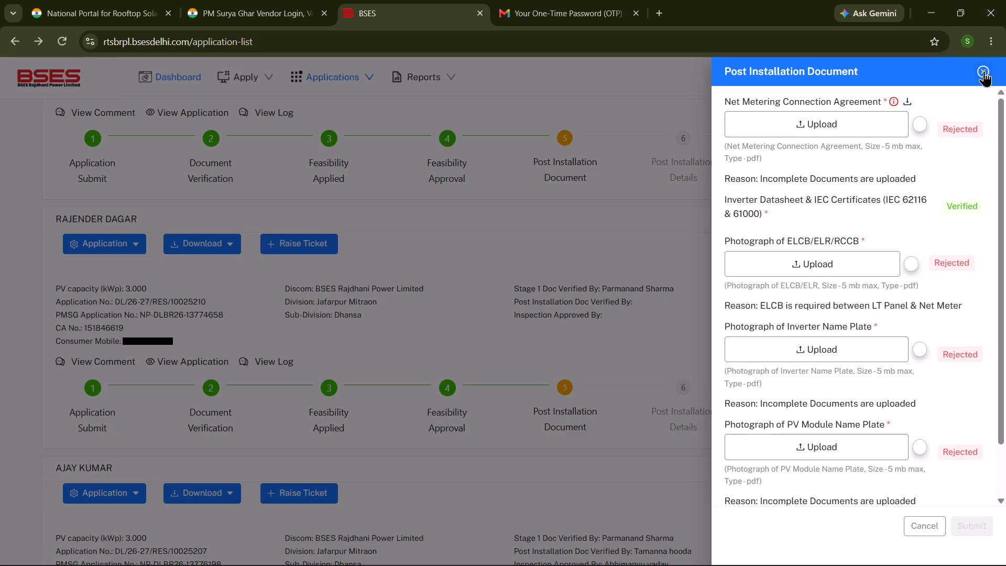
left_click(984, 71)
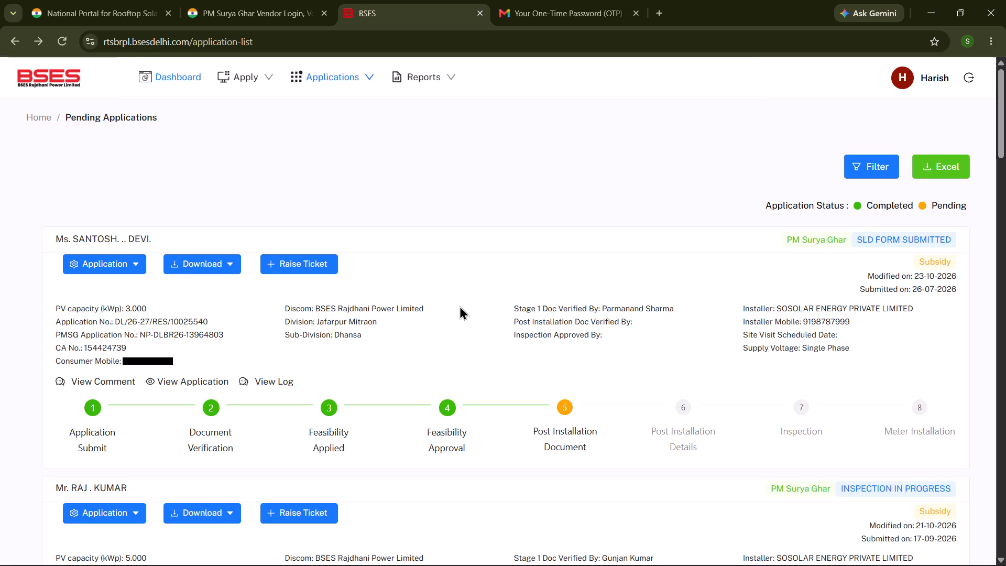
Reopen the SLD form of the 3 kWp Feasibility Approved application for a brief look and return to the pending applications list.
scroll(436, 313, "down", 5)
scroll(436, 313, "up", 1)
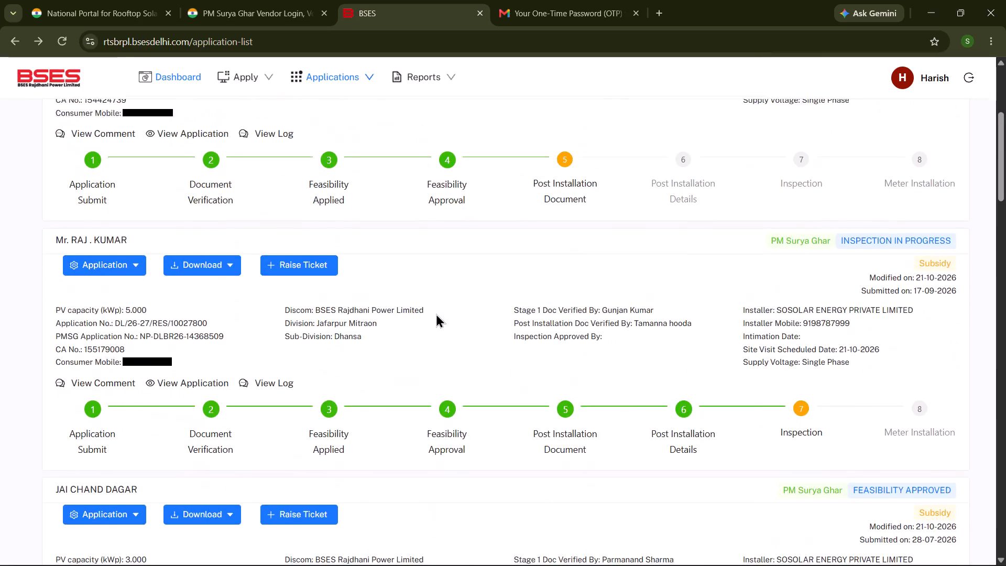
scroll(436, 313, "up", 1)
scroll(436, 313, "down", 4)
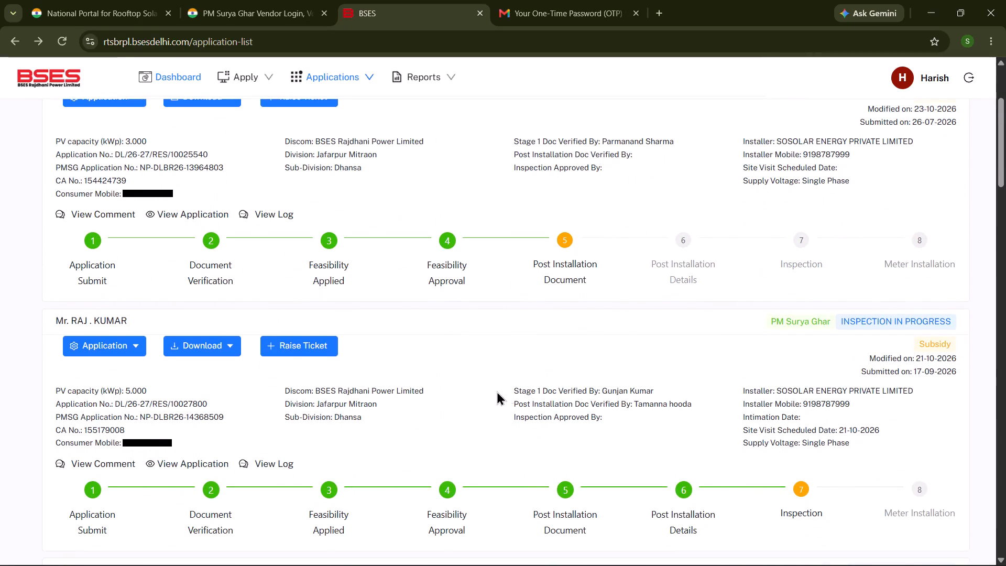
scroll(506, 393, "down", 7)
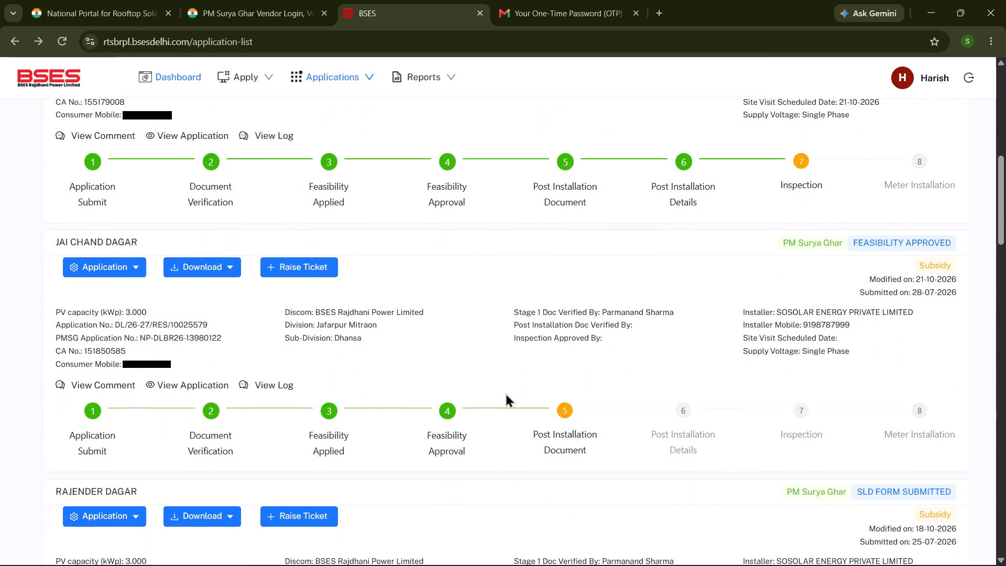
scroll(506, 393, "down", 2)
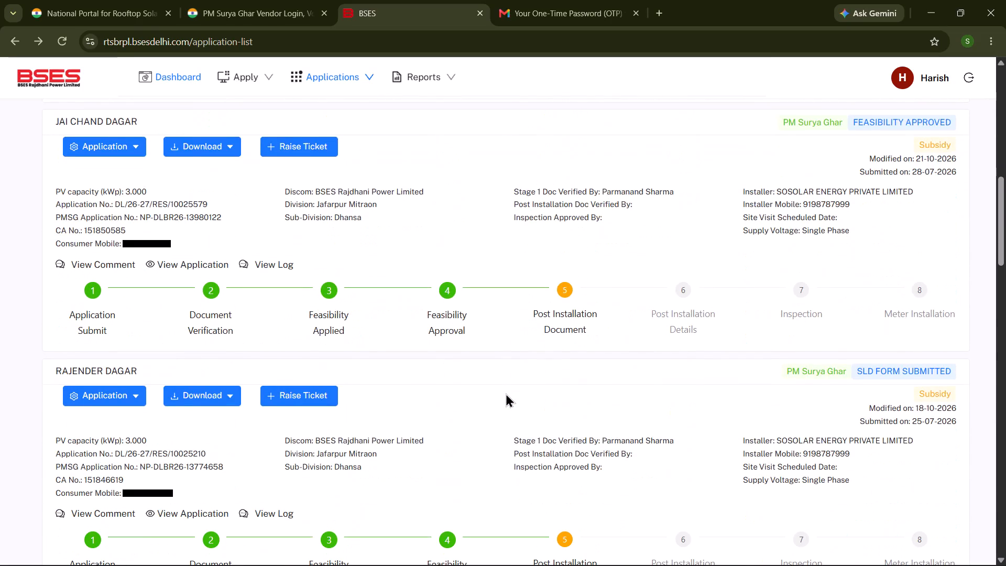
scroll(506, 393, "up", 1)
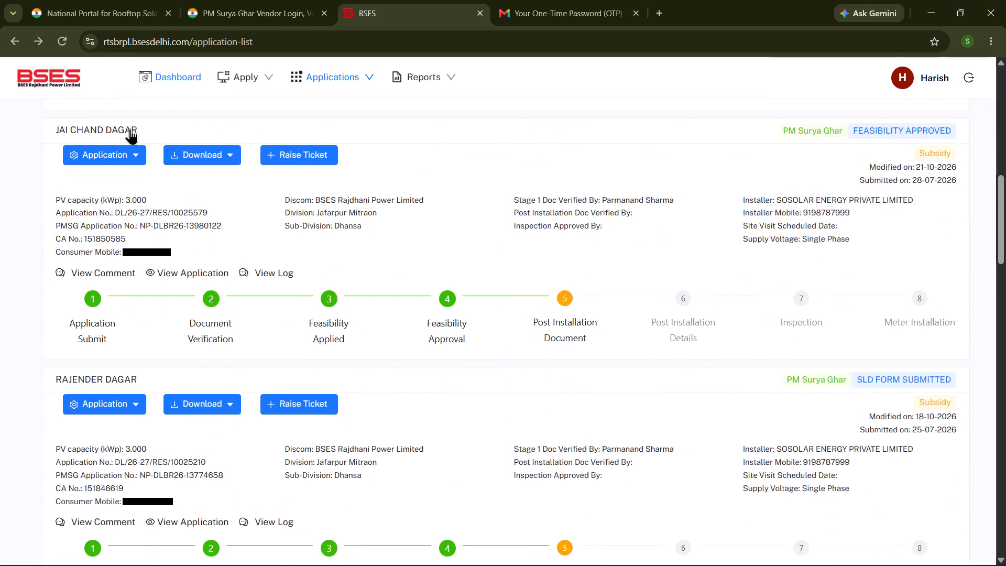
left_click(125, 150)
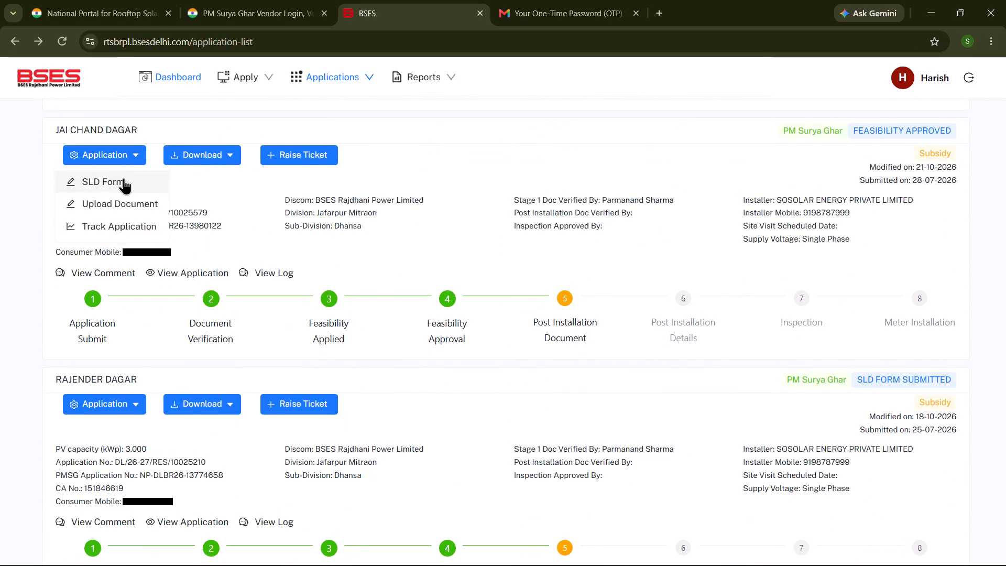
left_click(124, 178)
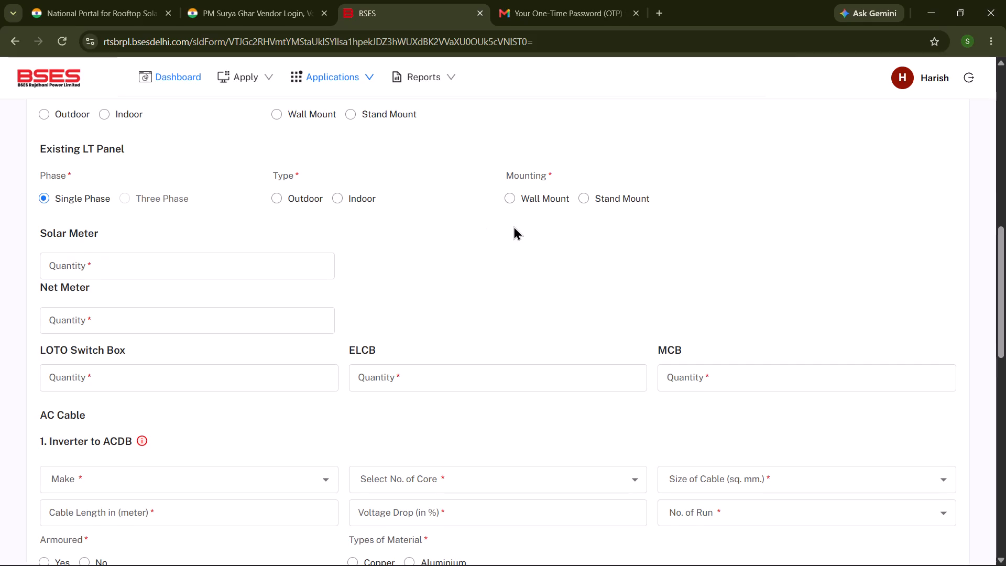
scroll(513, 226, "right", 8)
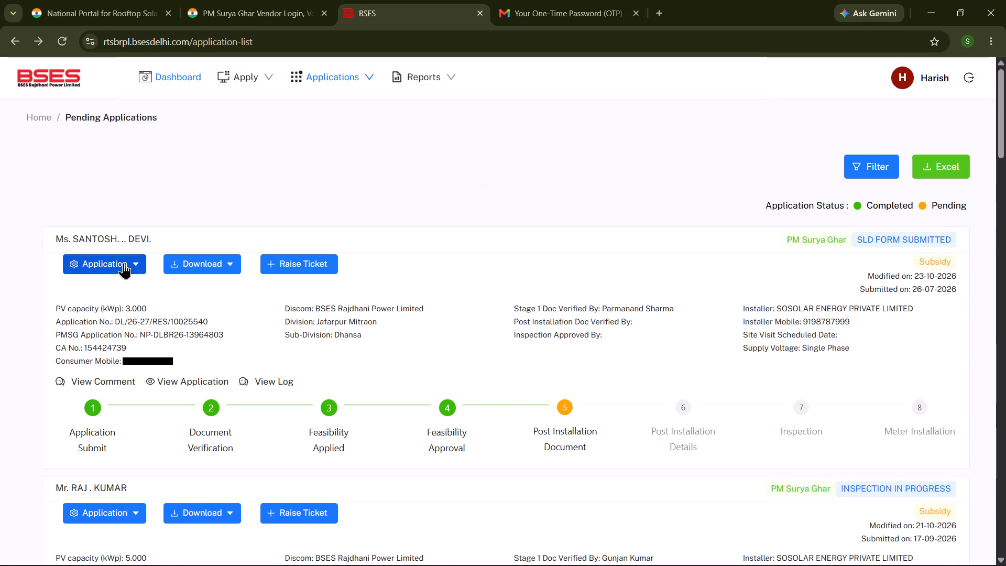
Go to page 2 of the pending applications list.
scroll(0, 406, "down", 7)
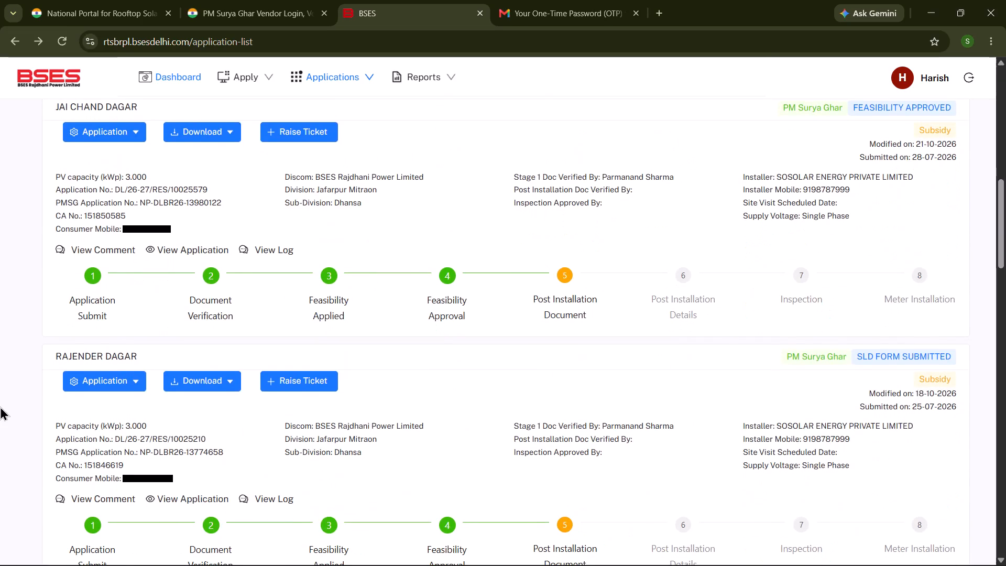
scroll(0, 406, "down", 4)
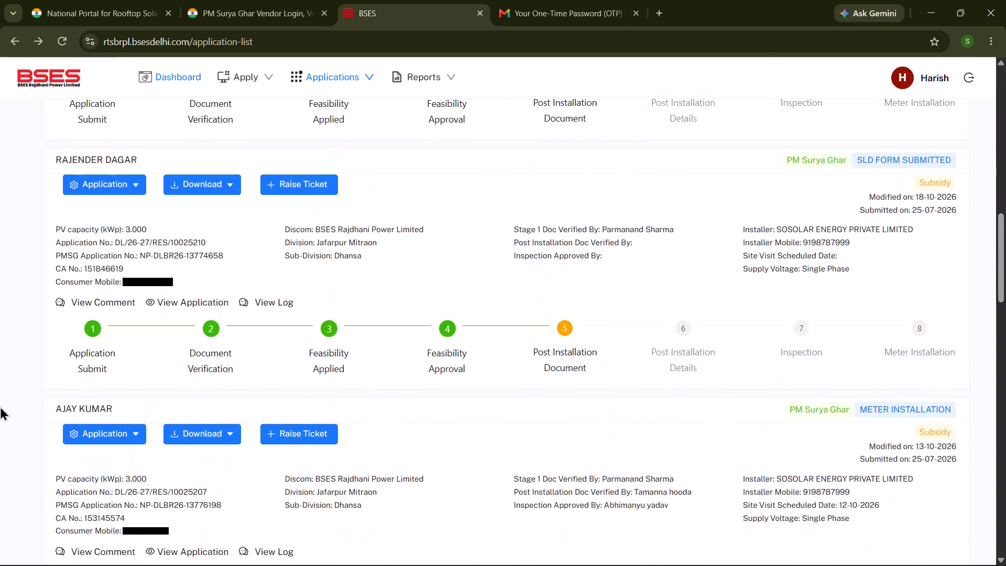
scroll(0, 406, "down", 17)
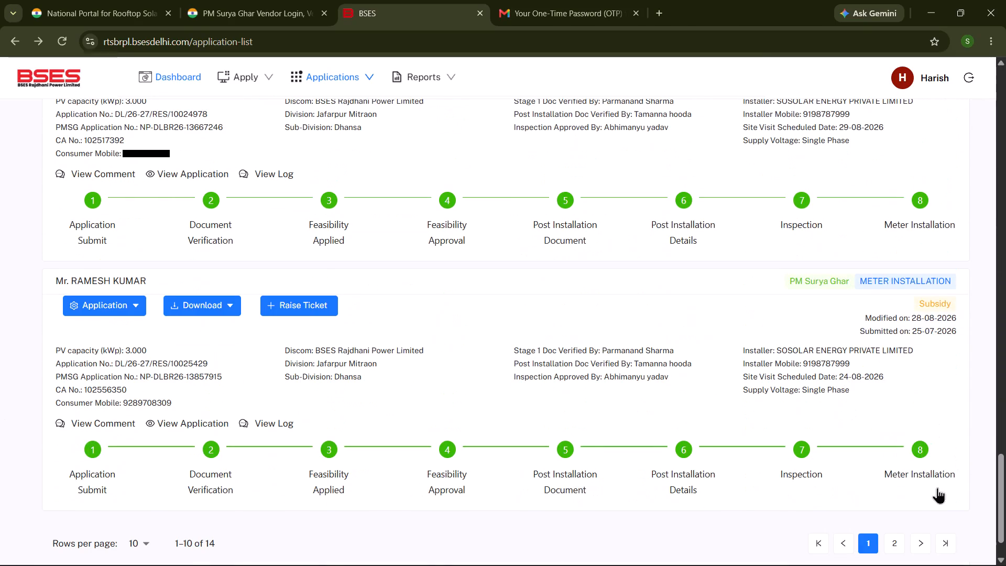
left_click(894, 484)
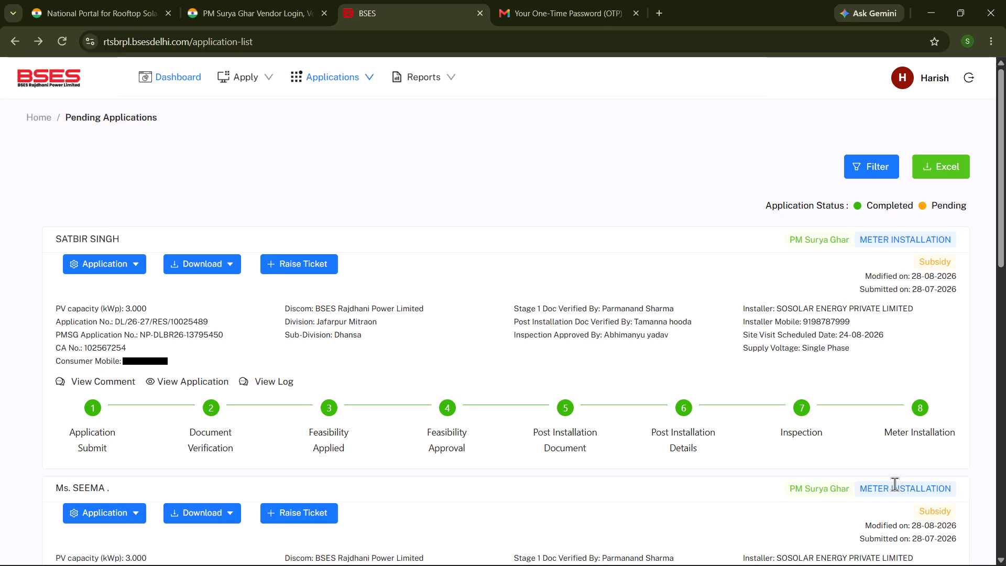
Look at the Upload Document form of the application modified on 16-07-2026, and close it without uploading anything.
scroll(663, 465, "down", 9)
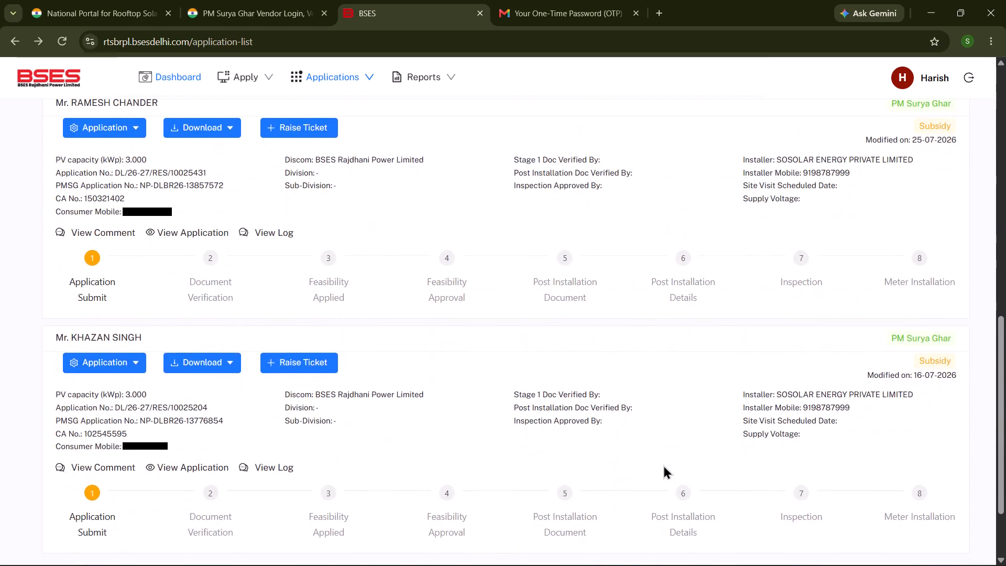
scroll(663, 465, "up", 1)
scroll(369, 431, "down", 4)
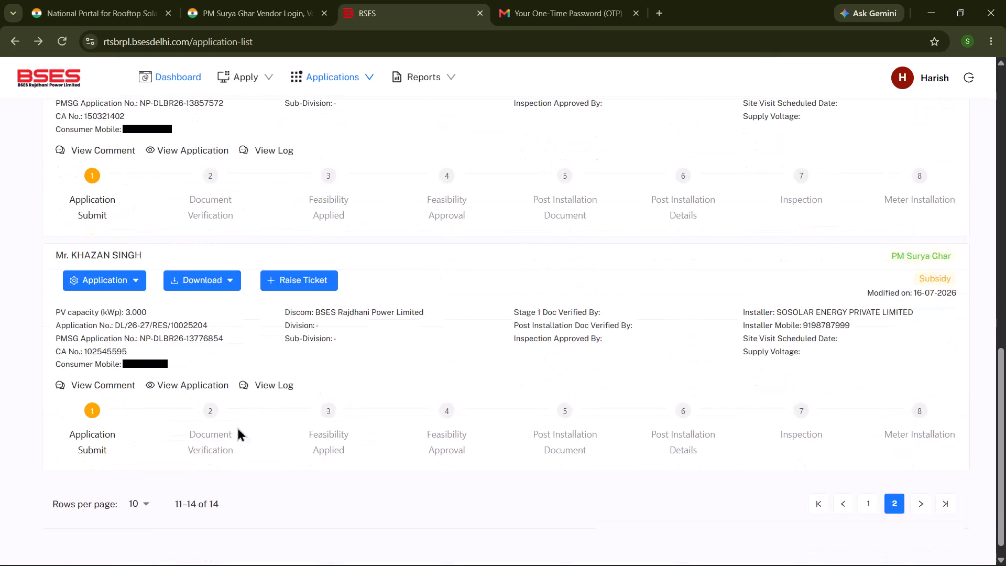
left_click(128, 264)
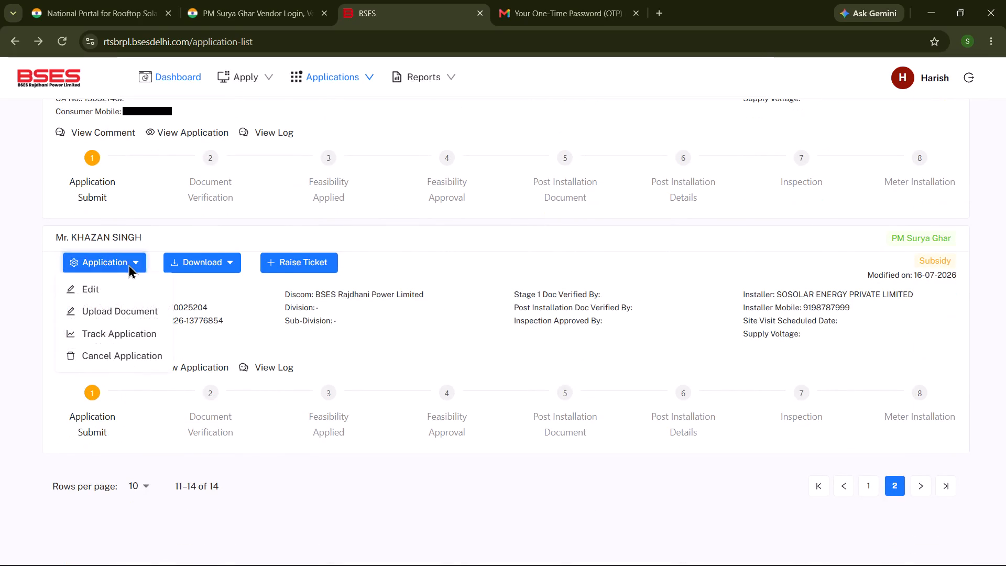
left_click(153, 309)
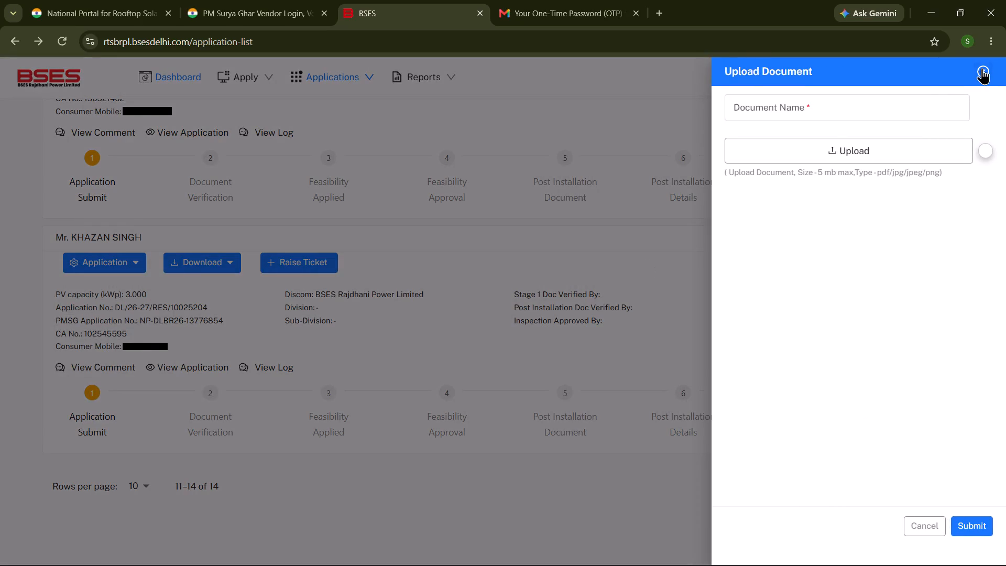
left_click(982, 68)
Open the same 16-07-2026 application for editing, view its Discom Details, and return to the pending applications list without changes.
left_click(121, 260)
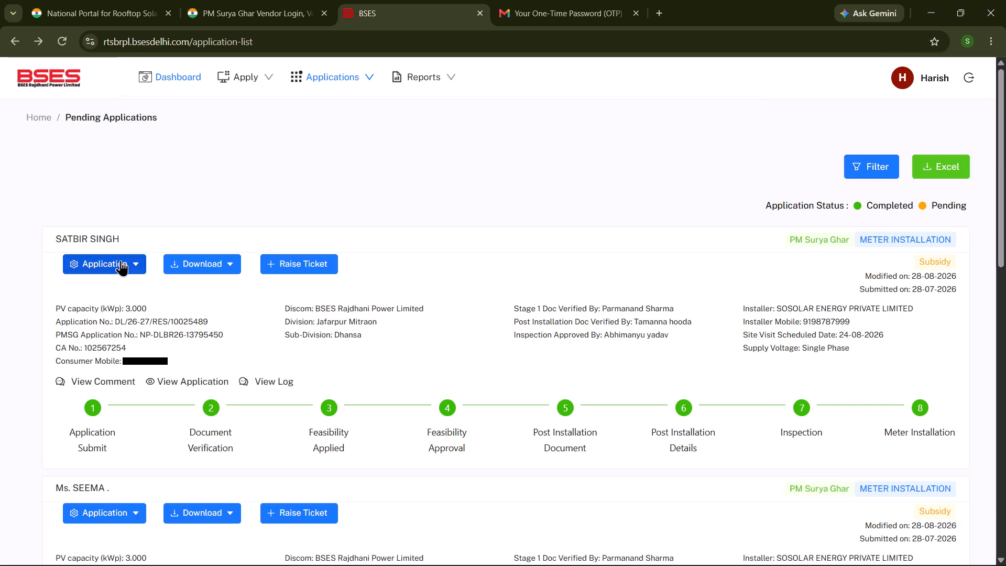
scroll(118, 323, "down", 10)
left_click(118, 262)
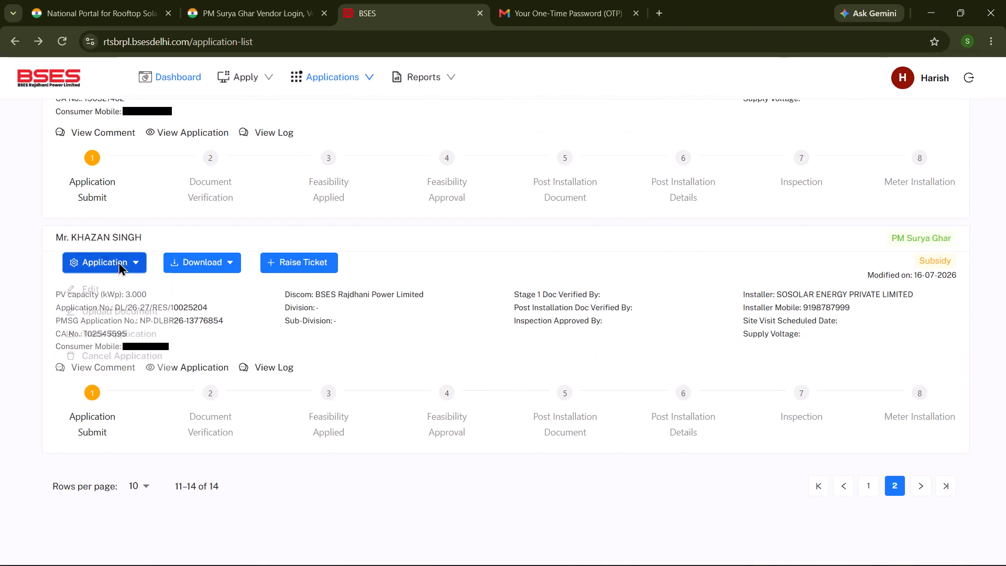
left_click(118, 285)
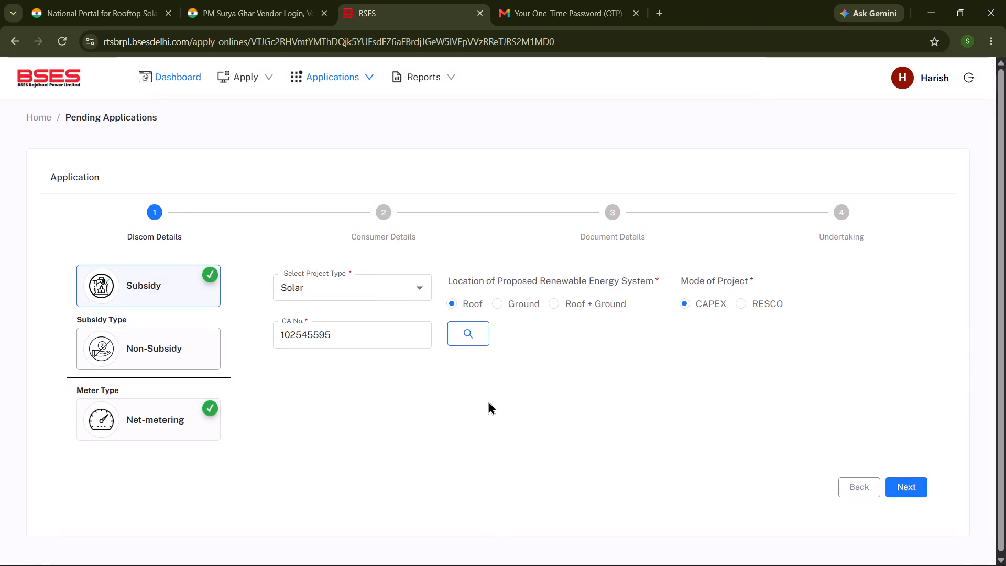
left_click(852, 483)
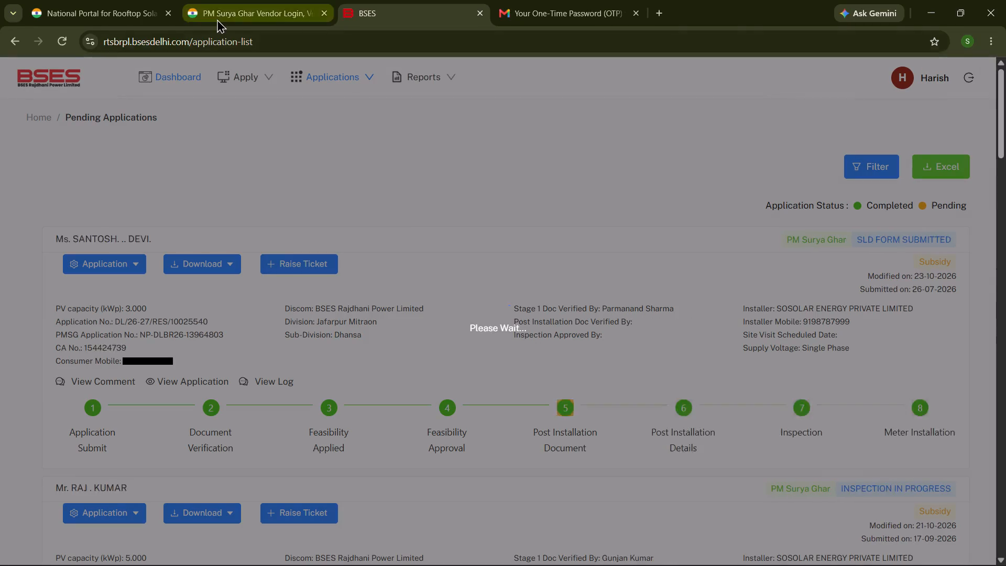
Reload the pending applications page.
left_click(64, 39)
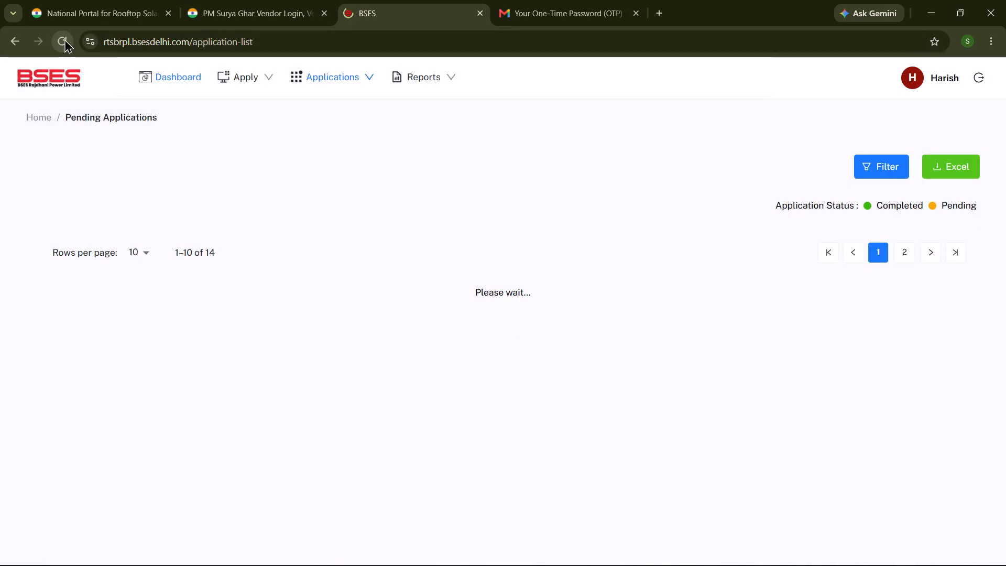
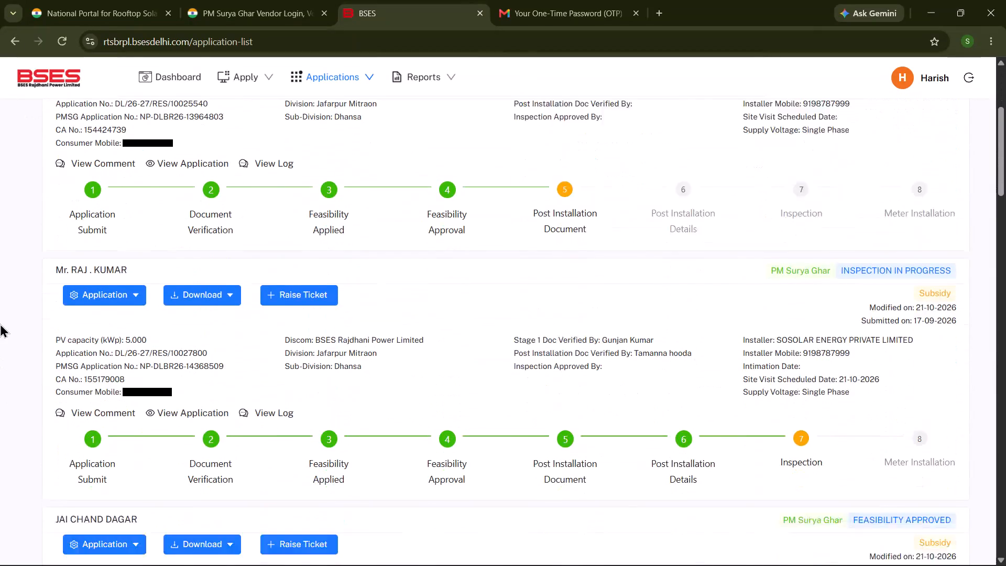
Look through the first page of pending applications and go to page 2 of the list.
scroll(0, 323, "down", 1)
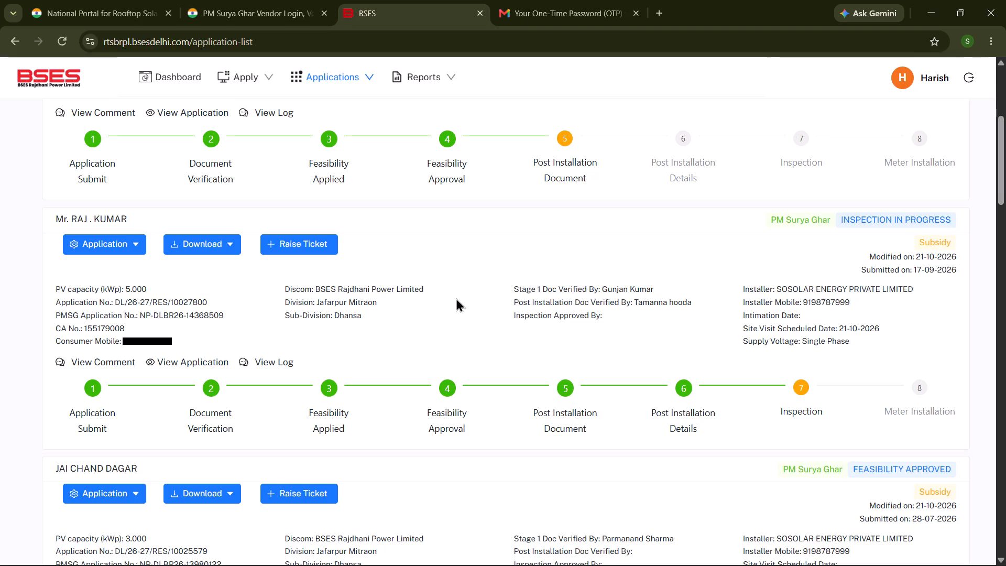
scroll(461, 302, "up", 4)
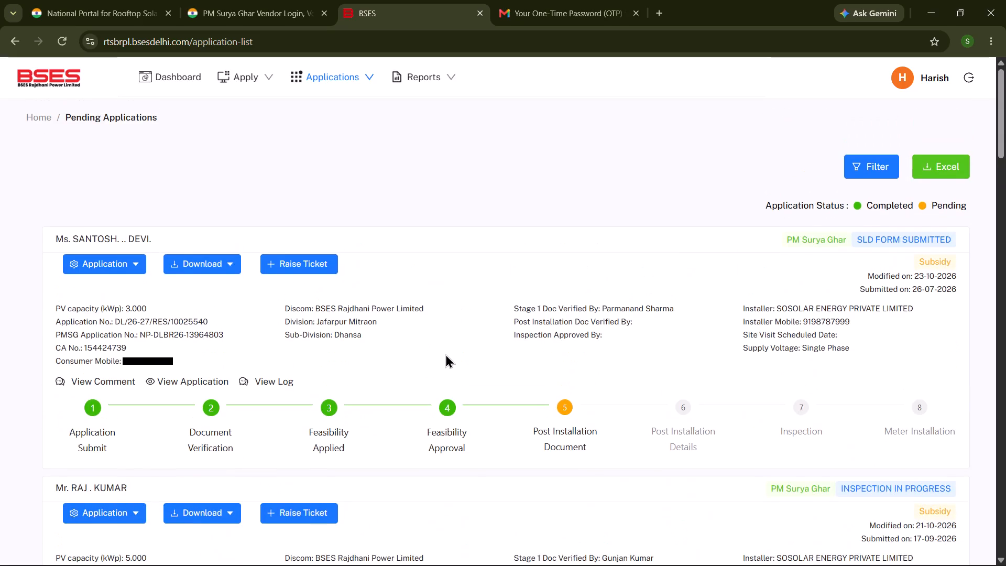
scroll(445, 354, "down", 20)
scroll(445, 354, "down", 7)
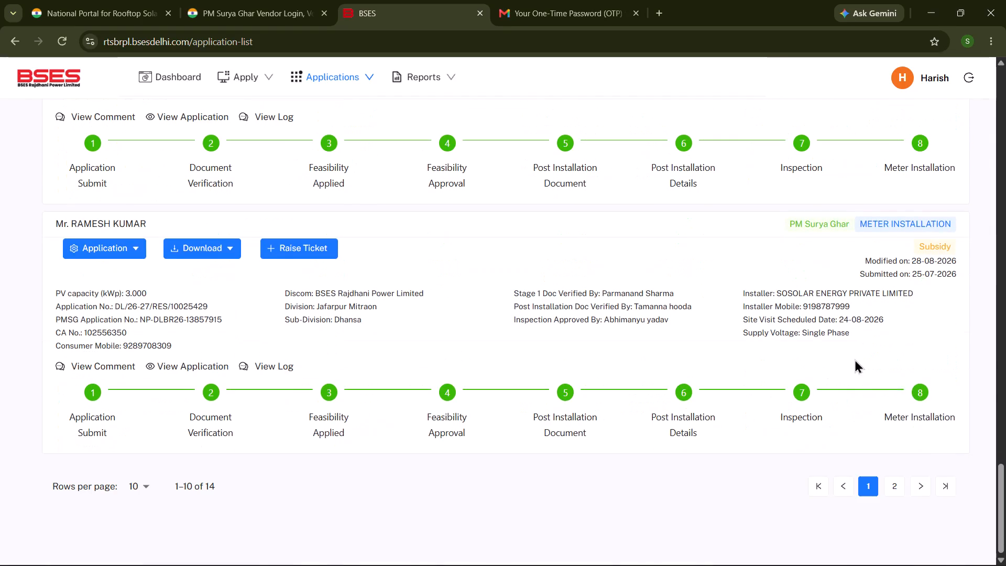
left_click(891, 488)
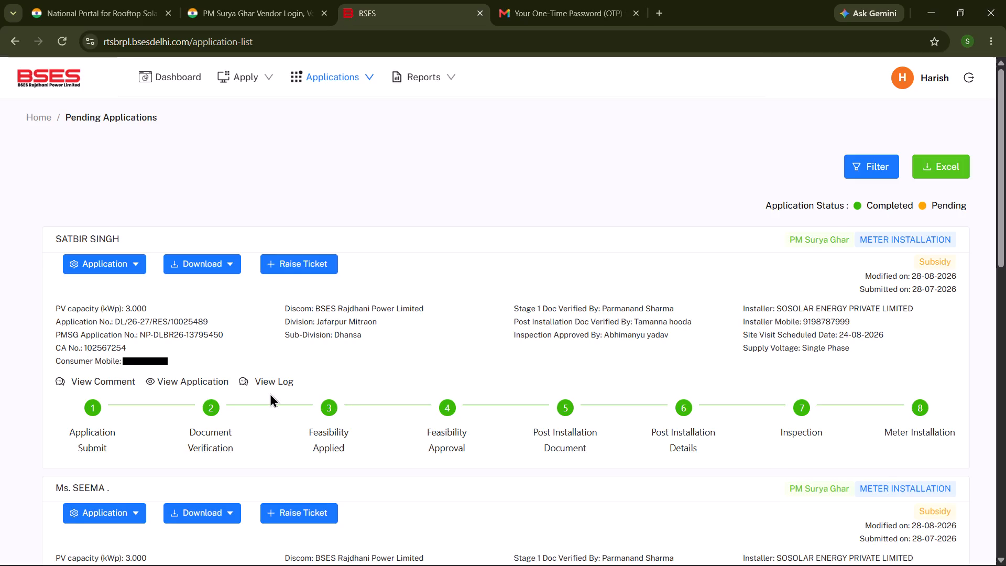
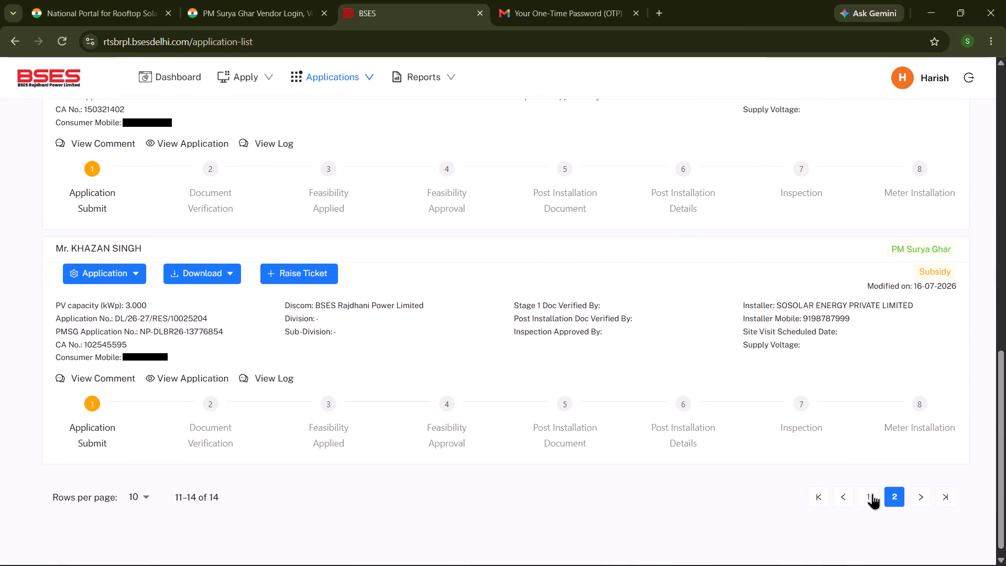
Return to page 1 of the pending applications and look through the entries' statuses and progress stages.
left_click(872, 493)
scroll(2, 363, "down", 2)
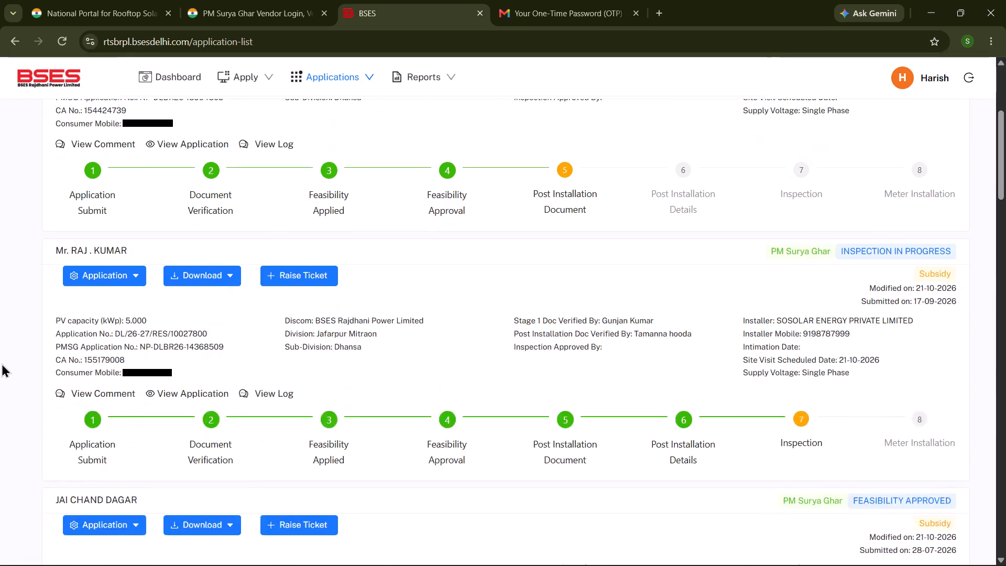
scroll(2, 363, "down", 5)
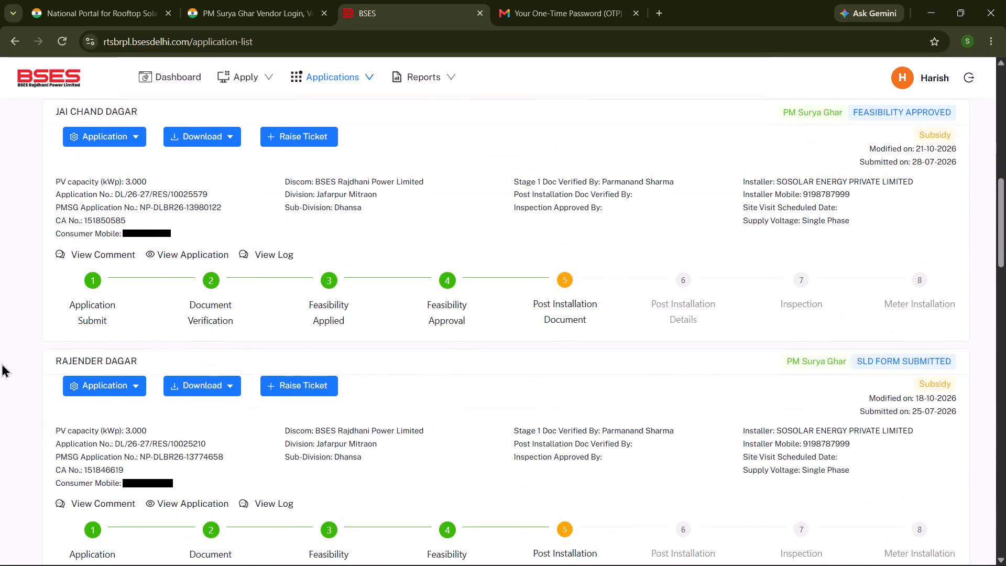
scroll(2, 363, "down", 3)
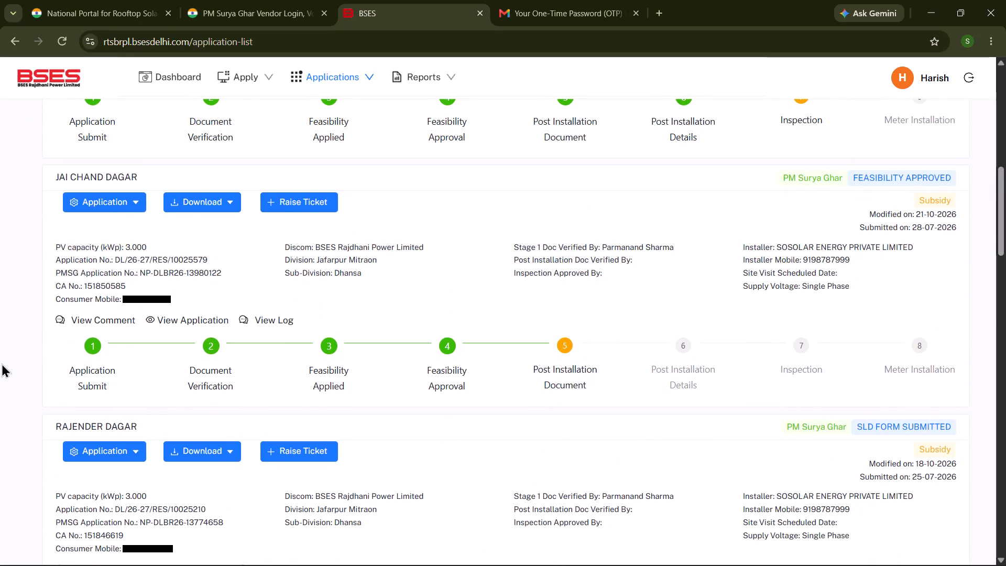
Open the SLD form of the 3 kWp Feasibility Approved application, examine its fields, and return to the pending applications list.
scroll(2, 363, "up", 1)
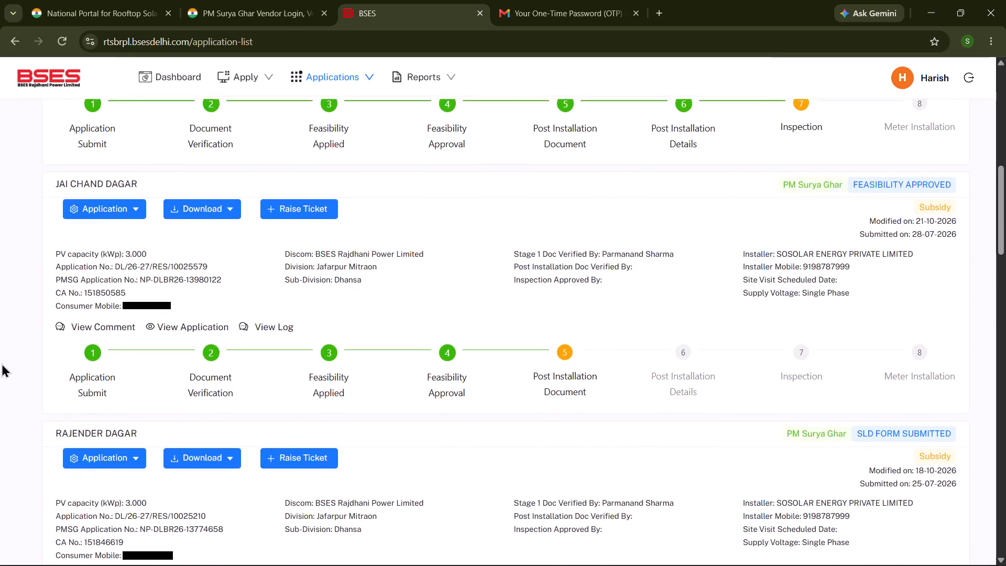
left_click(80, 213)
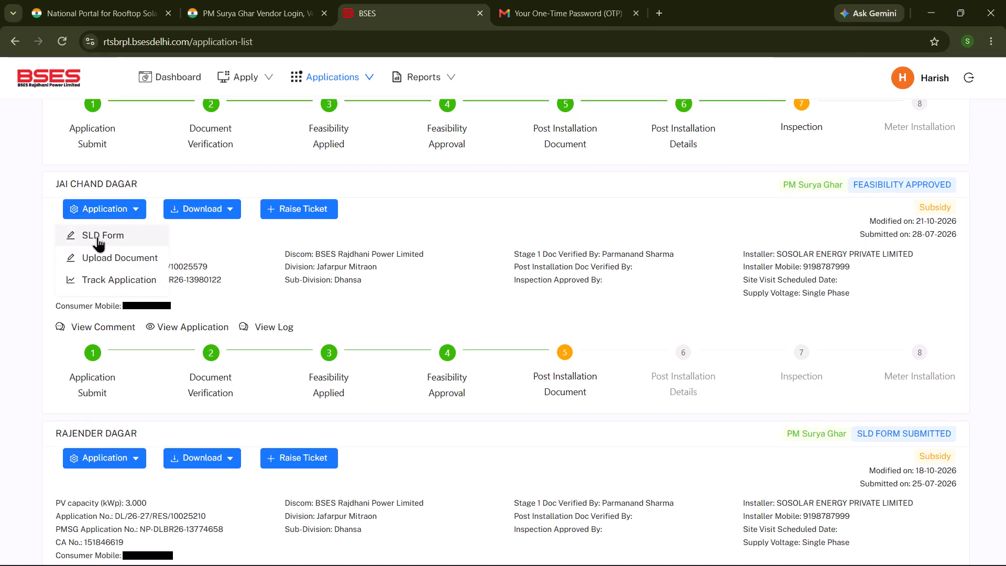
left_click(97, 236)
scroll(557, 450, "down", 10)
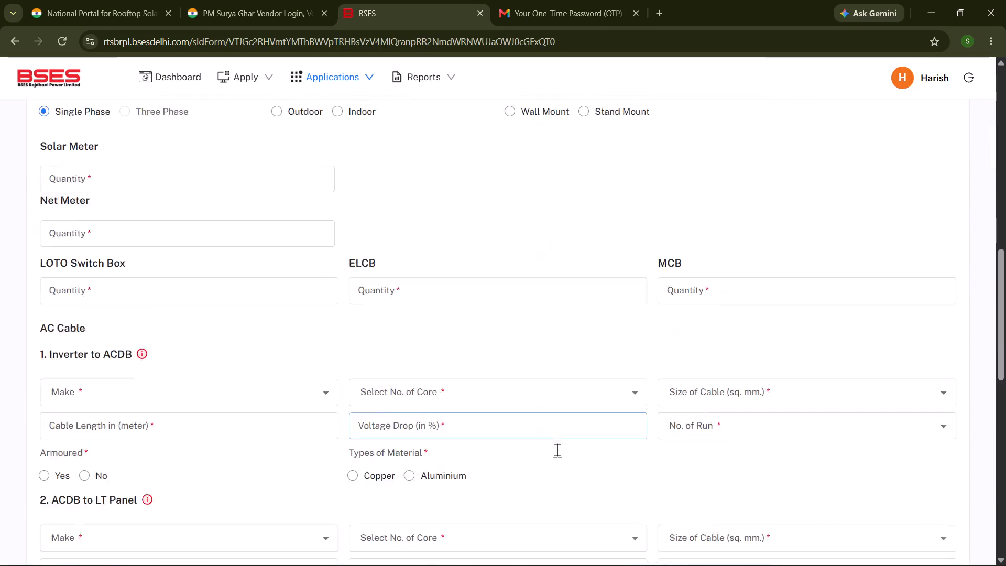
scroll(557, 450, "down", 9)
scroll(557, 450, "up", 14)
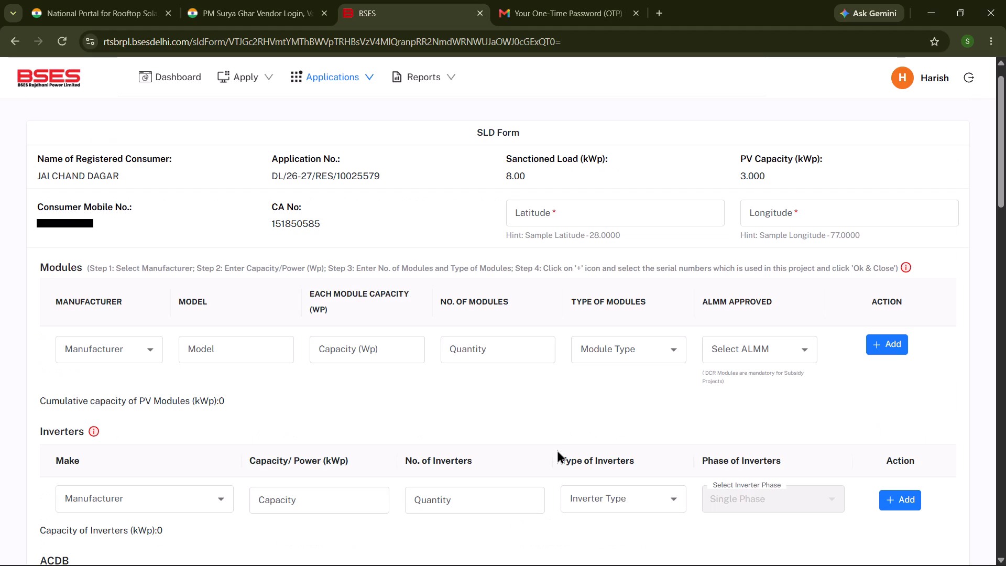
scroll(613, 409, "right", 11)
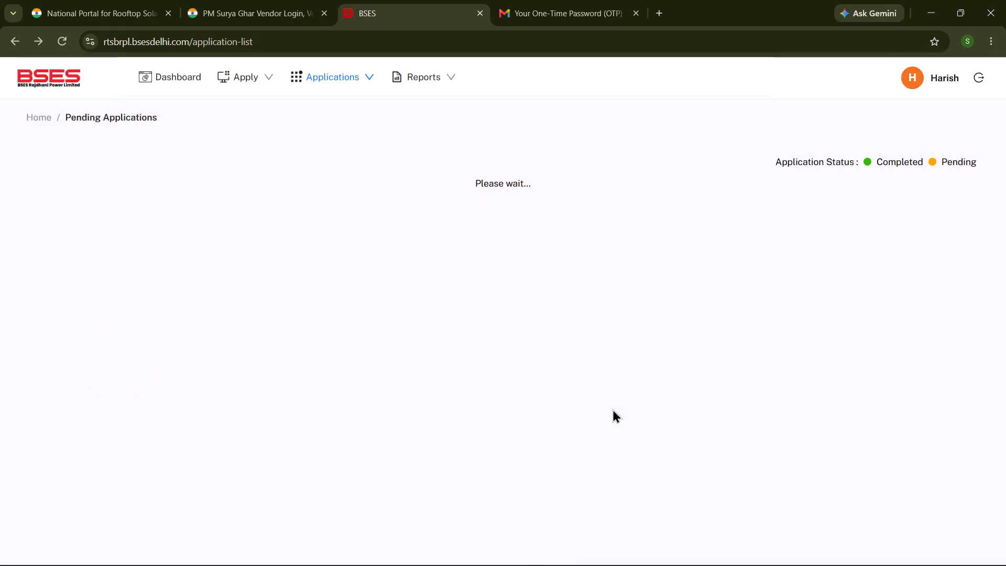
Check the available application actions for the same 3 kWp Feasibility Approved application, then close them without choosing one.
scroll(122, 456, "down", 3)
scroll(30, 404, "down", 2)
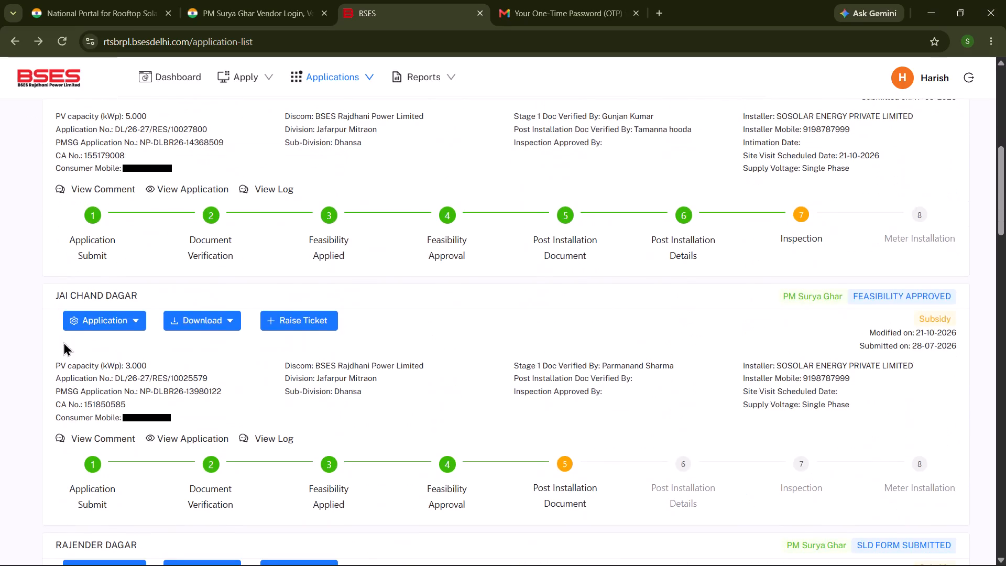
left_click(92, 317)
left_click(27, 358)
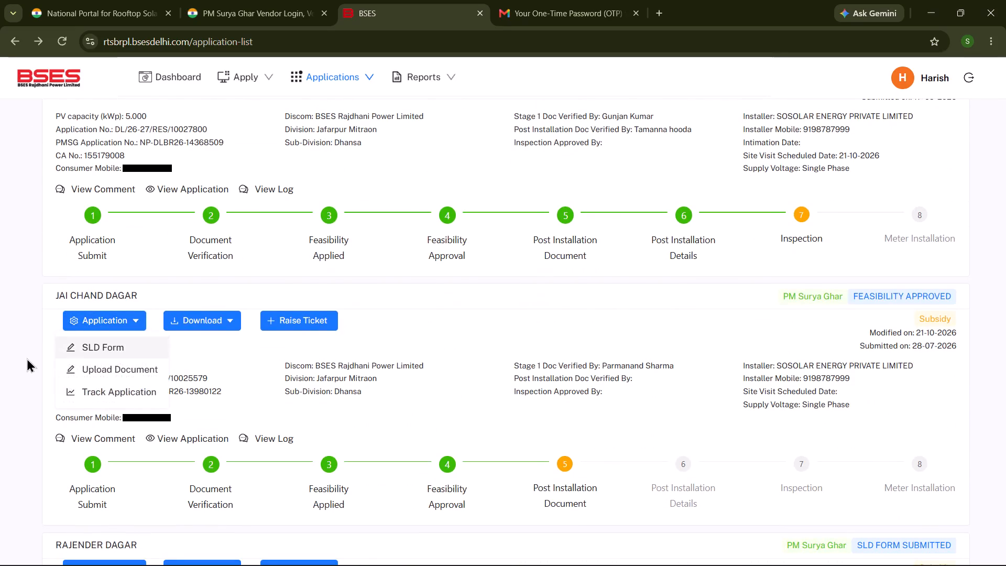
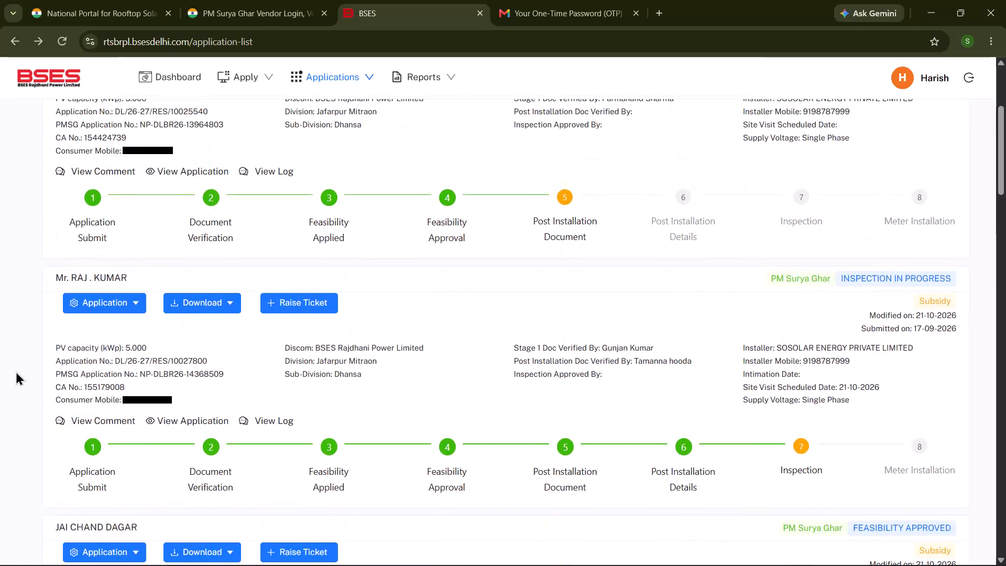
Check the available application actions for the SLD Form Submitted entry modified on 23-10-2026, then close them without choosing one.
scroll(16, 371, "up", 1)
scroll(37, 331, "up", 1)
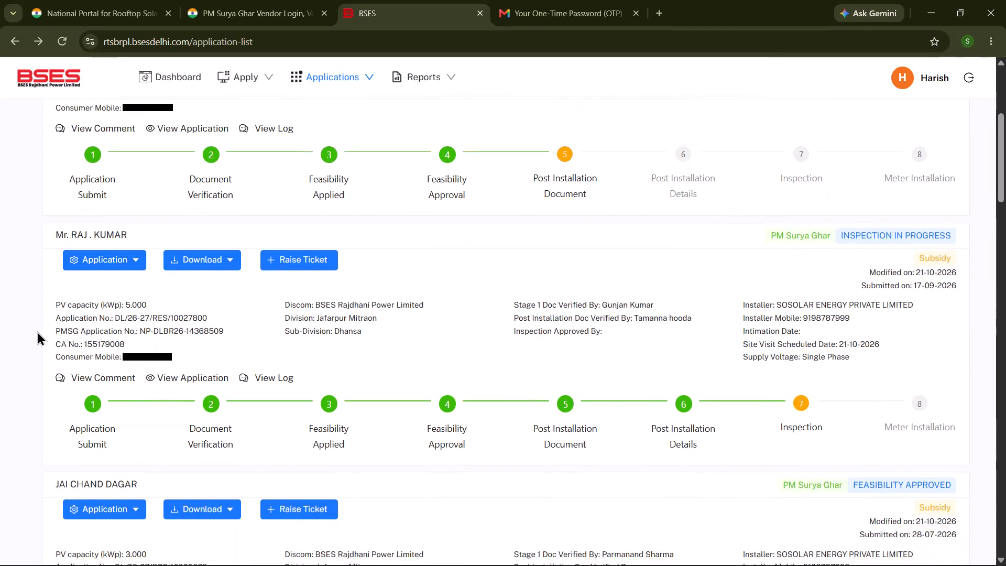
scroll(37, 331, "up", 1)
left_click(144, 258)
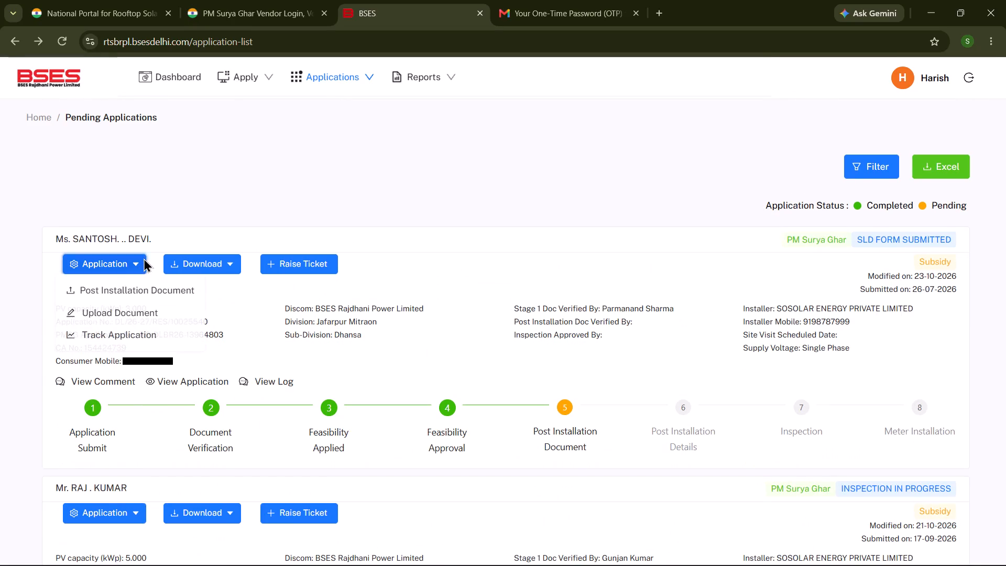
left_click(15, 366)
Open the Post Installation Document form of the SLD Form Submitted application modified on 18-10-2026, review its document statuses and rejection reasons, and close it.
scroll(15, 366, "down", 3)
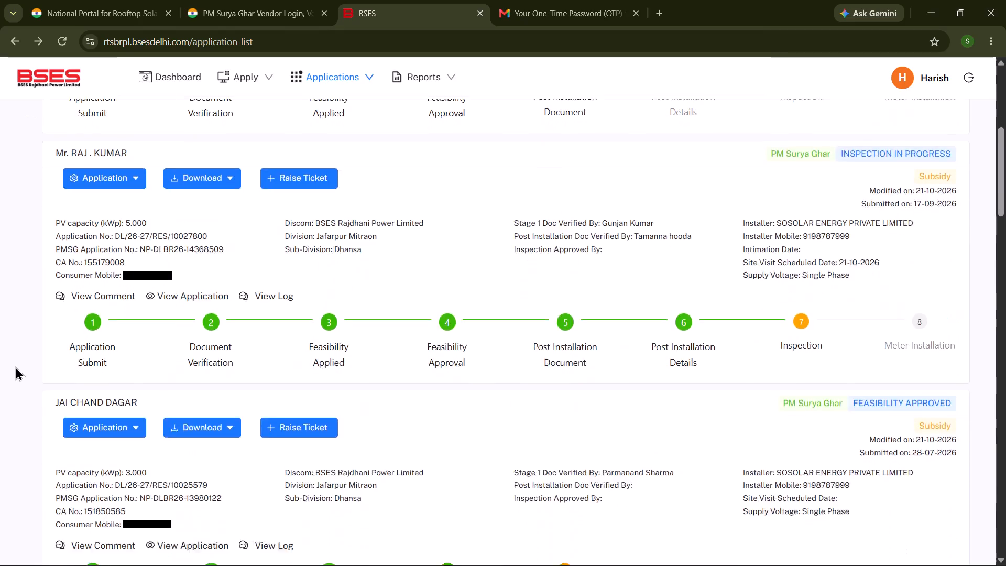
scroll(15, 366, "down", 6)
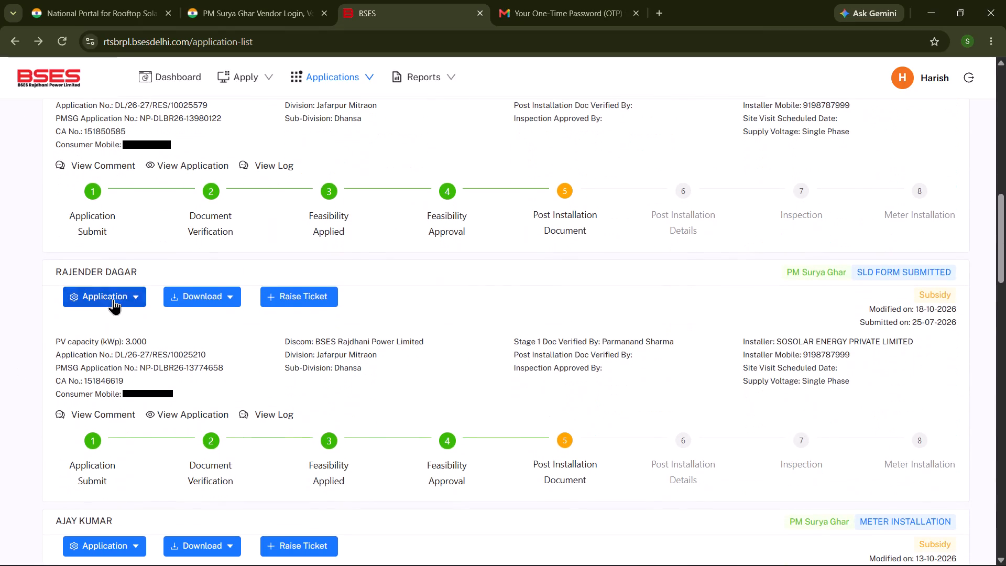
left_click(114, 299)
left_click(138, 323)
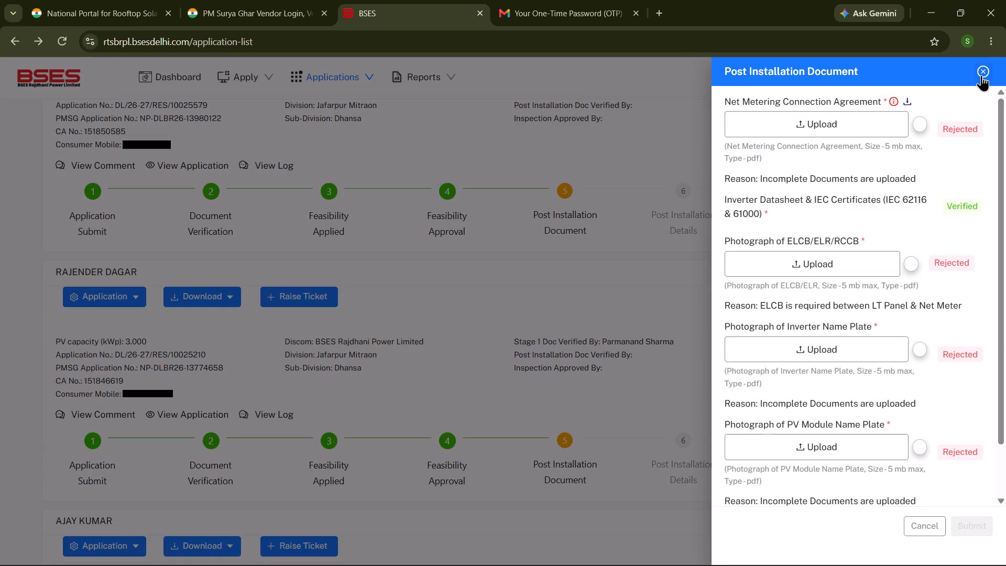
left_click(981, 75)
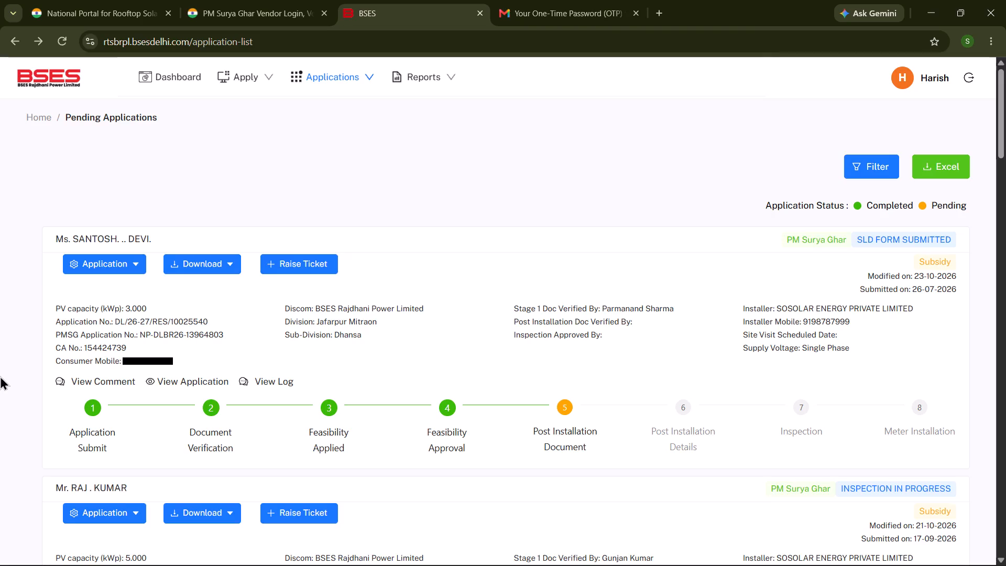
Find the SLD Form Submitted application modified on 18-10-2026 in the pending list again and review its details and progress stages.
scroll(0, 376, "down", 8)
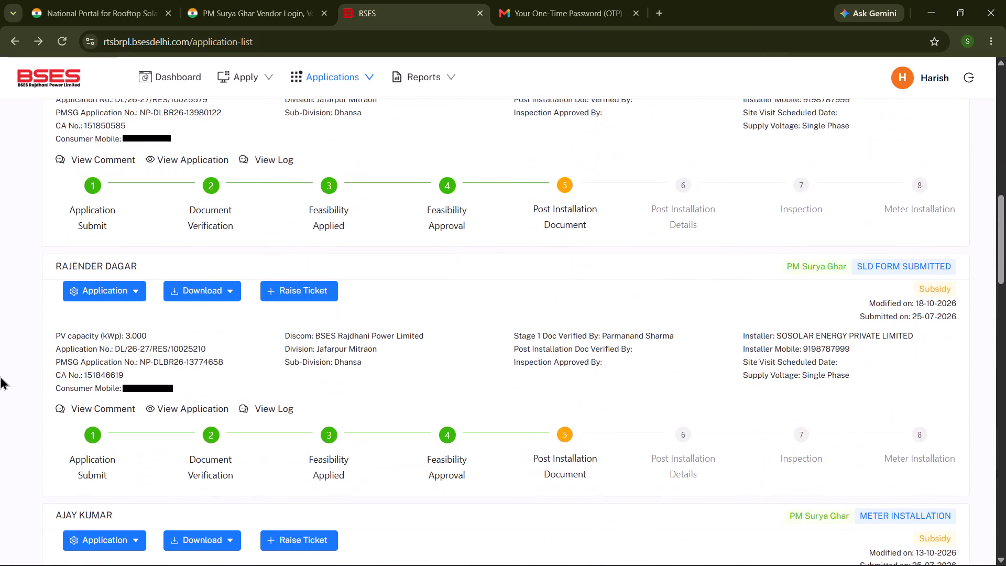
scroll(413, 331, "down", 1)
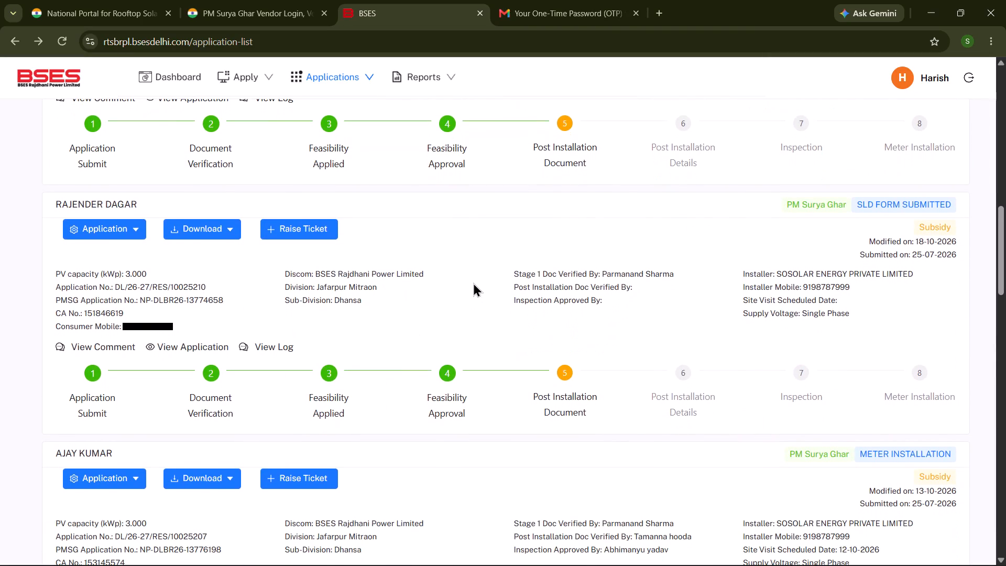
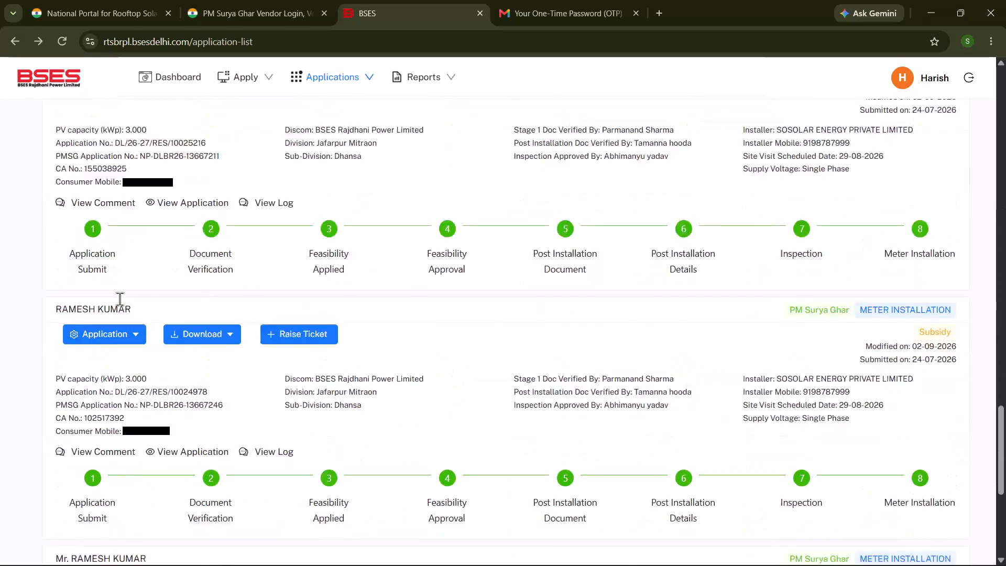
Check the available application actions for the entry modified on 16-07-2026 on page 2 of the pending applications, without choosing one.
scroll(119, 299, "down", 13)
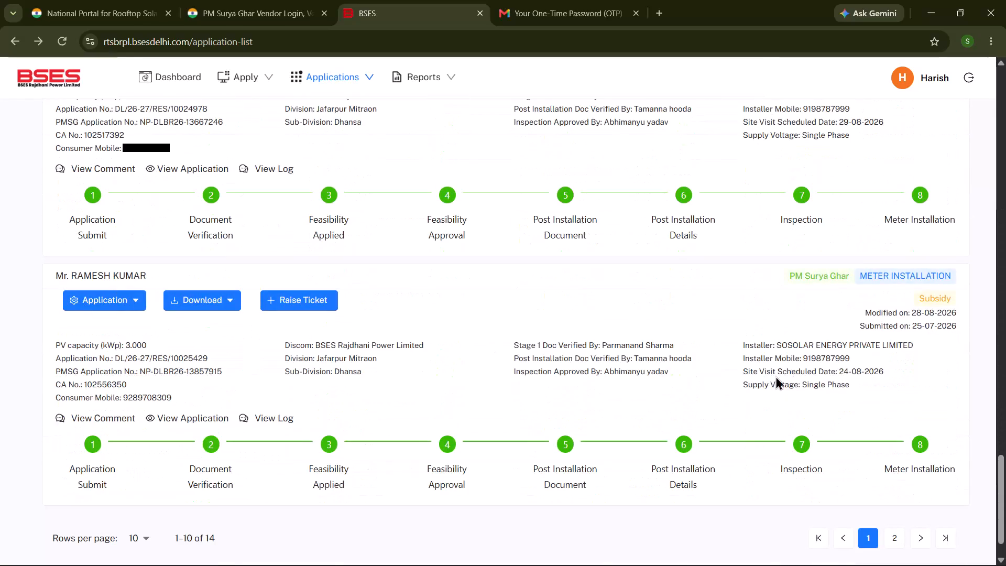
left_click(891, 482)
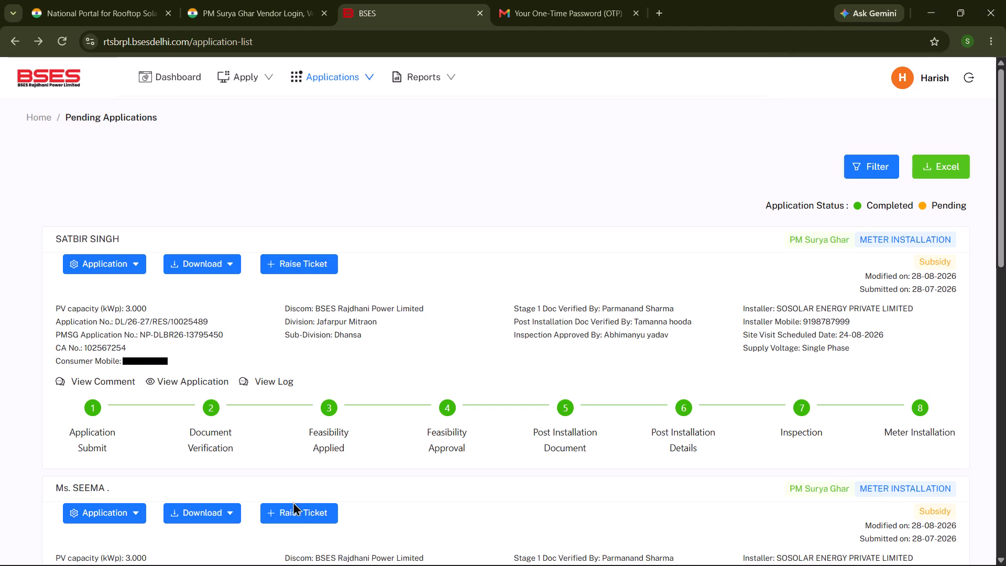
scroll(213, 532, "down", 20)
scroll(213, 532, "down", 5)
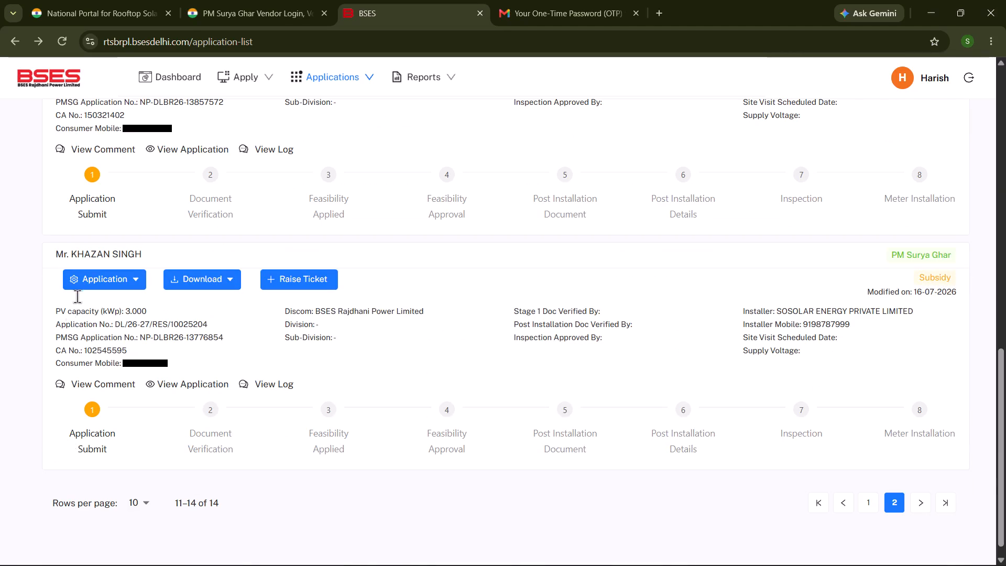
left_click(121, 265)
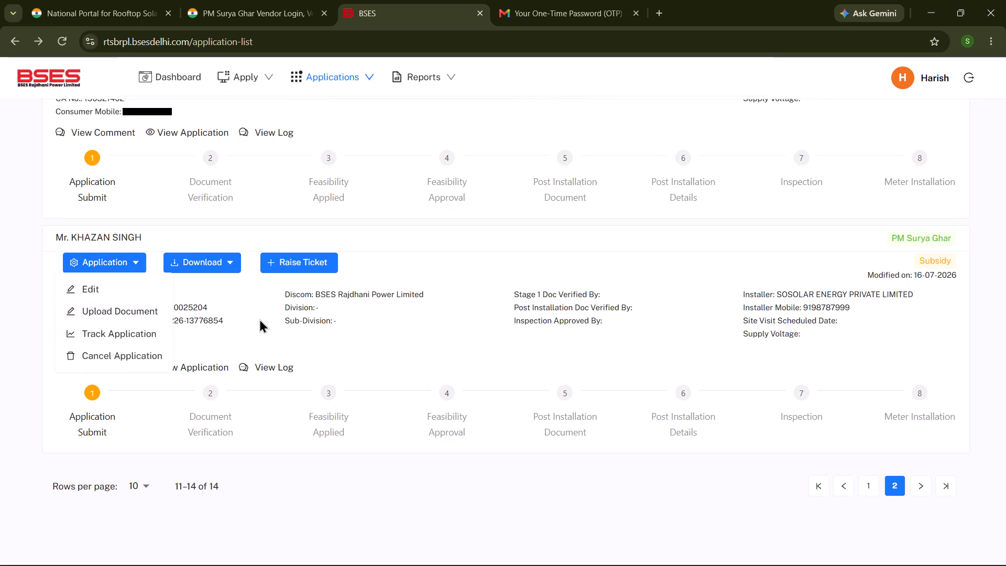
left_click(232, 338)
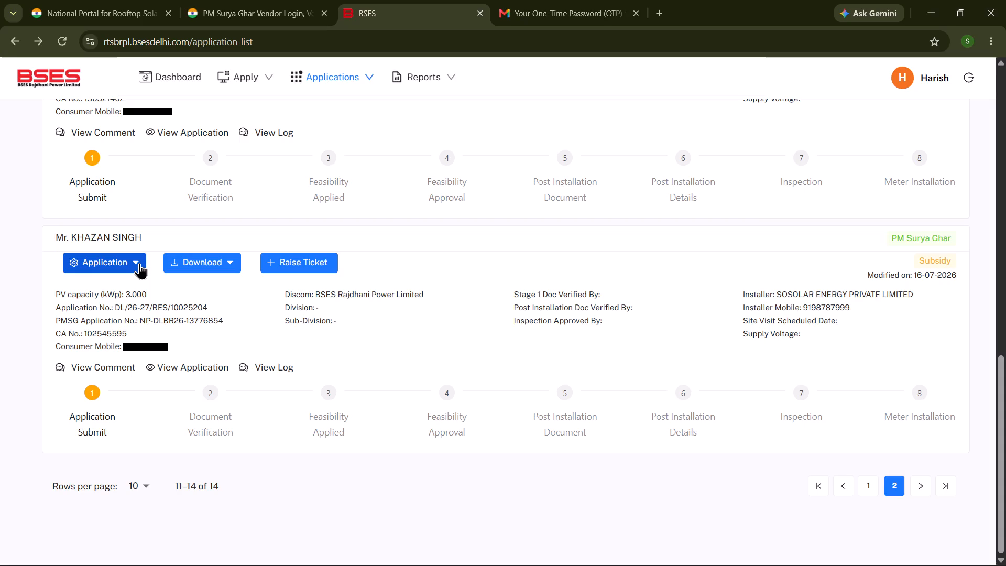
scroll(139, 263, "right", 1)
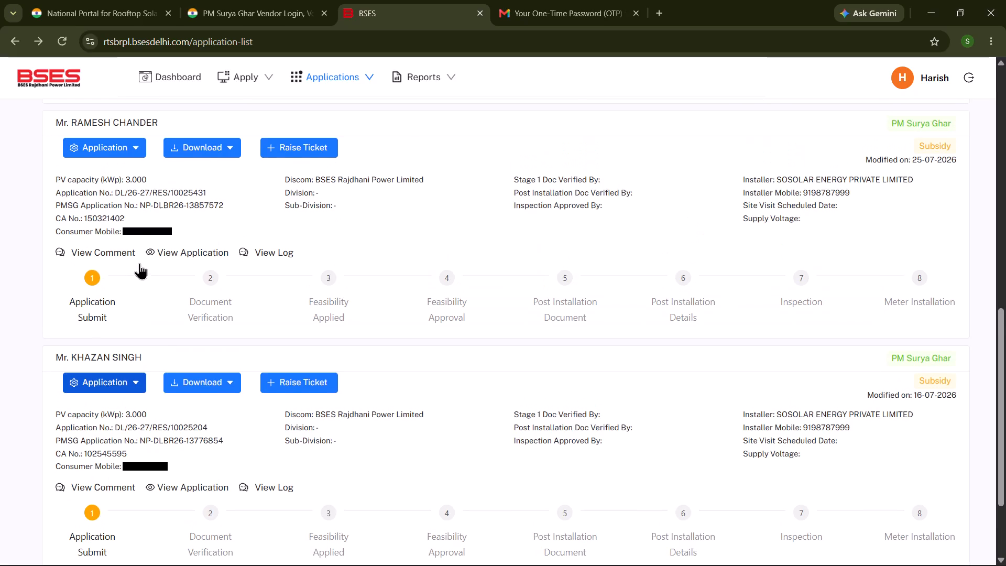
scroll(139, 263, "right", 1)
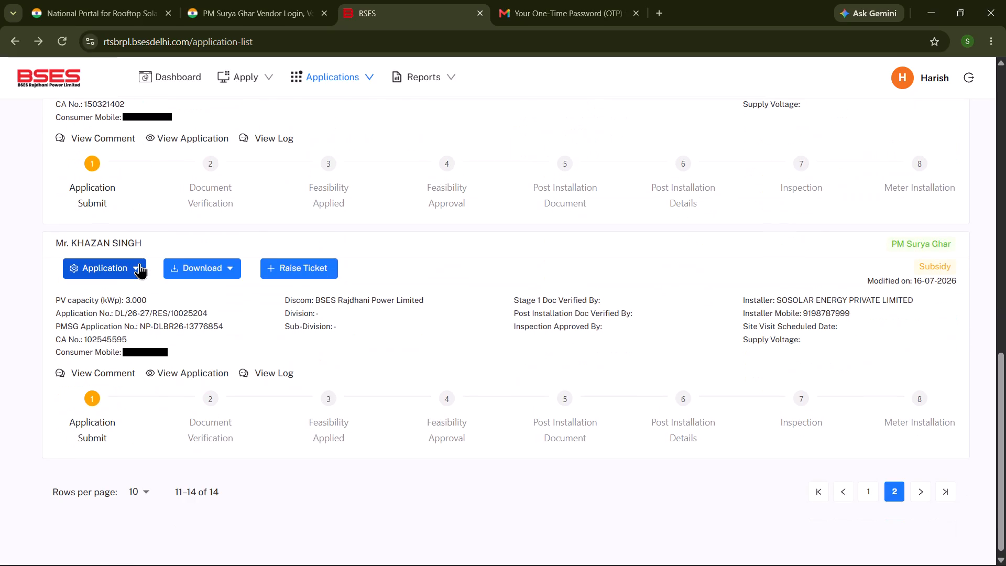
Open the pending application modified on 16-07-2026 for editing, review its Discom Details, and go back to the list.
left_click(139, 263)
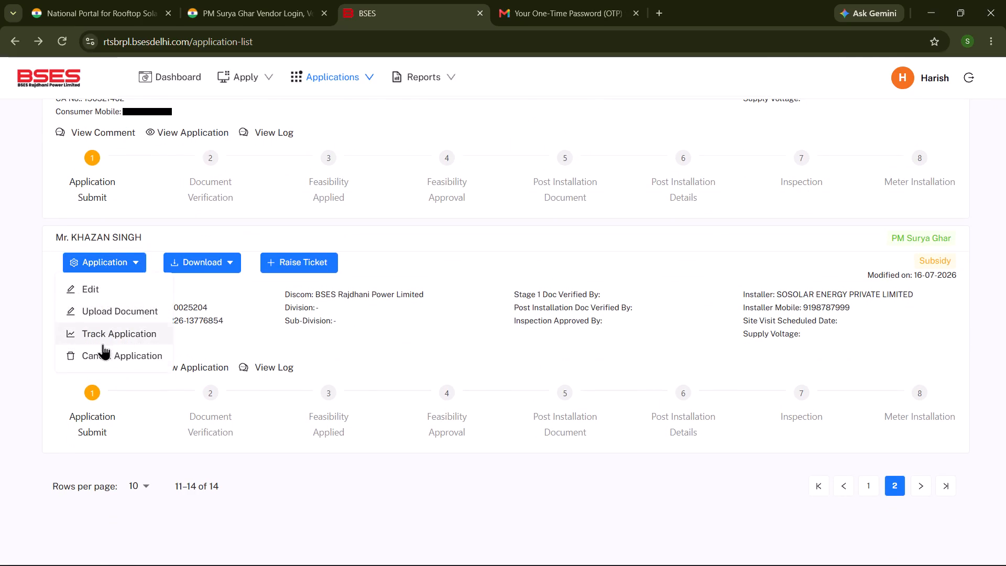
left_click(101, 284)
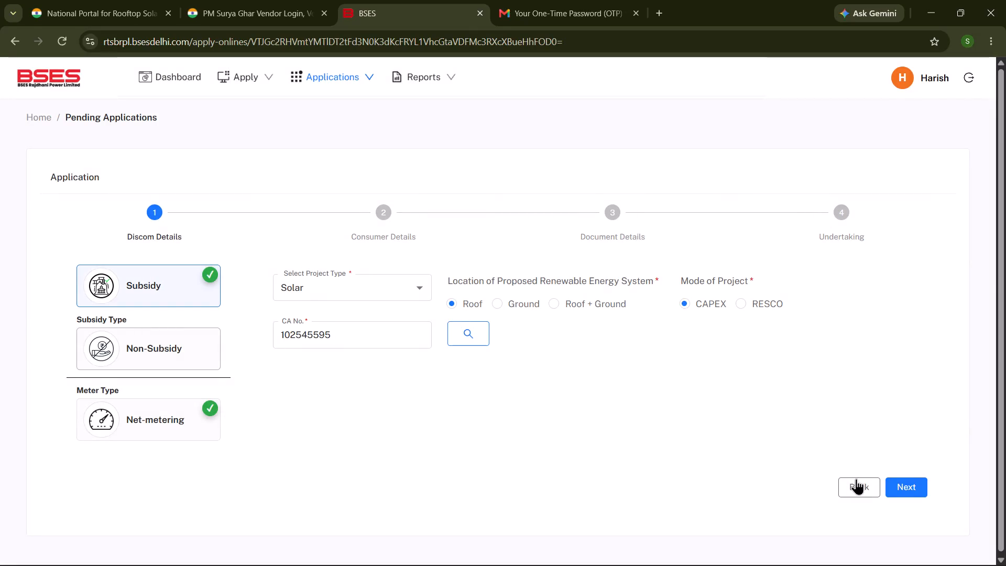
left_click(856, 479)
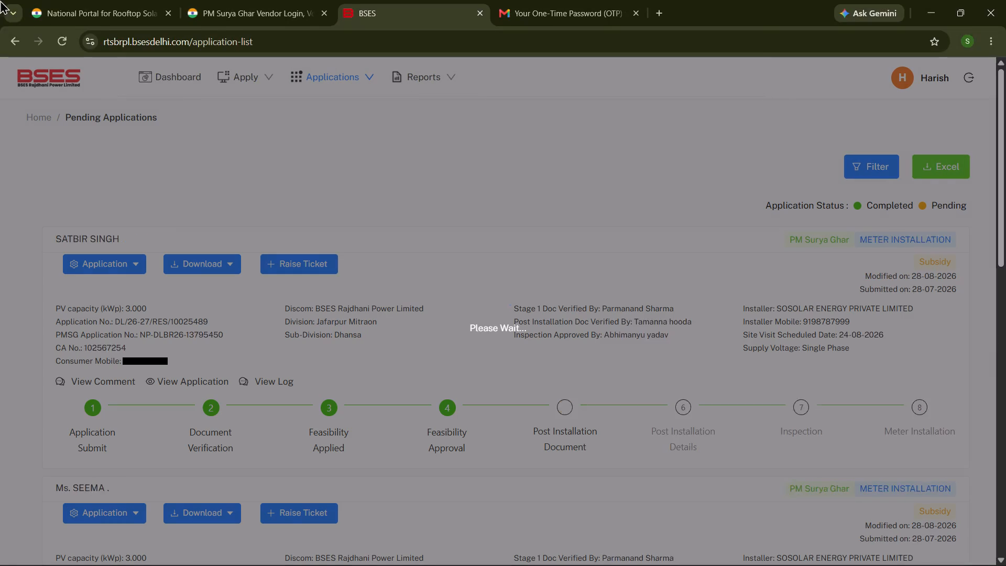
Reload the pending list, view the SLD Form of the Feasibility Approved application modified on 21-10-2026, and return to the list.
left_click(64, 42)
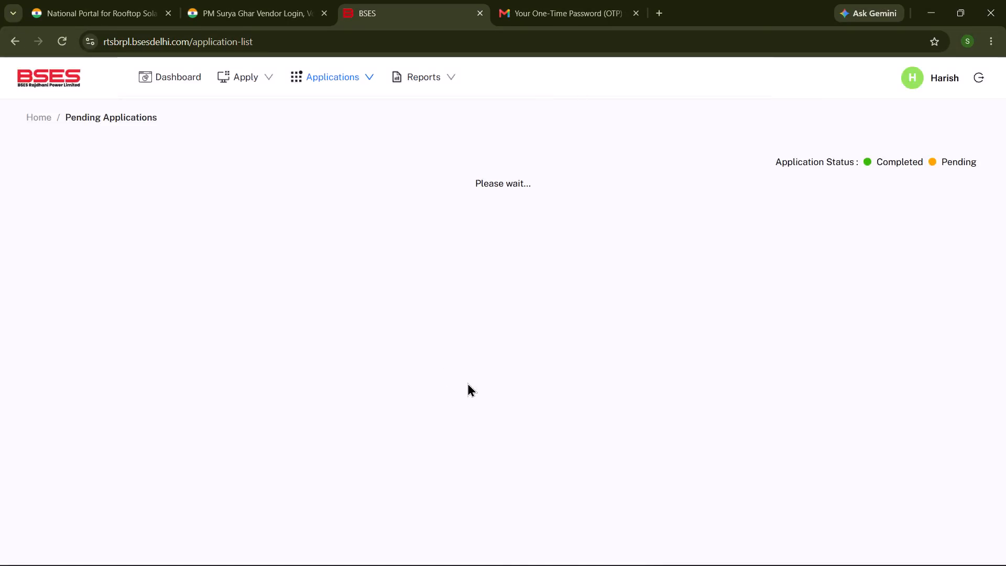
scroll(467, 383, "down", 7)
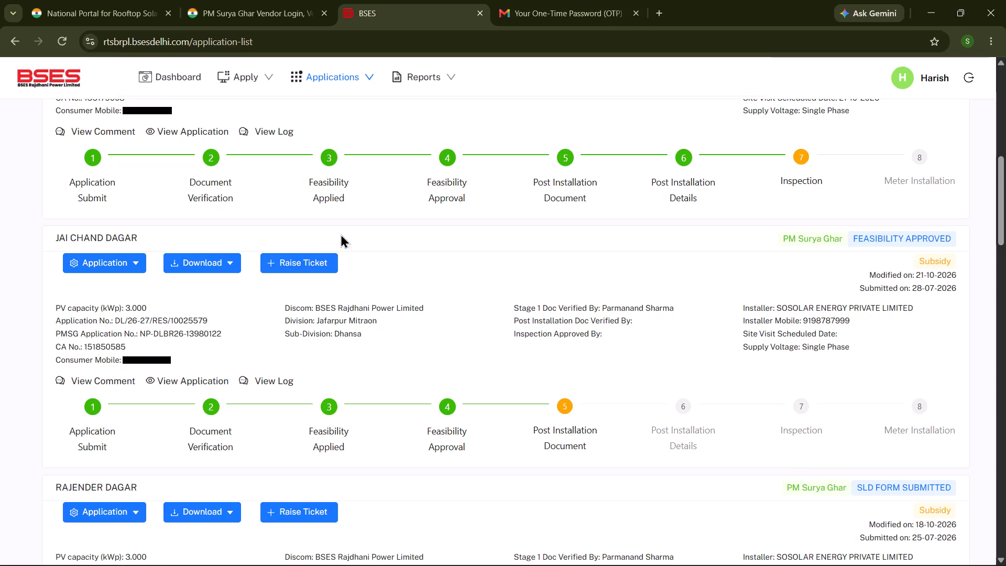
left_click(130, 263)
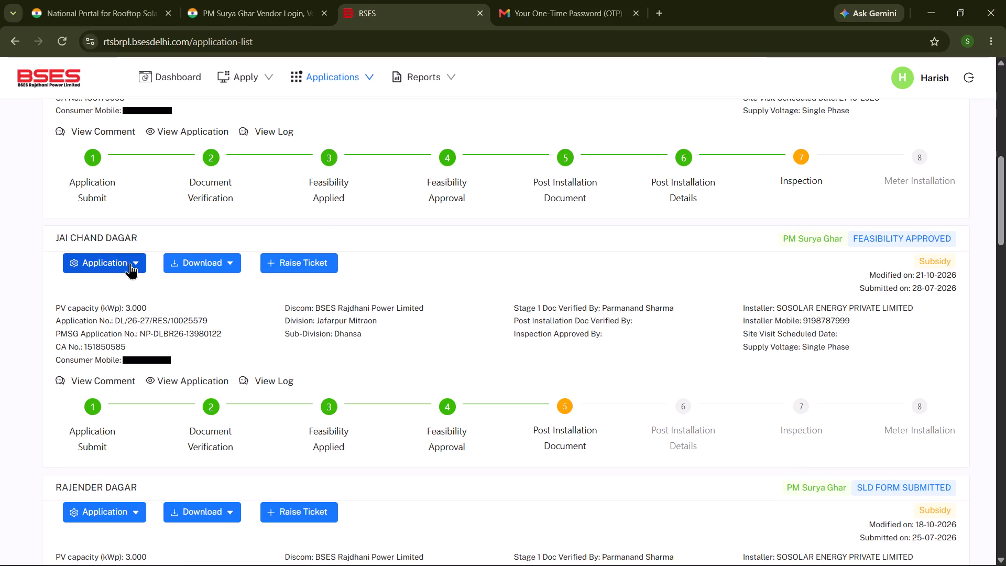
left_click(130, 287)
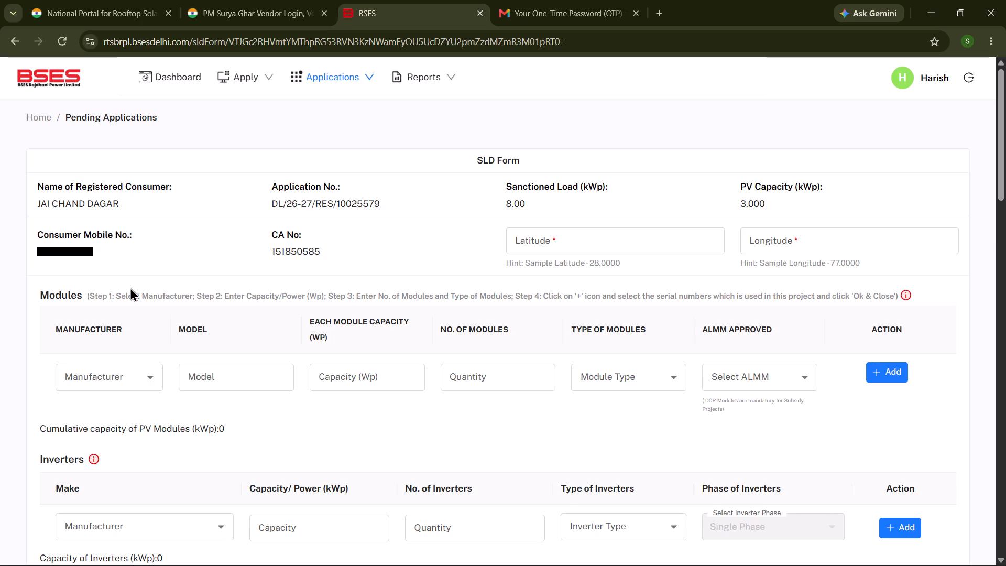
scroll(187, 293, "down", 1)
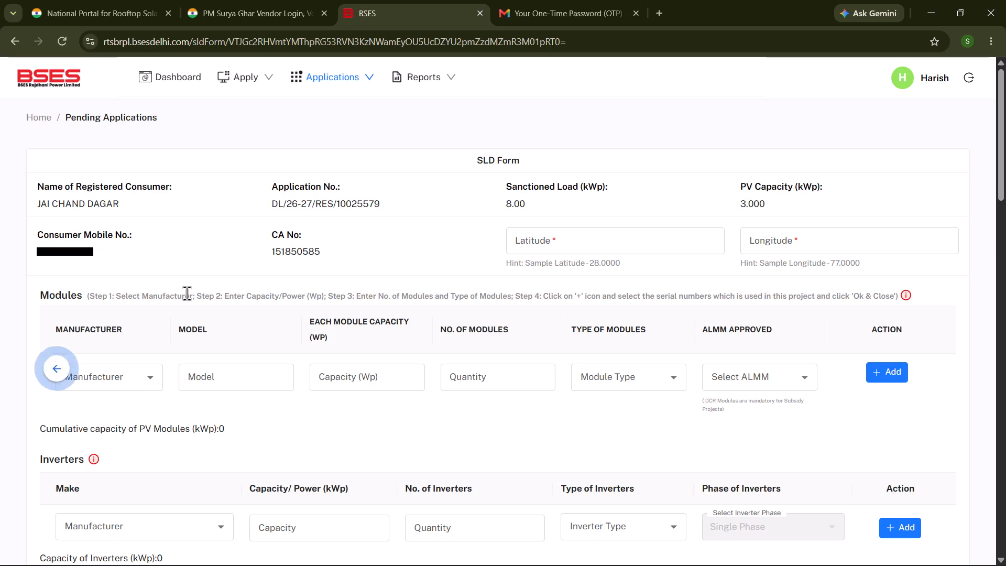
scroll(187, 293, "down", 1)
scroll(187, 293, "right", 6)
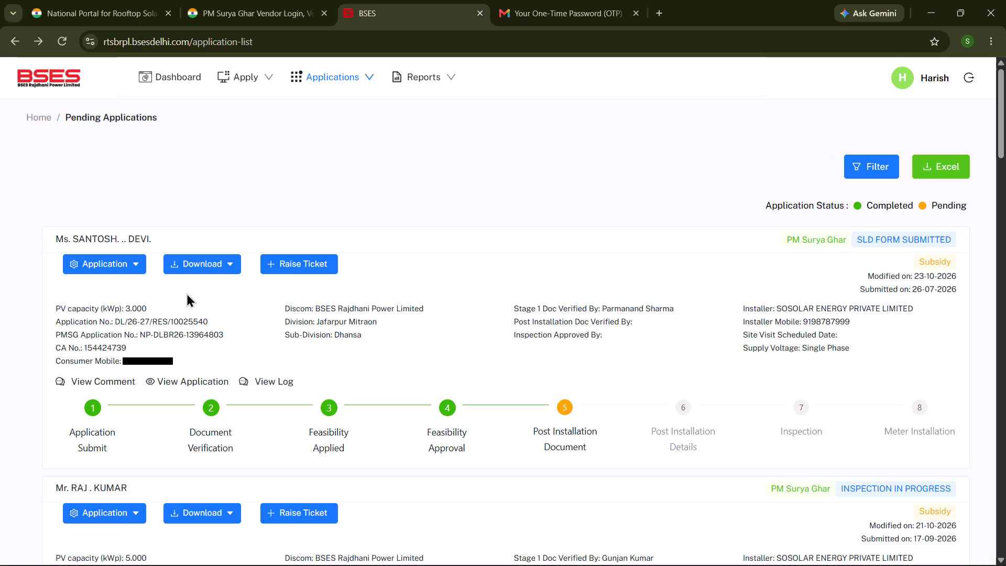
Open the application modified on 16-07-2026, on page 2 of the pending list, for editing.
scroll(187, 293, "down", 14)
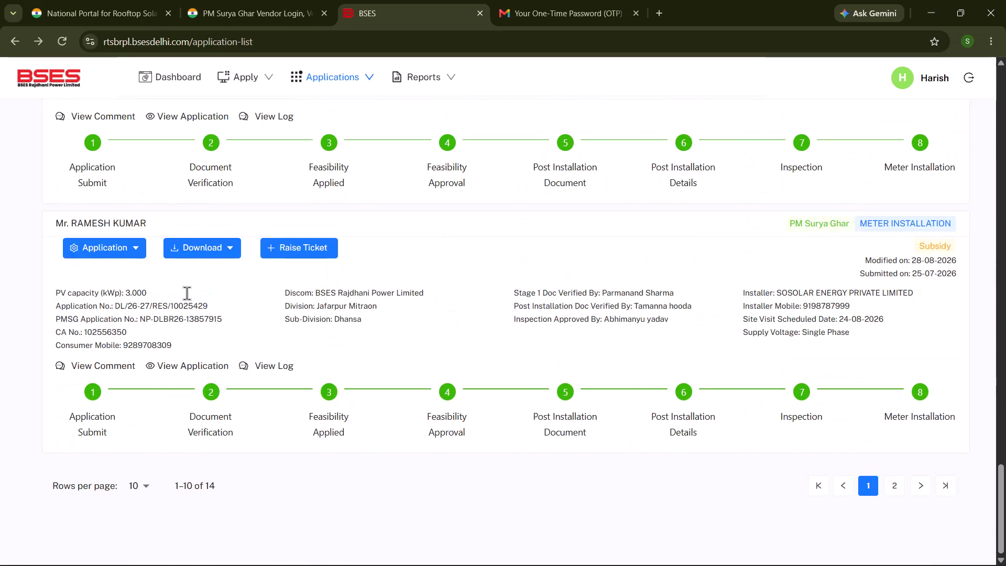
scroll(187, 293, "down", 9)
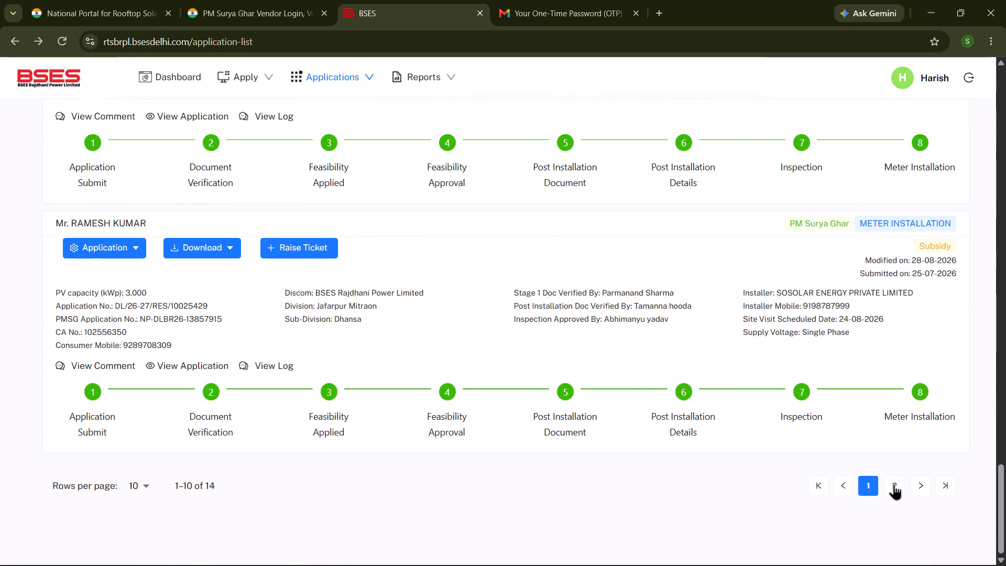
left_click(894, 483)
scroll(223, 400, "down", 10)
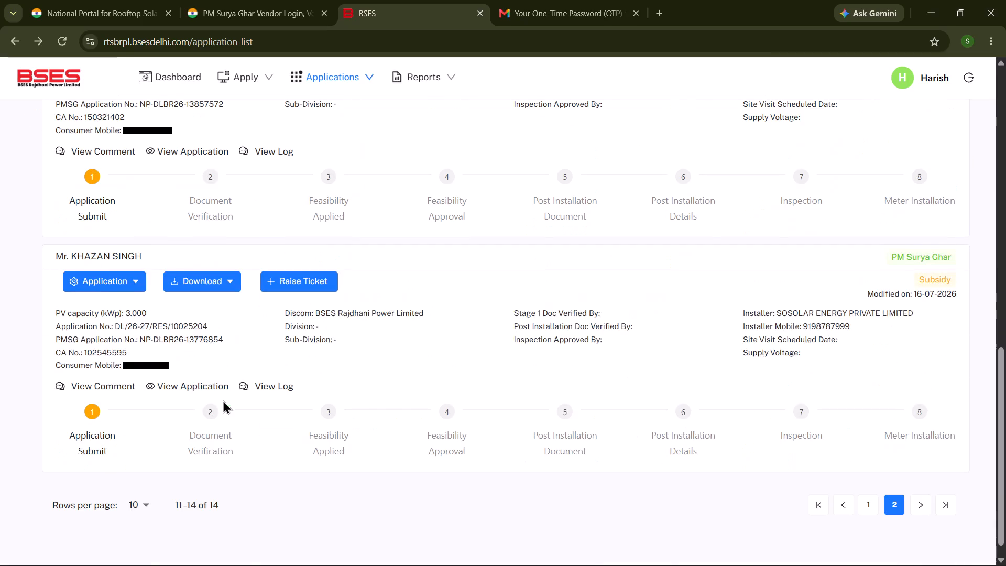
left_click(114, 259)
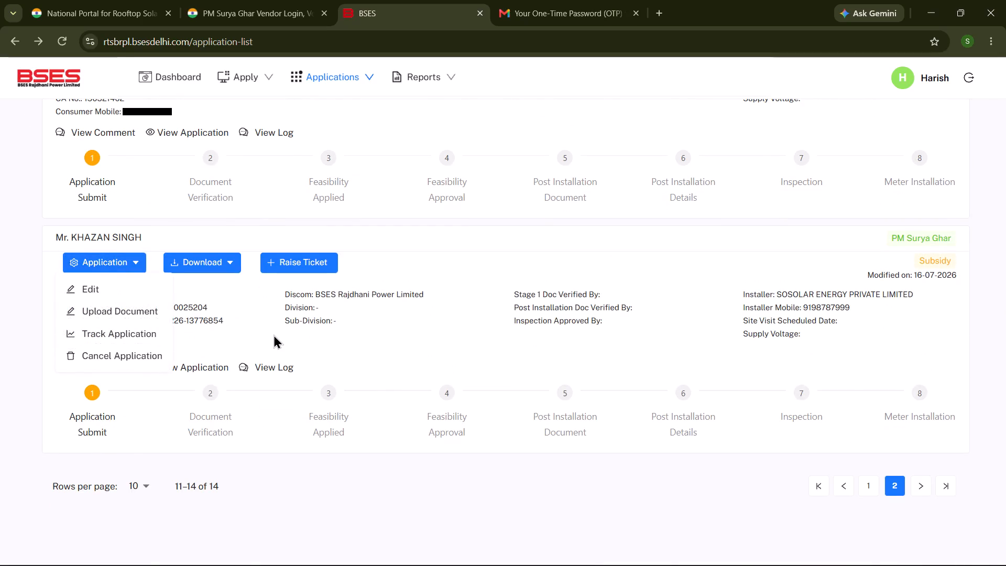
left_click(254, 321)
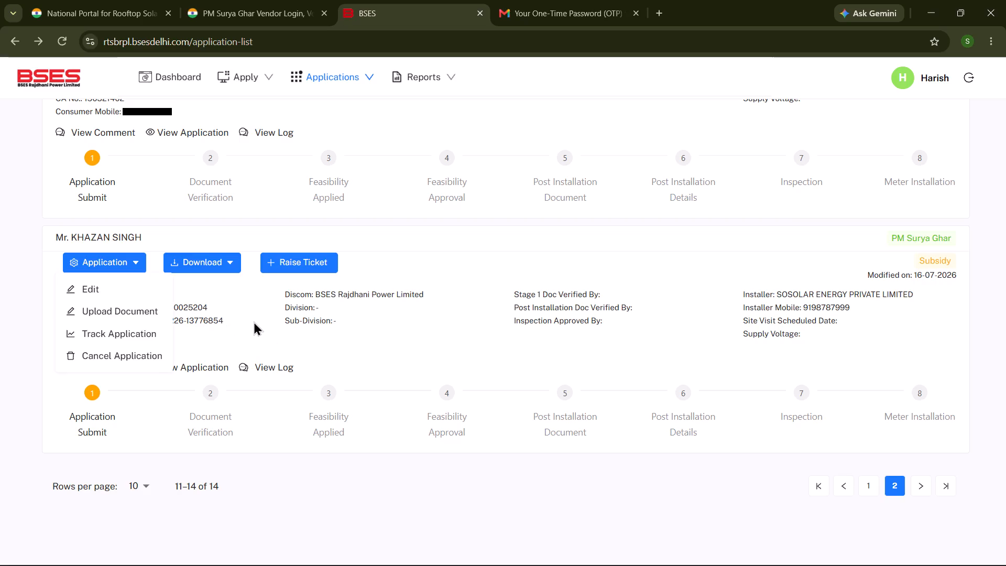
left_click(140, 256)
left_click(111, 289)
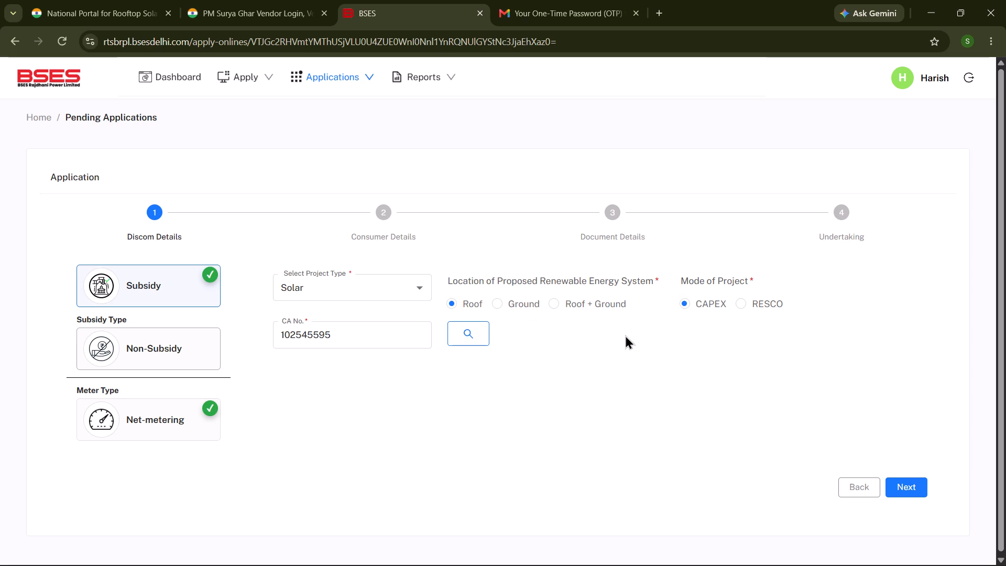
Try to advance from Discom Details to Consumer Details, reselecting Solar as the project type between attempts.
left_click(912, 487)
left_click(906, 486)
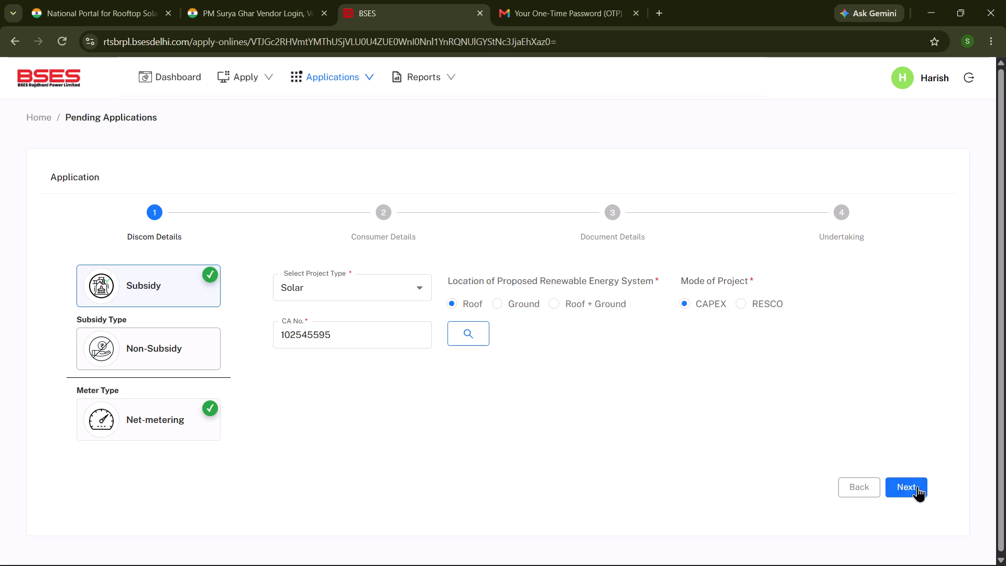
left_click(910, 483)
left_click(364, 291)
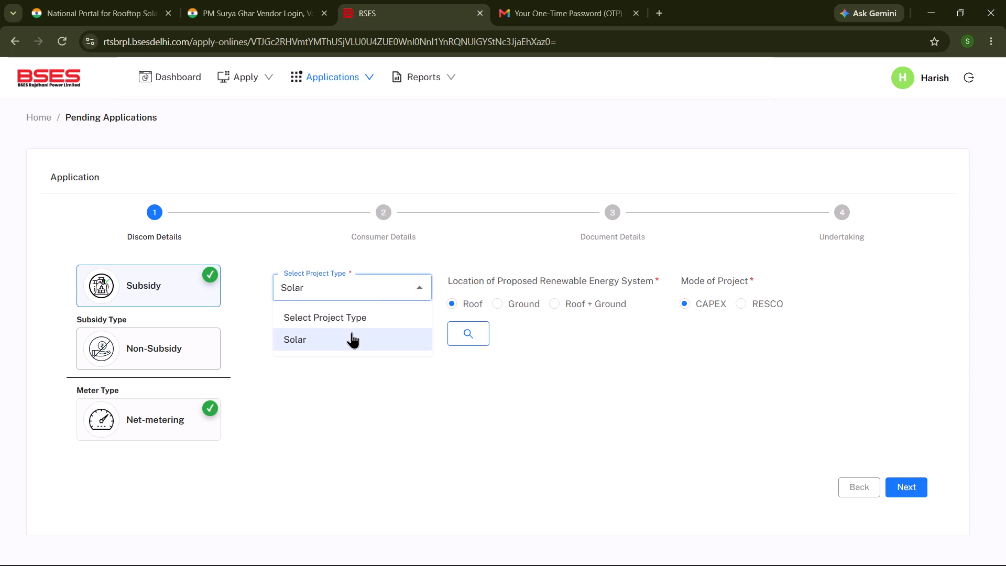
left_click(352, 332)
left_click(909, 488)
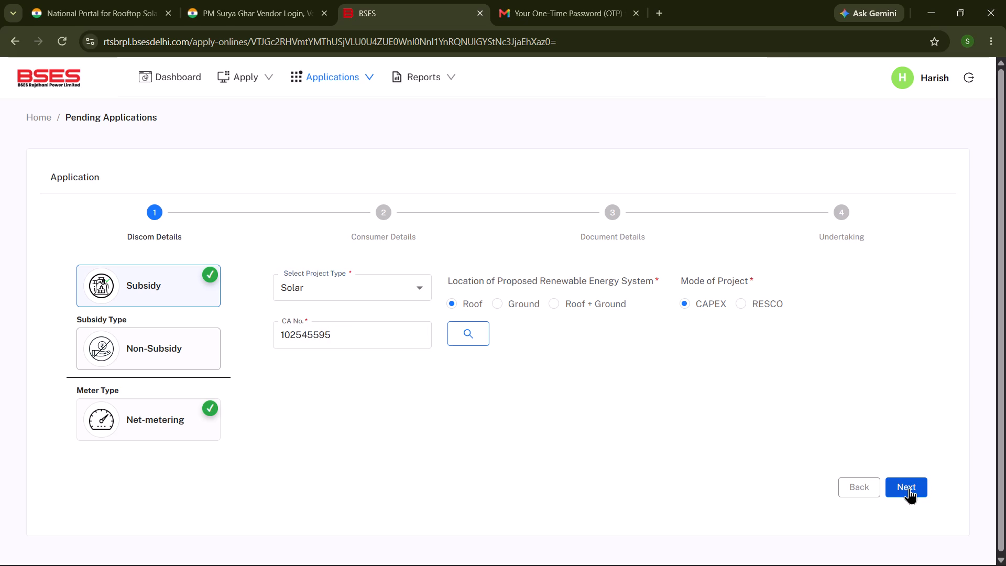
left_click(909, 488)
Look up the consumer by the filled-in CA number, dismiss the notice, review the Discom Details fields, and repeat the lookup.
left_click(455, 332)
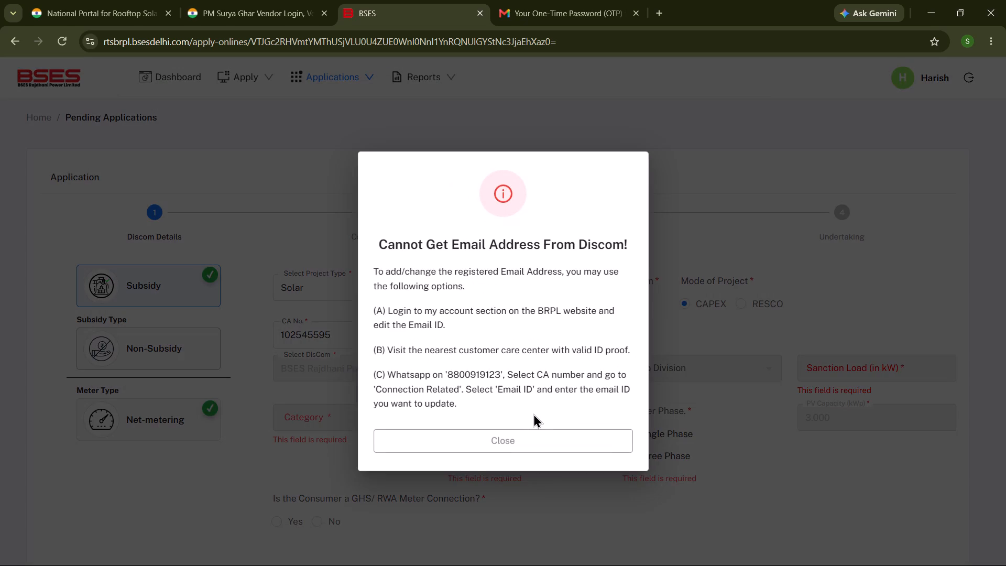
left_click(474, 438)
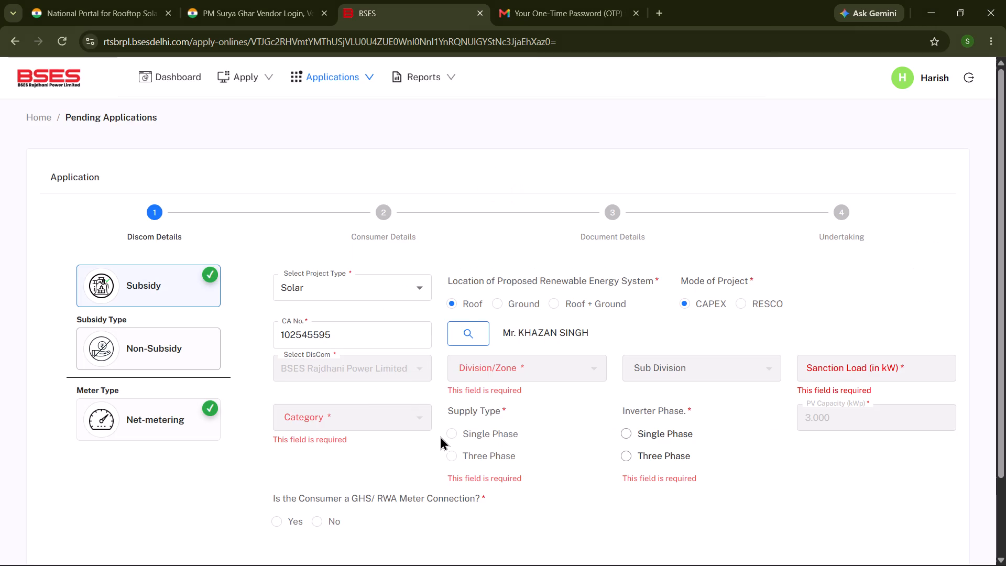
scroll(435, 434, "down", 2)
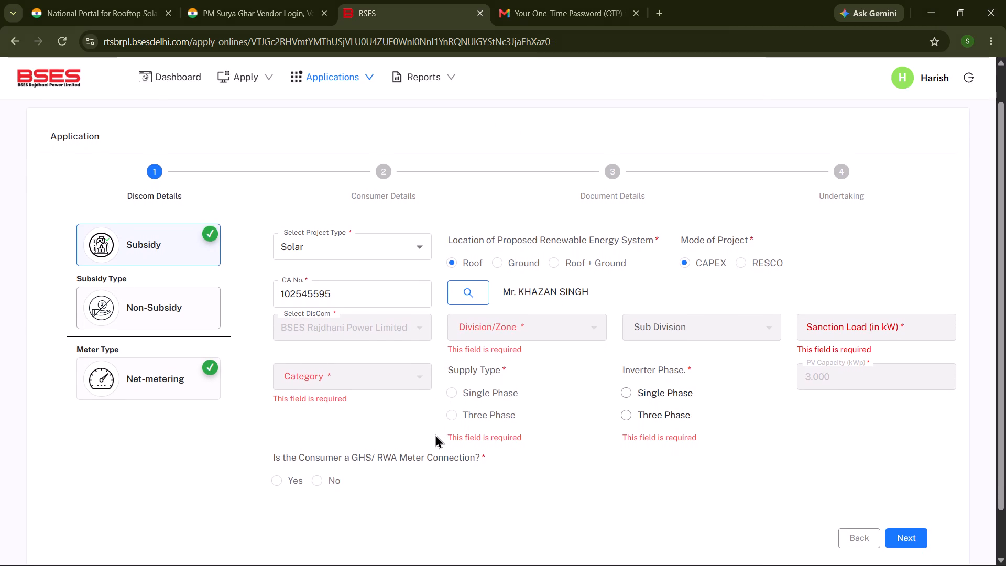
scroll(435, 434, "down", 1)
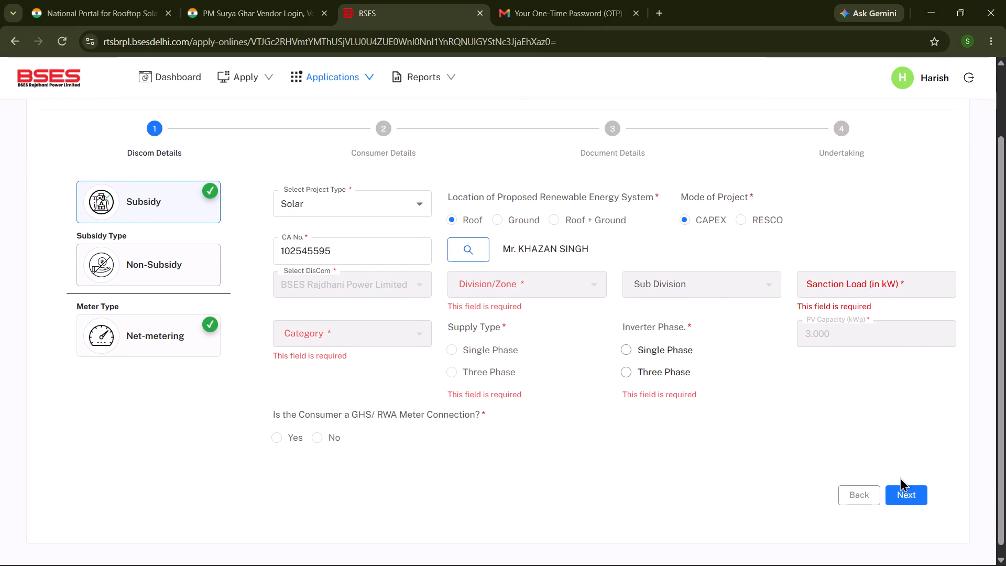
left_click(462, 256)
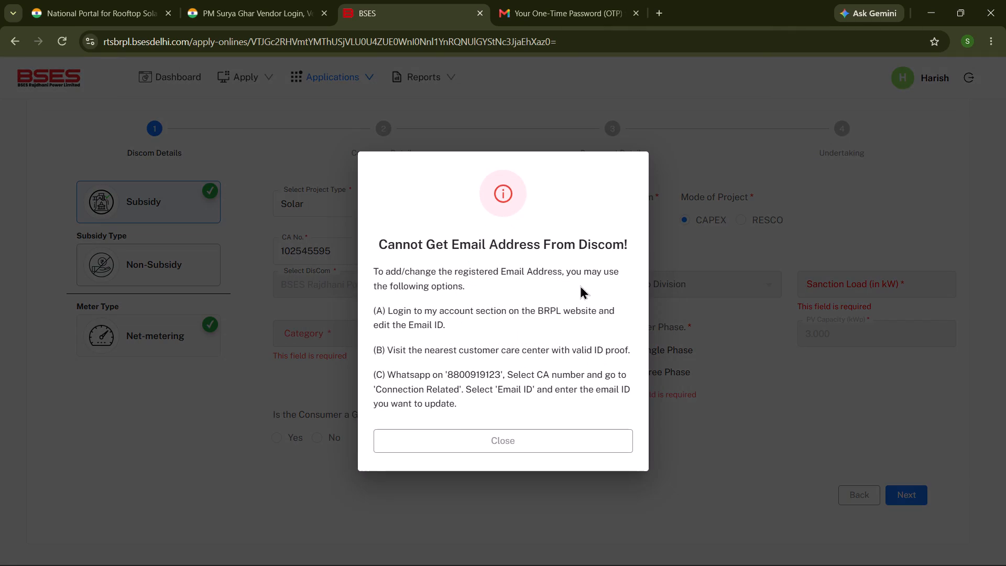
Dismiss the e-mail address notice and look up the consumer again by the filled-in CA number.
scroll(553, 293, "down", 1)
left_click(595, 441)
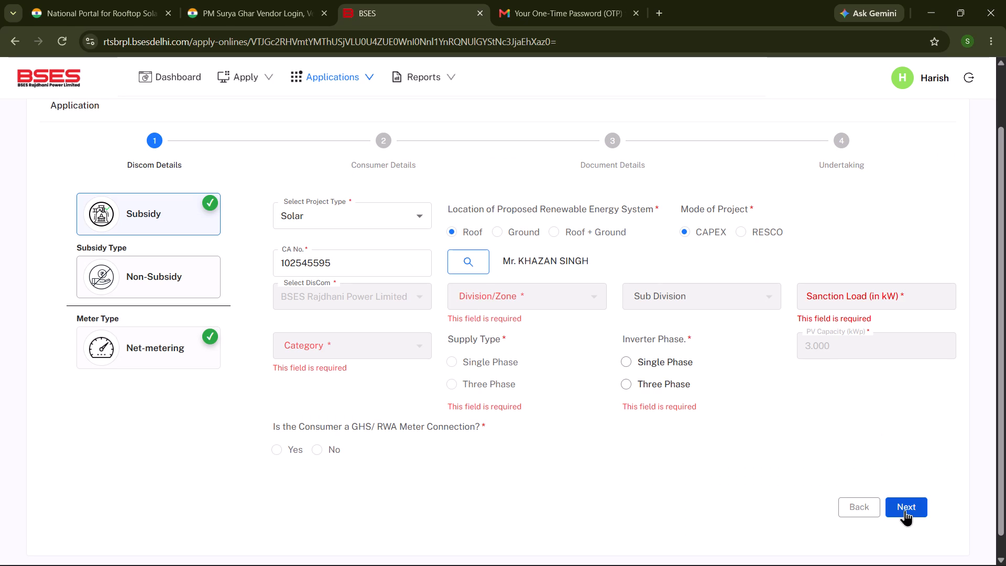
left_click(467, 265)
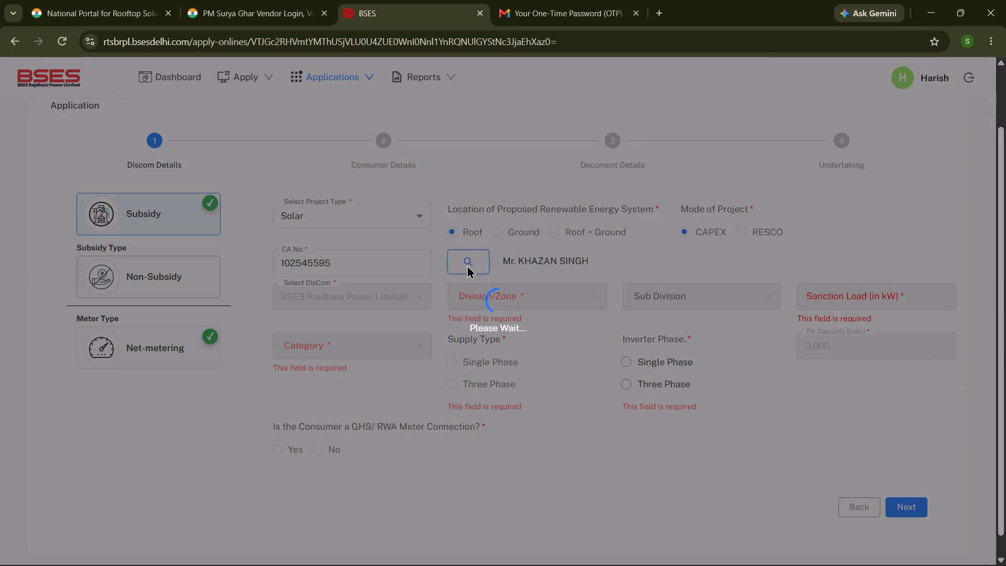
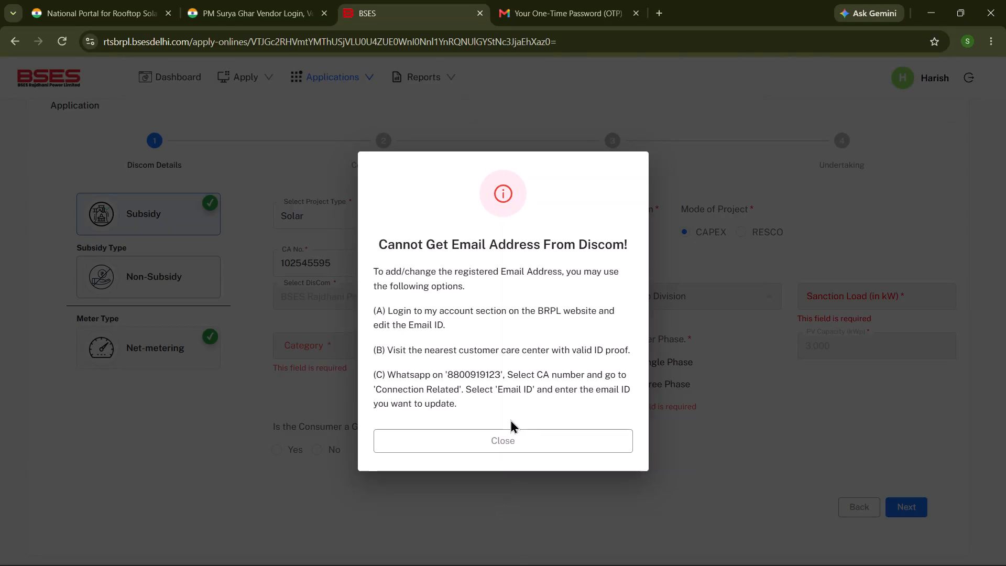
Dismiss the missing email address notice and return from Discom Details to the pending applications list.
left_click(510, 437)
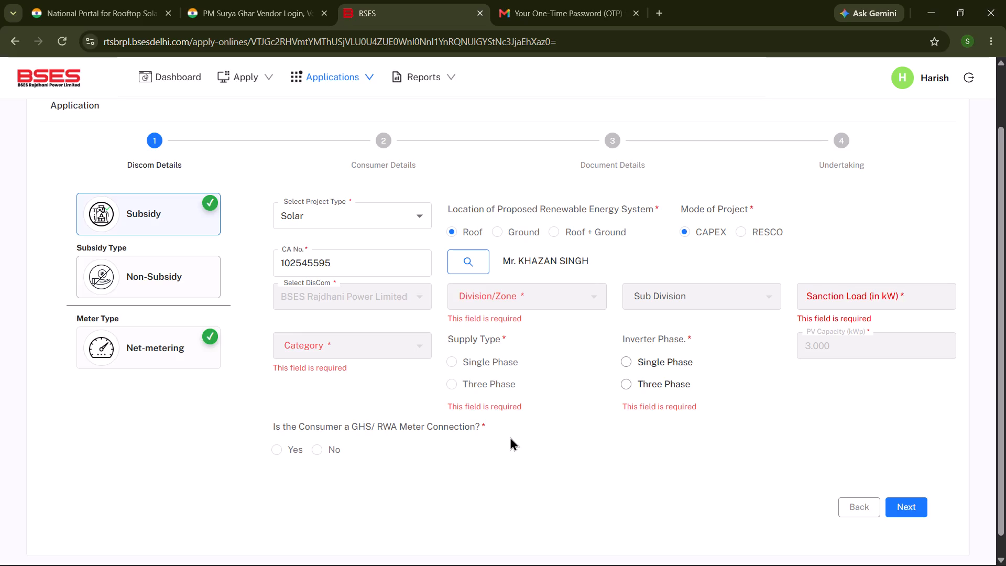
scroll(510, 437, "right", 20)
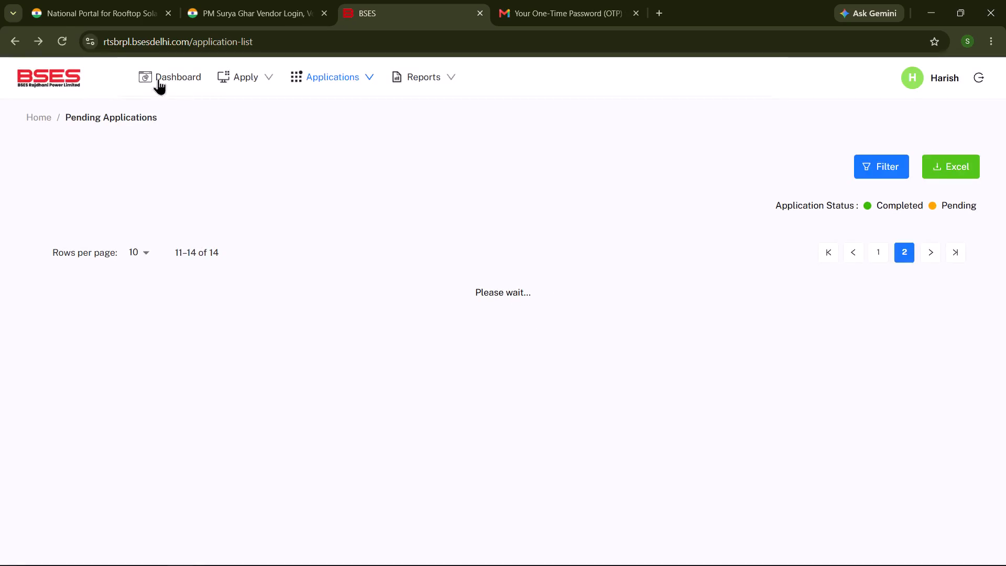
Reload the pending applications list repeatedly and look through the applications between reloads.
left_click(58, 35)
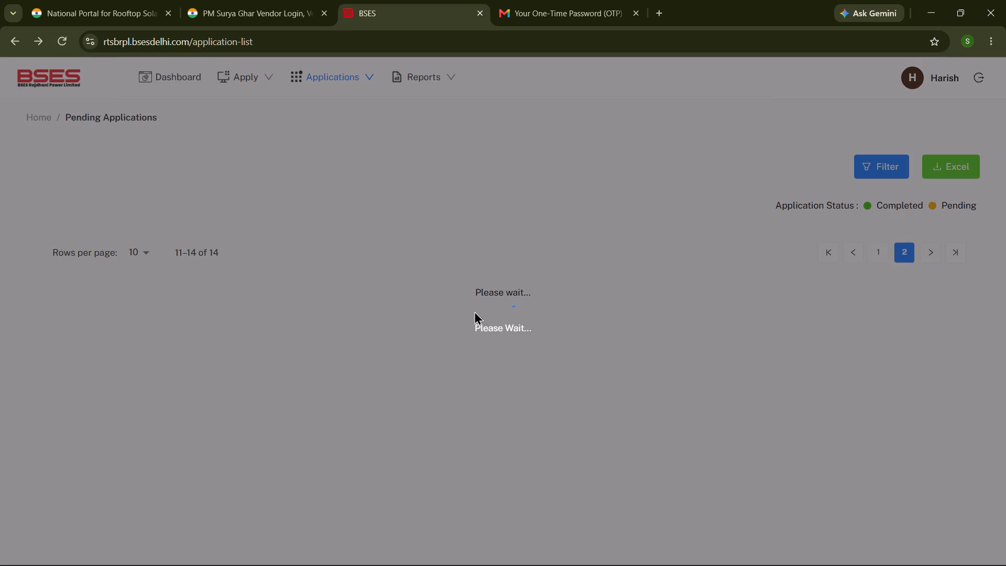
scroll(415, 339, "down", 7)
left_click(62, 35)
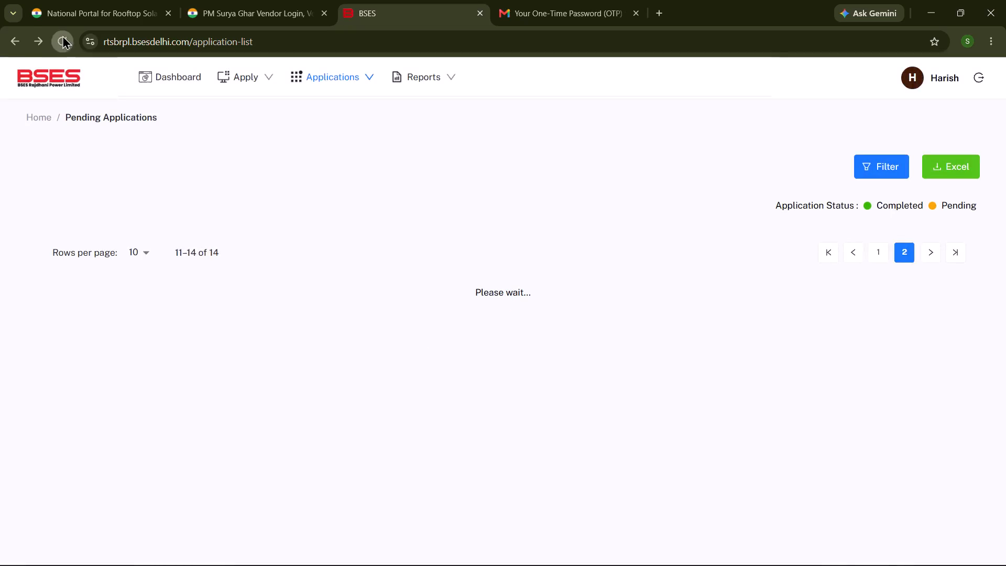
left_click(62, 35)
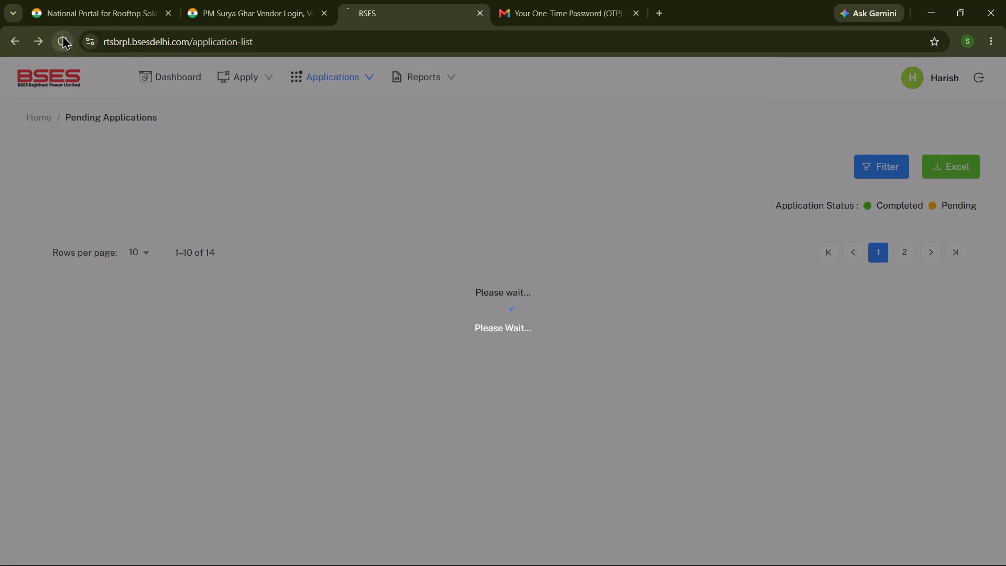
scroll(193, 375, "down", 5)
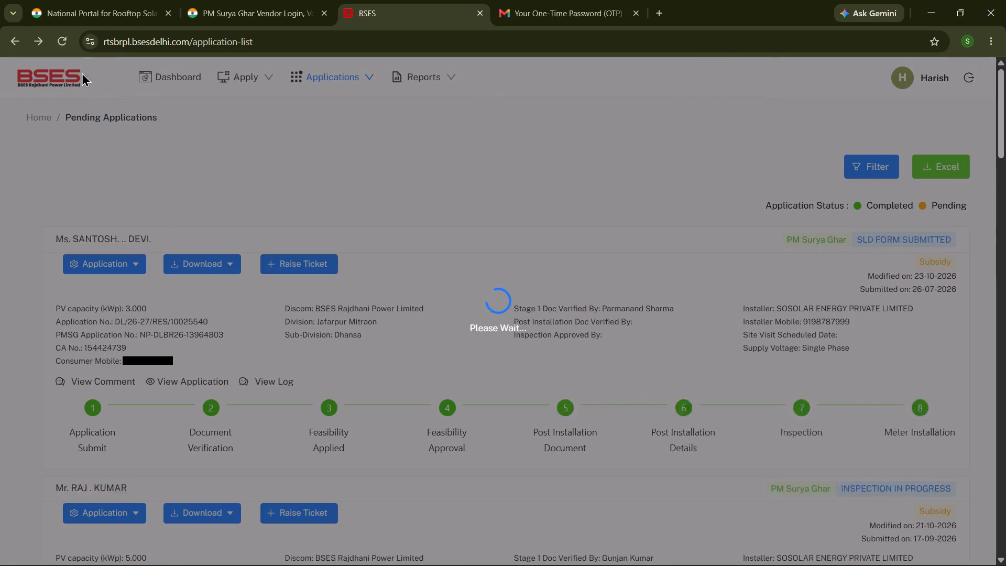
scroll(158, 274, "down", 7)
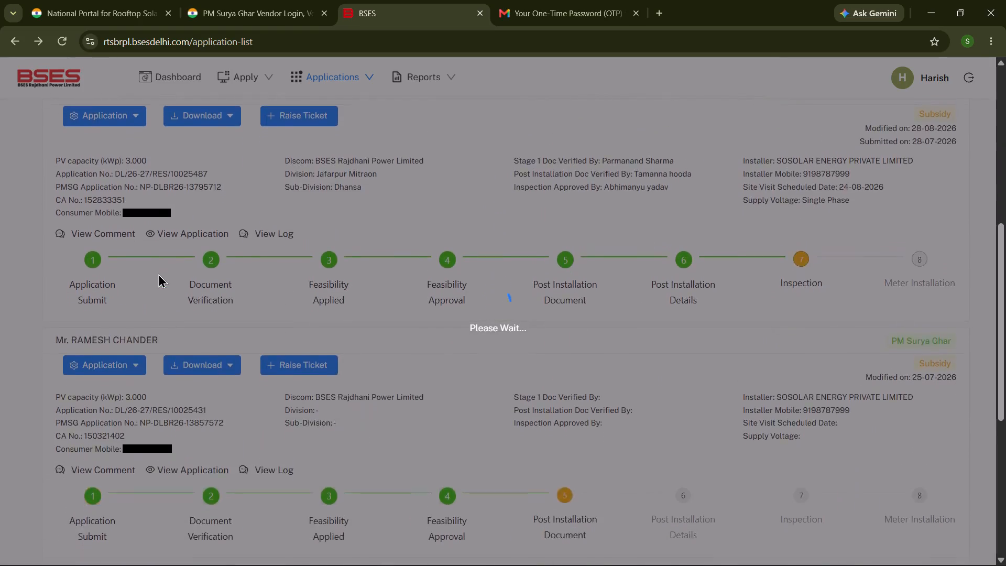
scroll(158, 274, "down", 2)
scroll(158, 274, "up", 12)
scroll(186, 325, "down", 1)
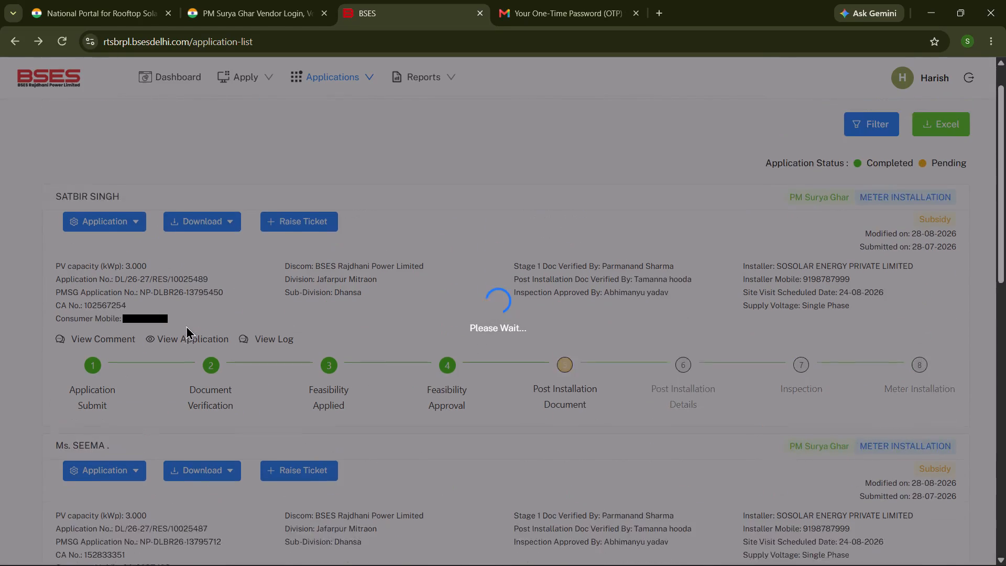
scroll(186, 325, "down", 1)
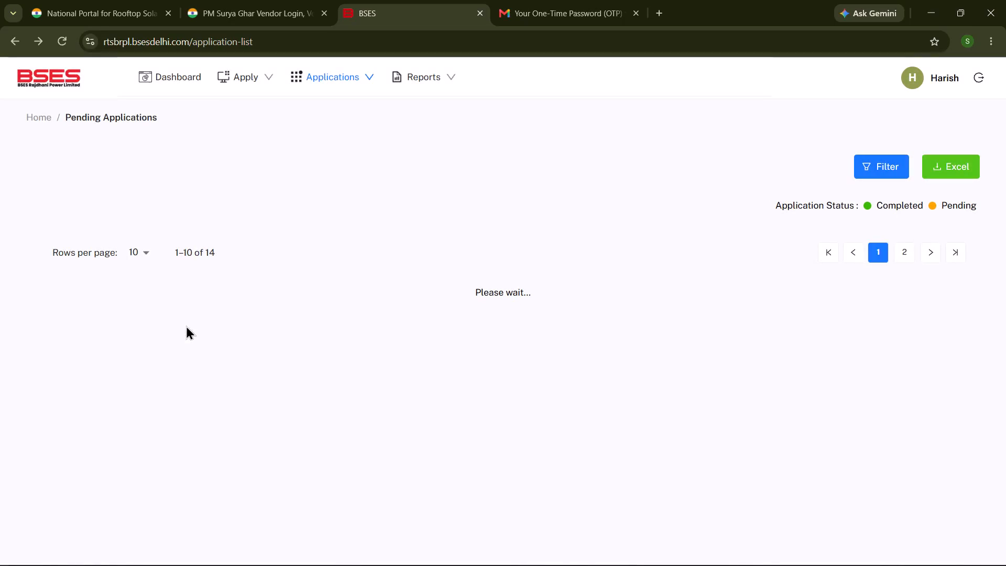
left_click(63, 38)
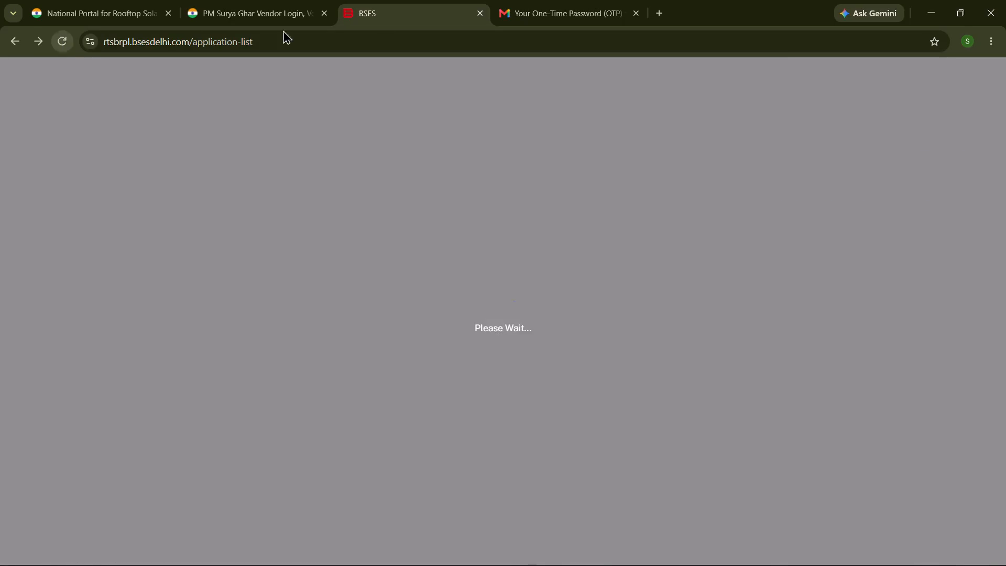
Go back through the browsing history to the pending list and review its entries, including the Discom details of the application modified on 18-10-2026.
left_click(12, 41)
left_click(10, 42)
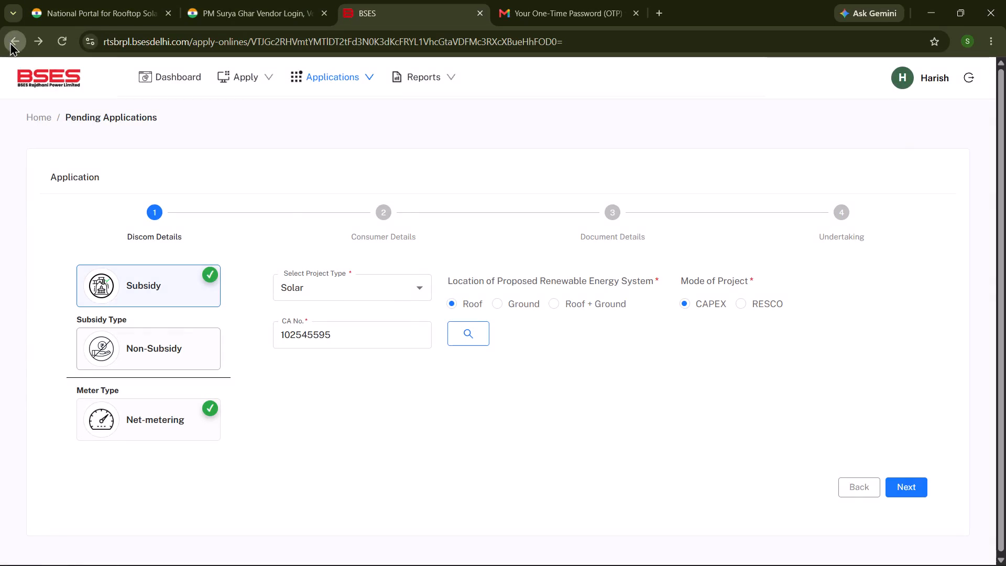
scroll(347, 408, "down", 8)
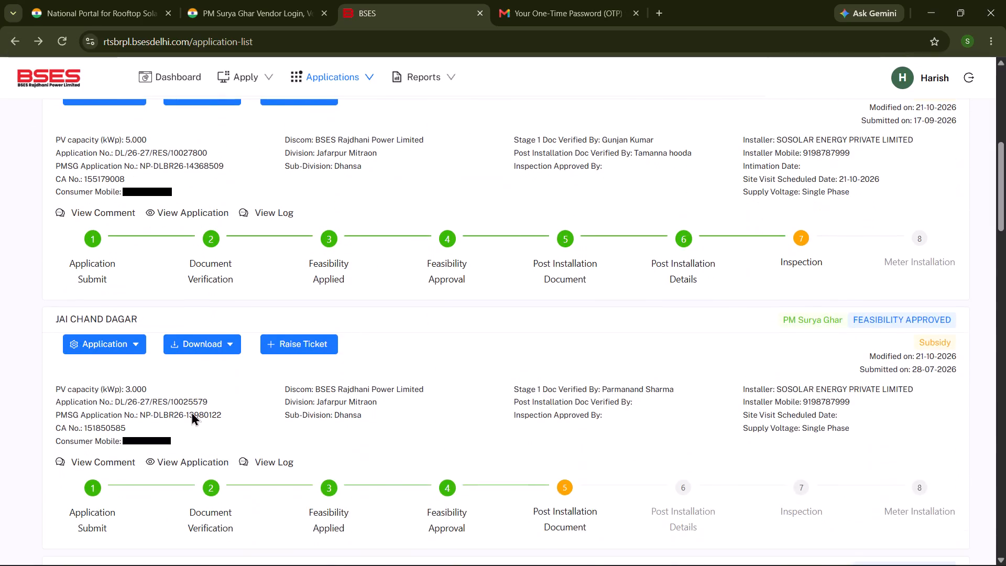
scroll(32, 384, "down", 4)
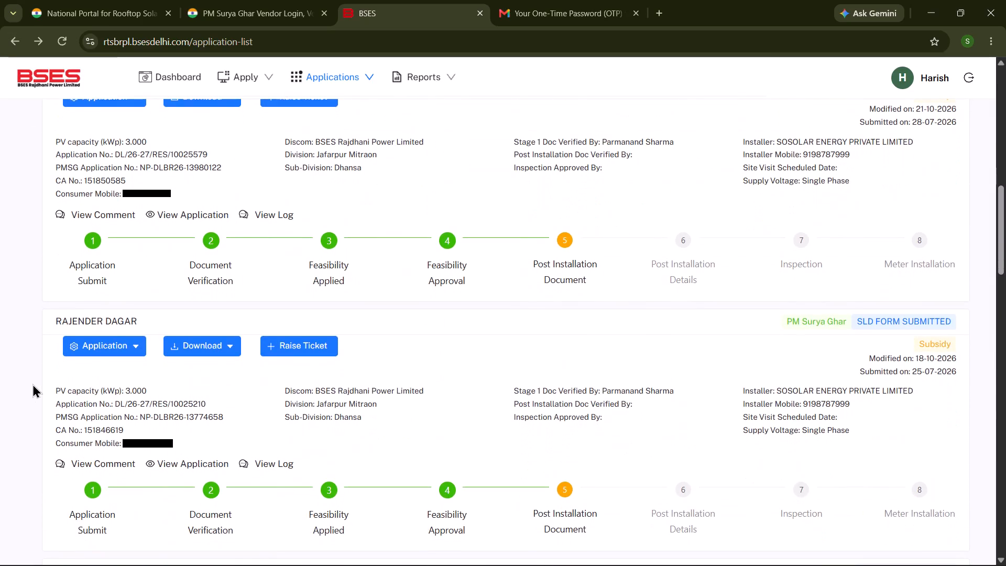
scroll(251, 409, "down", 2)
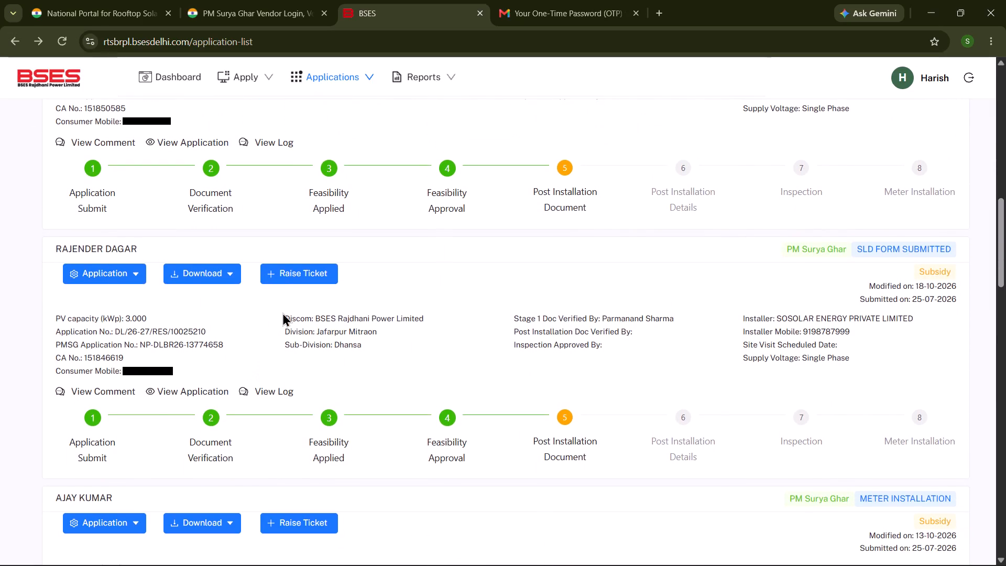
left_click_drag(282, 312, 392, 342)
left_click(387, 360)
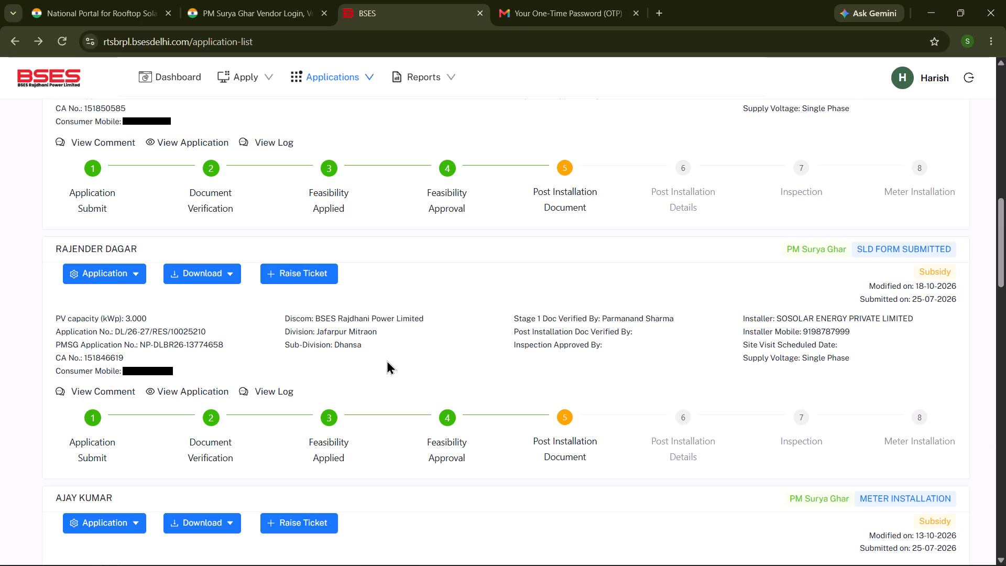
scroll(256, 334, "down", 1)
scroll(256, 334, "up", 1)
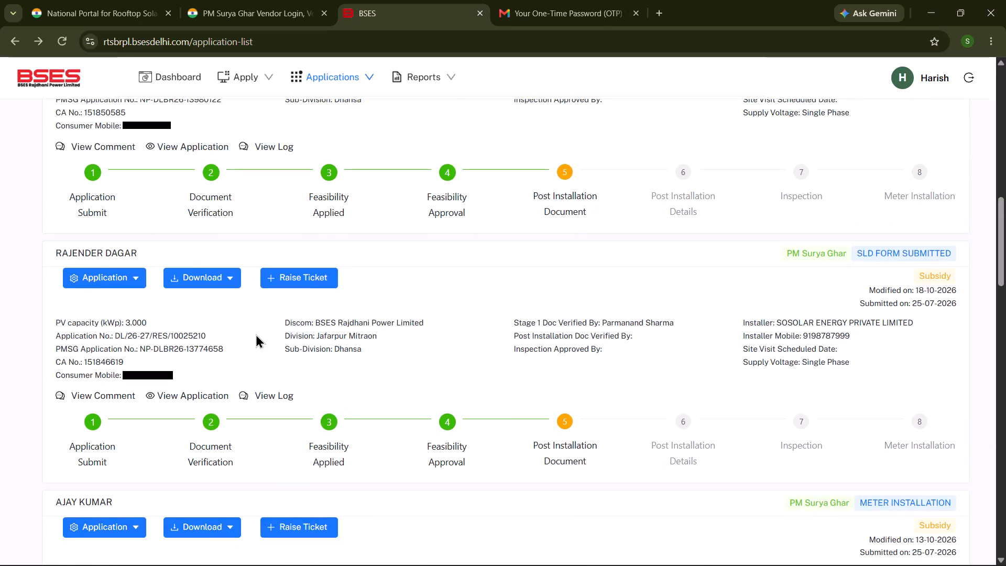
scroll(256, 334, "up", 8)
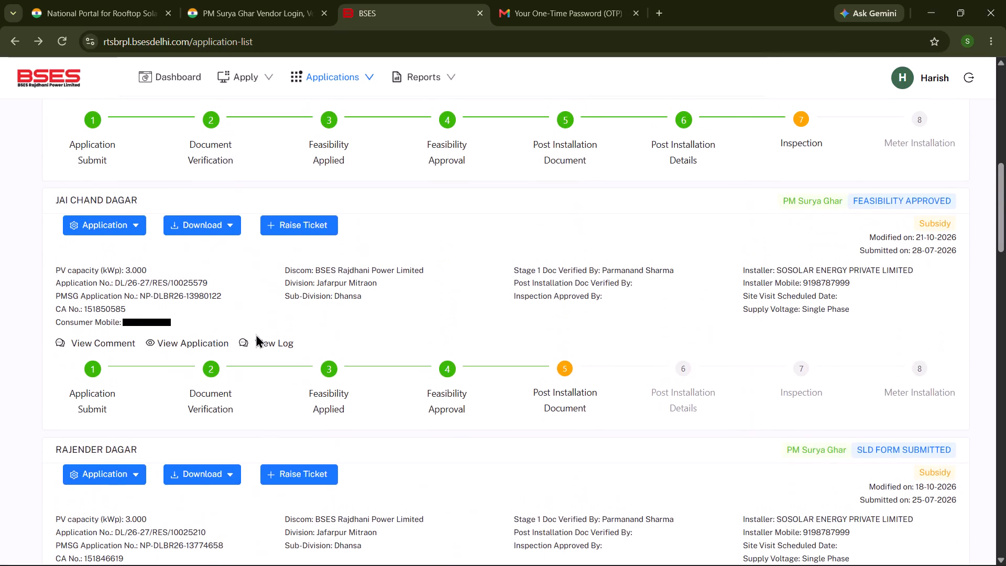
View the SLD Form of the Feasibility Approved application modified on 21-10-2026, and return to the list.
left_click(88, 217)
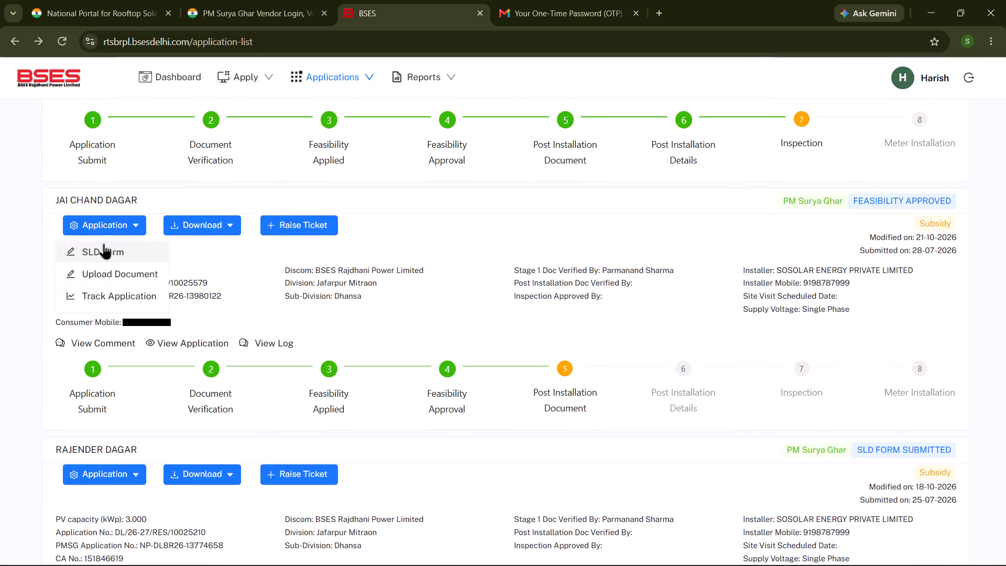
left_click(105, 248)
scroll(519, 406, "down", 14)
scroll(519, 406, "right", 7)
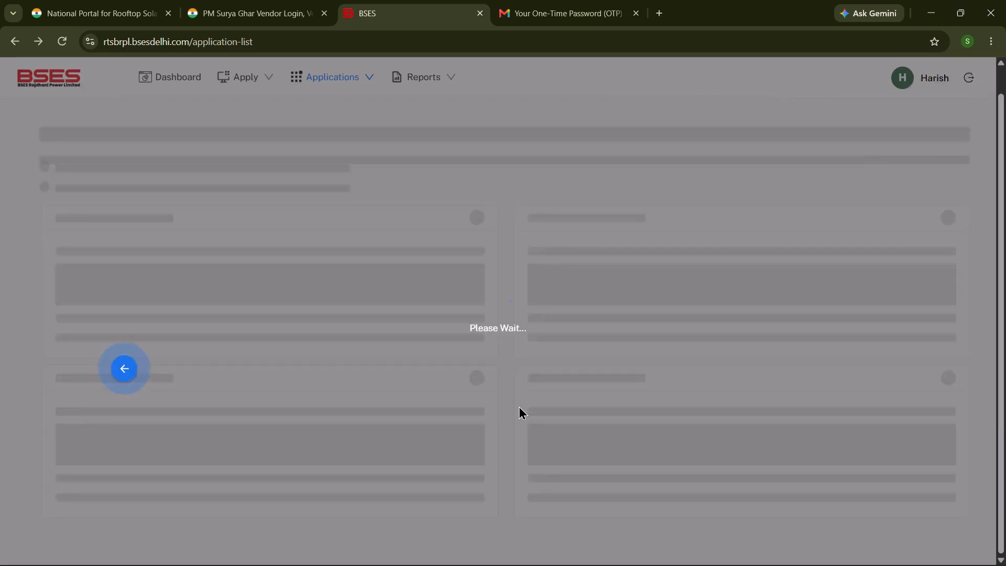
Reopen the SLD Form of the Feasibility Approved application modified on 21-10-2026.
scroll(393, 396, "down", 5)
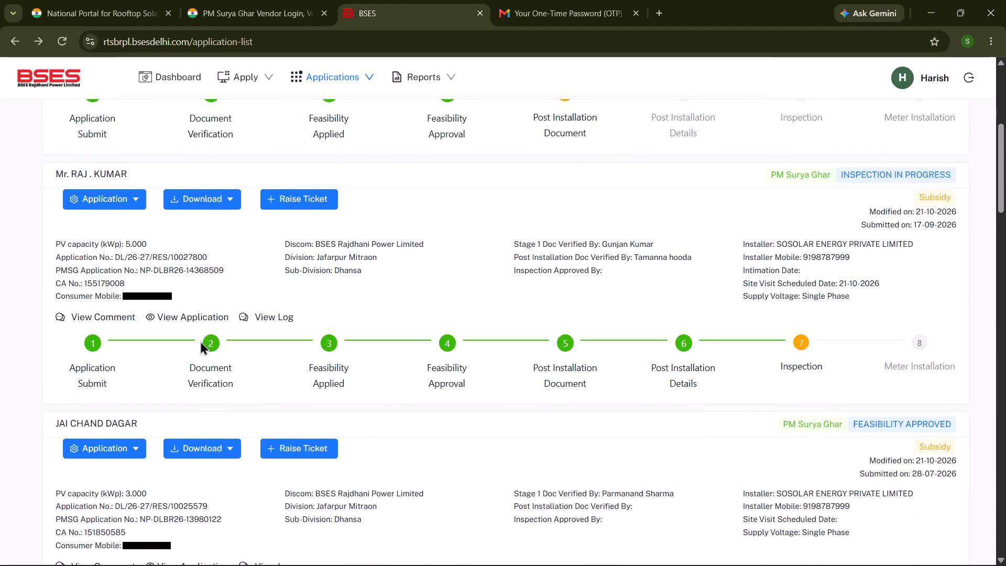
scroll(200, 341, "down", 1)
left_click(122, 353)
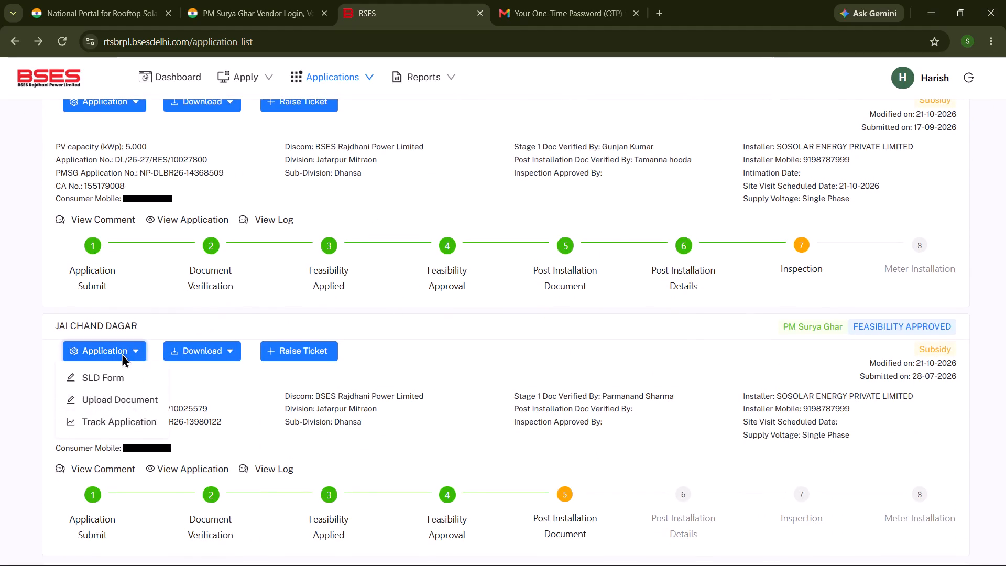
left_click(9, 306)
scroll(236, 324, "down", 1)
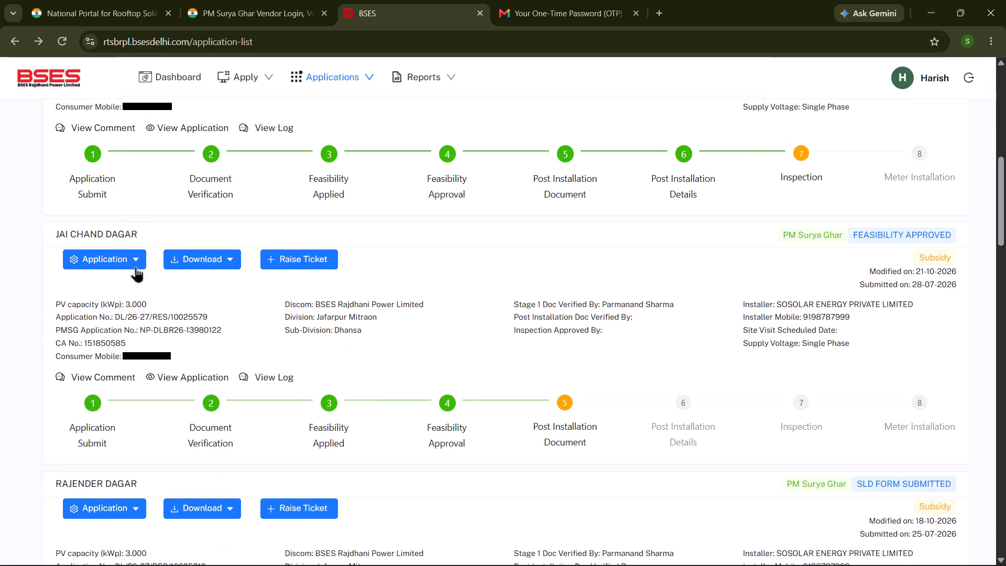
left_click(118, 259)
left_click(119, 284)
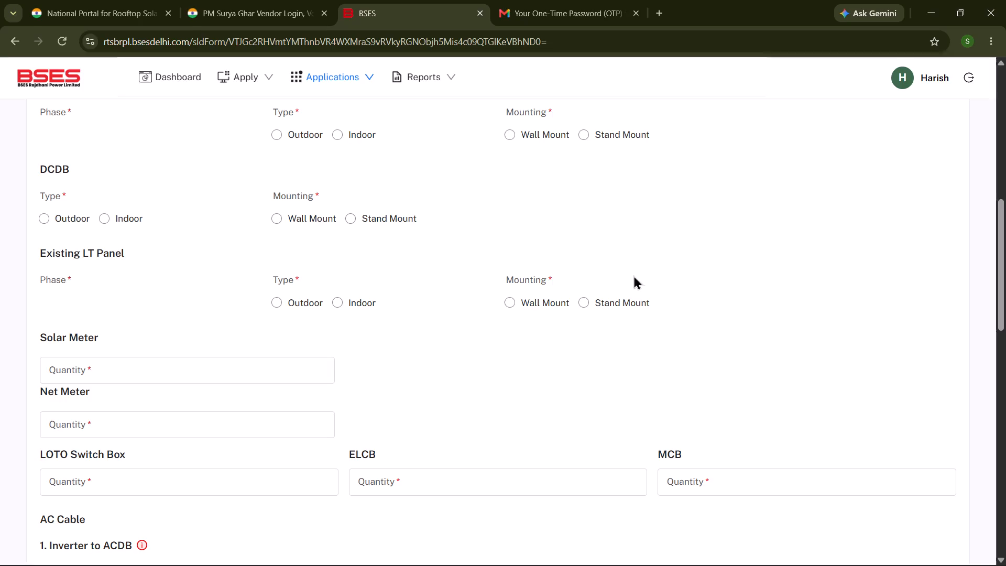
Examine the fields of the SLD Form, from Modules and Inverters through SLD build-up and Grid Parameters.
scroll(392, 381, "down", 9)
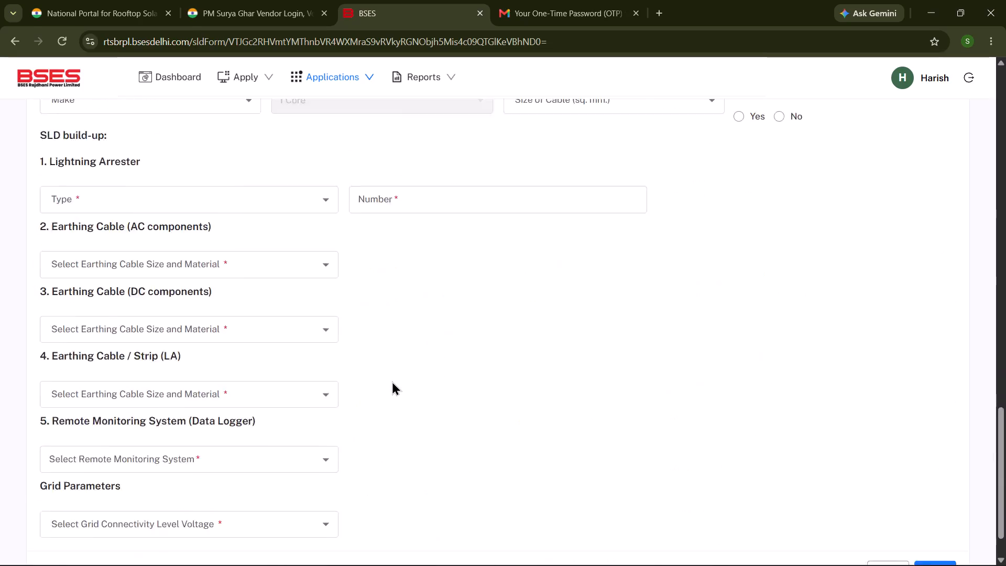
scroll(392, 381, "down", 9)
scroll(555, 268, "up", 11)
scroll(478, 363, "up", 3)
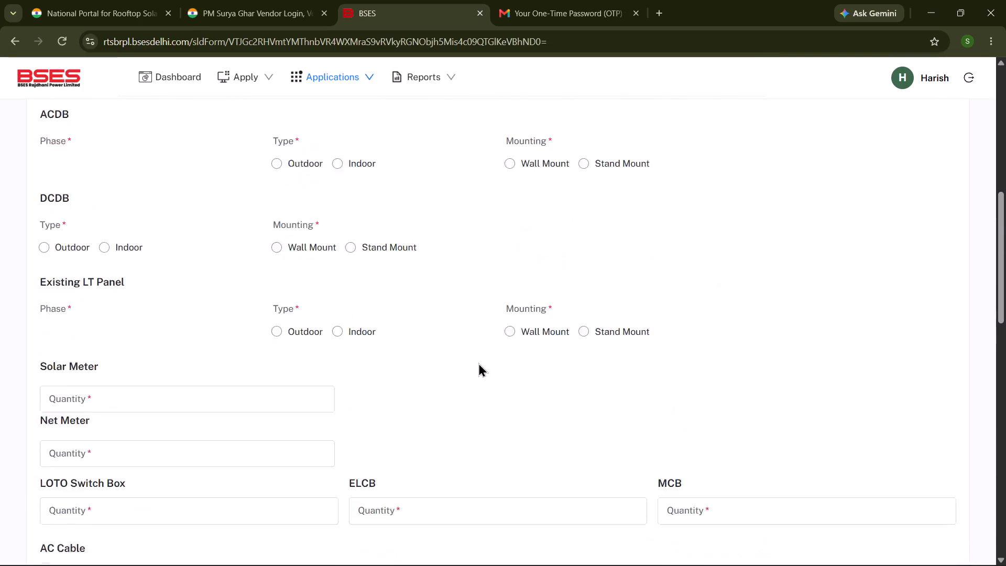
scroll(478, 363, "up", 4)
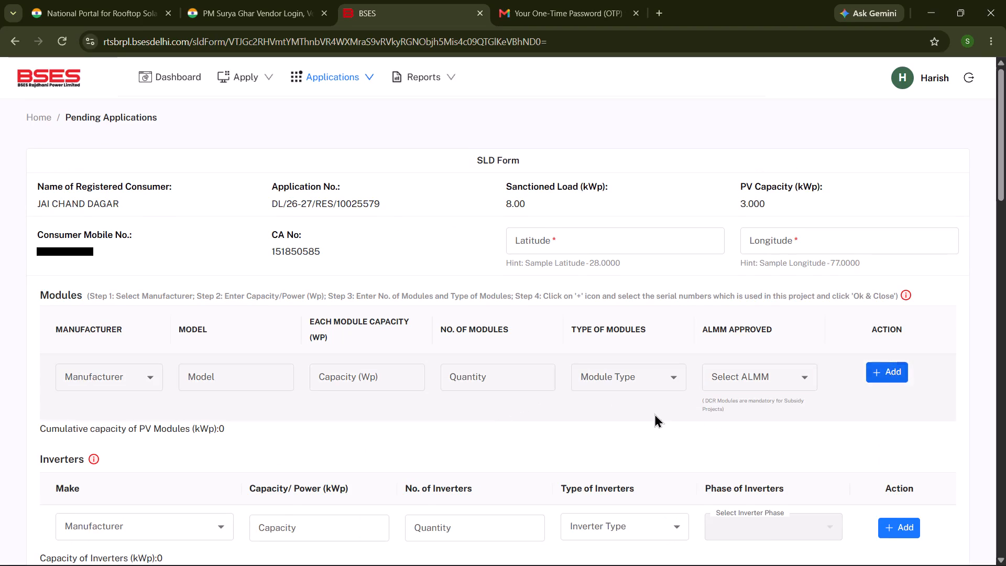
scroll(591, 443, "down", 1)
scroll(485, 407, "down", 7)
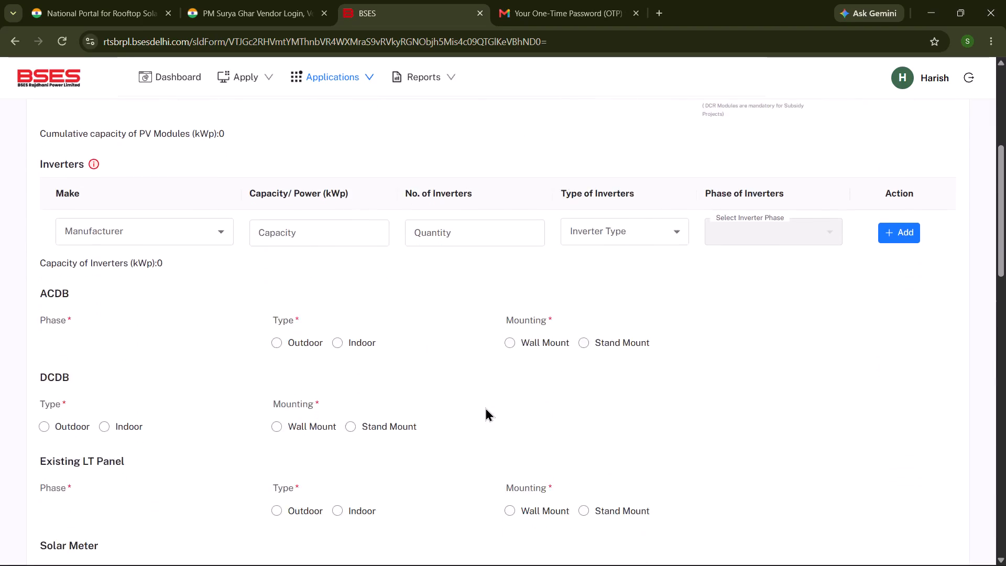
scroll(485, 407, "down", 10)
scroll(485, 407, "up", 1)
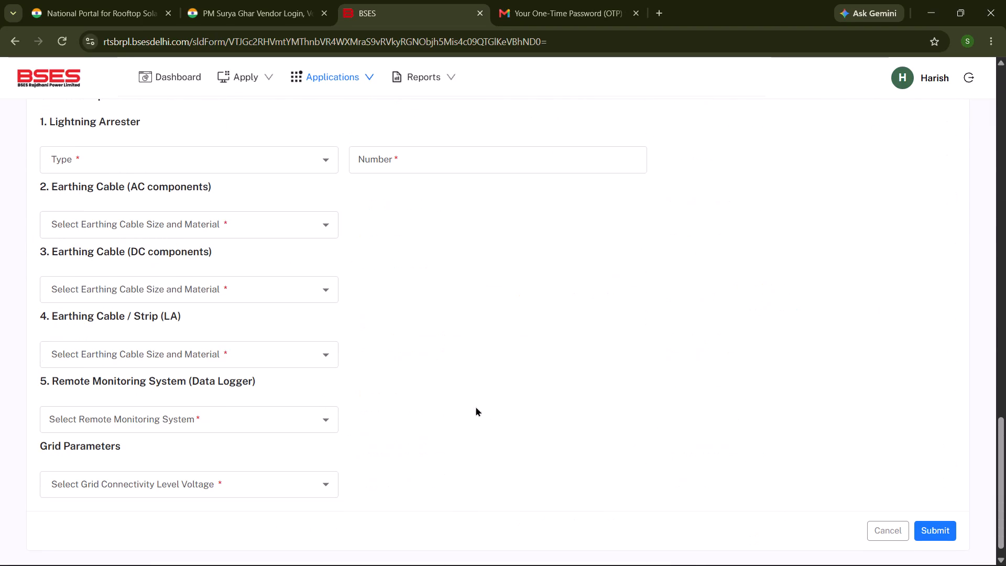
scroll(404, 373, "down", 3)
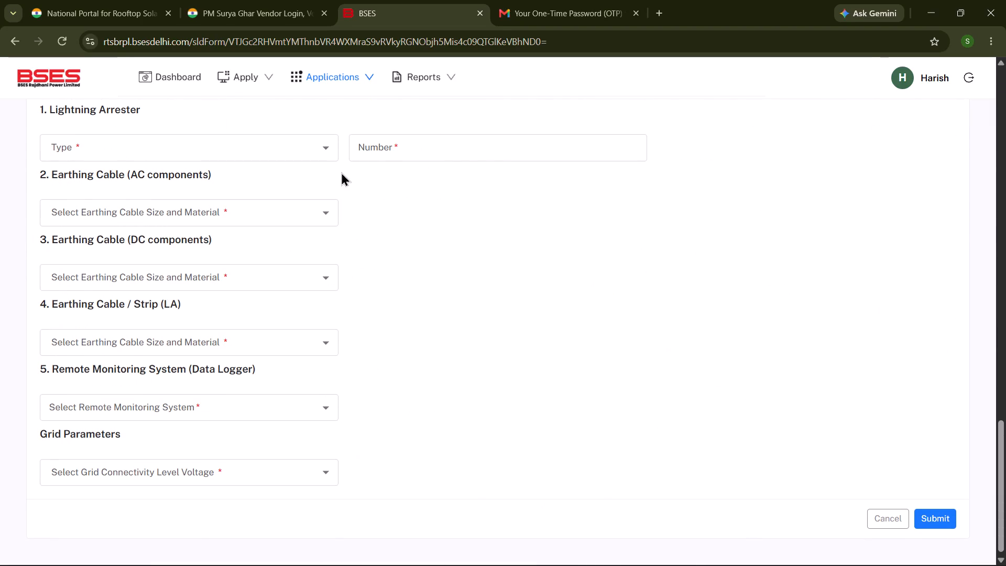
scroll(341, 167, "up", 20)
scroll(341, 167, "up", 2)
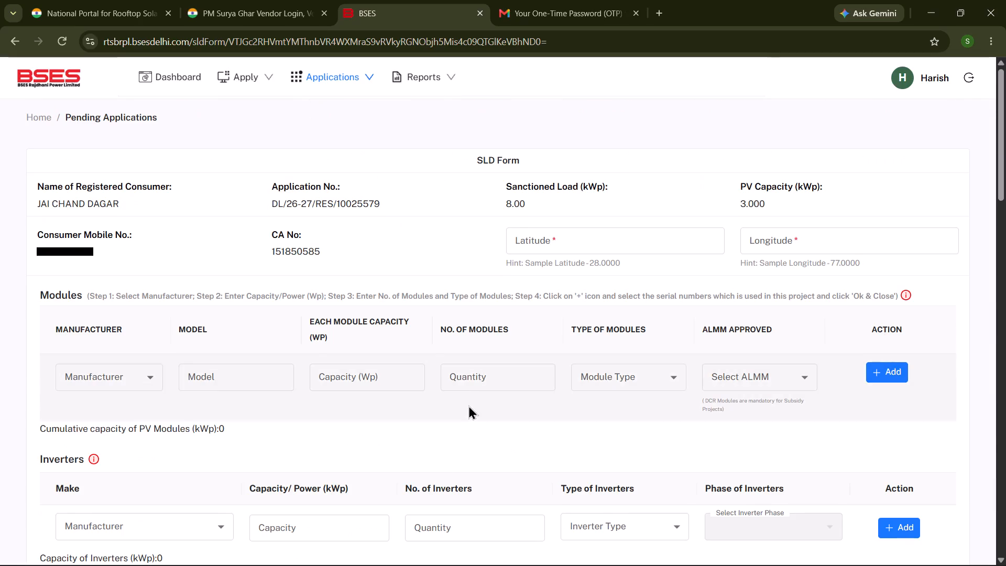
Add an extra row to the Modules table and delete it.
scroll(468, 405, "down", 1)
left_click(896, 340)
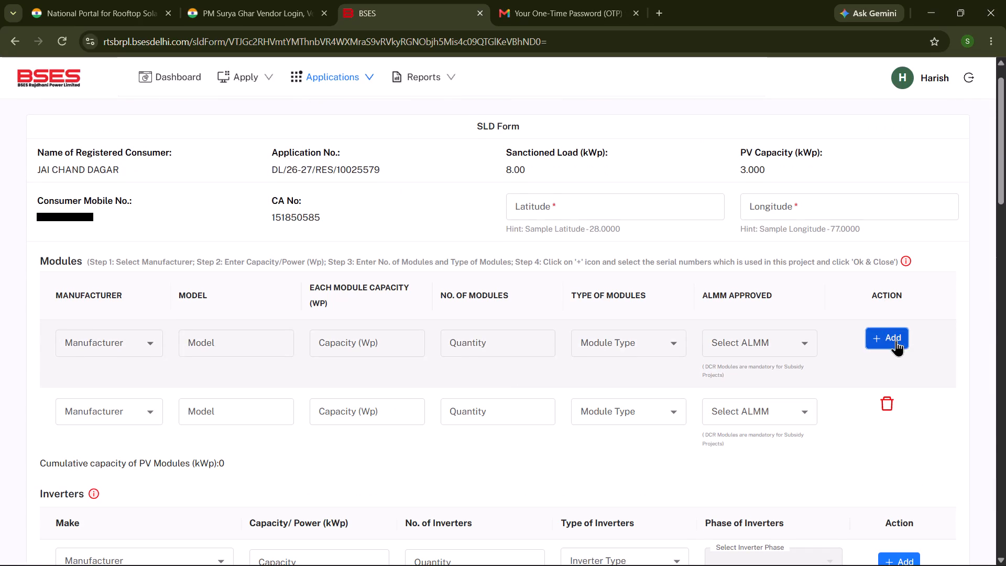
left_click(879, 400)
Examine the Modules row's model, capacity, quantity, module type and ALMM approval fields and their available options.
left_click(284, 334)
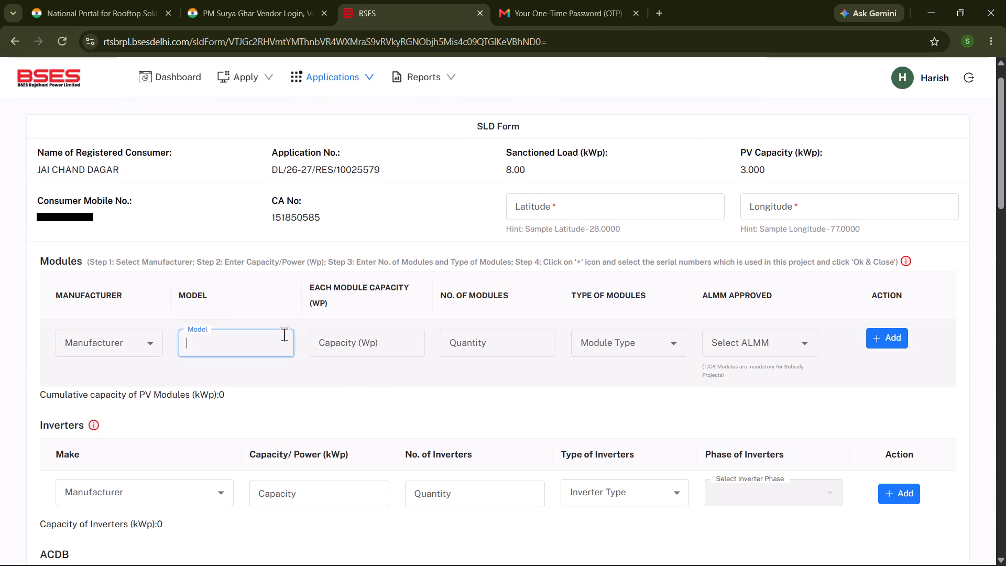
left_click(349, 347)
left_click(512, 343)
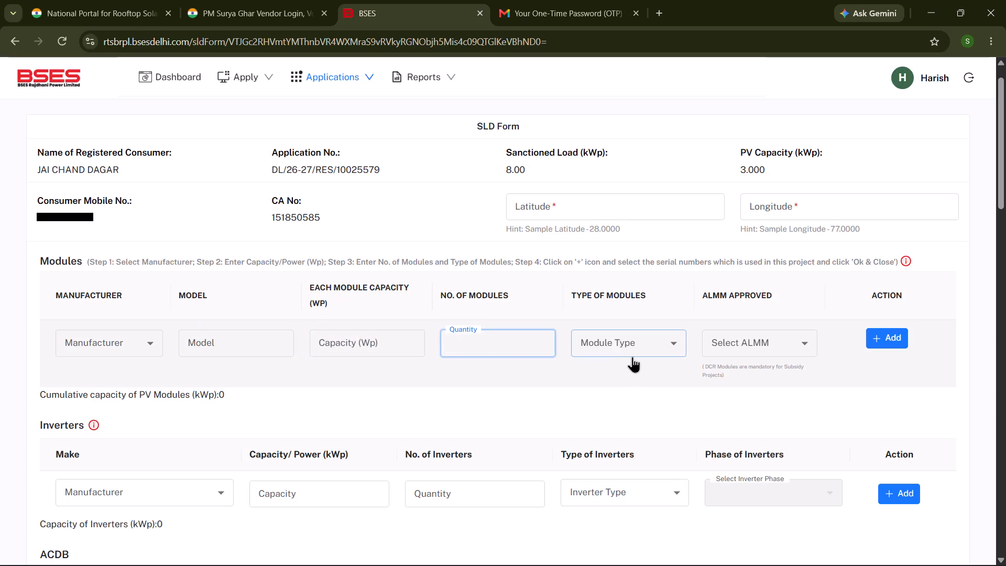
left_click(636, 342)
left_click(489, 385)
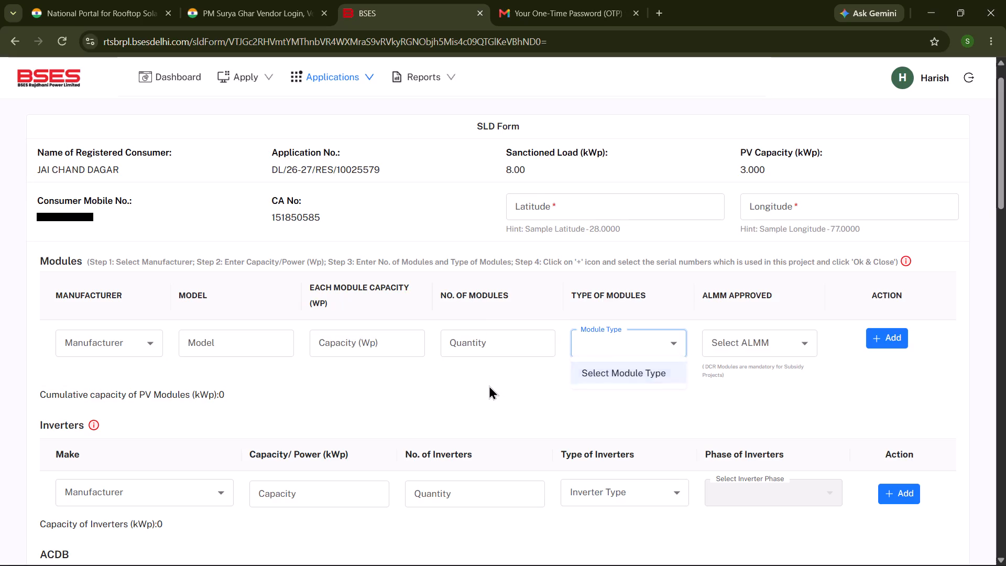
left_click(749, 336)
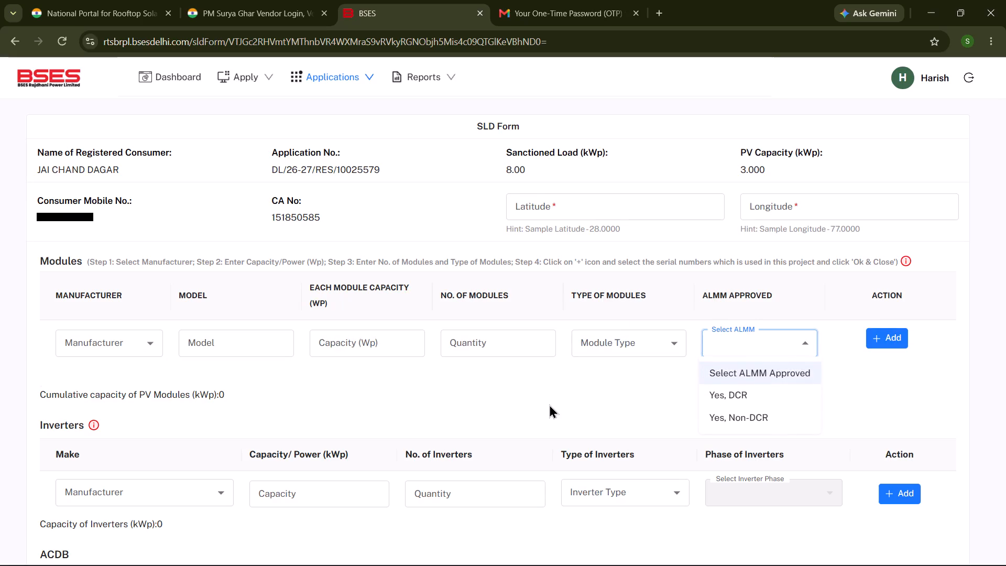
left_click(549, 404)
Look over the SLD Form's consumer details together with its Modules and Inverters sections.
scroll(436, 391, "down", 3)
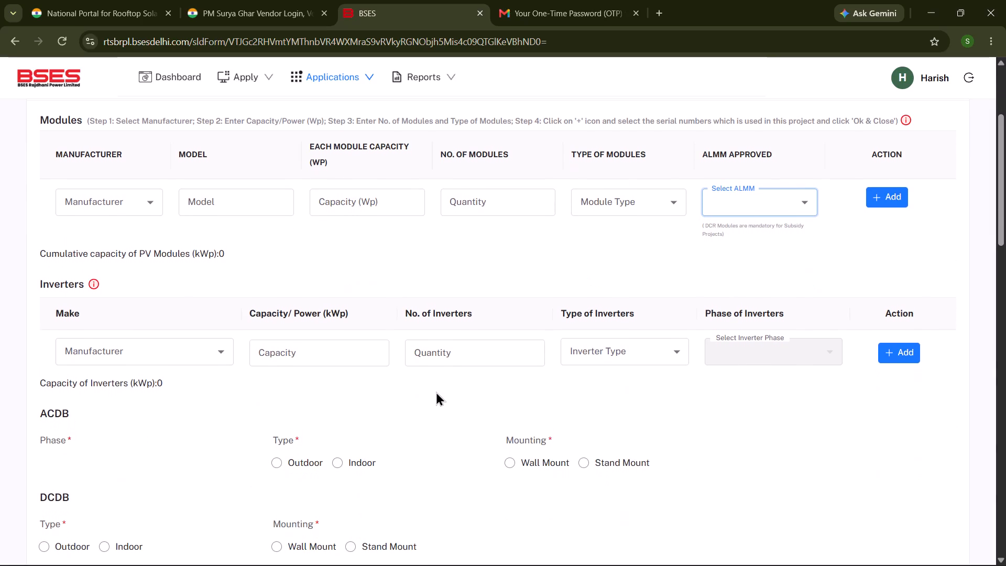
scroll(372, 352, "up", 2)
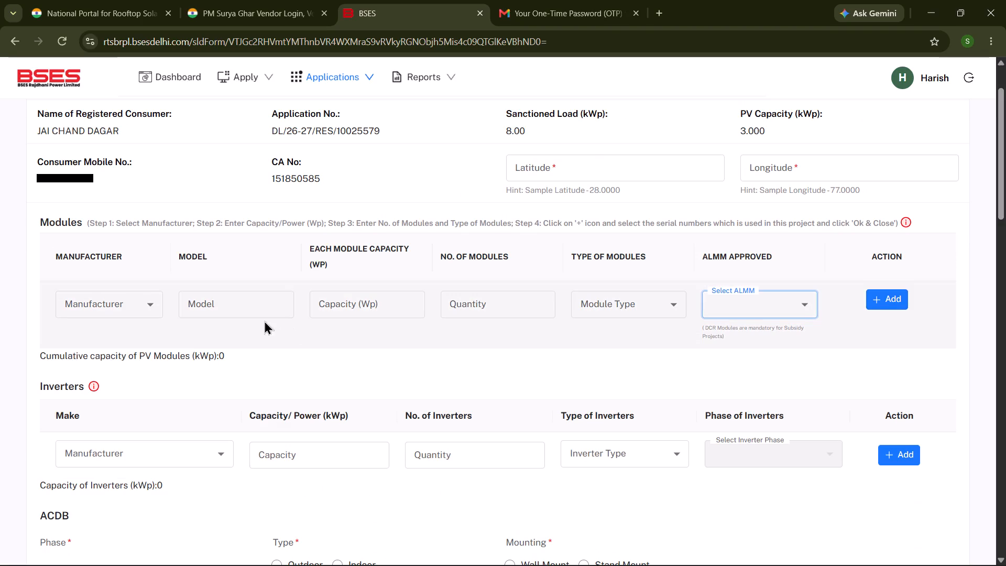
left_click(240, 308)
scroll(288, 326, "up", 2)
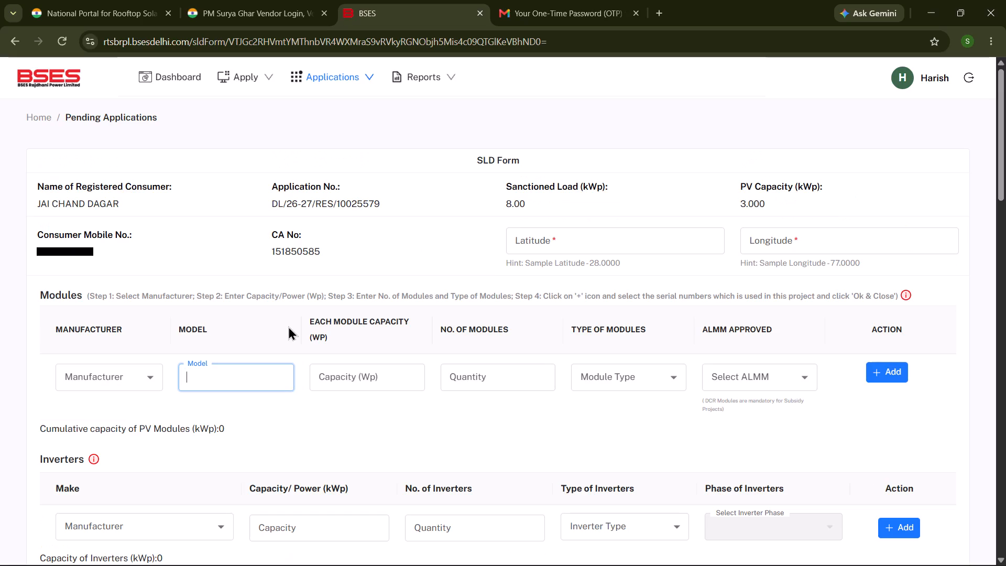
left_click(388, 258)
scroll(388, 258, "right", 1)
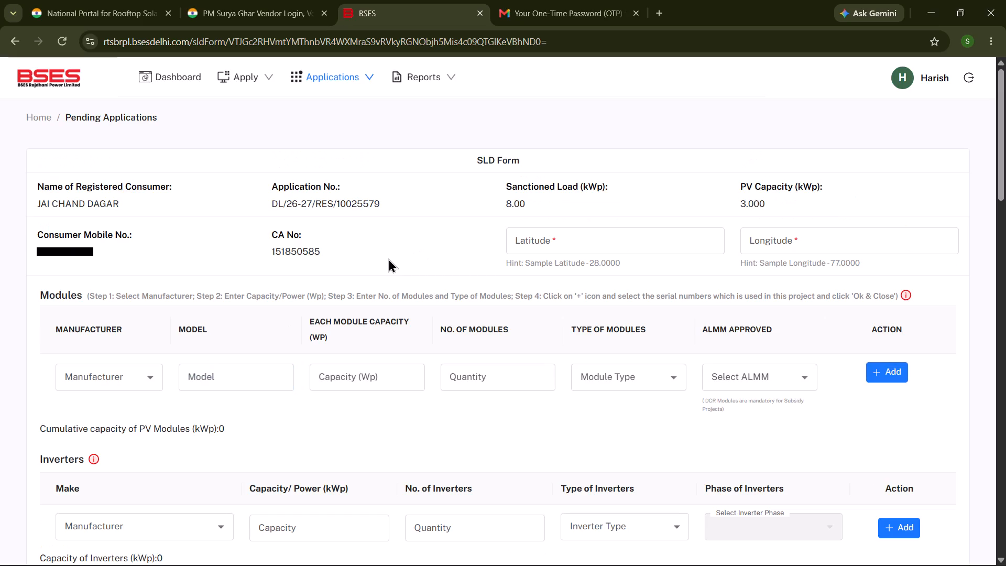
scroll(388, 258, "right", 1)
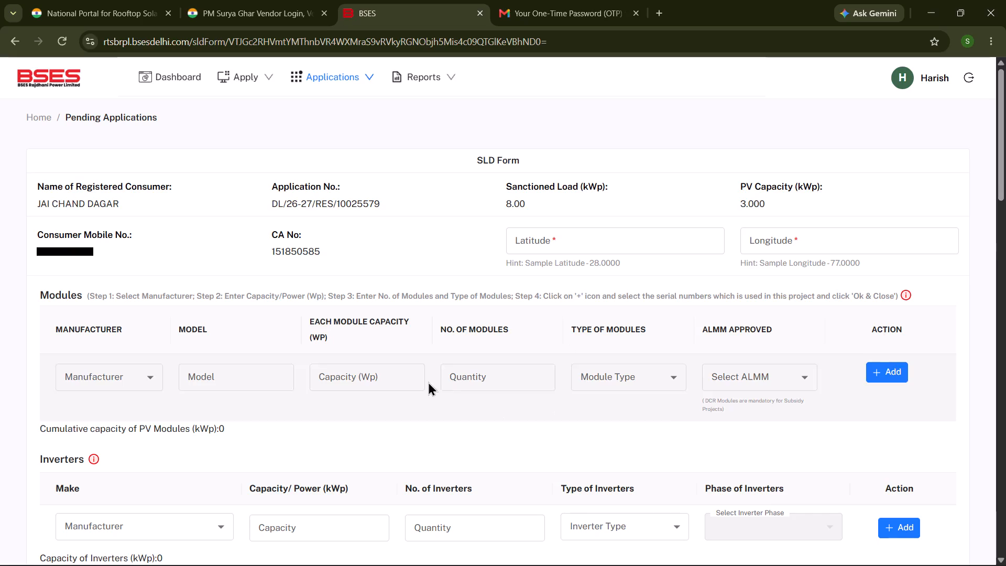
scroll(373, 459, "down", 1)
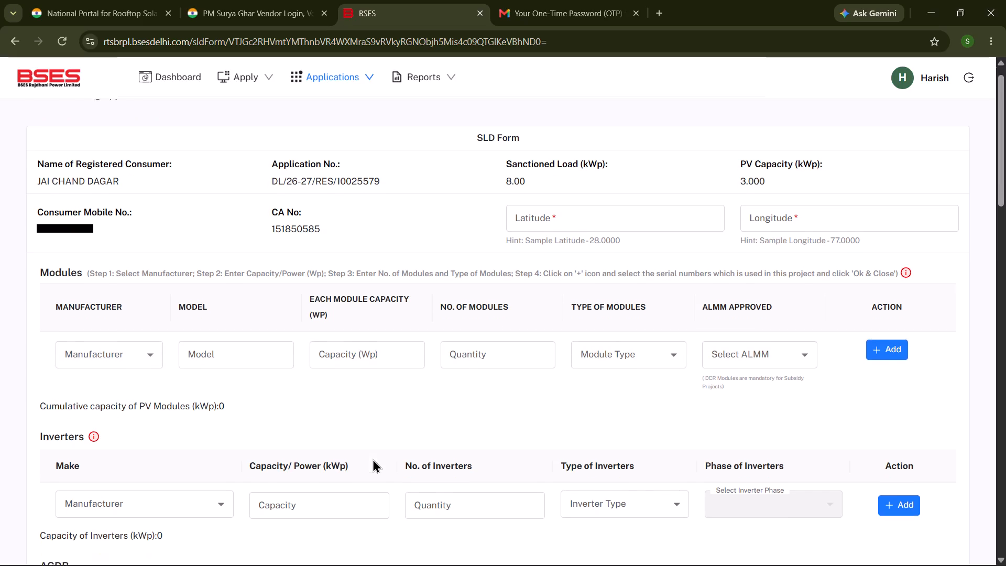
scroll(373, 459, "down", 3)
scroll(367, 375, "up", 9)
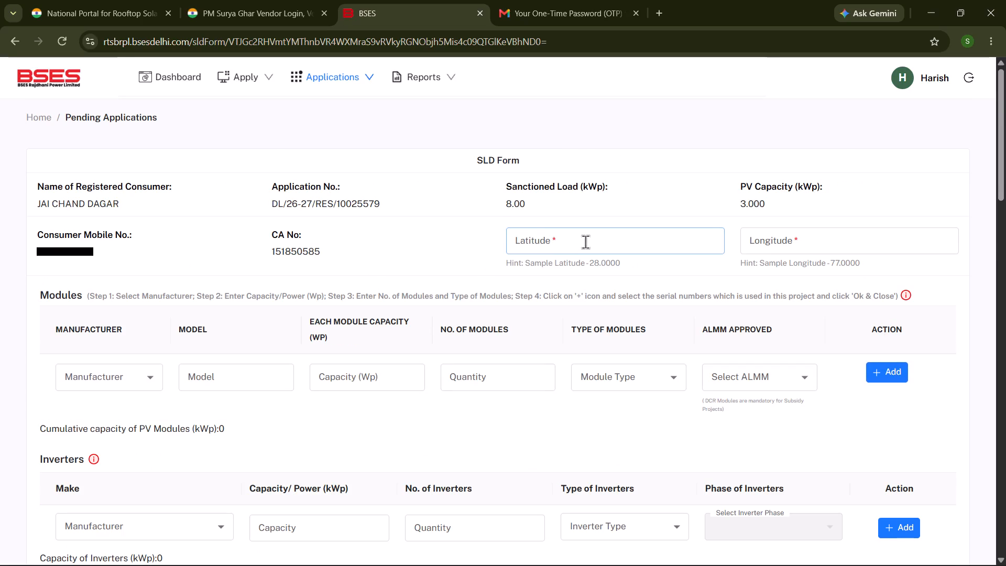
Inspect the required Latitude and Longitude fields and their sample-value hints without filling them in.
left_click(585, 242)
left_click(445, 246)
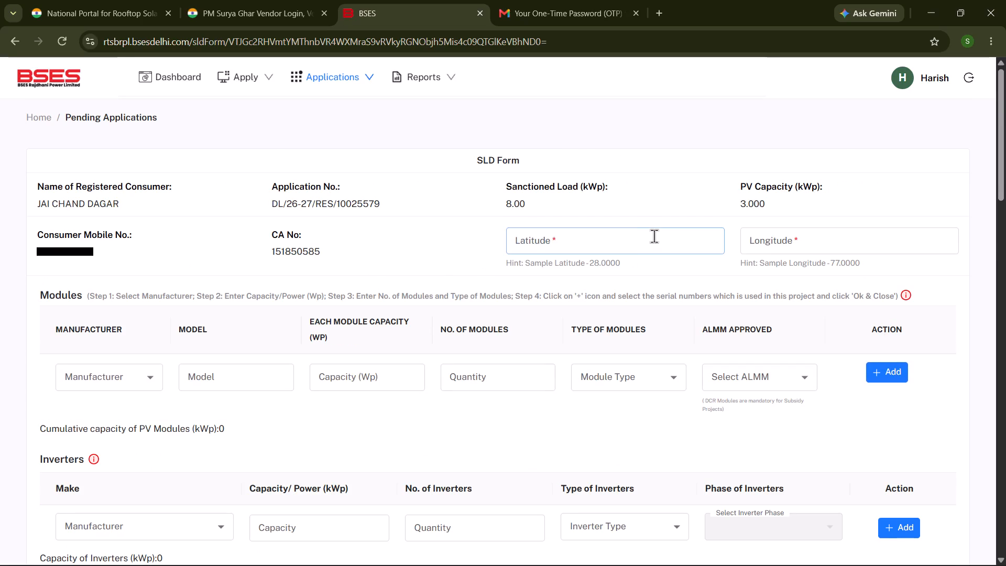
left_click(651, 238)
left_click(785, 237)
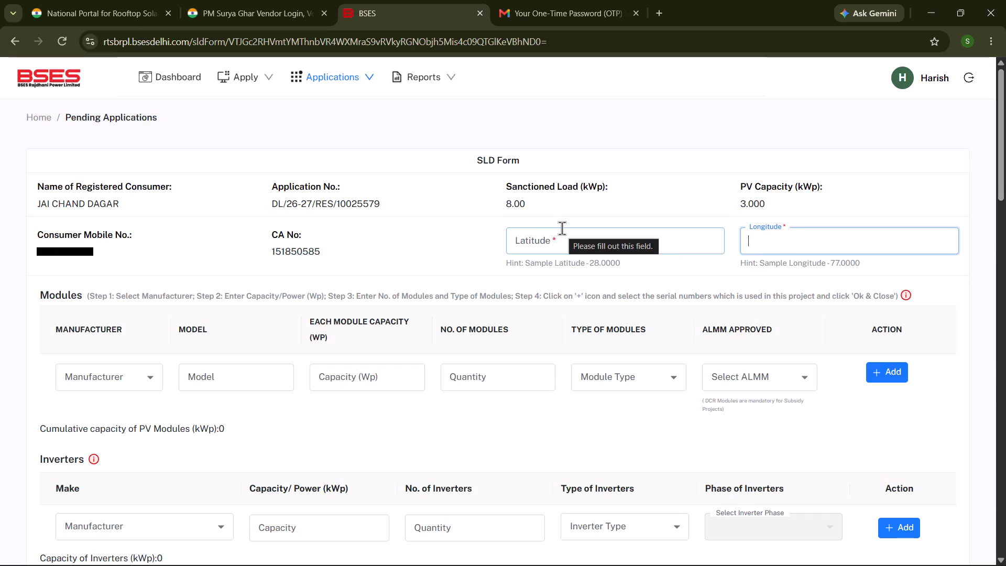
left_click(791, 237)
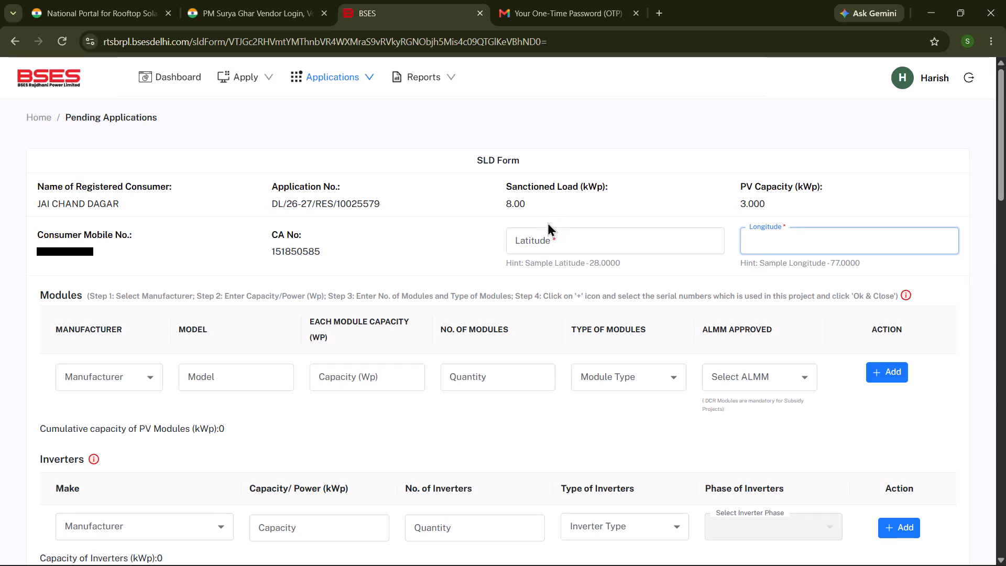
left_click(566, 231)
left_click(363, 229)
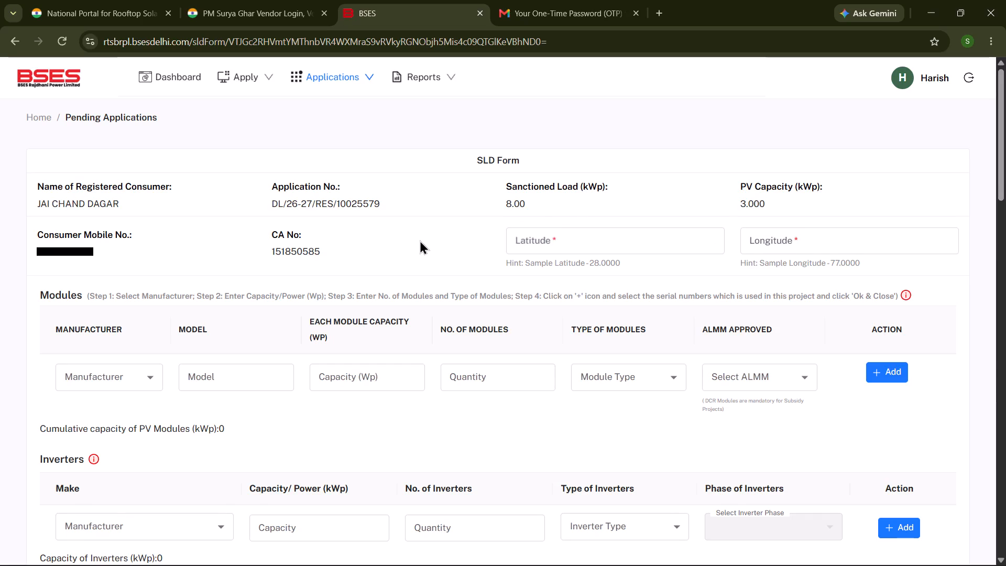
Examine the Modules and Inverters tables again, including the module manufacturer options and the model and capacity fields.
scroll(420, 240, "down", 1)
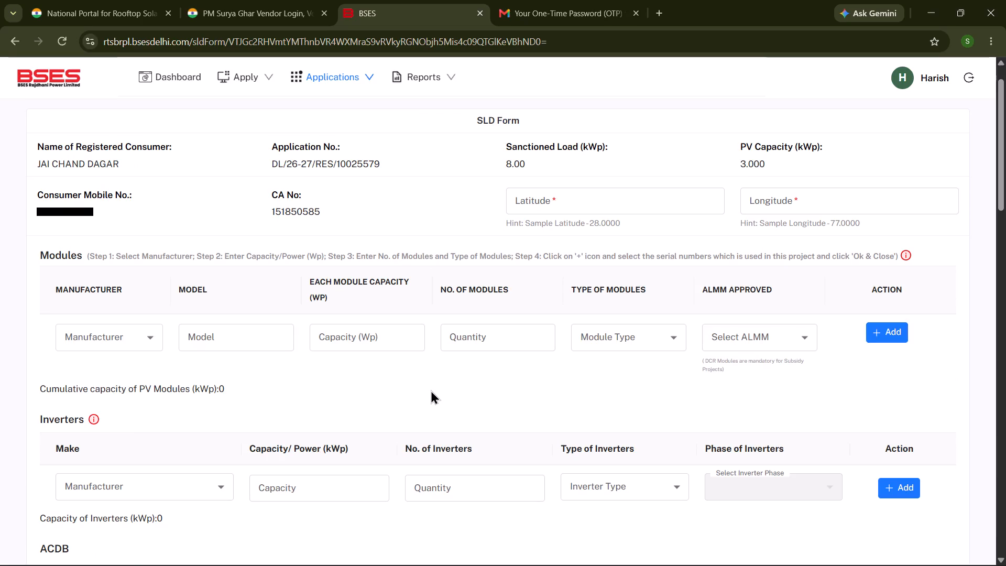
scroll(429, 401, "down", 2)
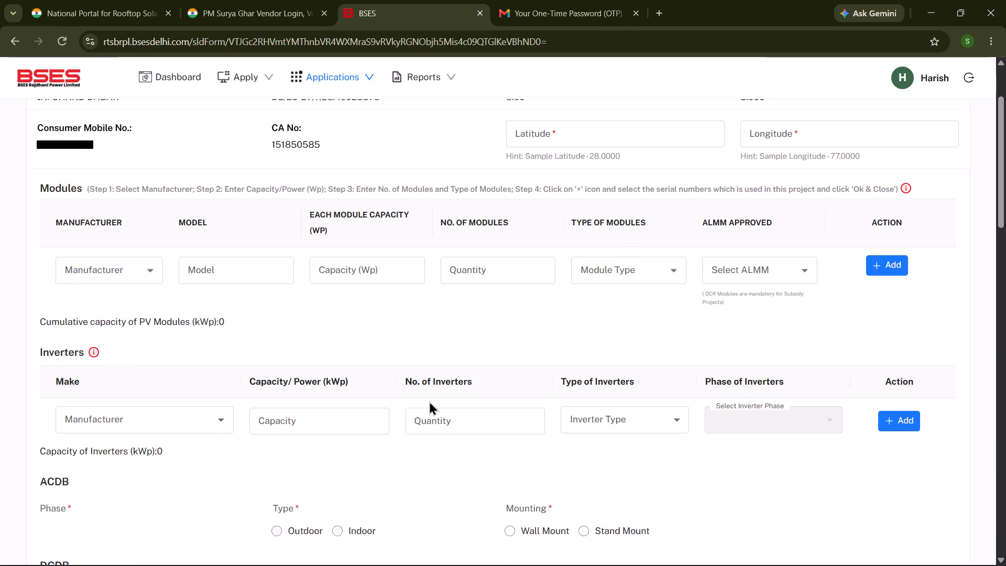
scroll(429, 401, "down", 2)
scroll(429, 401, "up", 1)
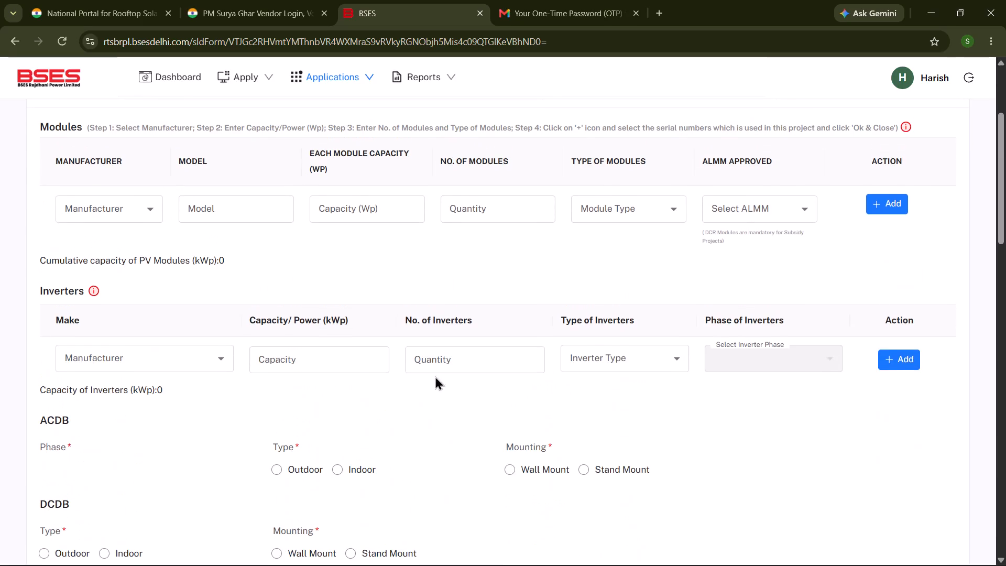
scroll(441, 264, "up", 2)
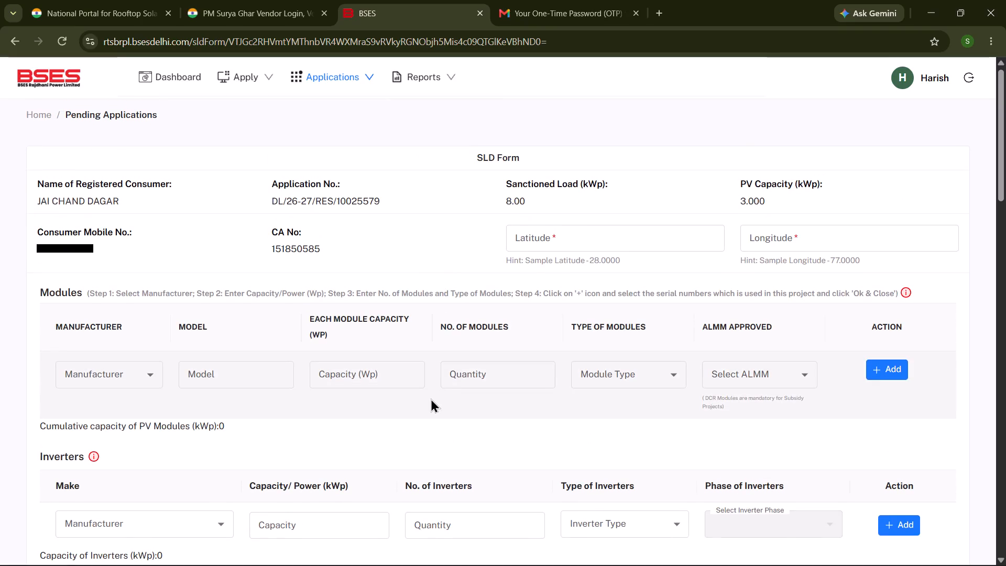
scroll(430, 433, "down", 4)
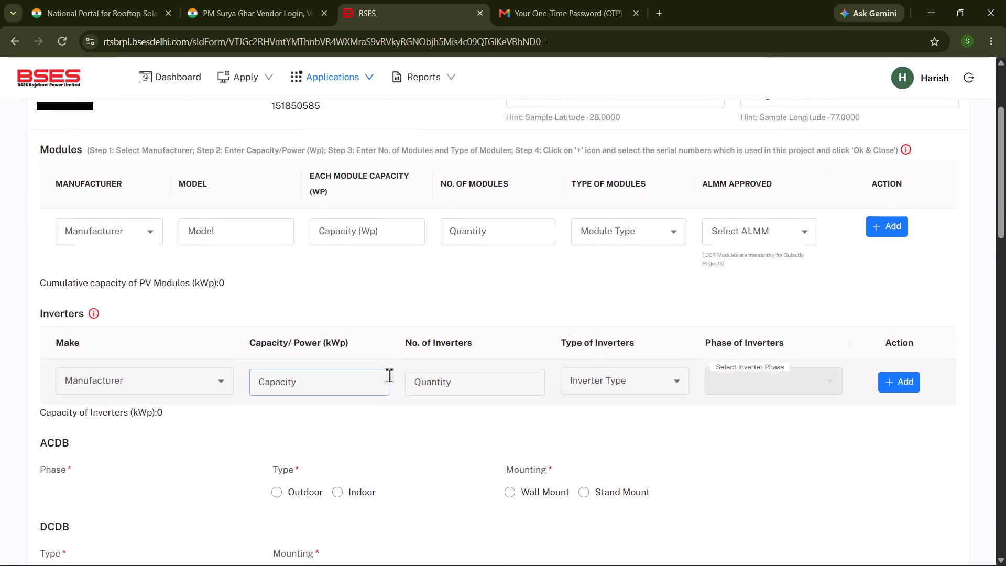
scroll(389, 375, "up", 1)
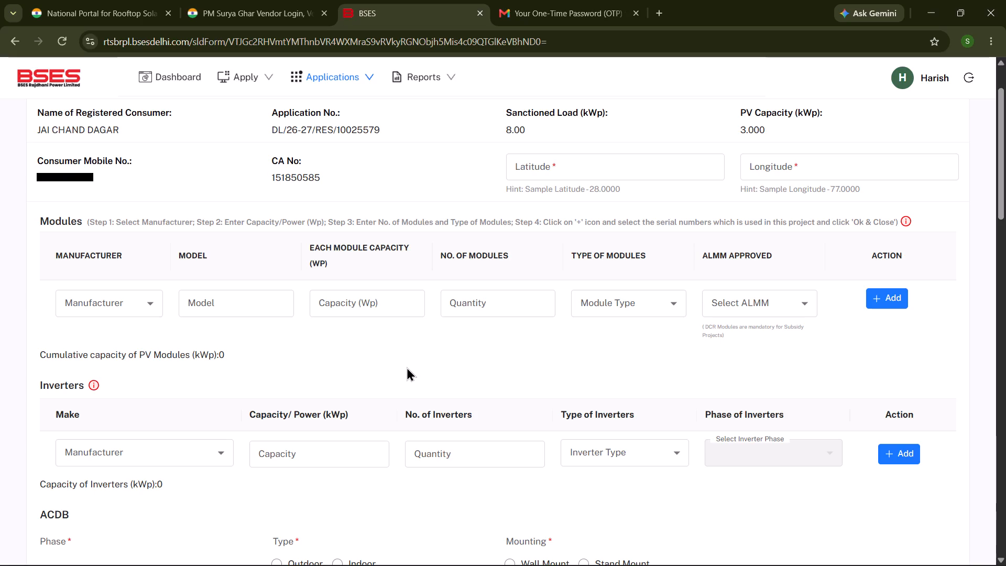
scroll(407, 367, "down", 1)
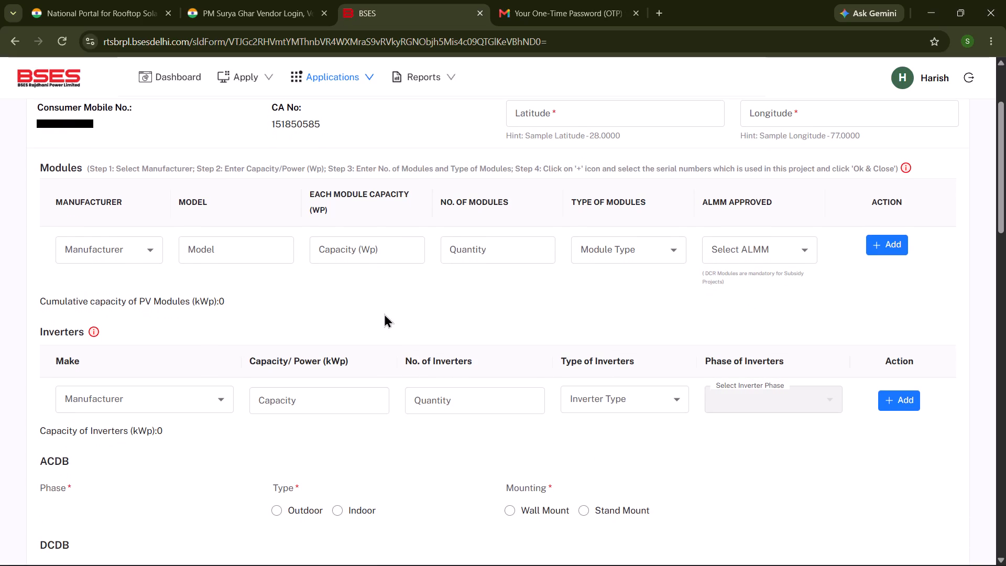
left_click(248, 242)
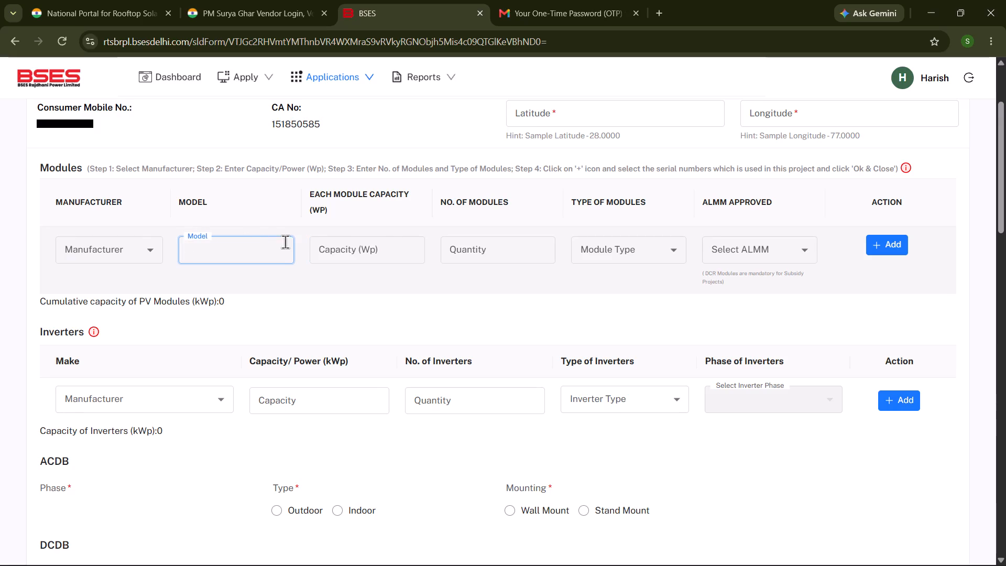
left_click(124, 248)
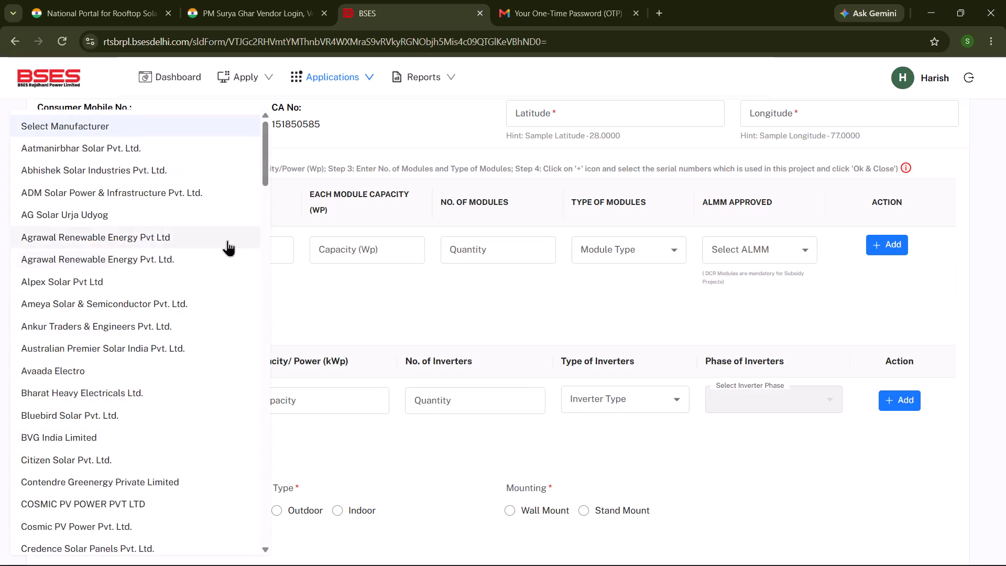
left_click(365, 258)
left_click(363, 251)
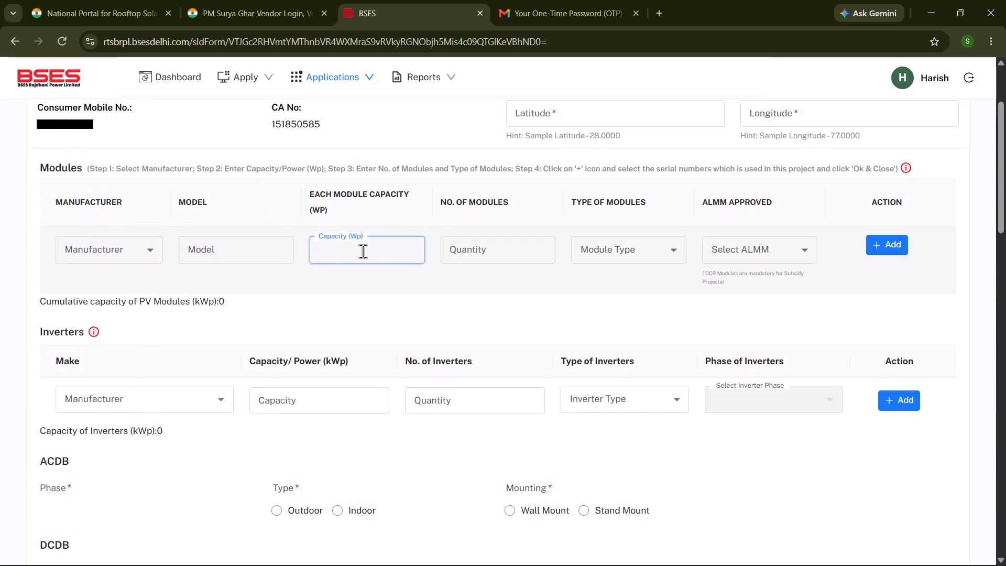
left_click(312, 313)
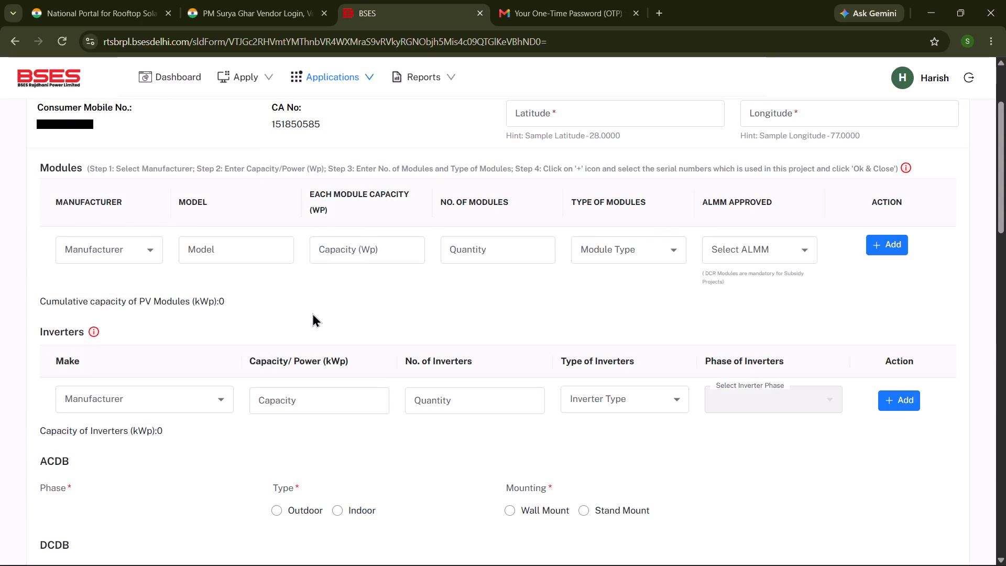
Review the SLD Form's ACDB, DCDB, LT panel, meter, cable and SLD build-up sections, and return to Modules and Inverters.
scroll(403, 433, "down", 5)
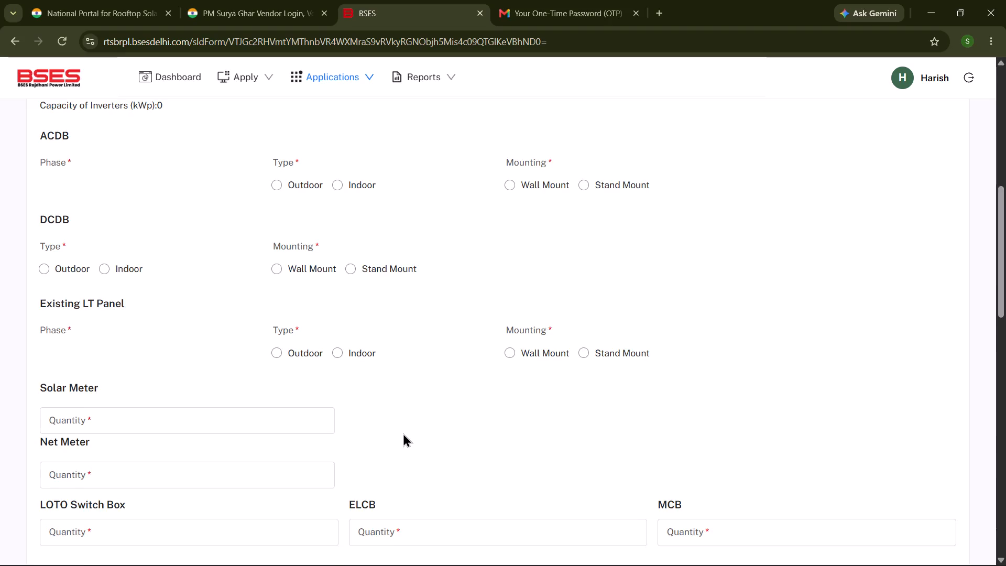
scroll(403, 433, "up", 2)
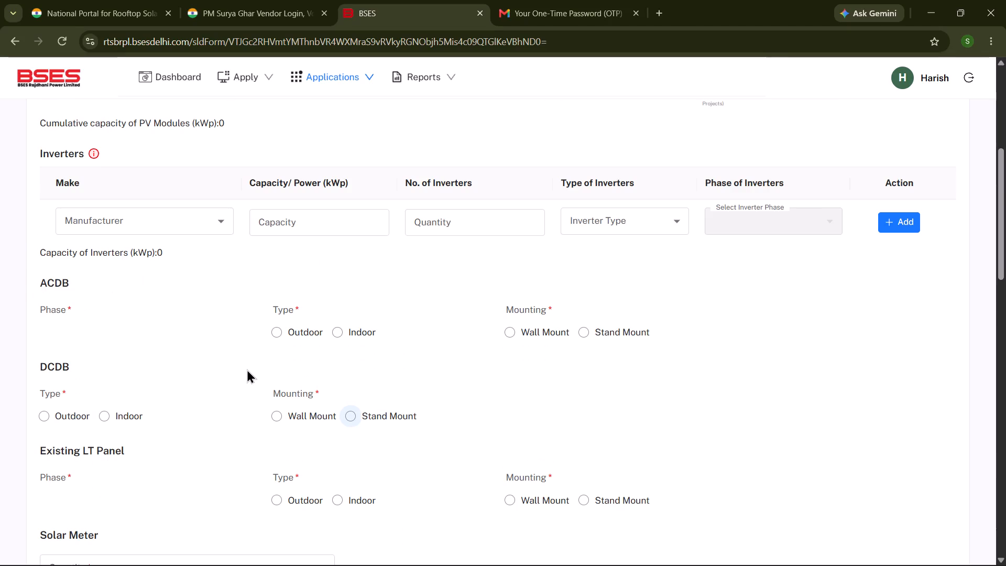
scroll(247, 369, "down", 2)
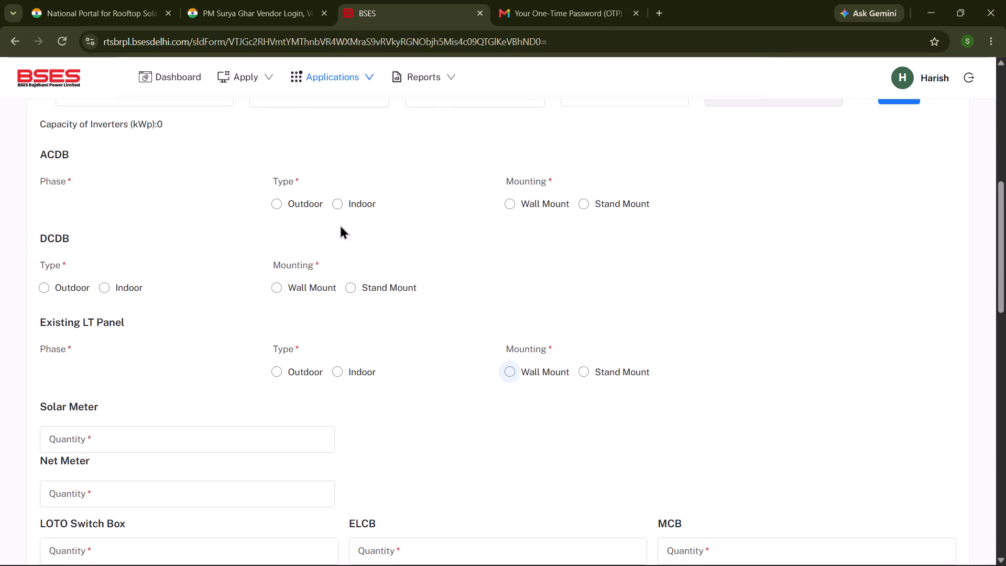
scroll(340, 223, "up", 3)
scroll(401, 382, "down", 1)
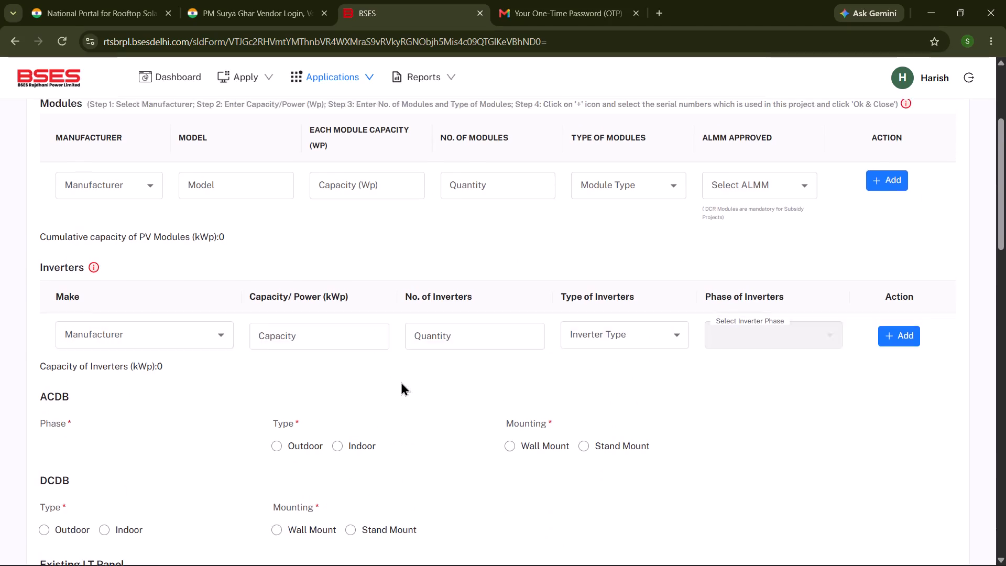
scroll(401, 382, "down", 4)
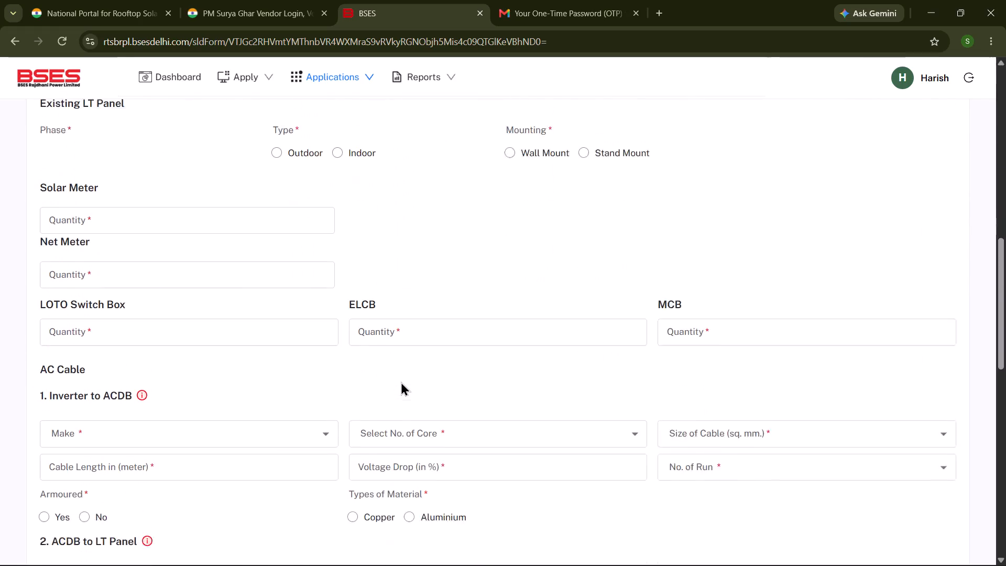
scroll(401, 382, "down", 5)
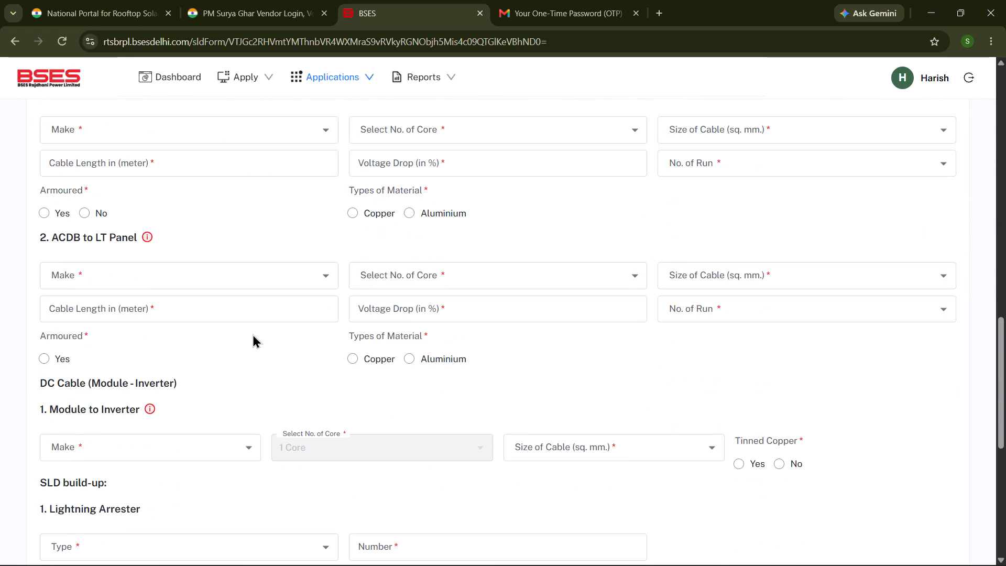
scroll(253, 334, "down", 13)
scroll(533, 317, "up", 10)
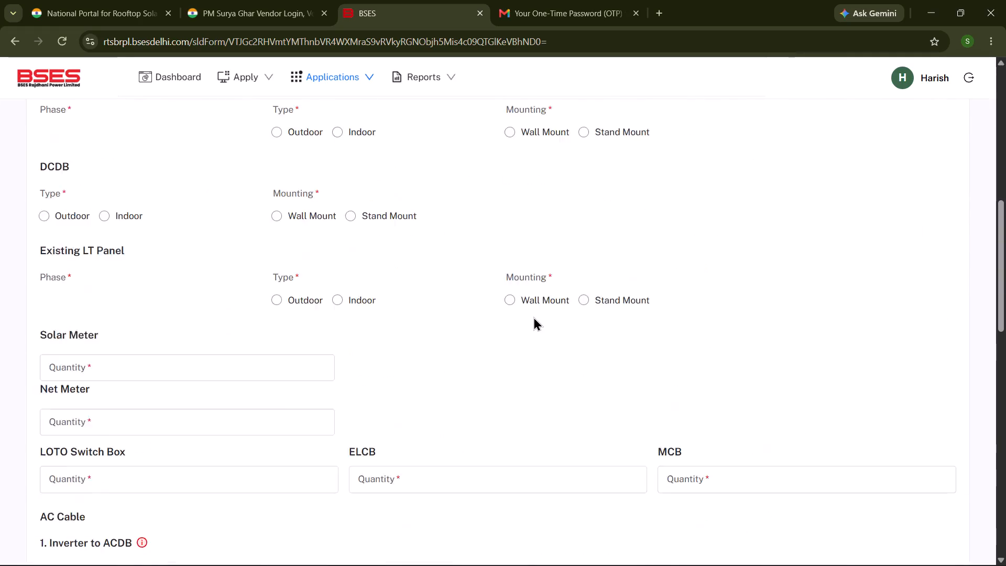
scroll(533, 317, "up", 9)
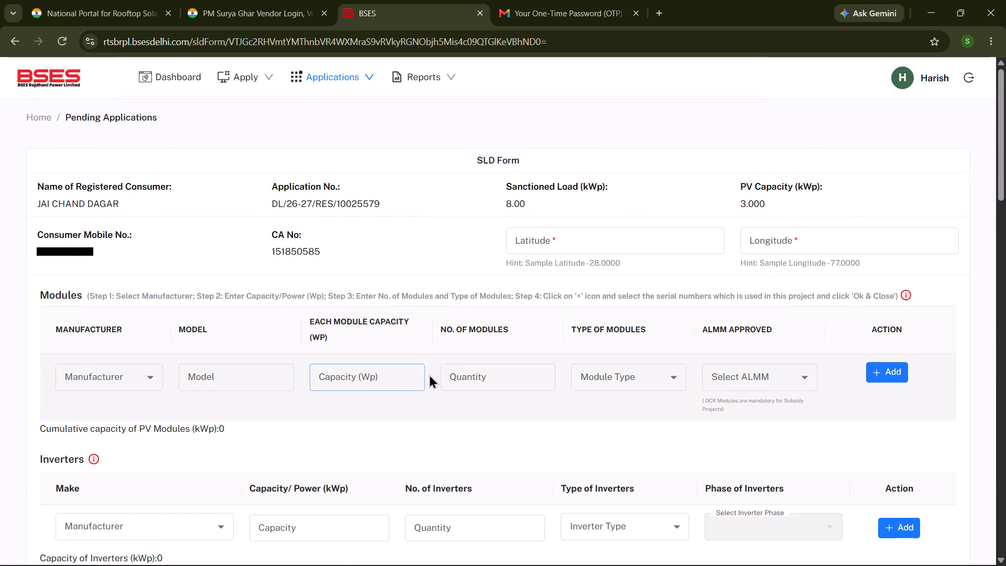
scroll(429, 374, "down", 3)
left_click(402, 324)
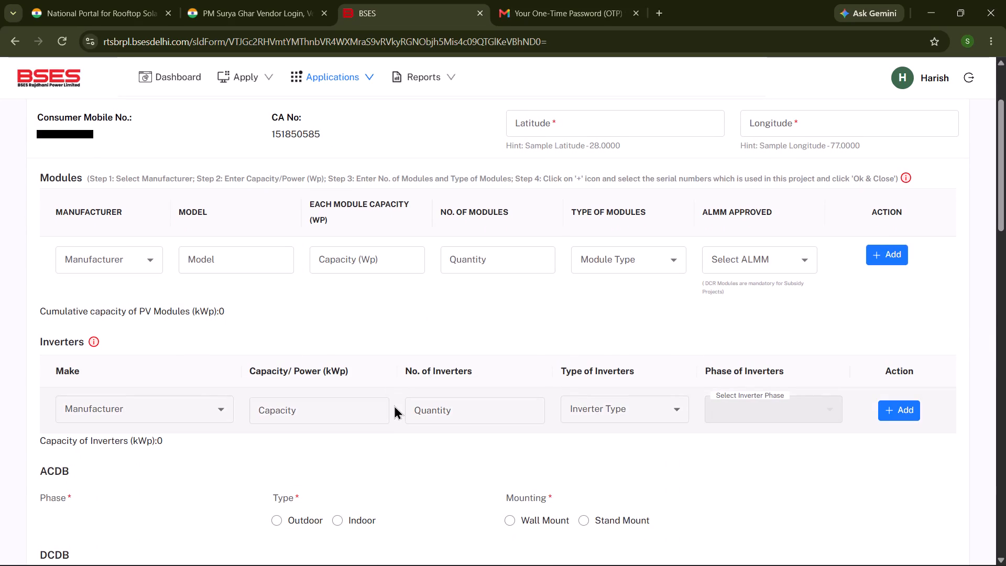
Review the SLD Form again, from the consumer details, Modules and Inverters through the cable, SLD build-up and Grid Parameters sections.
scroll(394, 405, "up", 3)
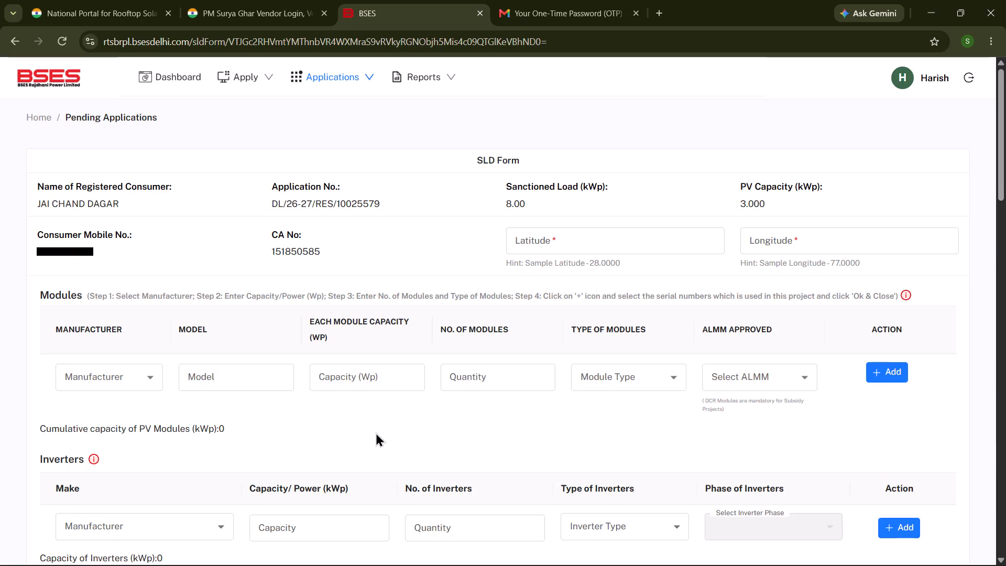
scroll(376, 432, "down", 1)
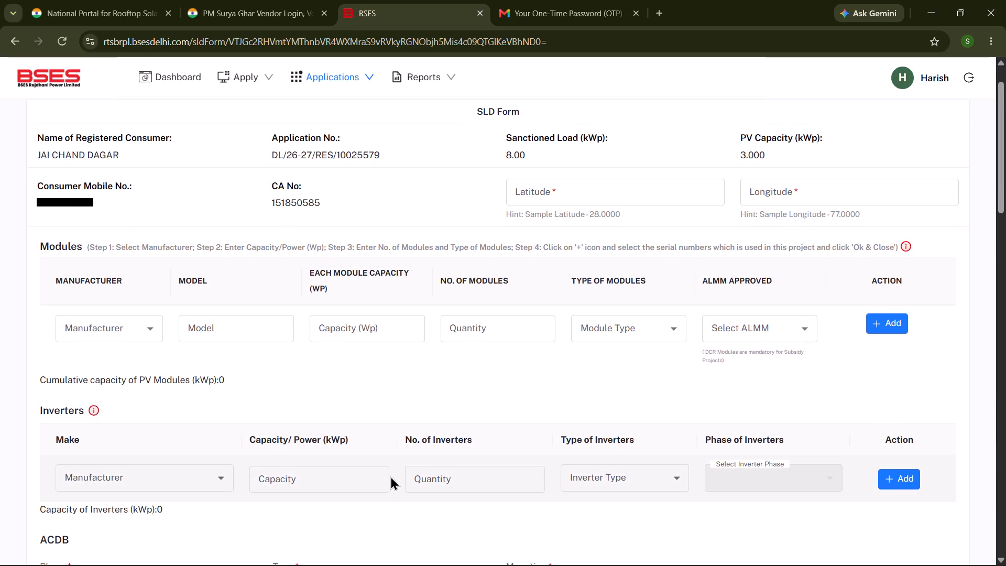
scroll(392, 471, "down", 3)
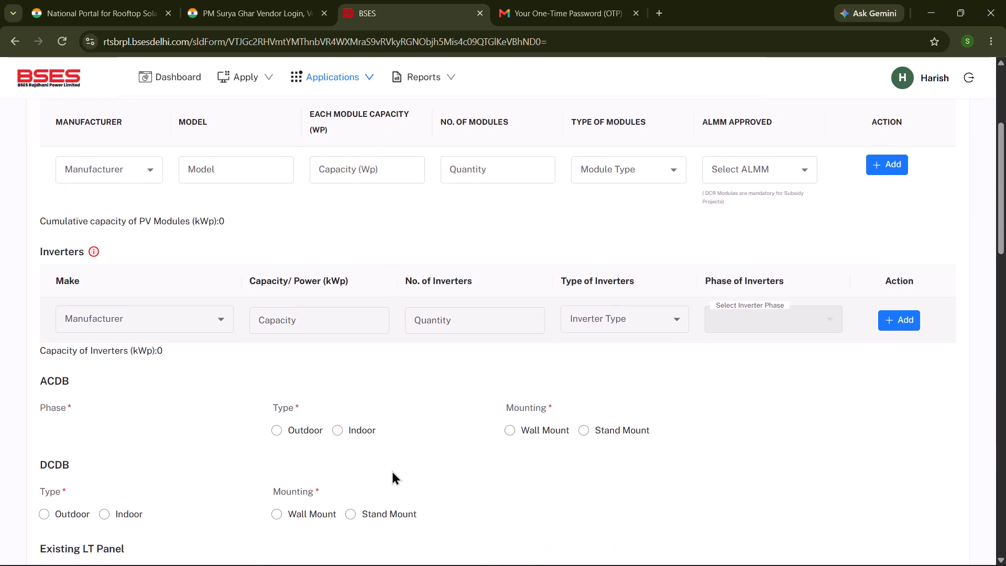
scroll(393, 433, "up", 2)
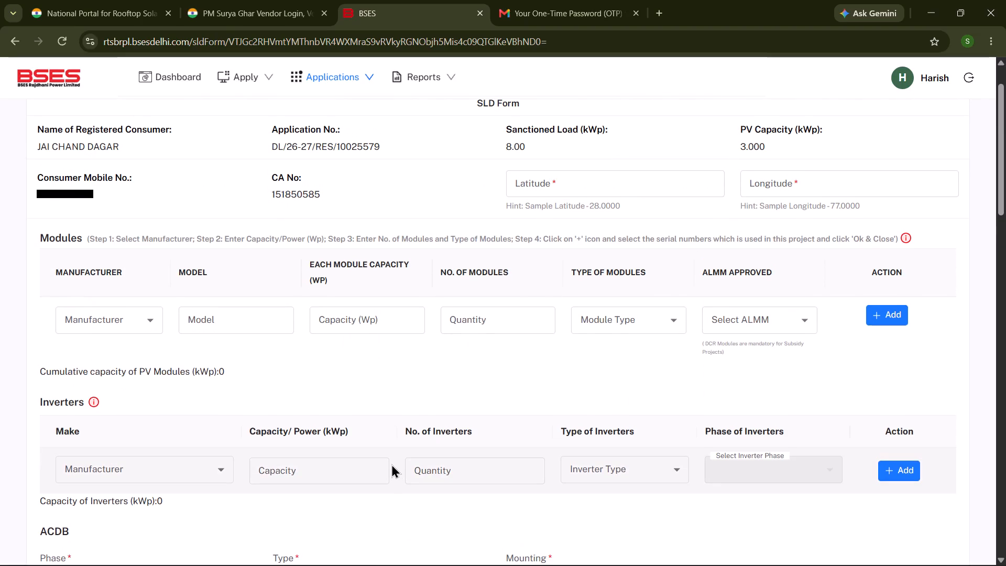
scroll(392, 459, "up", 5)
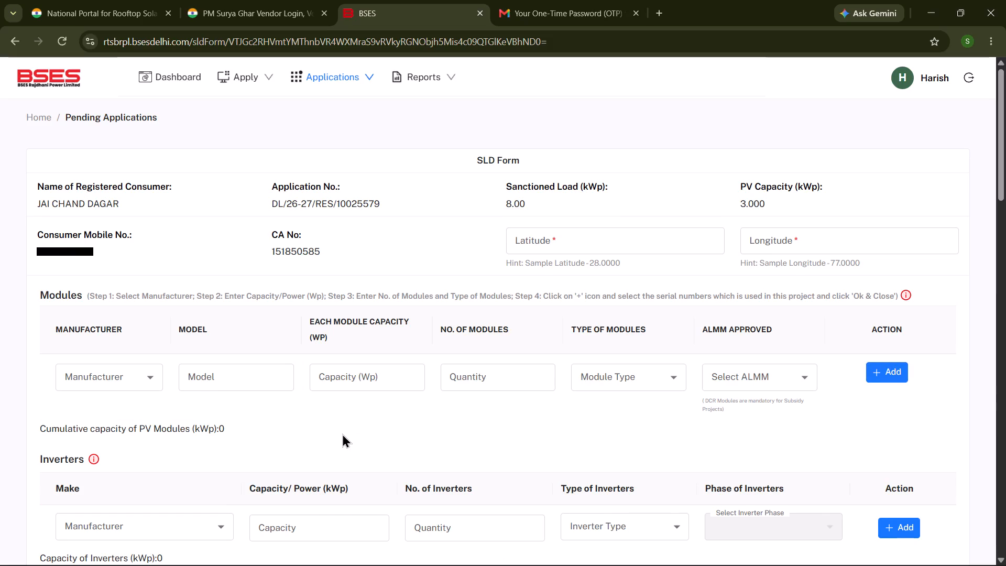
scroll(342, 433, "down", 15)
scroll(342, 433, "down", 8)
scroll(342, 433, "up", 4)
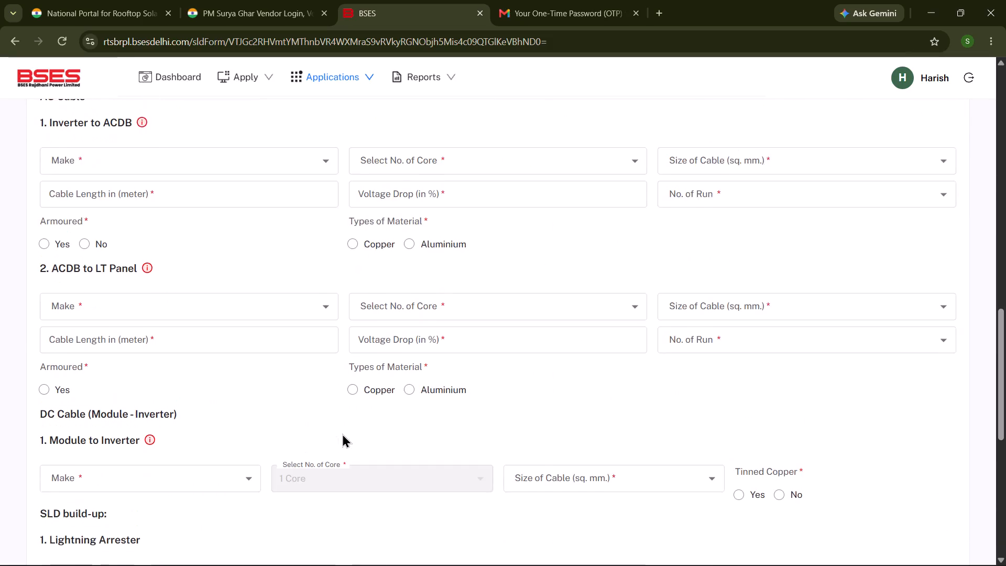
scroll(342, 433, "up", 2)
scroll(342, 433, "down", 7)
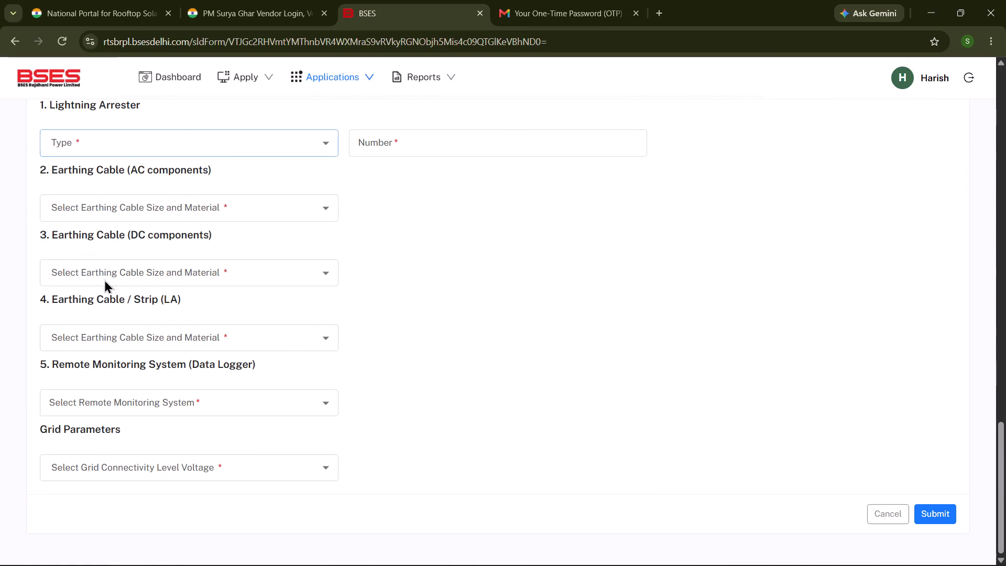
scroll(625, 336, "up", 13)
scroll(625, 336, "up", 11)
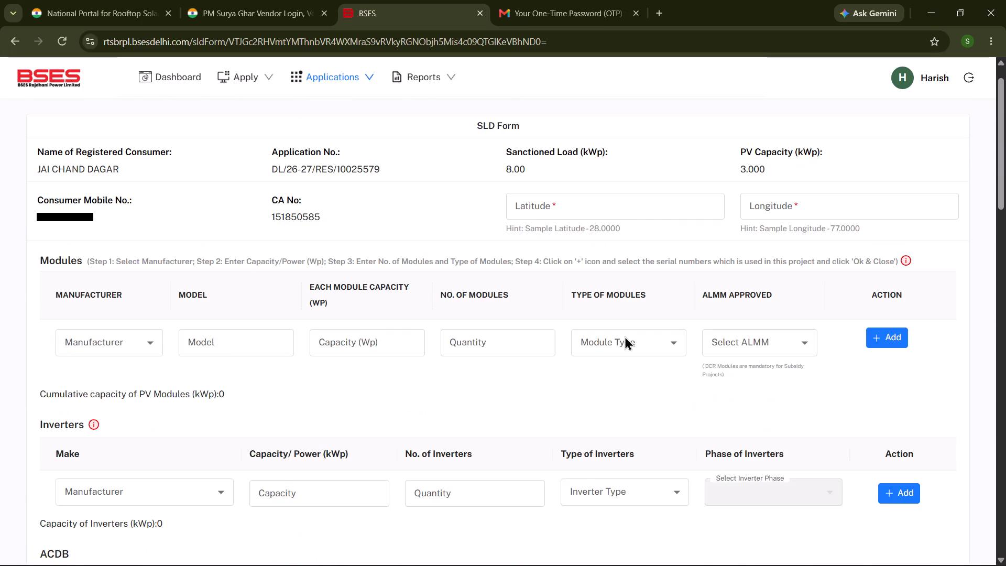
scroll(432, 438, "up", 1)
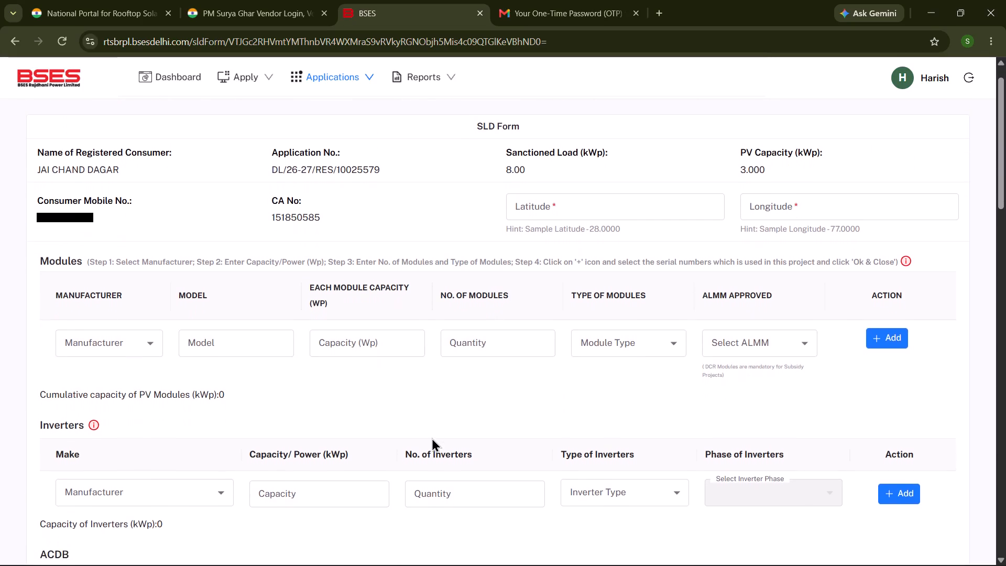
scroll(432, 438, "up", 1)
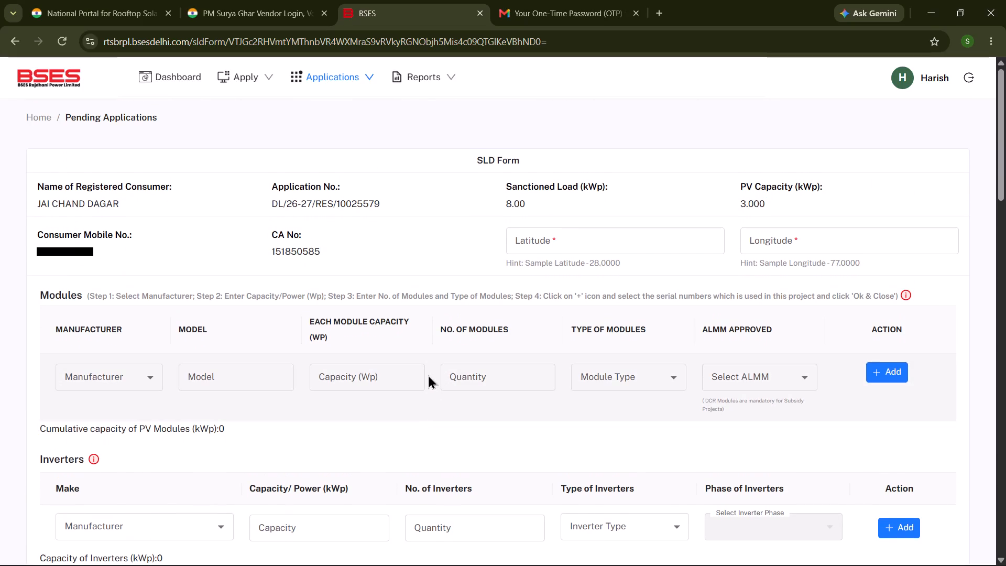
left_click(432, 422)
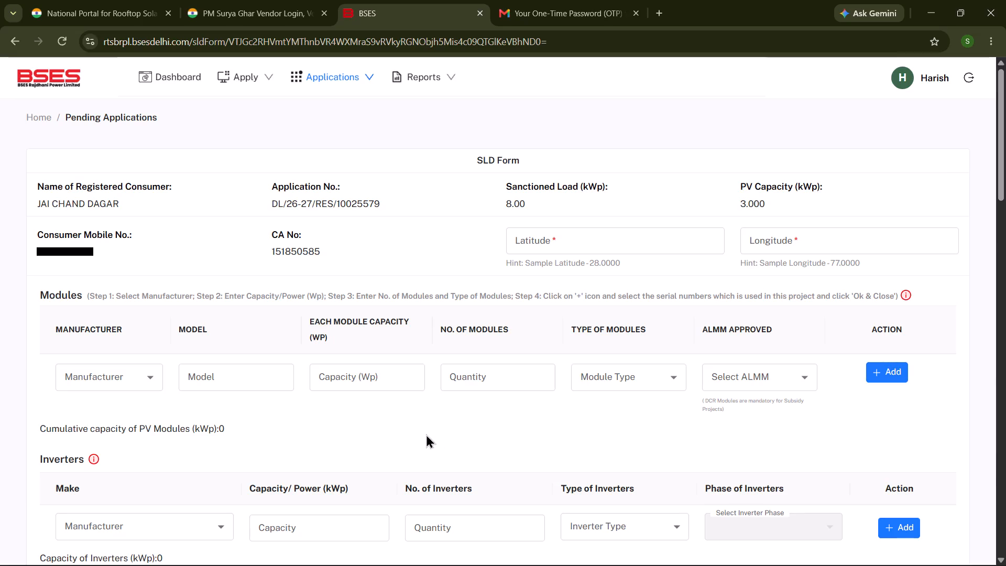
Close the Gmail one-time-password tab.
left_click(637, 14)
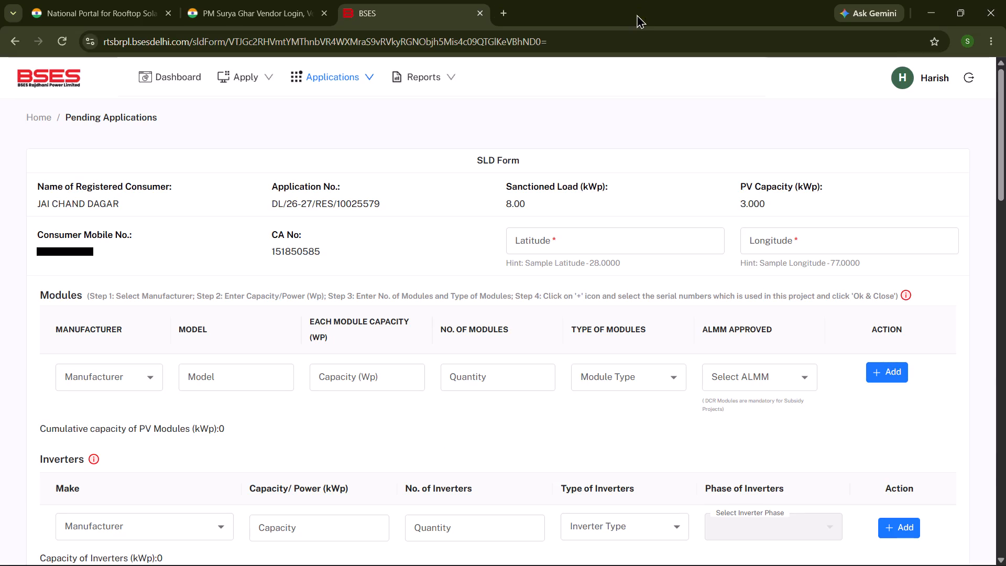
Open Google Drive in a new tab and go to the DELHI folder within Customer Documents.
left_click(506, 14)
type("dri")
key("Return")
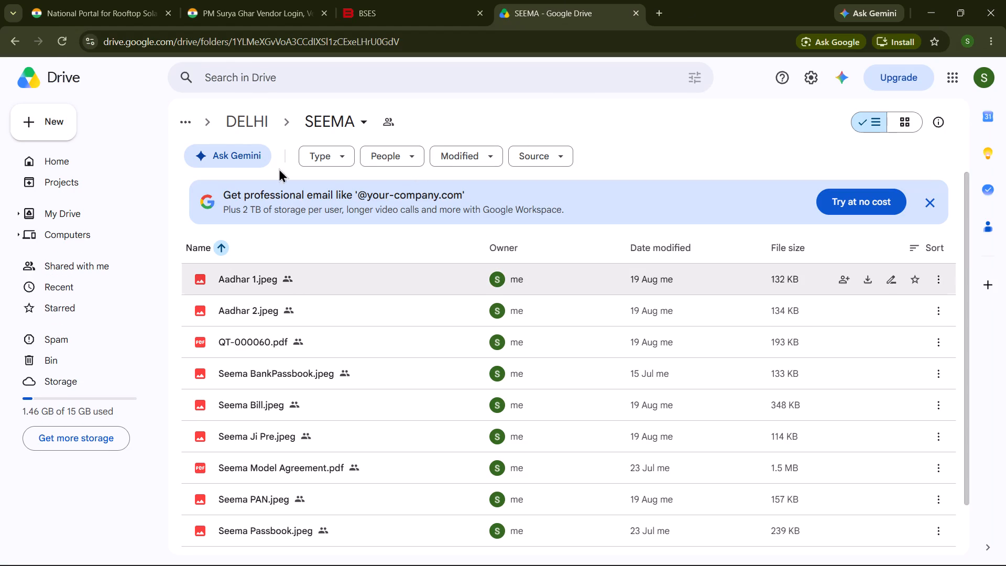
left_click(231, 121)
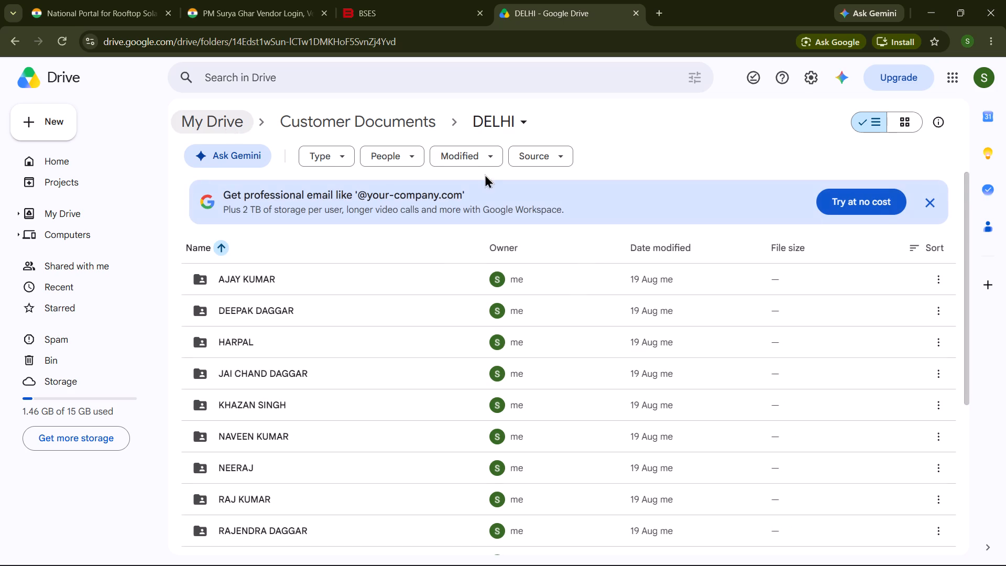
scroll(274, 334, "down", 2)
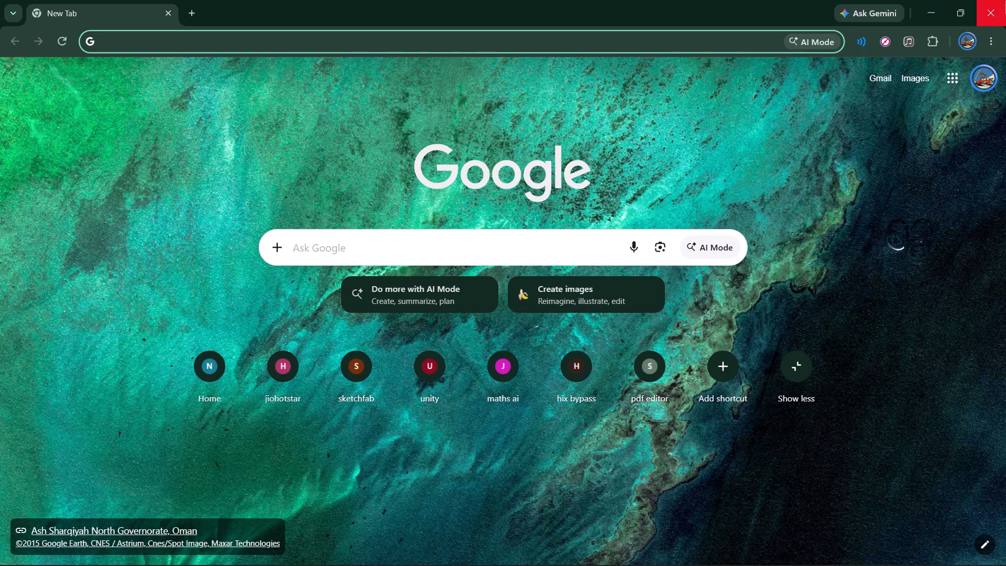
Close the extra browser window showing a blank new tab.
left_click(1005, 0)
Check the registered consumer's name on the BSES SLD Form, then return to the DELHI customer folders in Google Drive.
left_click(388, 0)
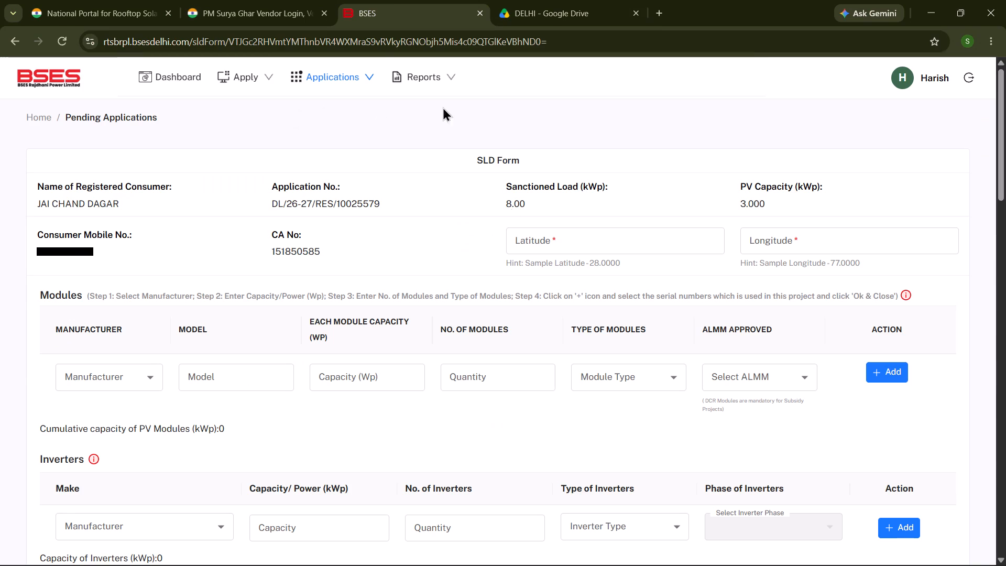
scroll(431, 188, "up", 7)
left_click(571, 0)
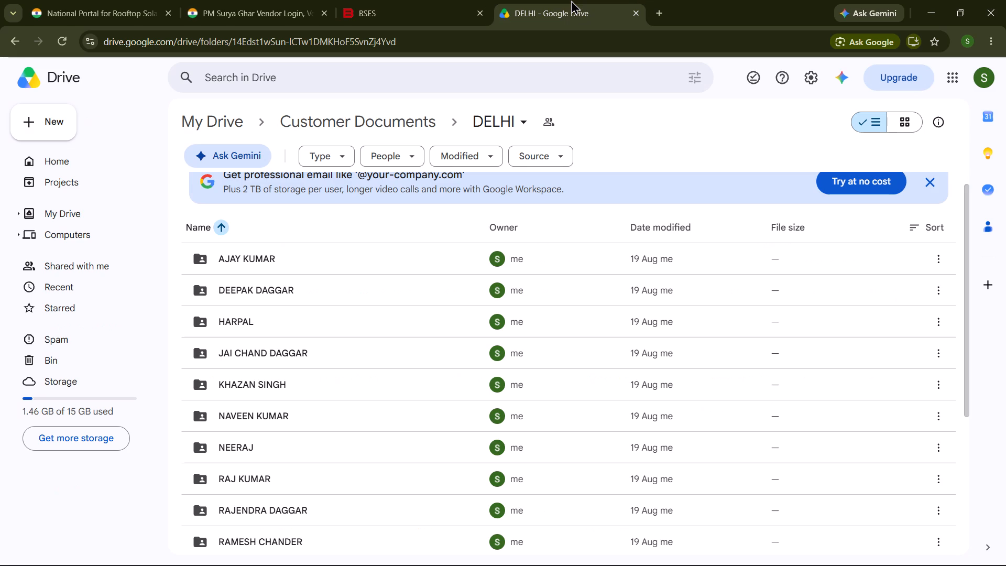
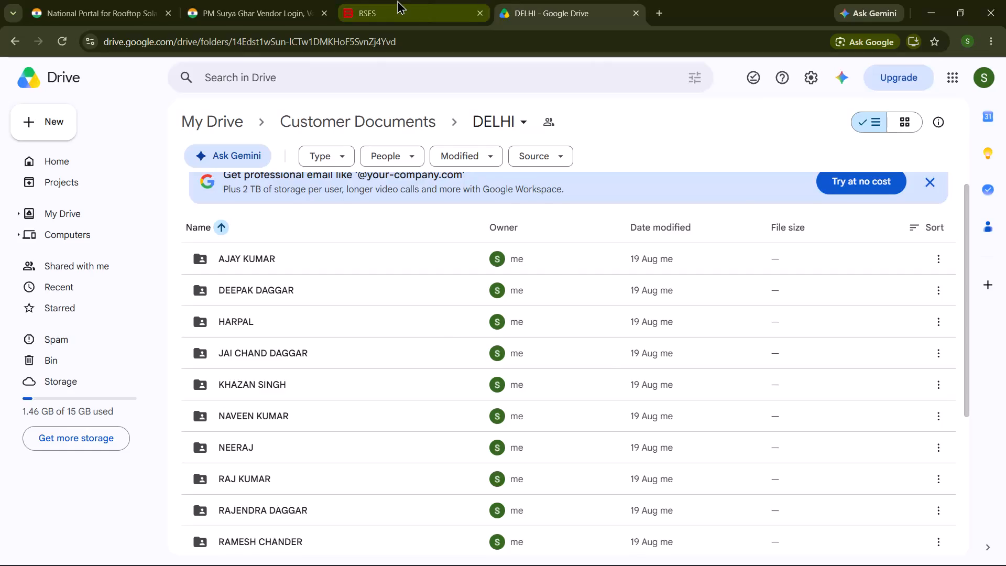
Return to the BSES portal and go back from the SLD Form to the Pending Applications list.
left_click(397, 0)
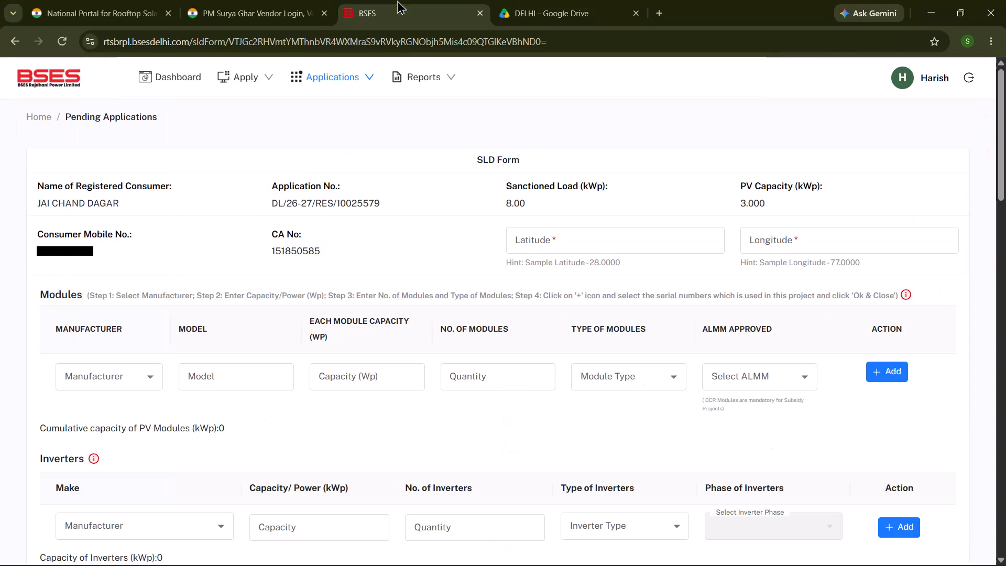
left_click(428, 235)
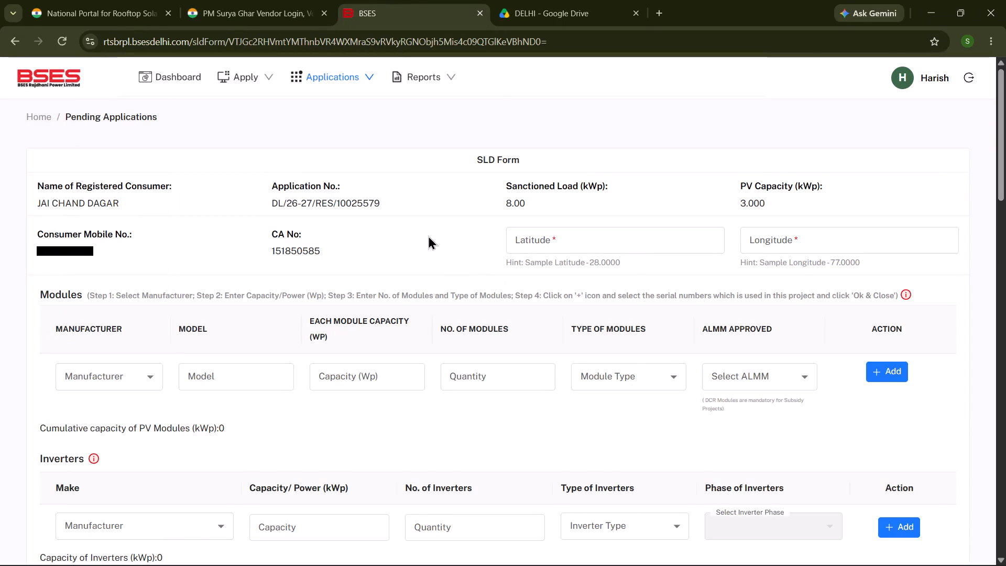
scroll(428, 235, "up", 1)
scroll(428, 235, "right", 5)
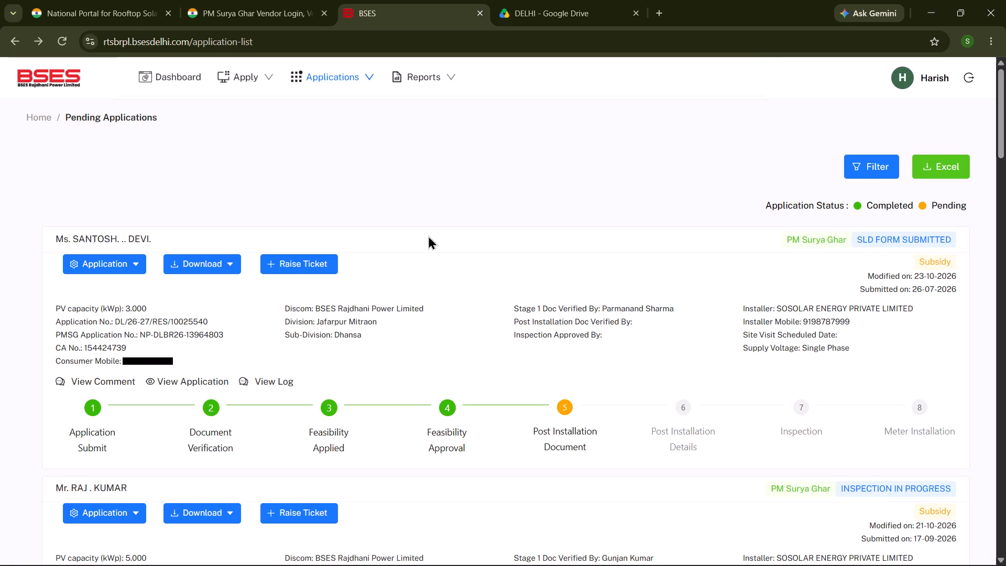
Examine the discom, division and sub-division details of the applications on the first page of the list.
left_click_drag(368, 332, 278, 307)
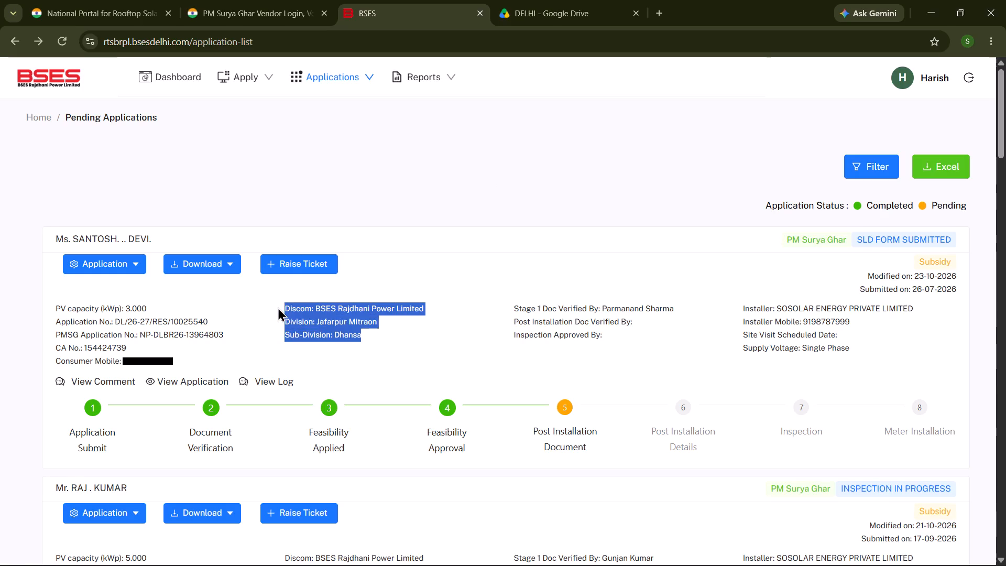
left_click_drag(278, 307, 276, 308)
left_click(518, 379)
scroll(452, 357, "down", 5)
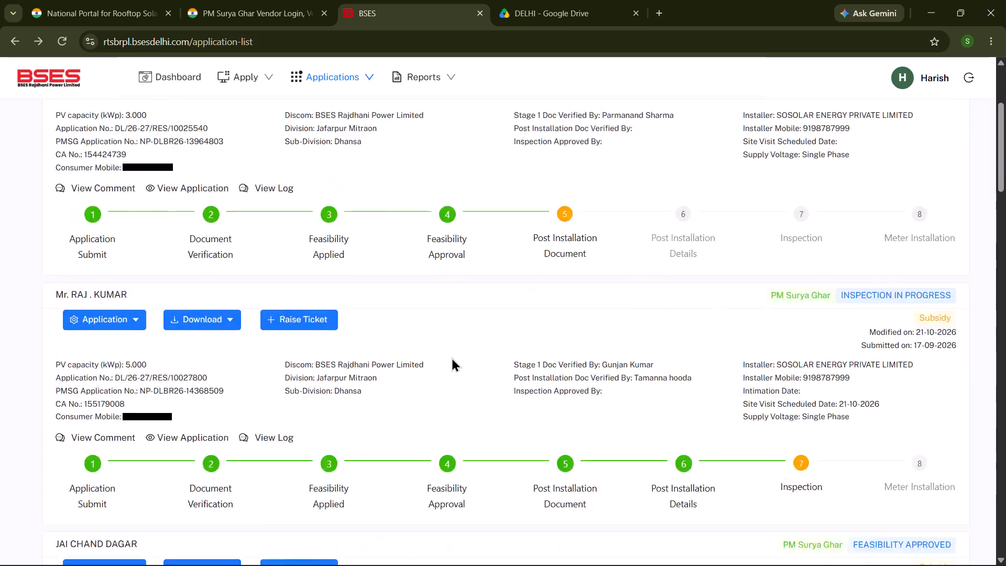
scroll(452, 357, "down", 7)
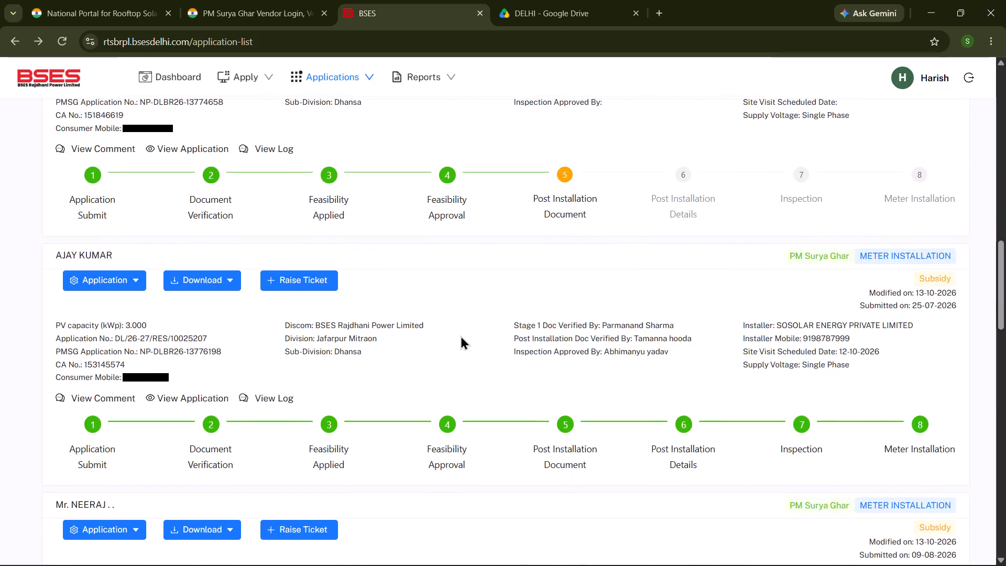
left_click_drag(448, 324, 367, 351)
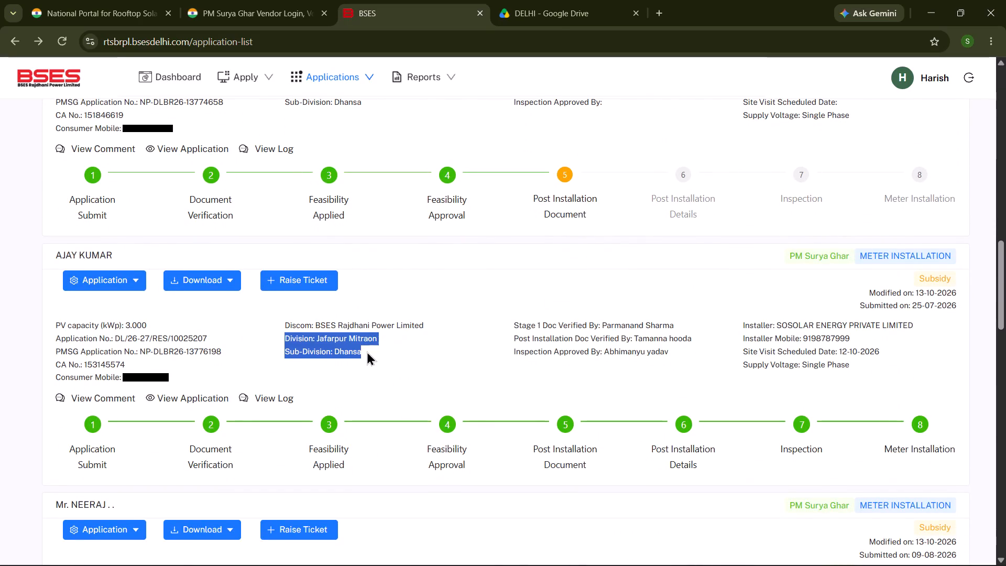
left_click_drag(367, 351, 368, 350)
left_click(382, 354)
left_click_drag(382, 354, 260, 321)
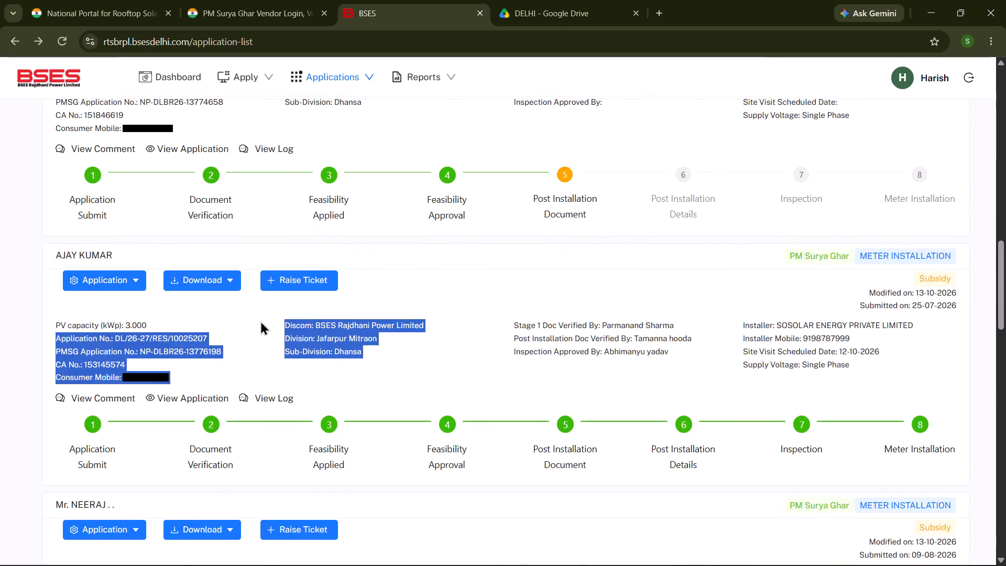
left_click_drag(260, 321, 261, 321)
left_click(272, 318)
left_click_drag(272, 318, 382, 338)
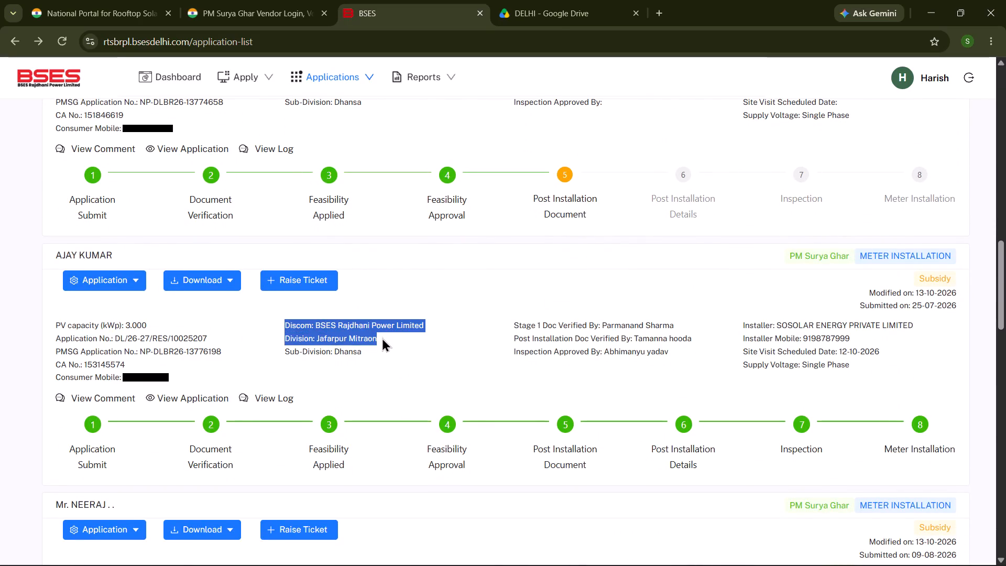
left_click_drag(382, 338, 377, 347)
left_click(463, 336)
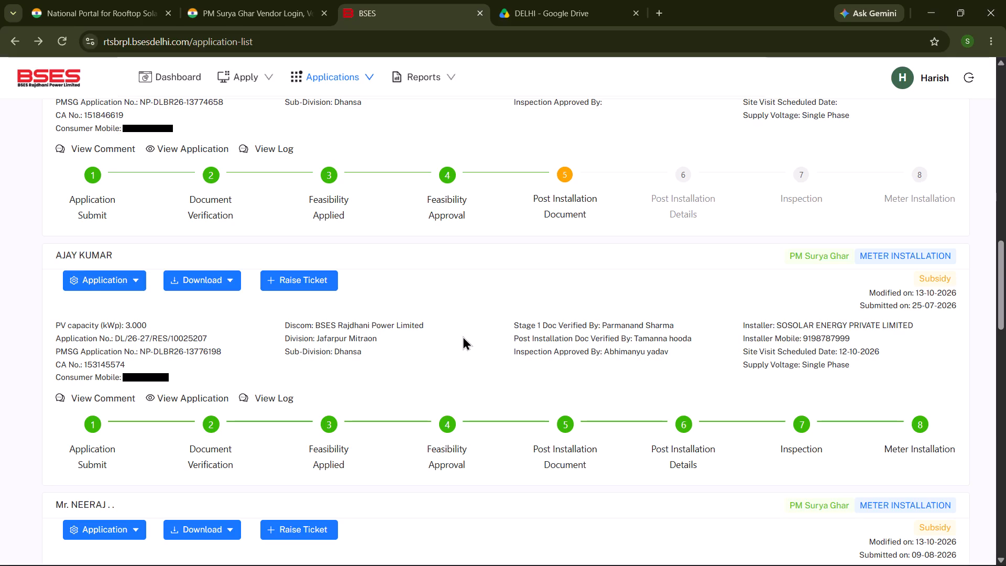
Review the status and progress stages of all applications on the first page of the Pending Applications list.
scroll(463, 336, "down", 17)
scroll(463, 336, "down", 8)
scroll(463, 336, "up", 11)
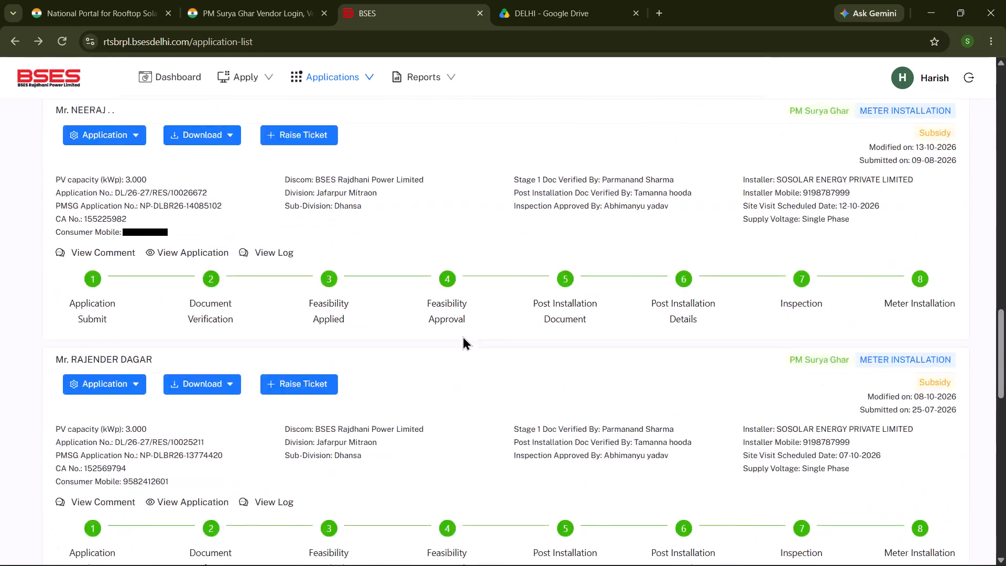
scroll(463, 336, "up", 11)
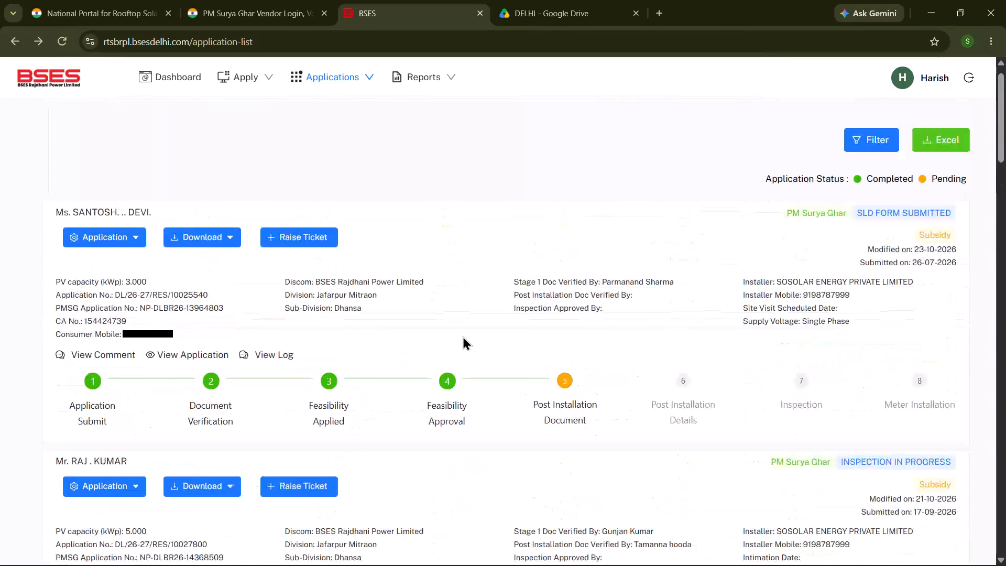
scroll(463, 336, "down", 20)
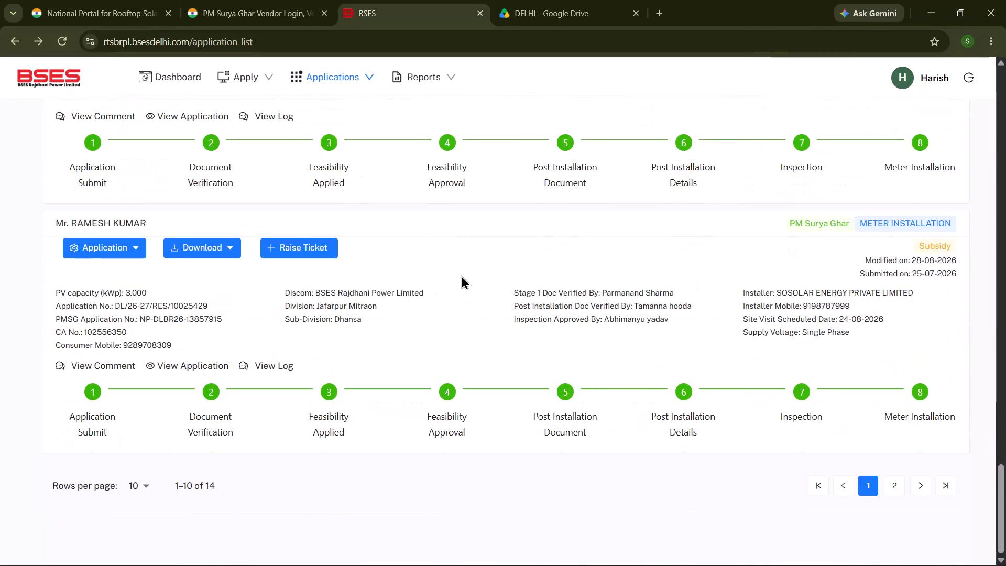
scroll(449, 307, "up", 6)
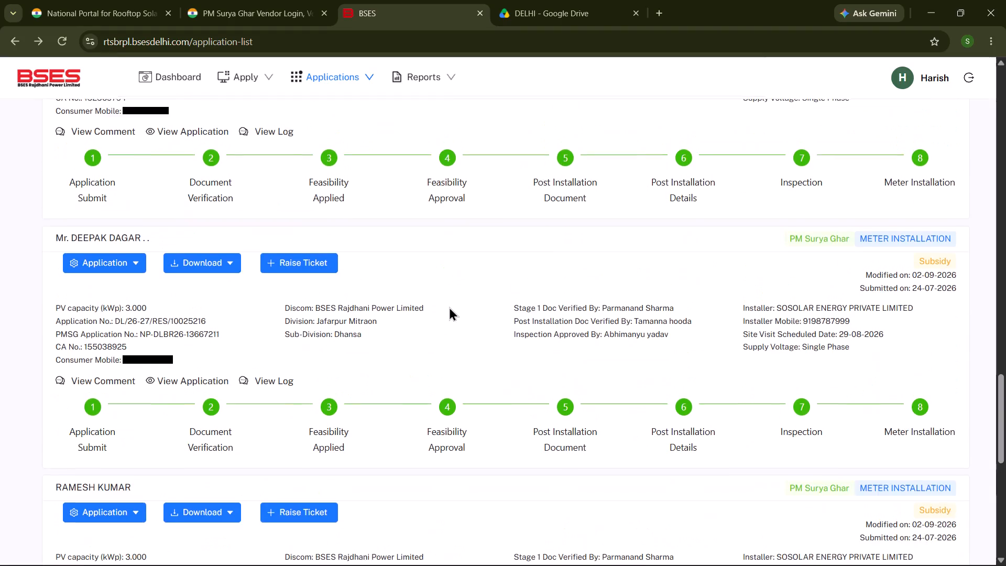
scroll(449, 307, "up", 20)
scroll(449, 307, "down", 6)
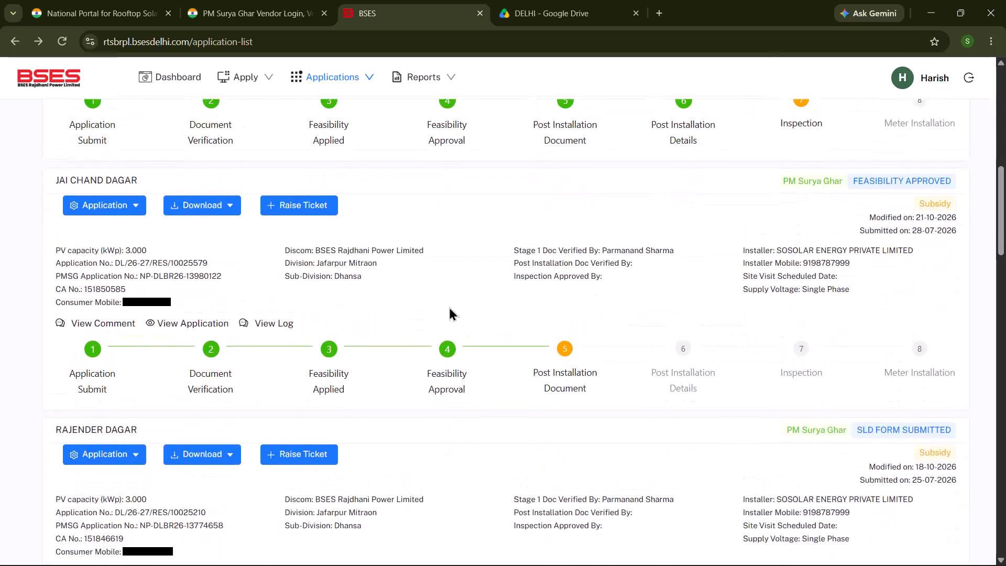
scroll(449, 307, "down", 4)
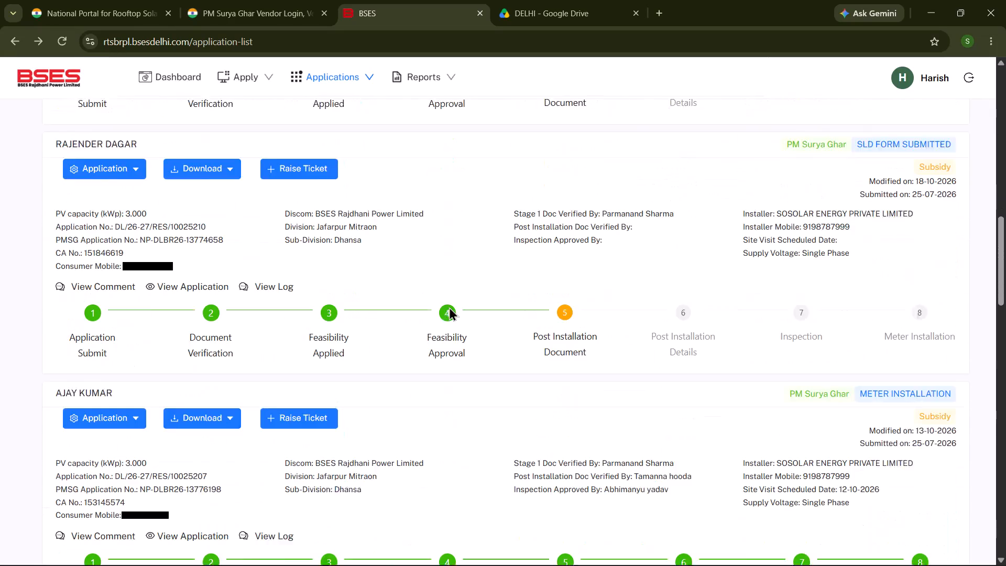
scroll(449, 307, "down", 20)
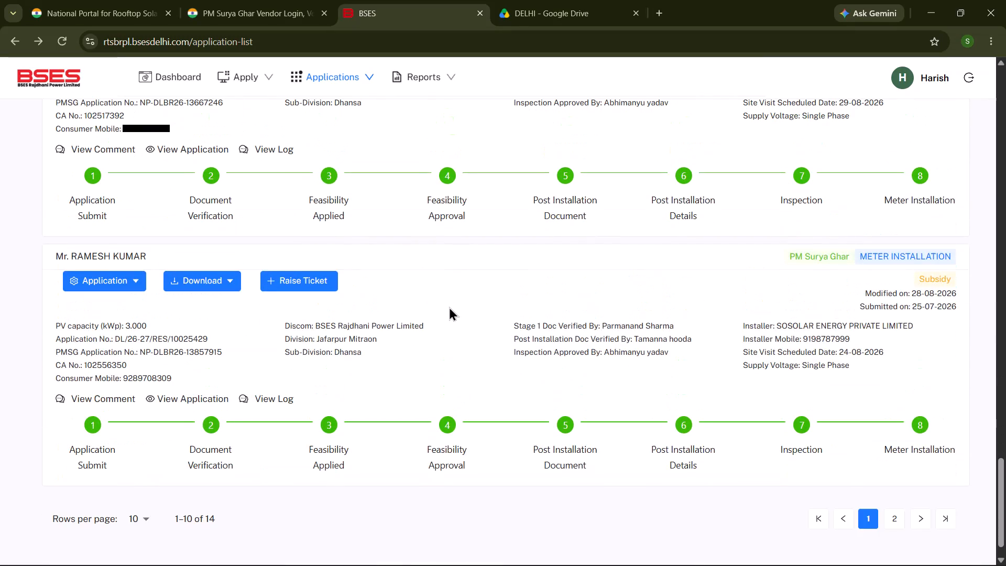
Check the remaining applications on page 2 of the list and return to page 1.
left_click(892, 481)
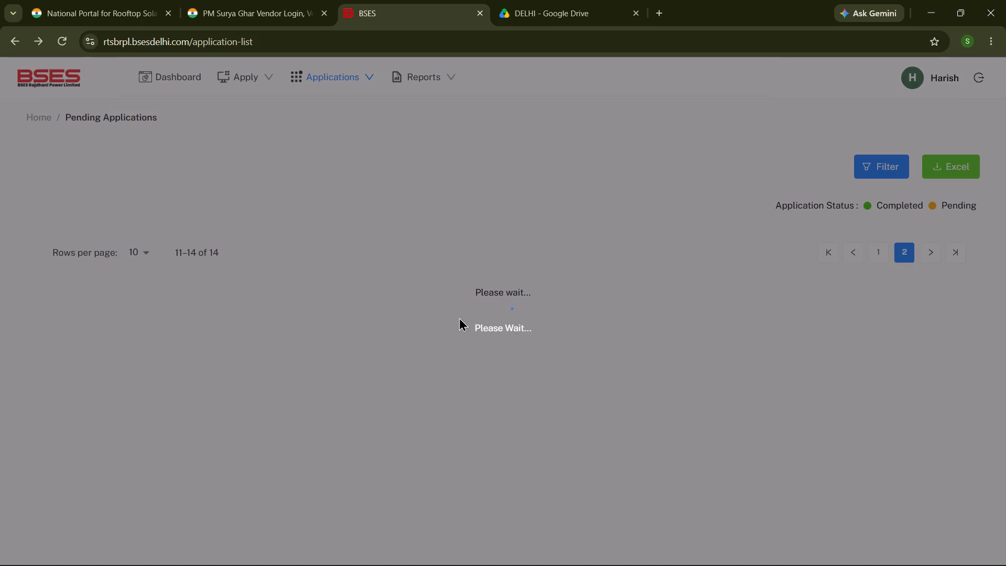
scroll(445, 314, "down", 1)
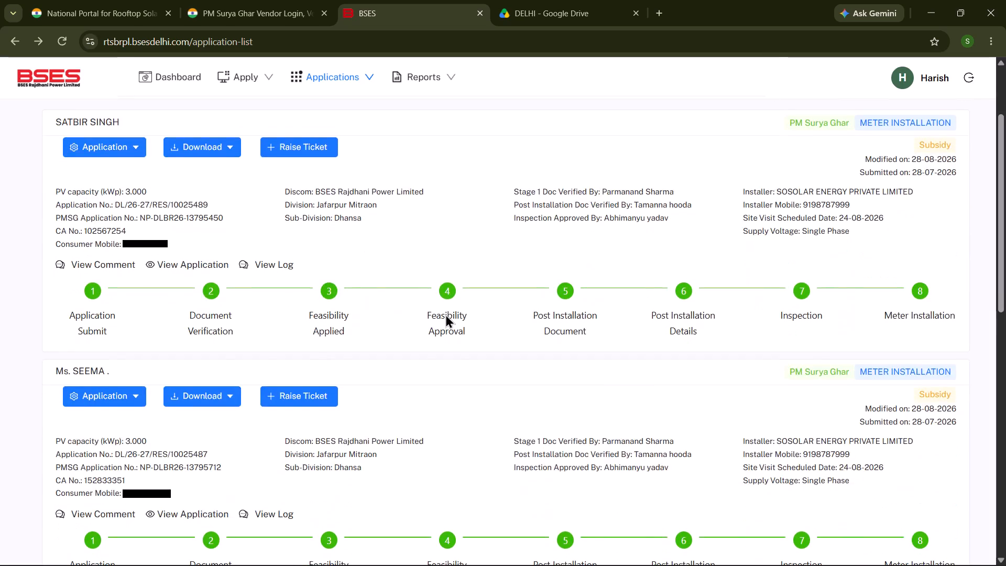
scroll(445, 314, "down", 1)
scroll(312, 259, "down", 13)
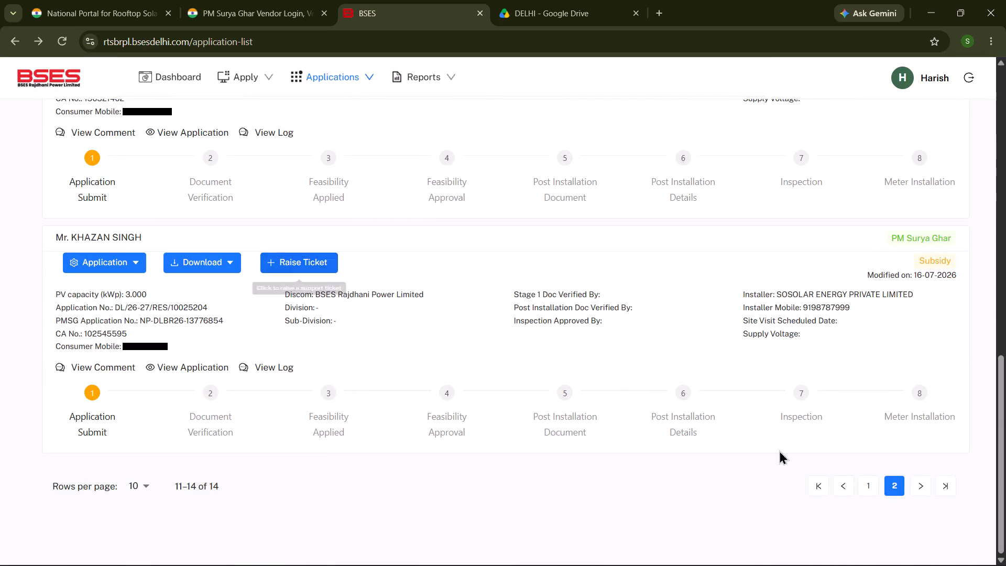
left_click(871, 491)
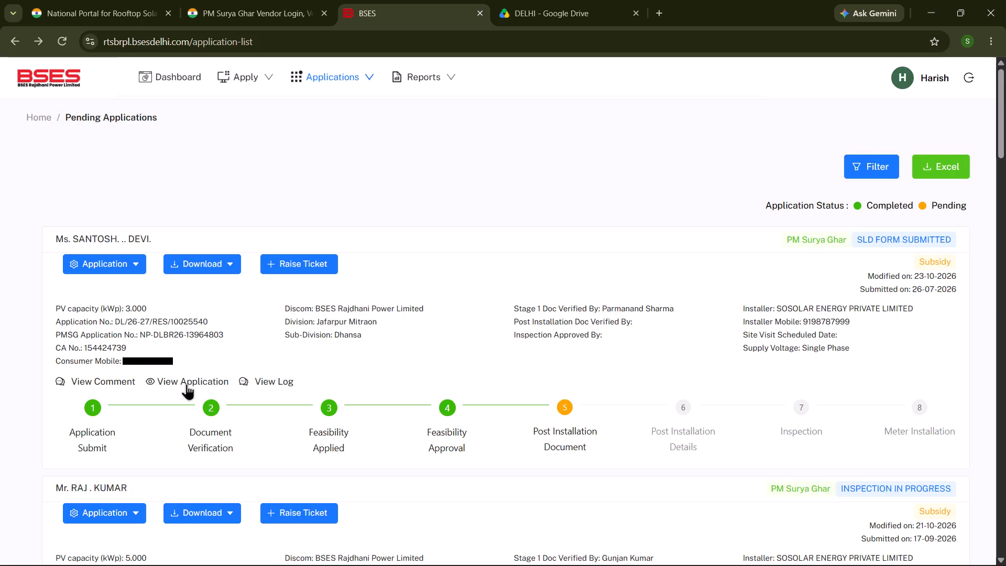
View the available application actions for the Feasibility Approved application without choosing one.
scroll(187, 384, "down", 7)
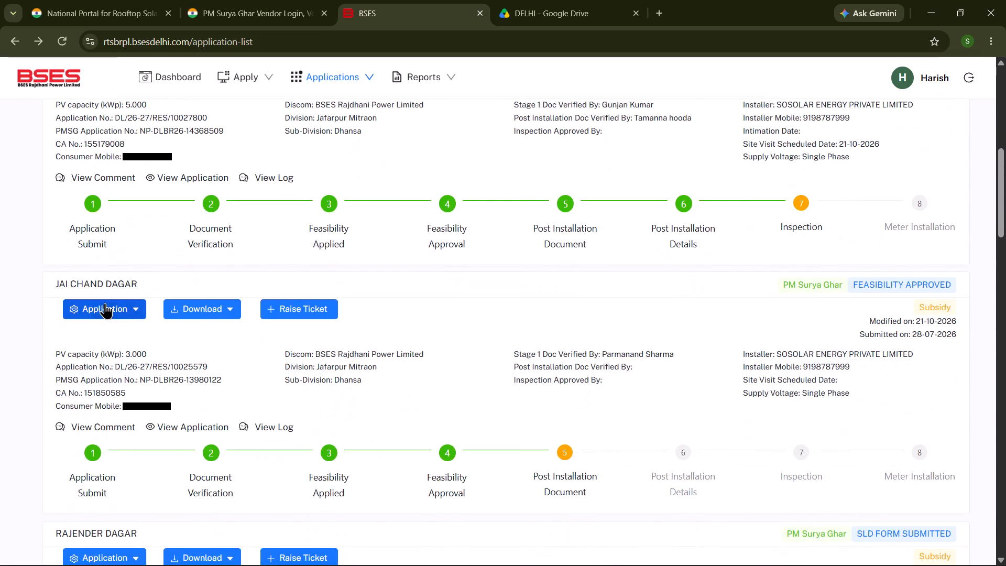
left_click(105, 303)
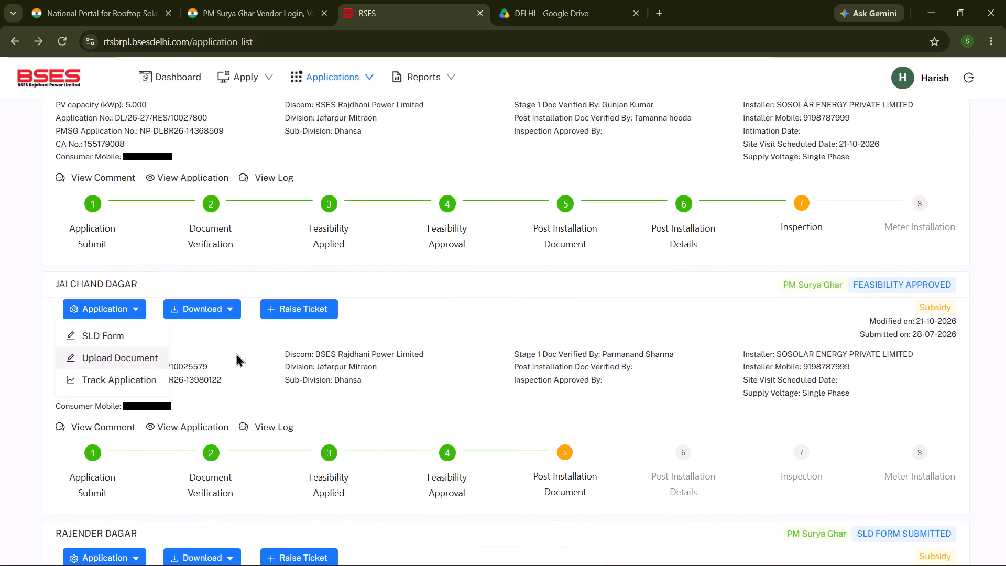
left_click(236, 353)
Examine the capacity, application, consumer contact, division and installer details of the SLD Form Submitted application below the Feasibility Approved one.
scroll(248, 367, "down", 5)
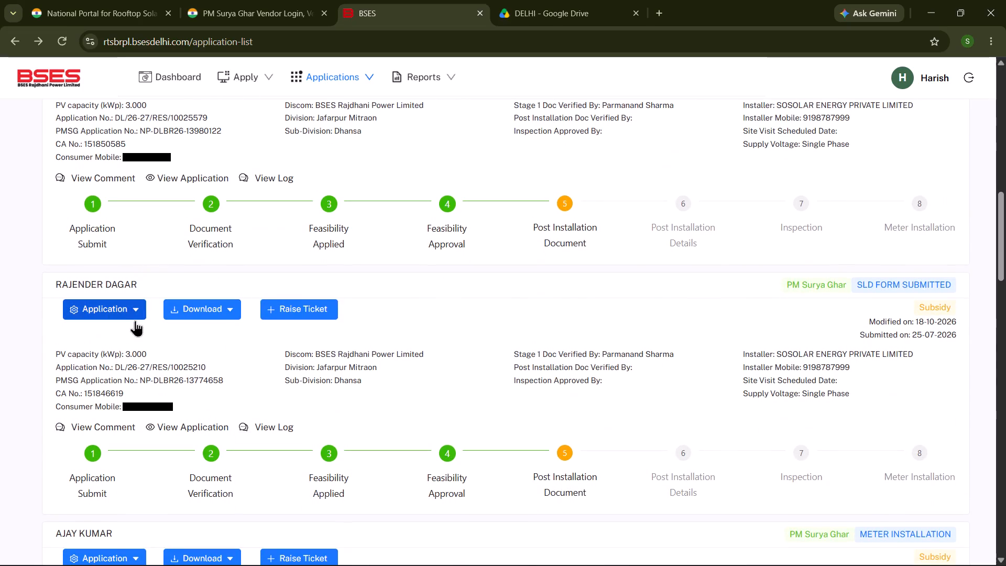
left_click(156, 406)
left_click_drag(152, 406, 179, 404)
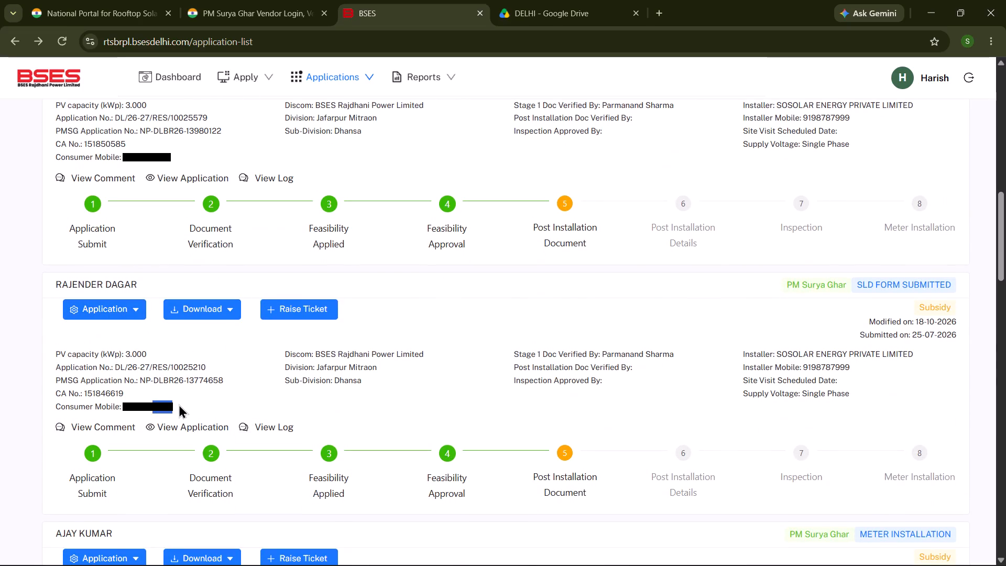
left_click(246, 372)
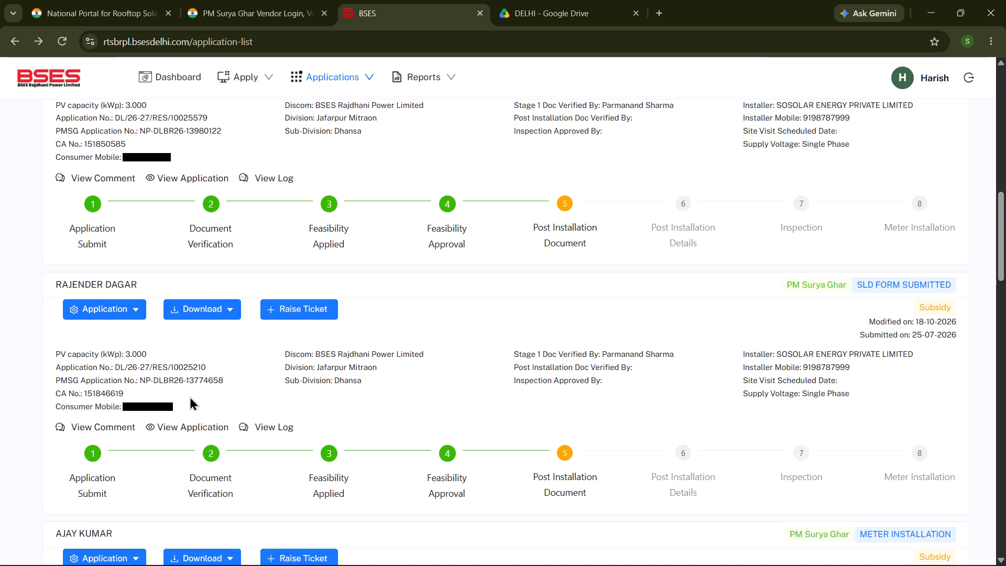
left_click_drag(181, 408, 32, 341)
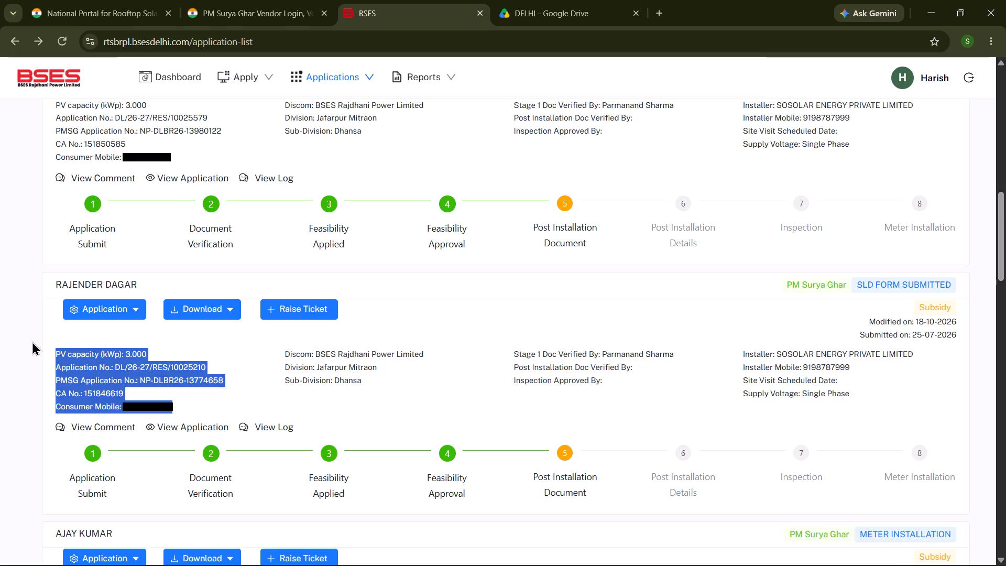
left_click(252, 373)
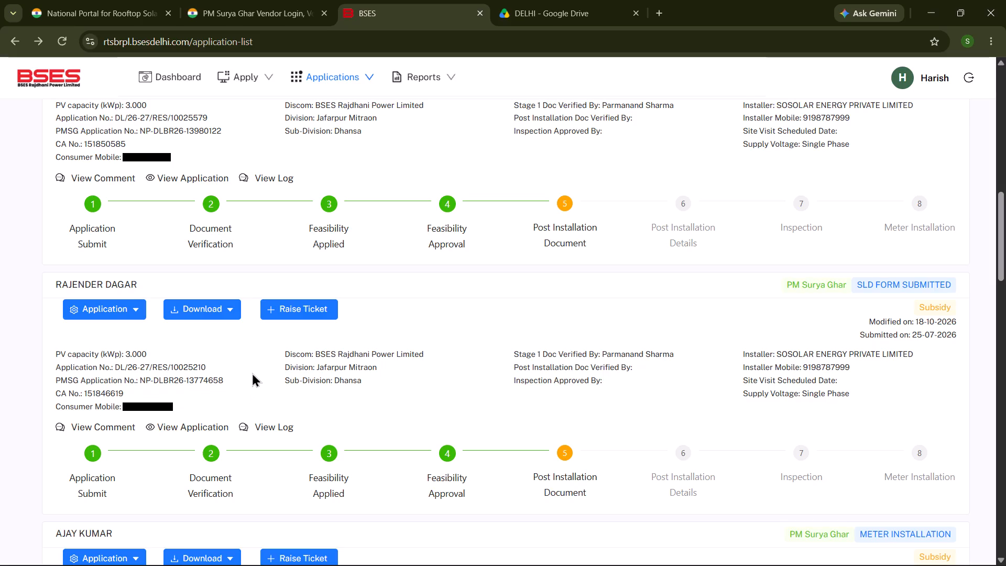
left_click(448, 361)
left_click_drag(367, 381, 252, 342)
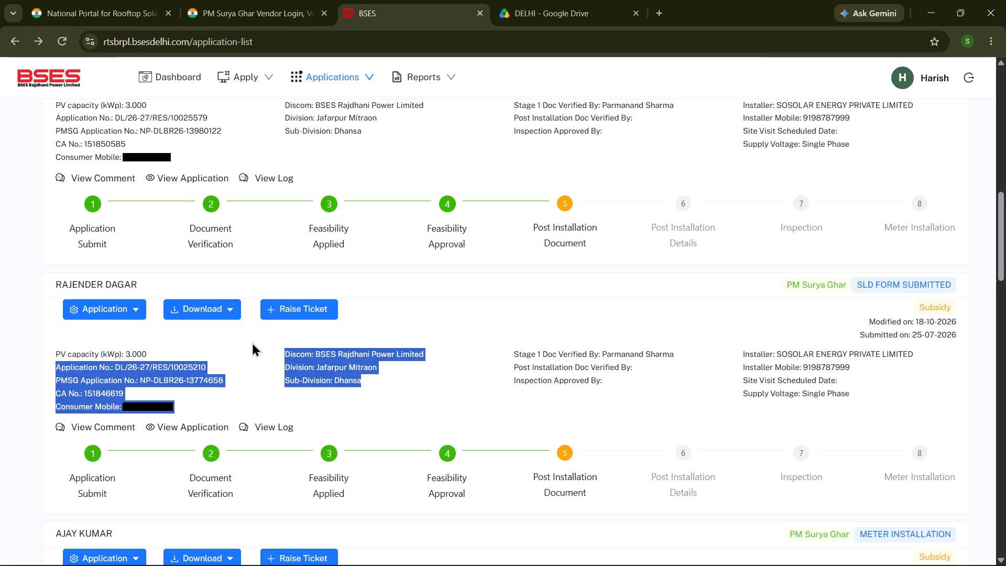
left_click_drag(252, 342, 1, 334)
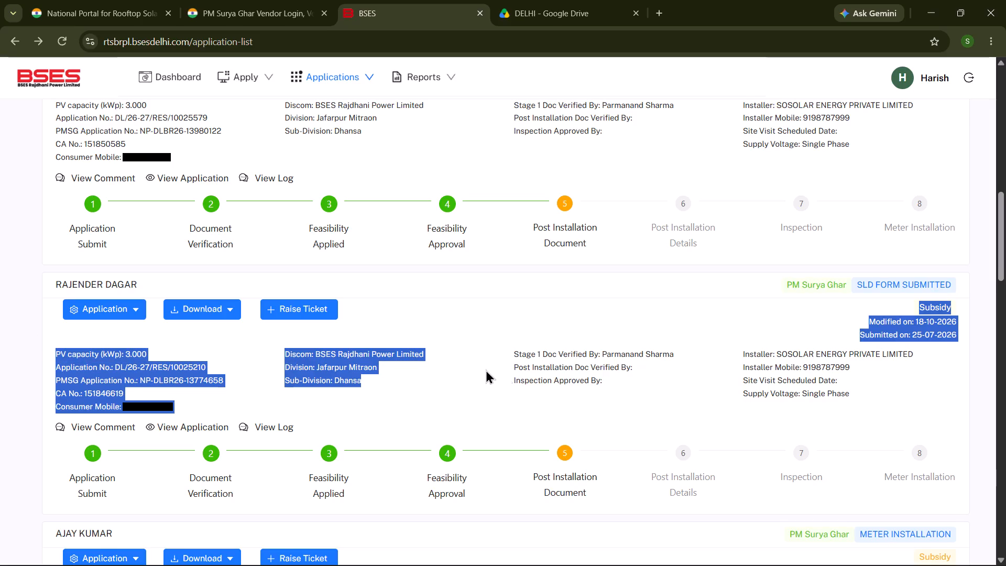
left_click(477, 354)
left_click_drag(859, 387, 54, 355)
left_click(257, 379)
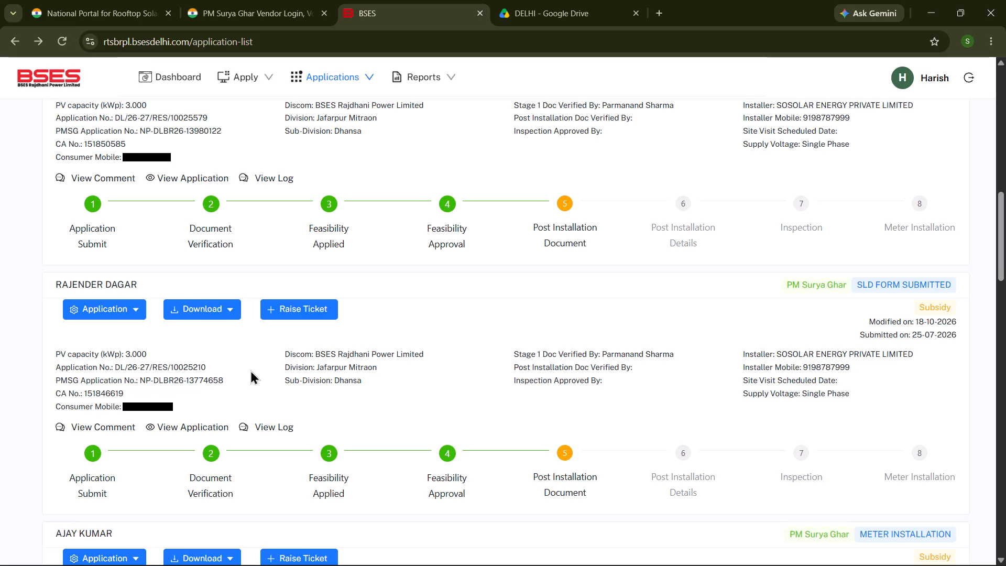
Examine the SLD Form Submitted application's details below the Feasibility Approved one, from capacity and CA number across to verification, installer and supply voltage.
left_click_drag(43, 348, 338, 411)
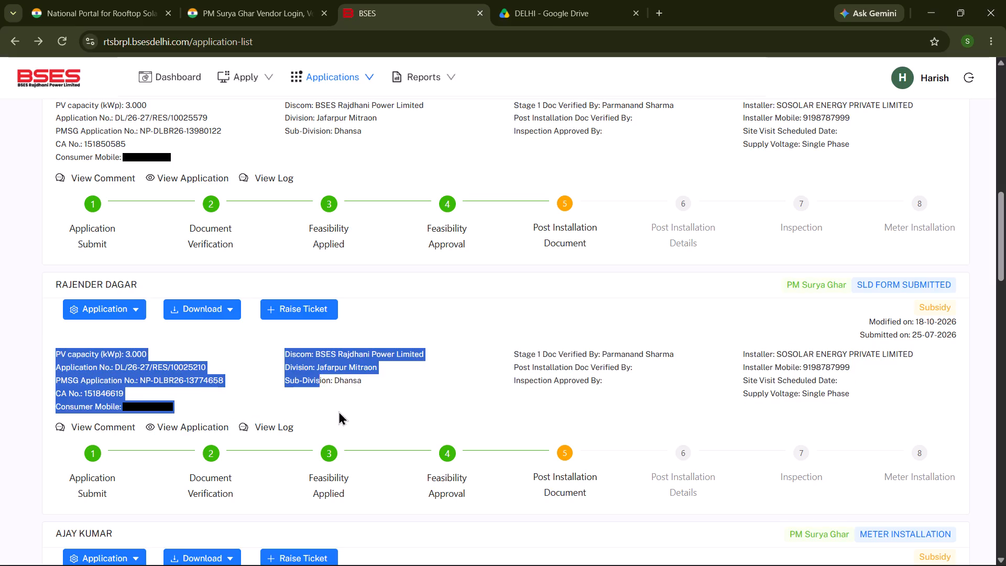
left_click_drag(338, 411, 639, 386)
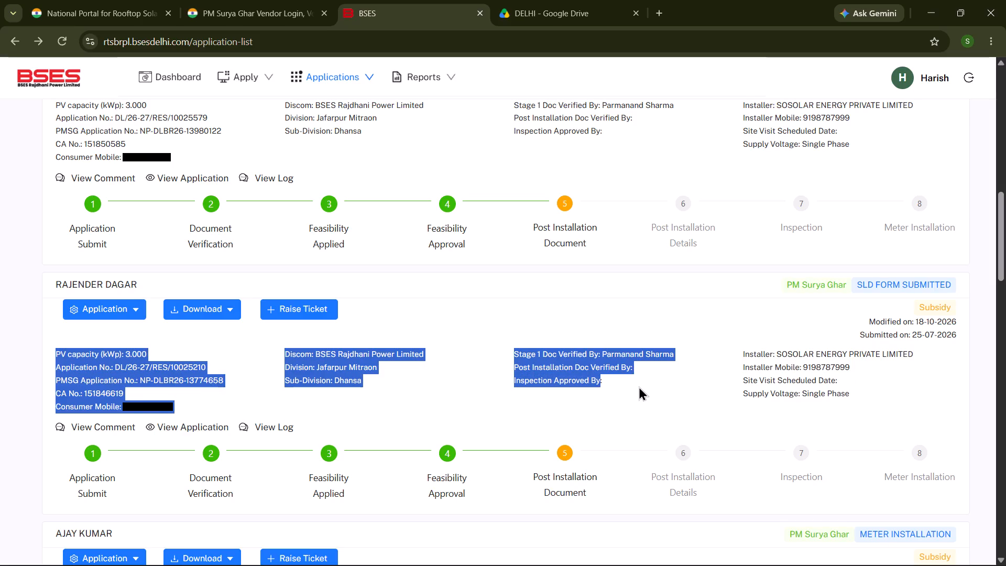
left_click_drag(639, 386, 855, 388)
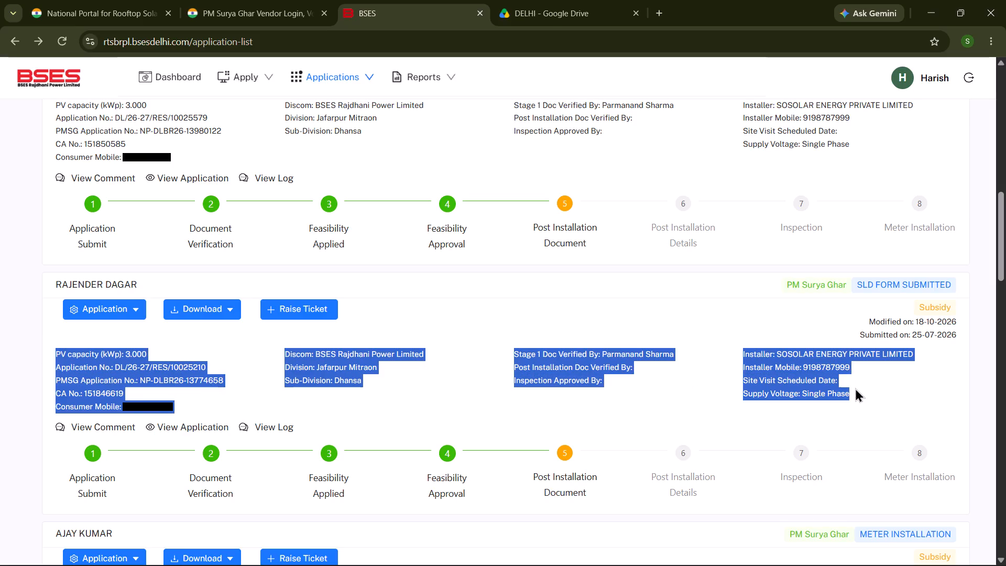
left_click_drag(855, 388, 888, 407)
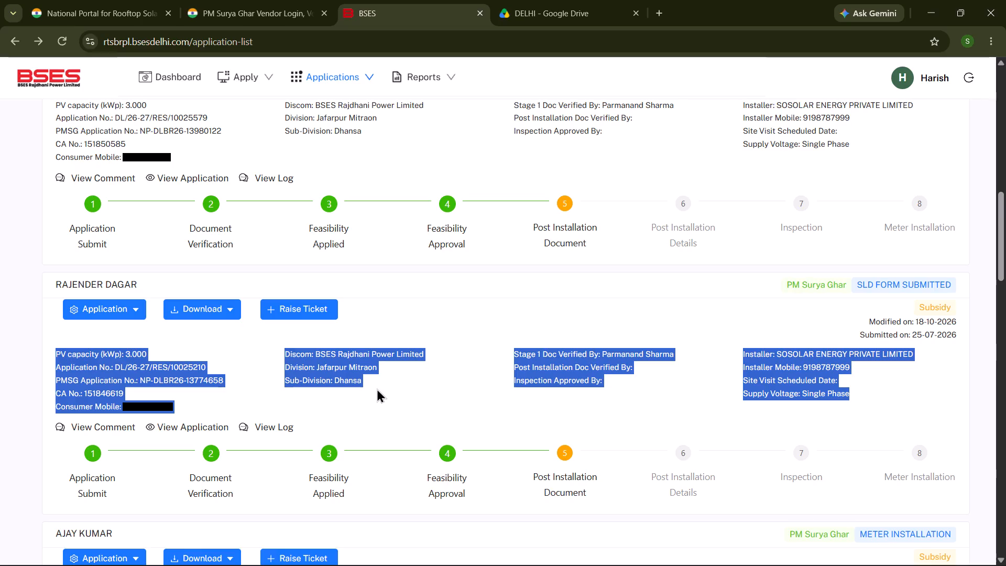
left_click(458, 388)
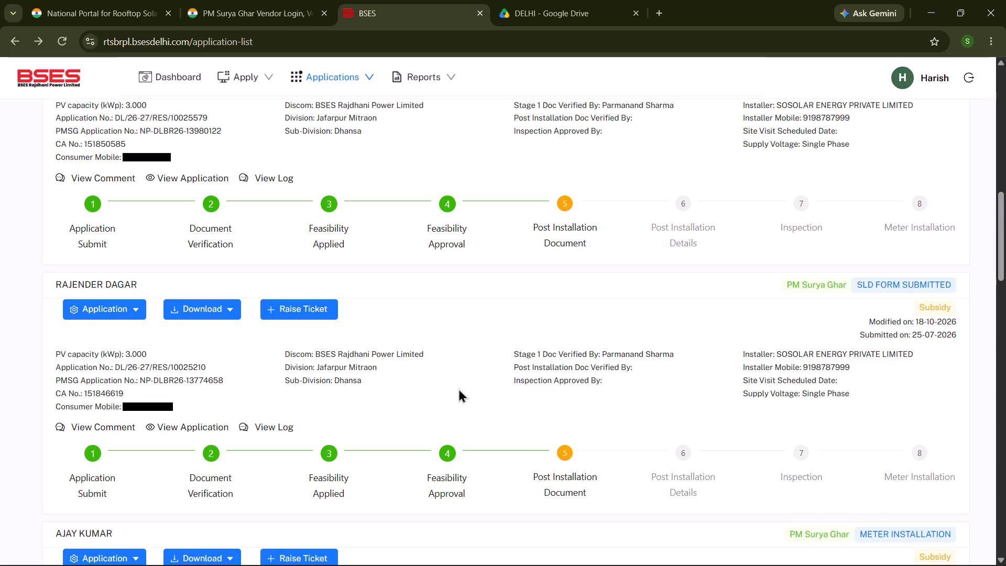
View the available application actions for the first application in the Pending Applications list without choosing one.
scroll(439, 366, "up", 13)
scroll(439, 366, "down", 1)
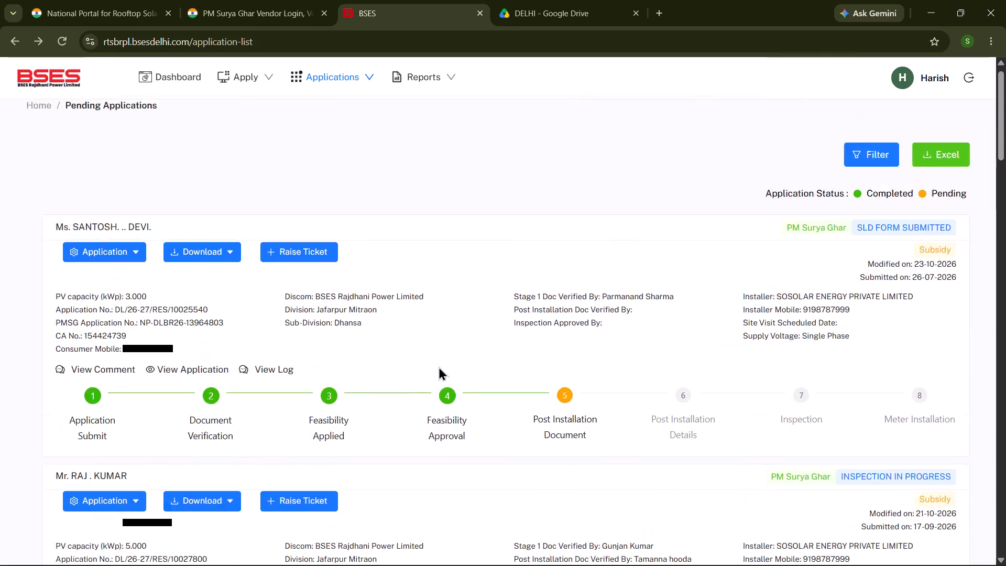
scroll(439, 366, "down", 1)
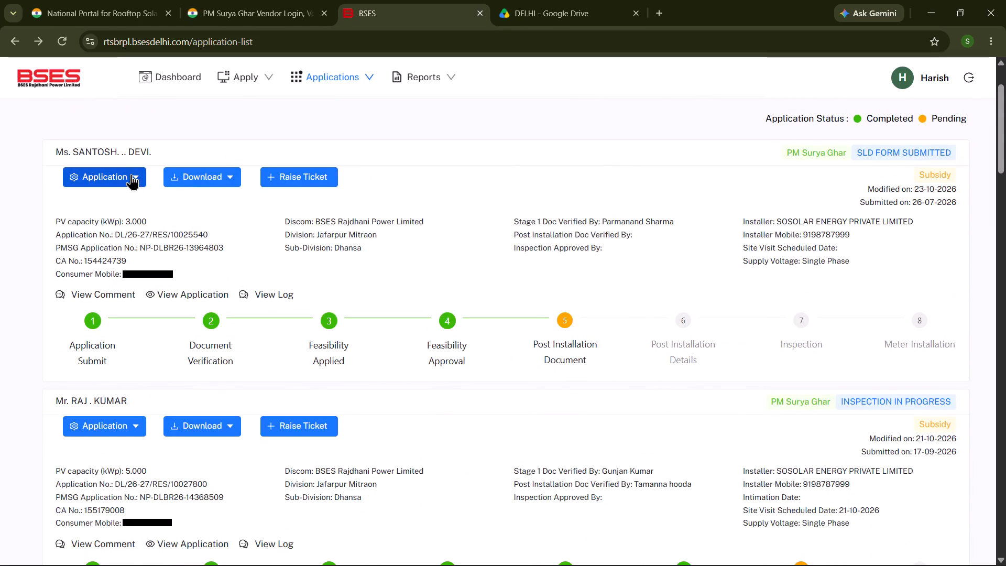
left_click(131, 174)
left_click(244, 248)
Look through the rest of the first page of pending applications and examine the applications on page 2.
scroll(244, 248, "down", 1)
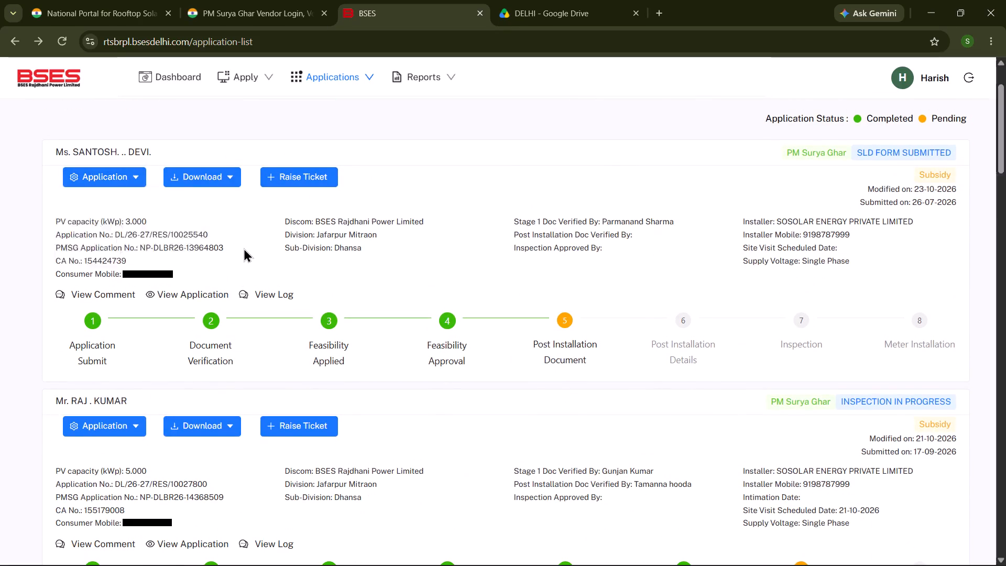
scroll(244, 248, "down", 2)
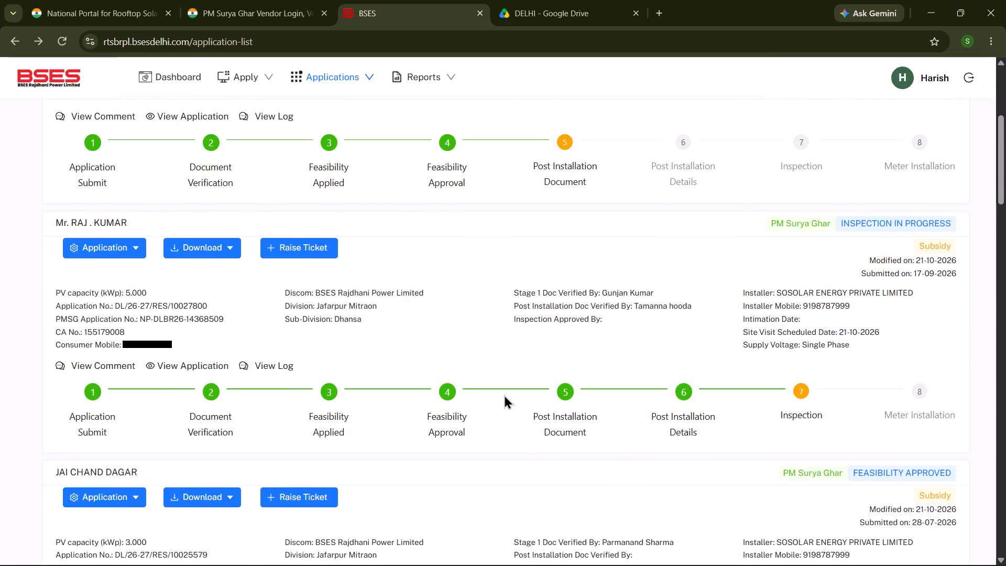
scroll(504, 395, "down", 15)
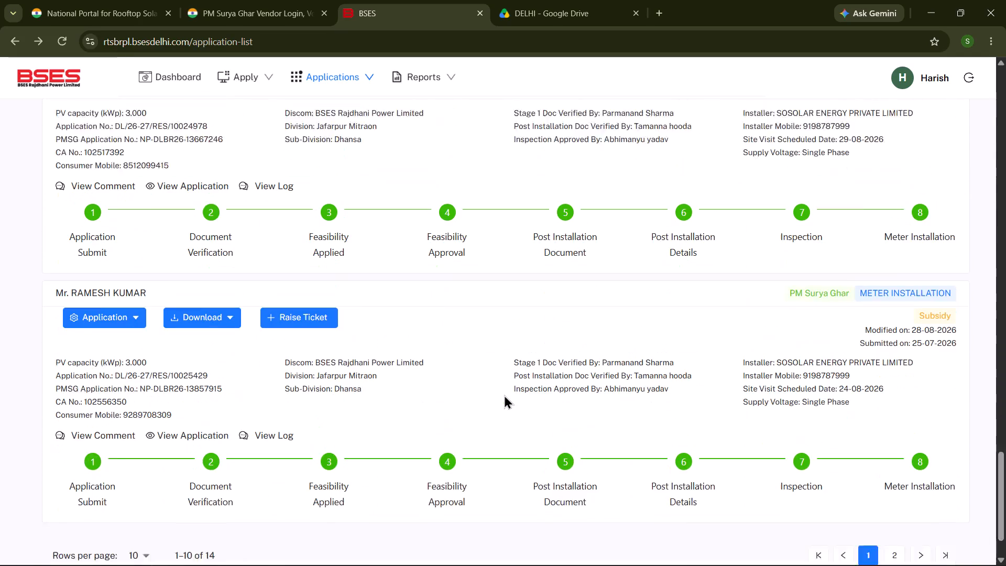
scroll(504, 395, "down", 6)
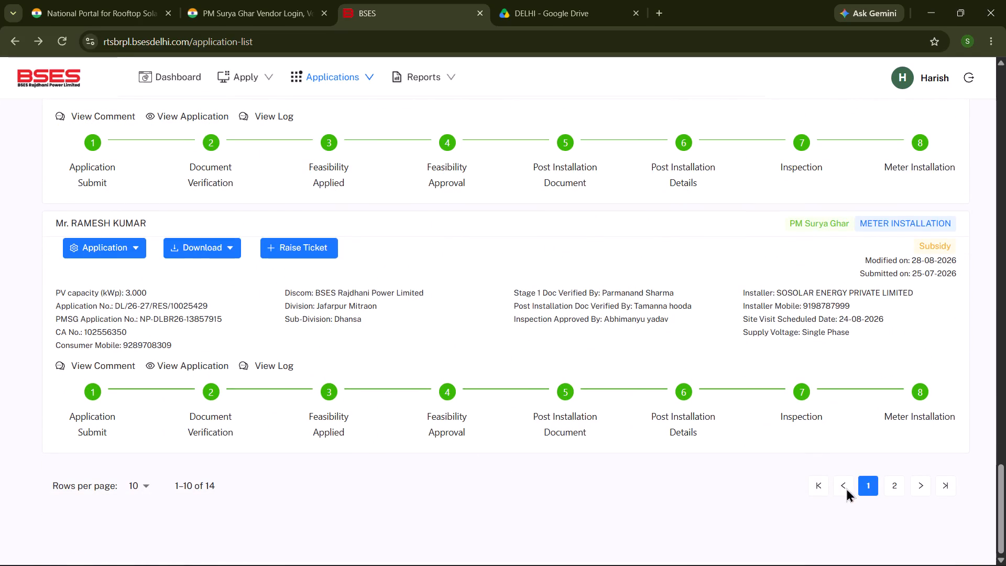
left_click(896, 489)
scroll(402, 391, "down", 16)
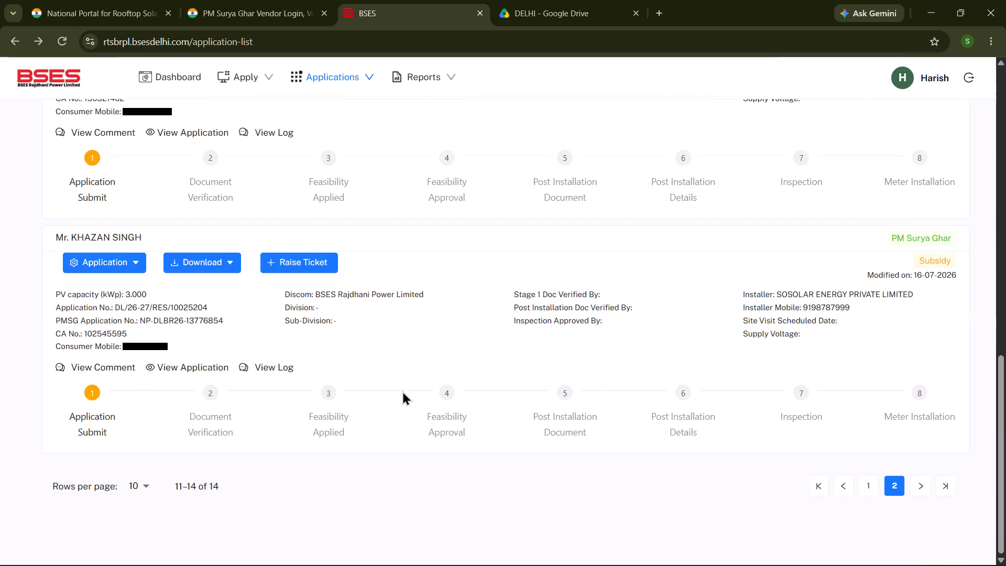
scroll(402, 391, "down", 6)
scroll(402, 391, "up", 2)
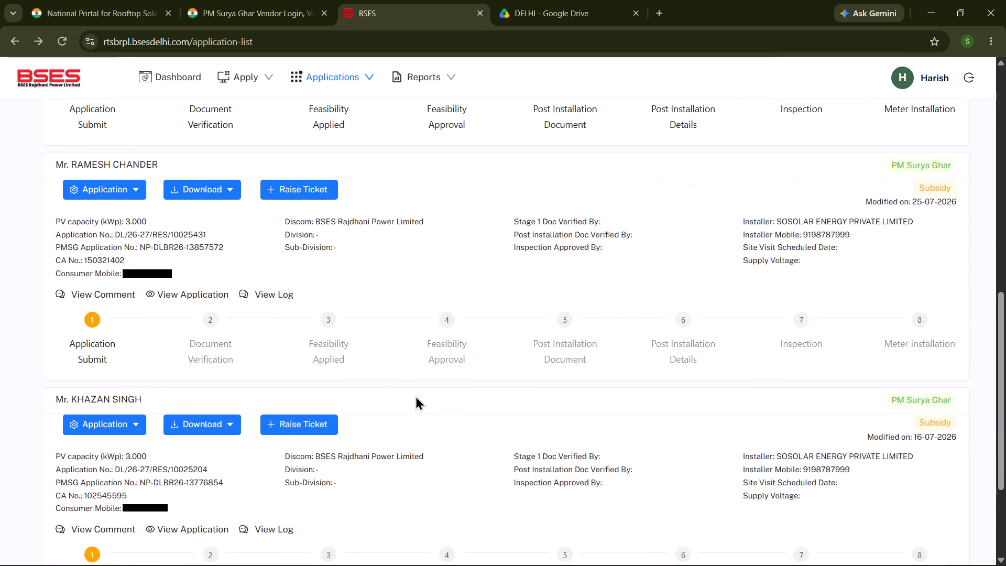
Examine the capacity, application number and division details of the first application on page 2 of the list.
scroll(415, 396, "up", 8)
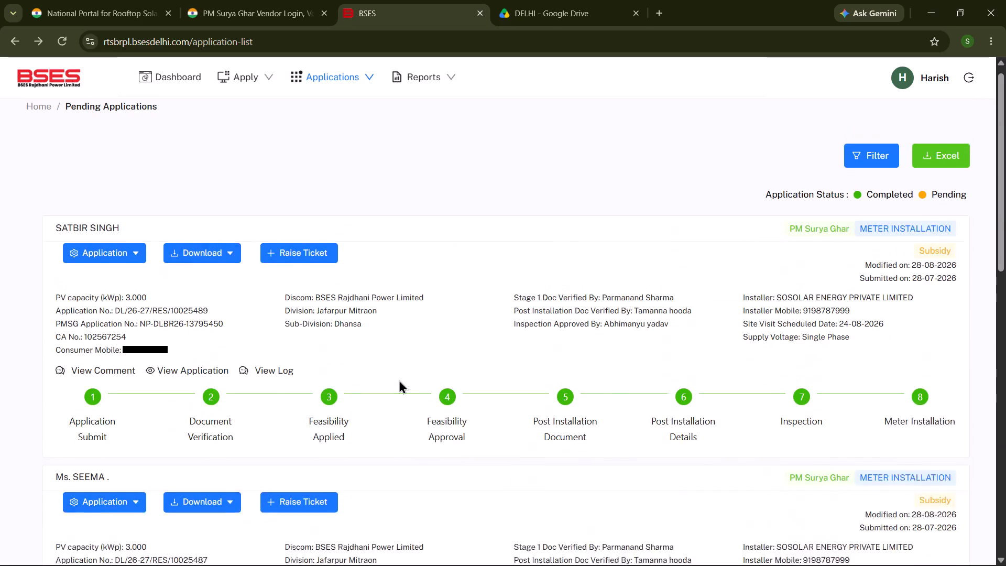
scroll(399, 379, "up", 8)
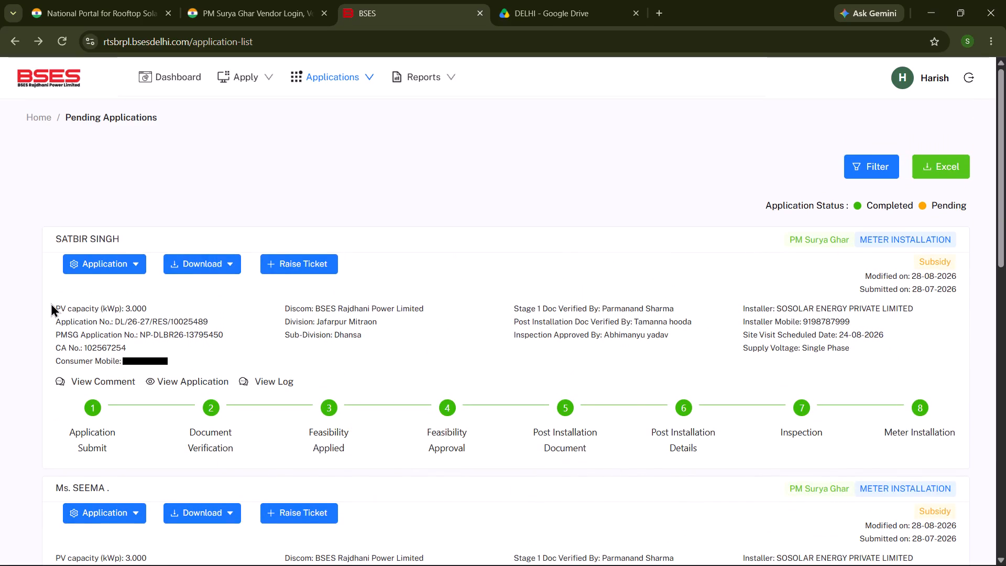
left_click_drag(51, 303, 349, 368)
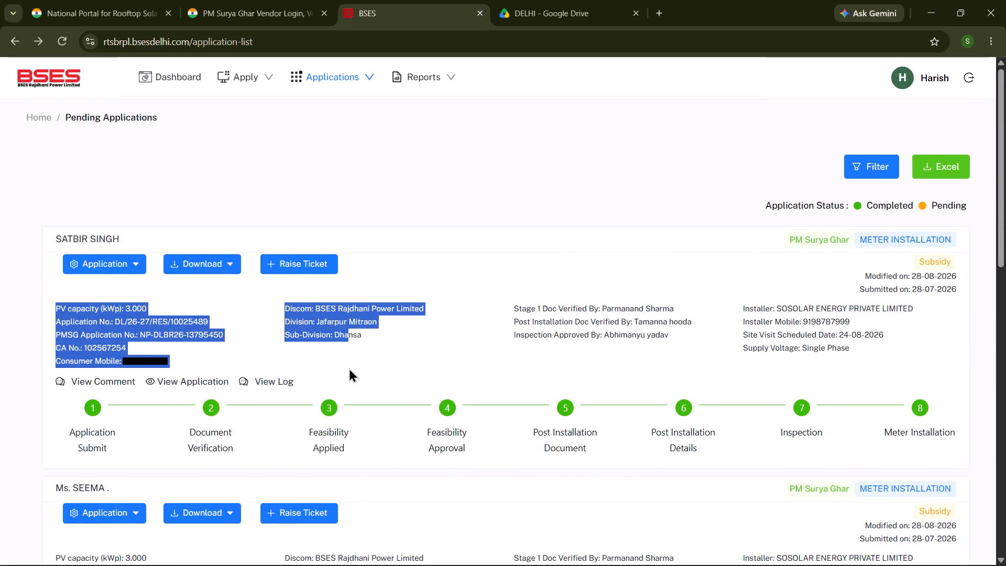
Examine the document verification, inspection approval, installer, site visit and supply voltage details of the first Meter Installation application.
left_click_drag(349, 368, 595, 363)
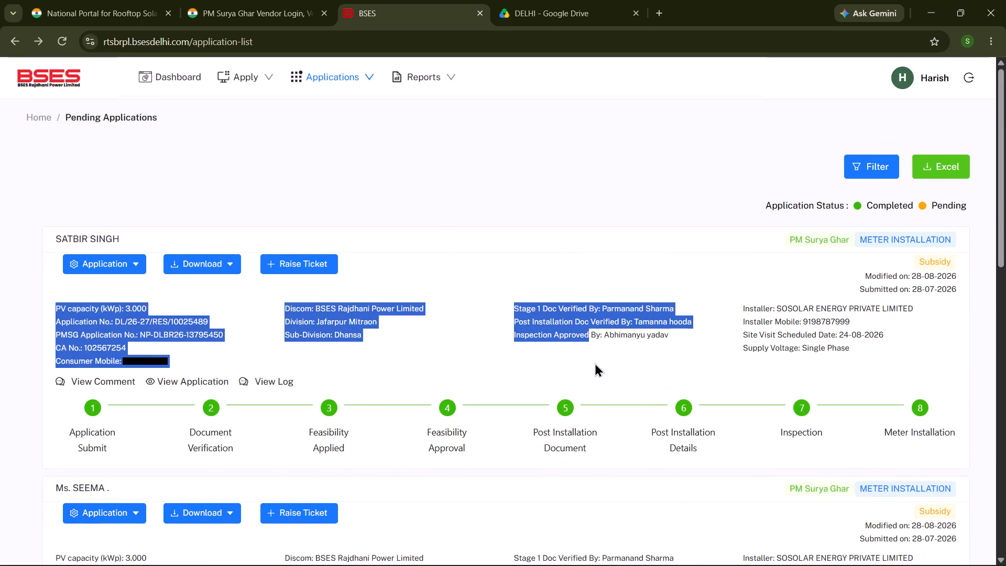
left_click_drag(595, 363, 810, 362)
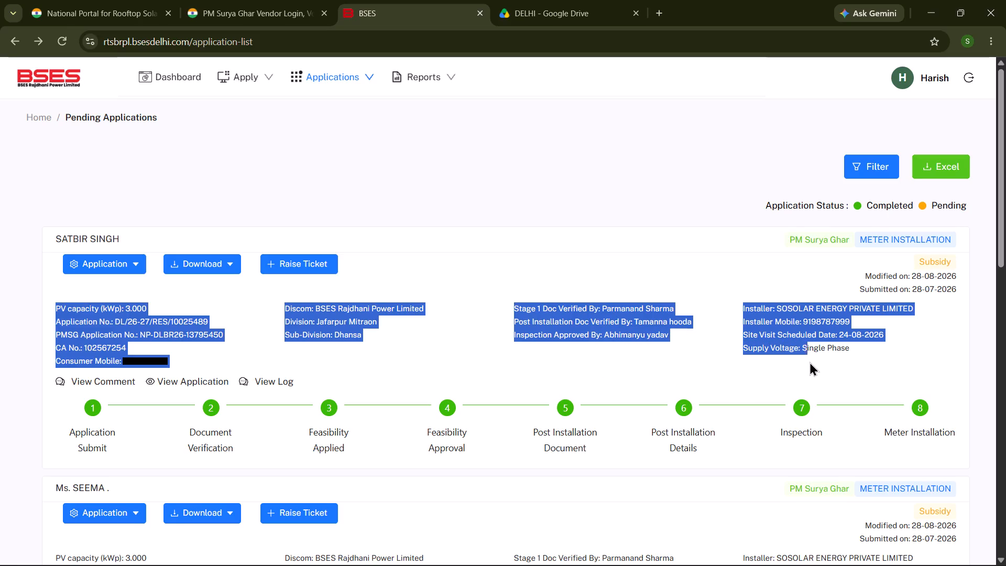
left_click_drag(810, 362, 855, 349)
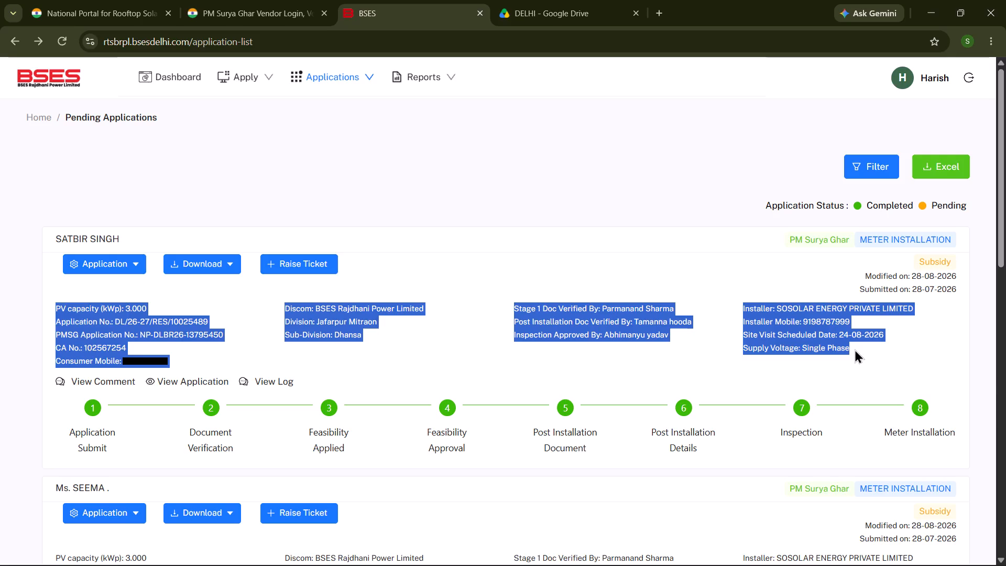
Clear the text selection and return to page 1 of the pending applications list.
left_click(538, 388)
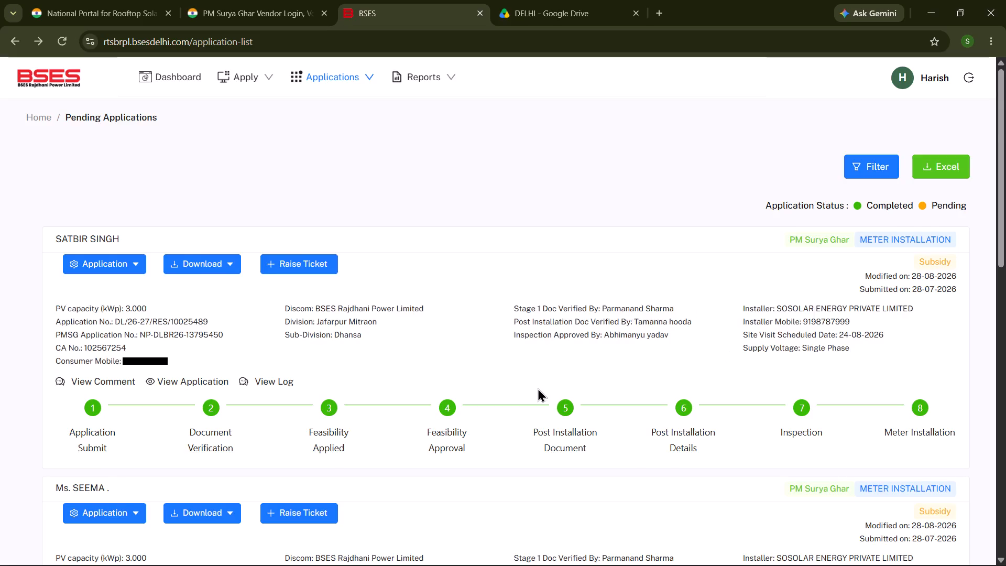
scroll(538, 388, "down", 4)
scroll(150, 421, "down", 3)
scroll(150, 421, "right", 1)
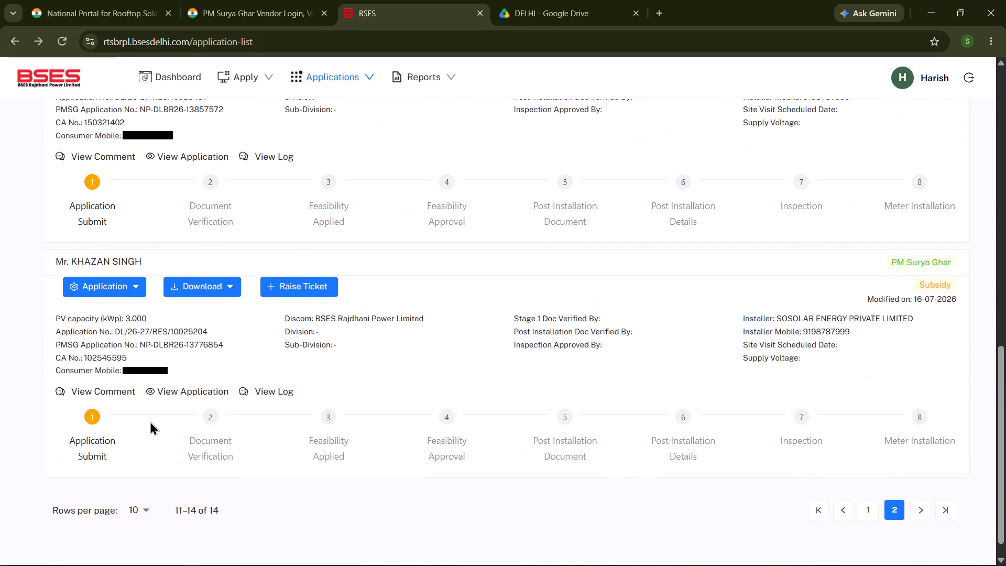
scroll(150, 421, "right", 2)
left_click(868, 490)
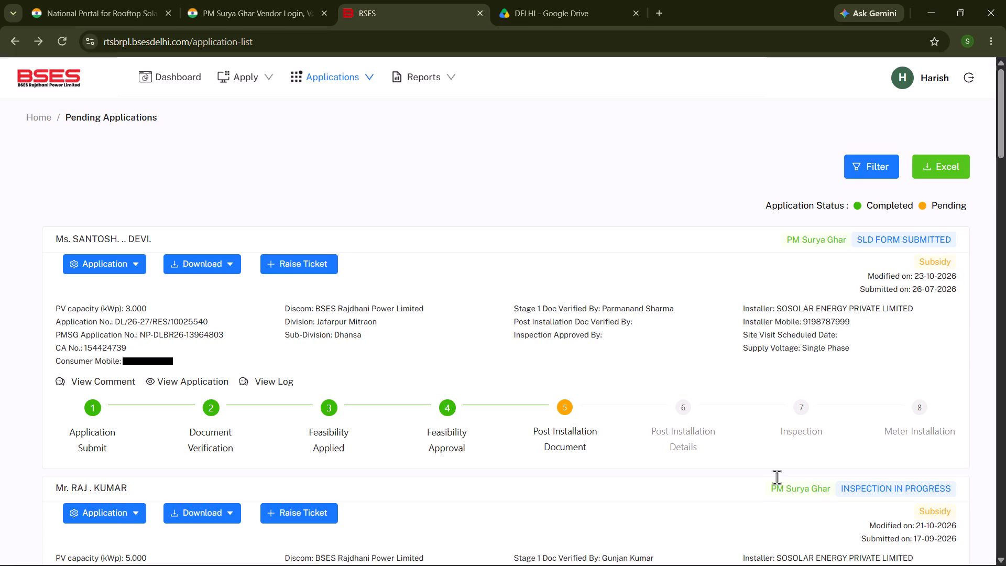
View the available application actions for the Inspection In Progress application without choosing one.
scroll(379, 369, "down", 5)
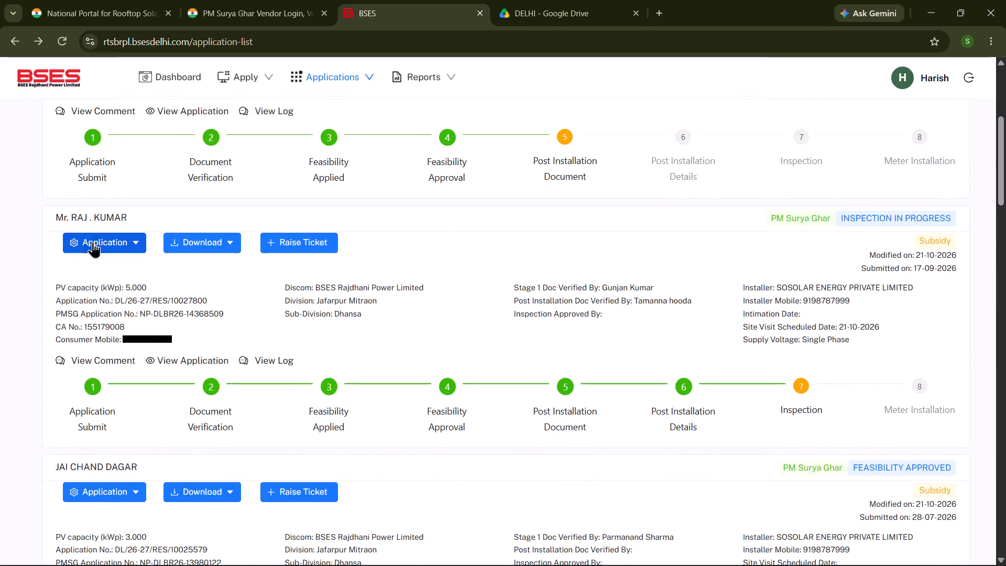
left_click(93, 242)
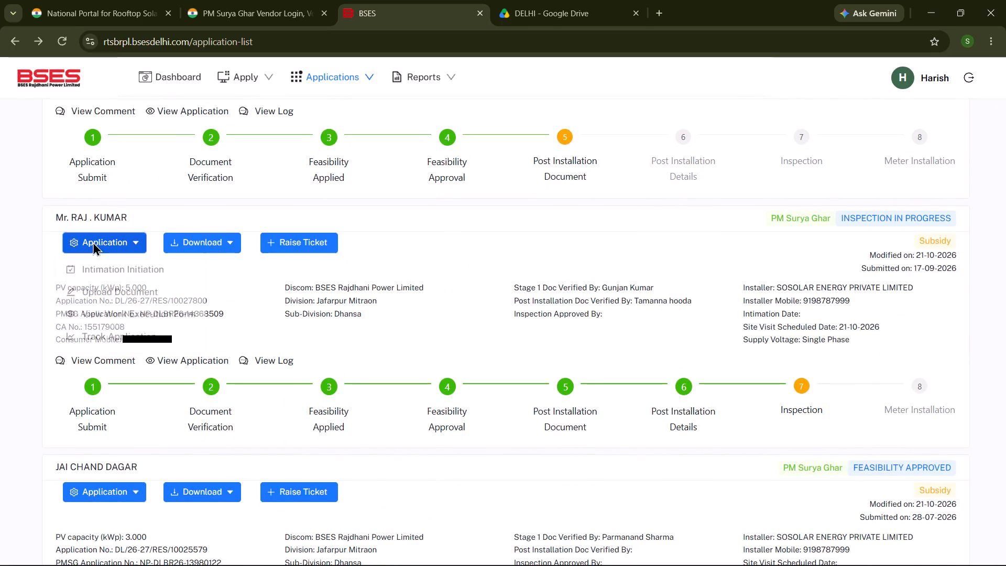
left_click(326, 312)
Open the SLD form for the Feasibility Approved application and review its module, inverter, ACDB and DCDB fields.
scroll(326, 312, "down", 4)
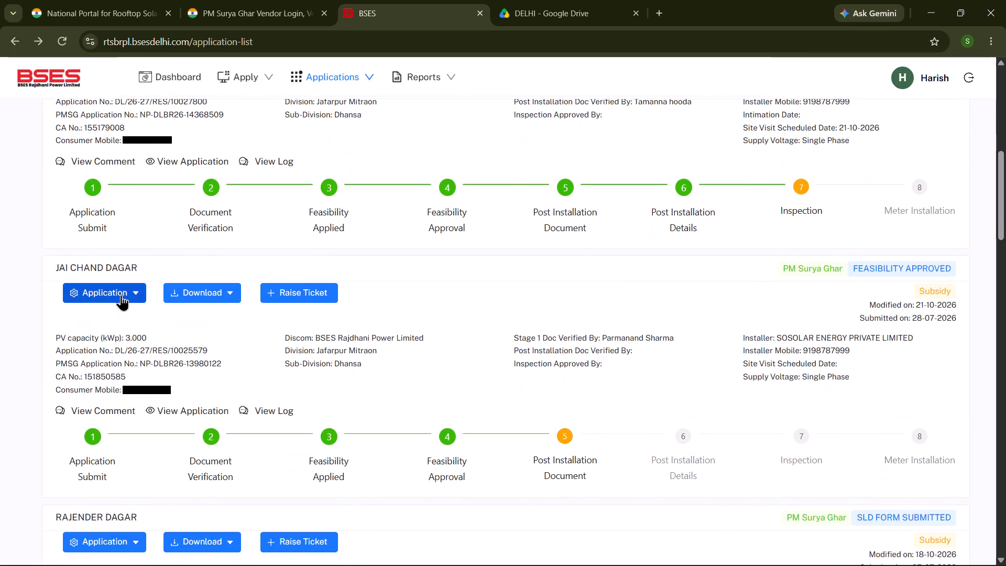
left_click(121, 295)
left_click(119, 319)
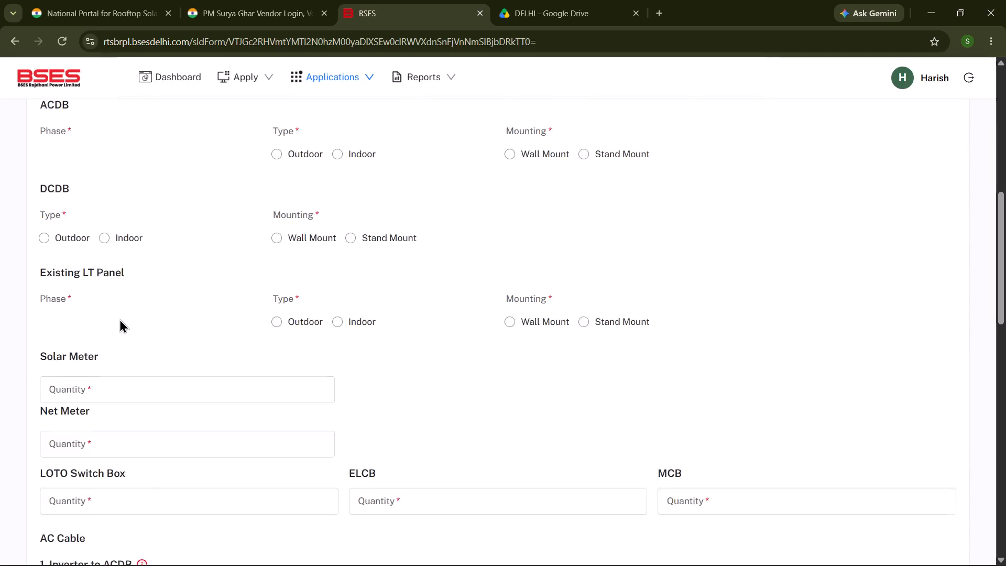
scroll(423, 460, "up", 9)
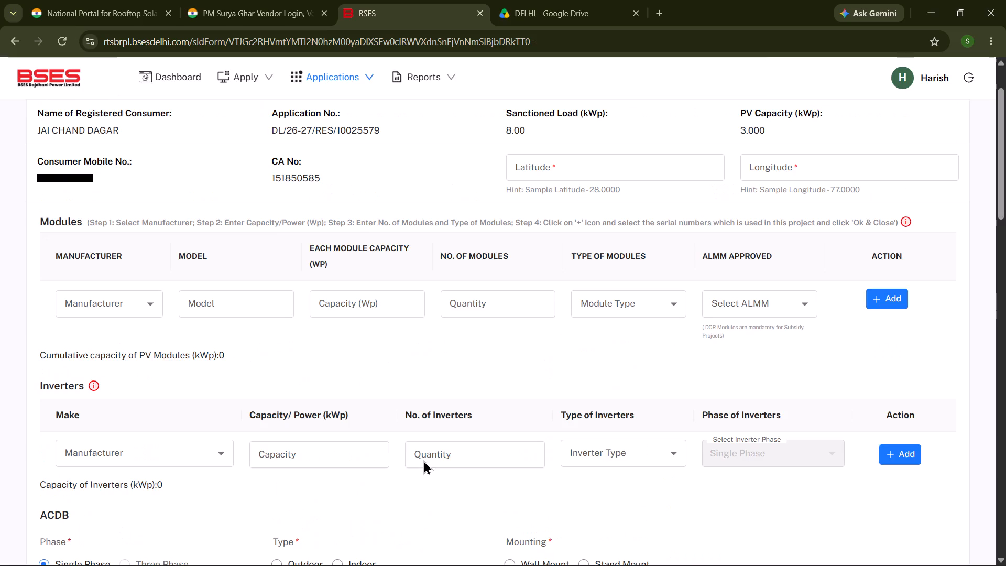
scroll(423, 460, "down", 5)
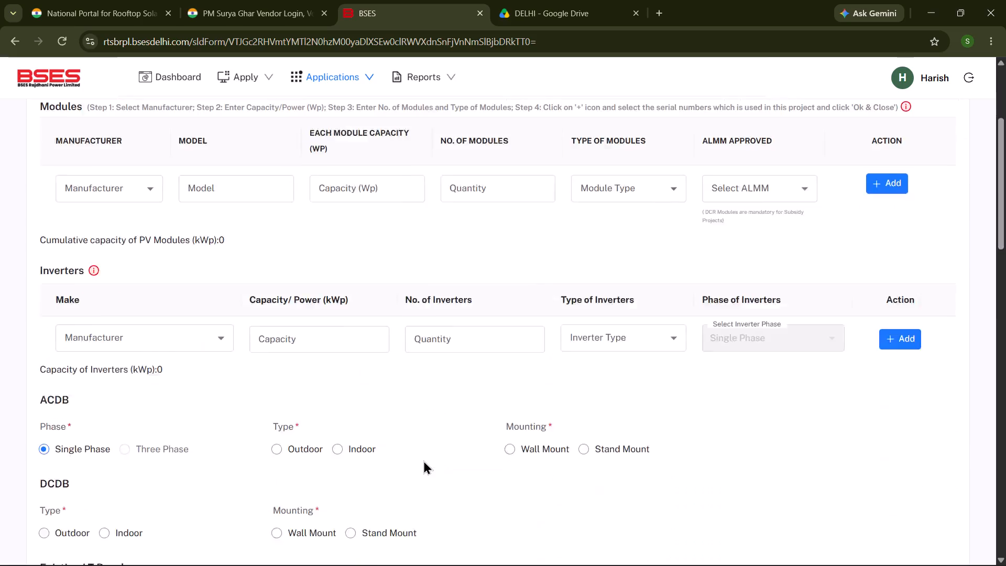
scroll(423, 460, "down", 1)
Switch to Google Drive and look through the customer folders in the DELHI folder.
left_click(605, 0)
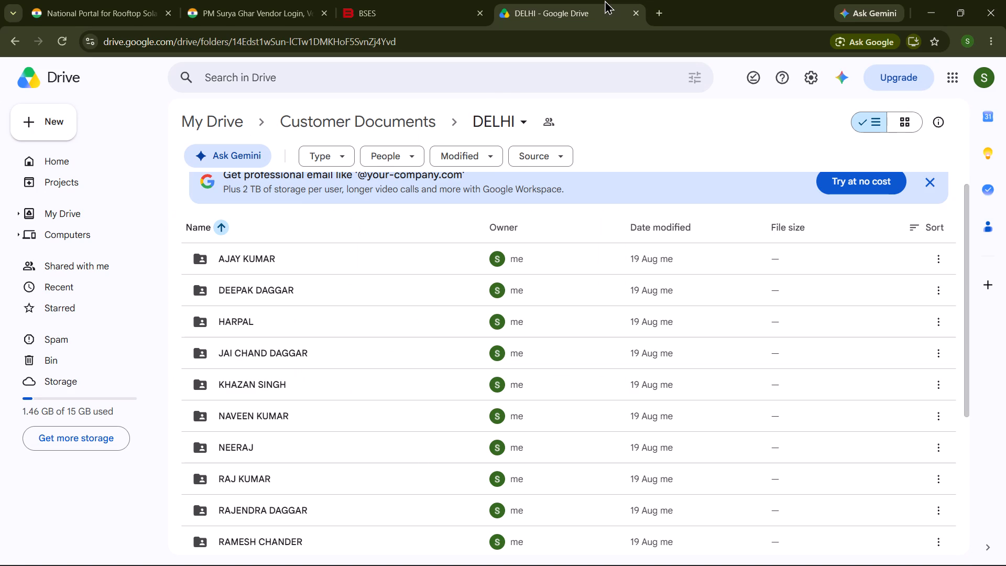
scroll(399, 416, "down", 3)
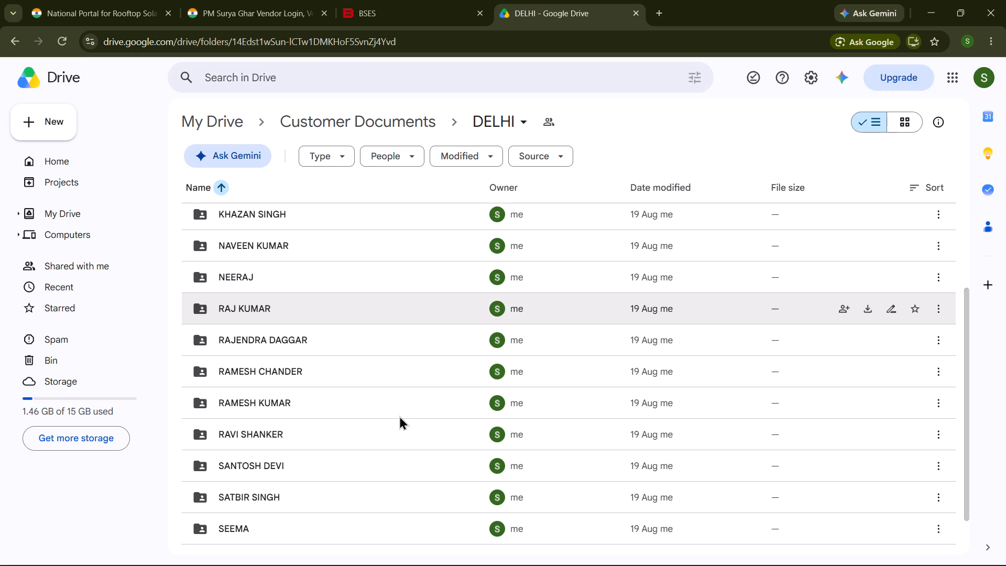
Open the system calendar and look through the months around November and December 2026.
left_click(801, 550)
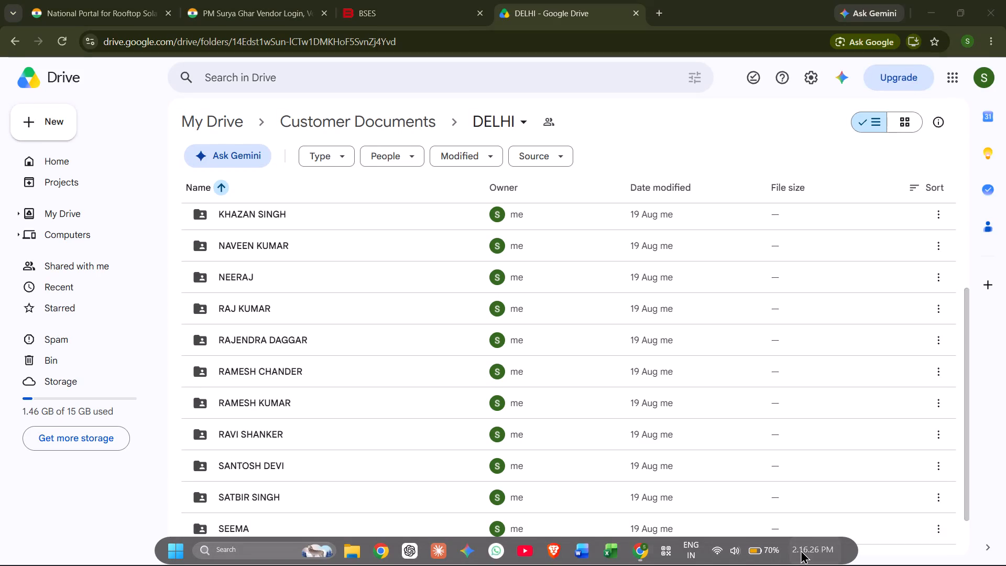
scroll(879, 426, "down", 3)
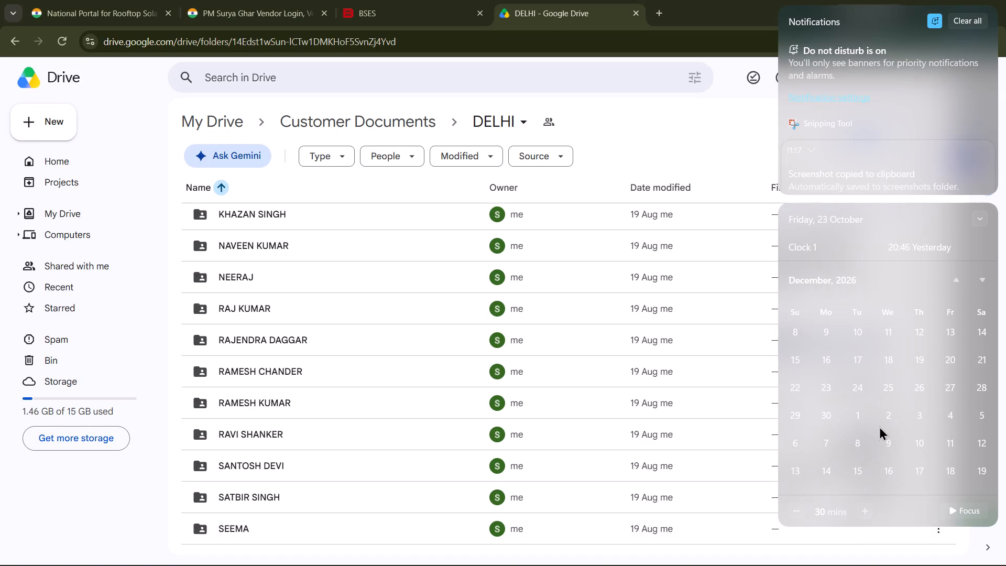
scroll(879, 426, "up", 1)
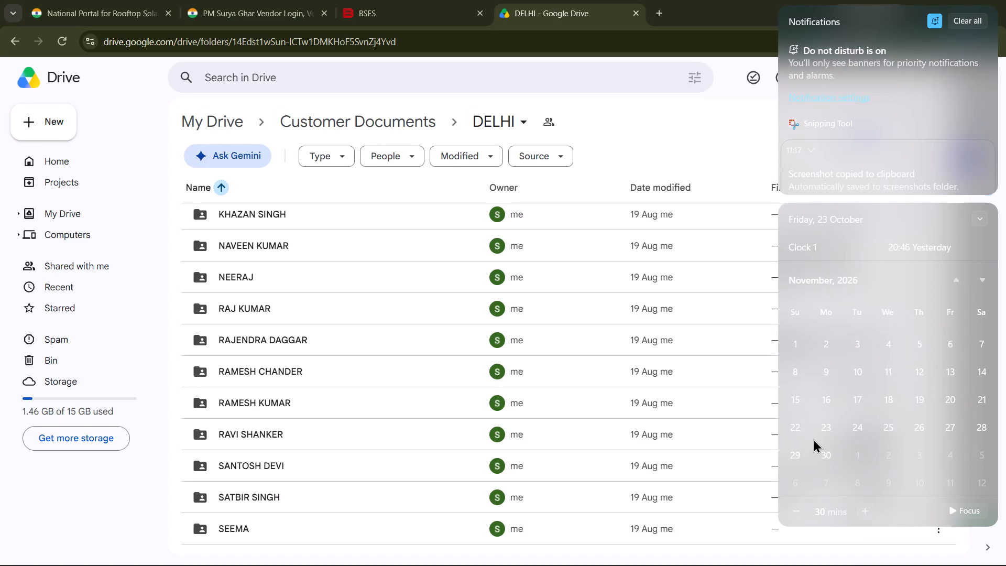
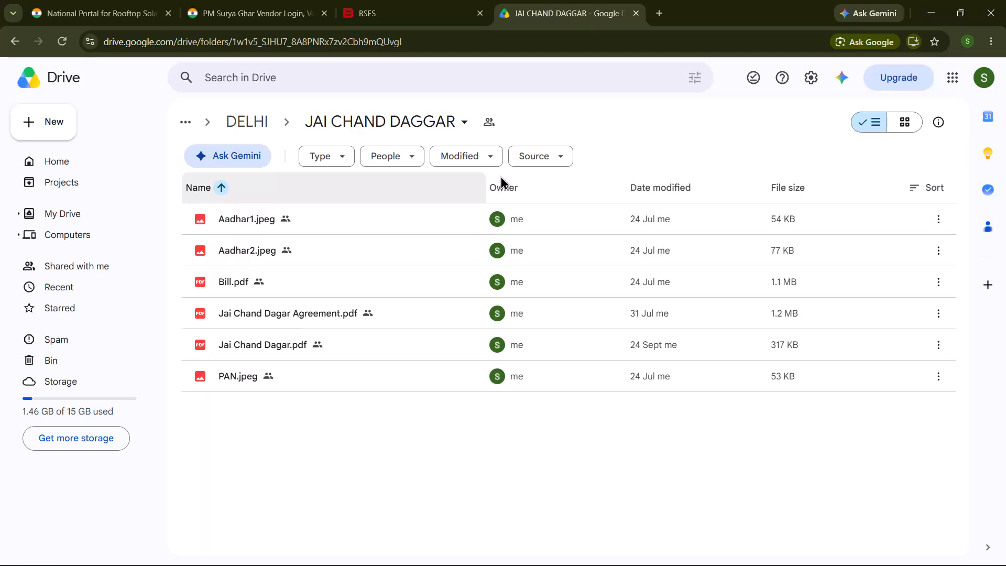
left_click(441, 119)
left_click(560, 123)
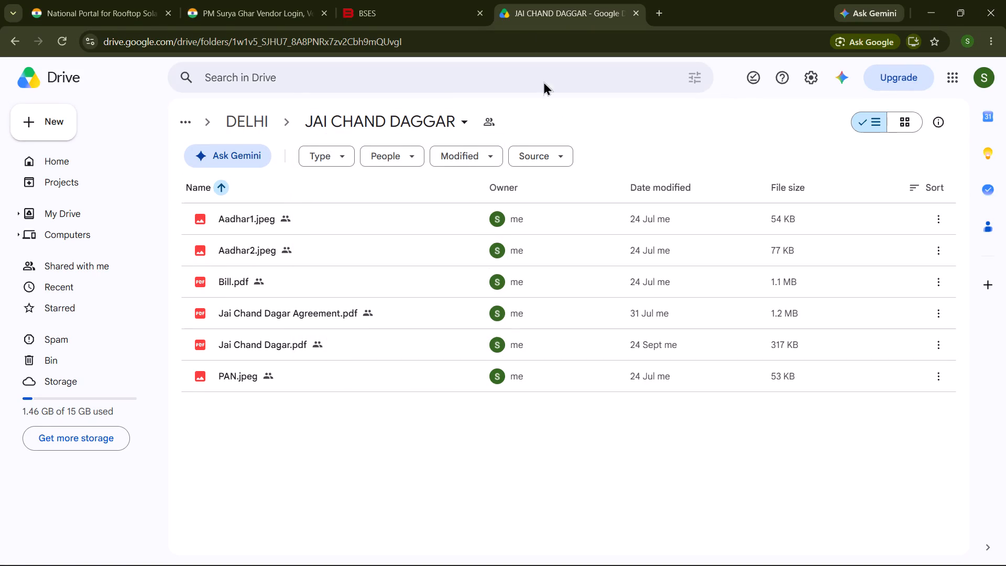
Return to the BSES SLD Form and examine its required fields, particularly the SLD build-up and Grid Parameters sections.
left_click(425, 0)
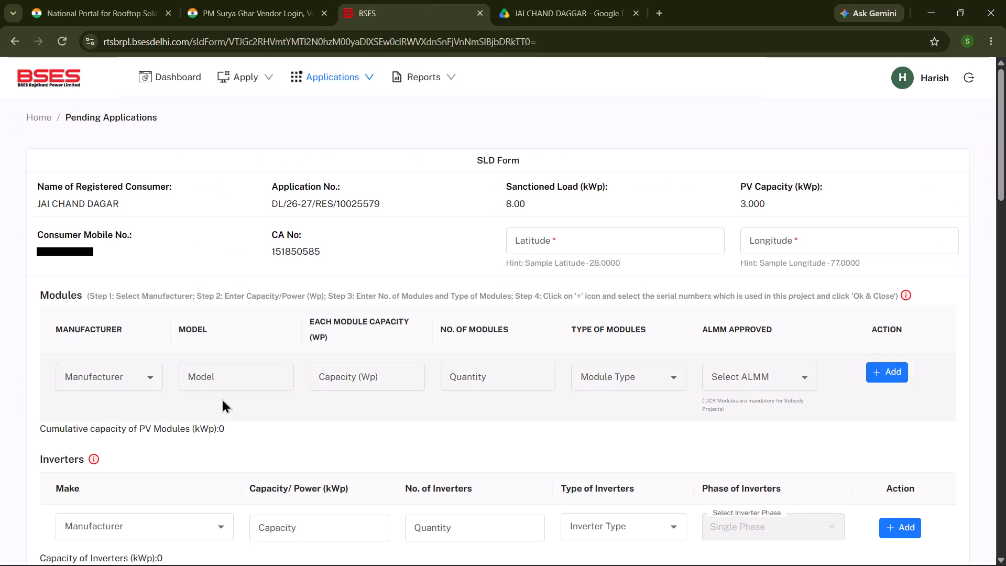
scroll(8, 392, "down", 17)
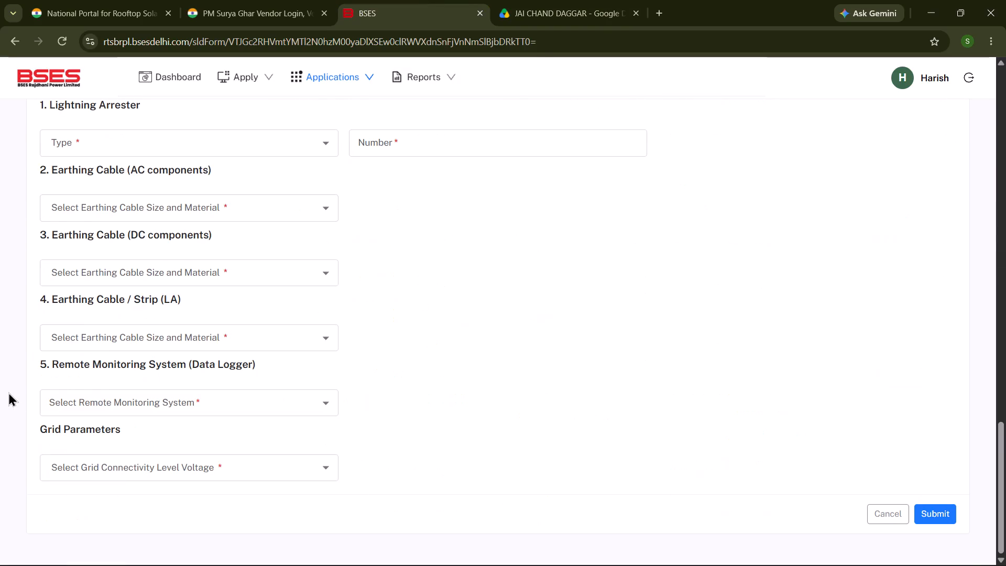
scroll(8, 392, "down", 10)
scroll(8, 392, "up", 13)
scroll(8, 392, "up", 11)
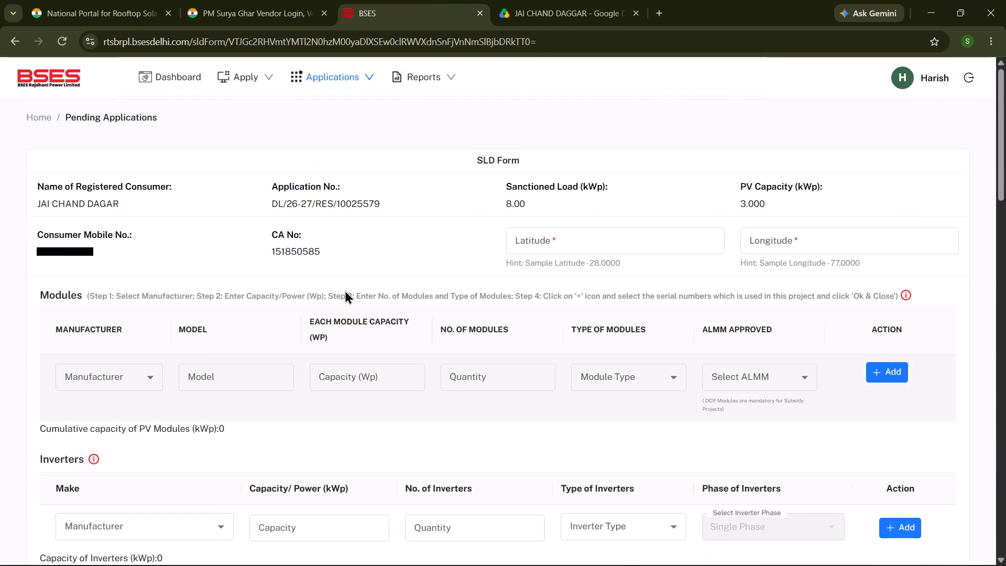
scroll(401, 240, "down", 11)
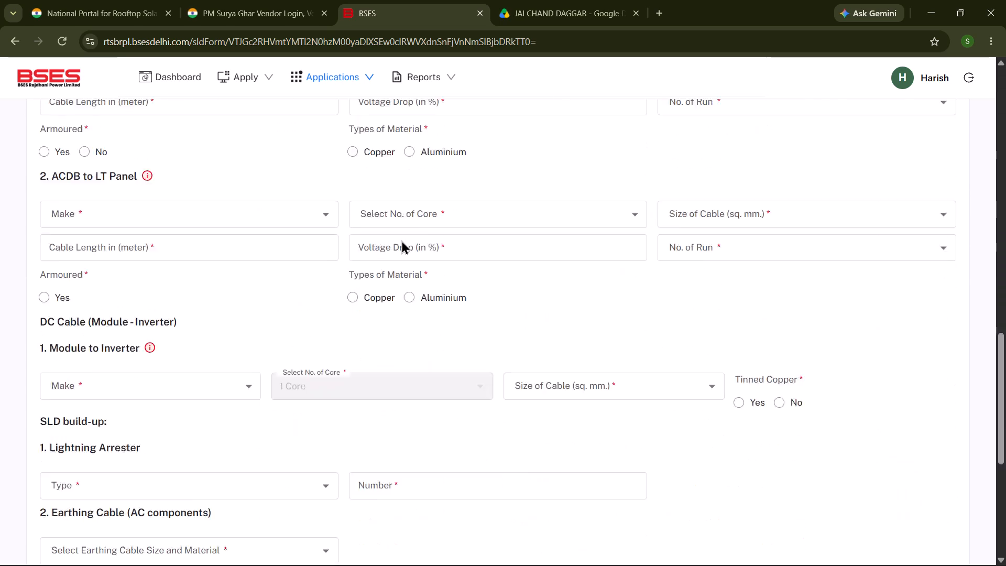
scroll(401, 240, "down", 6)
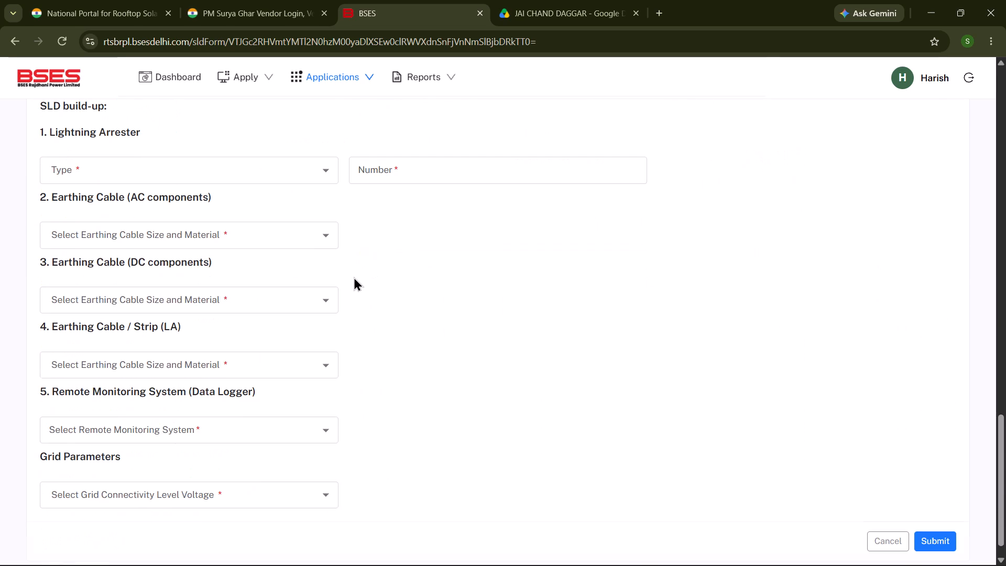
left_click(354, 277)
left_click_drag(203, 302, 16, 230)
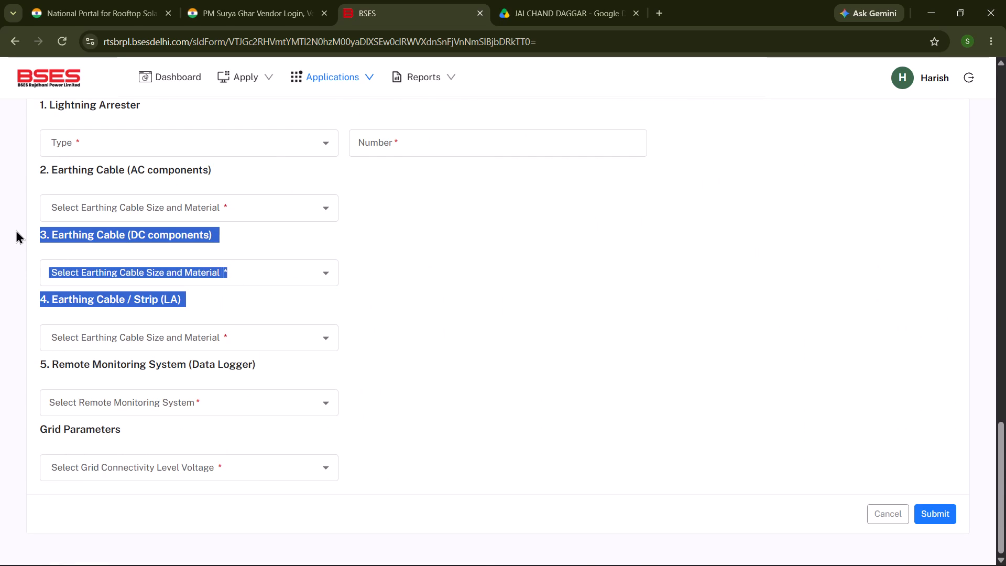
left_click_drag(16, 230, 28, 104)
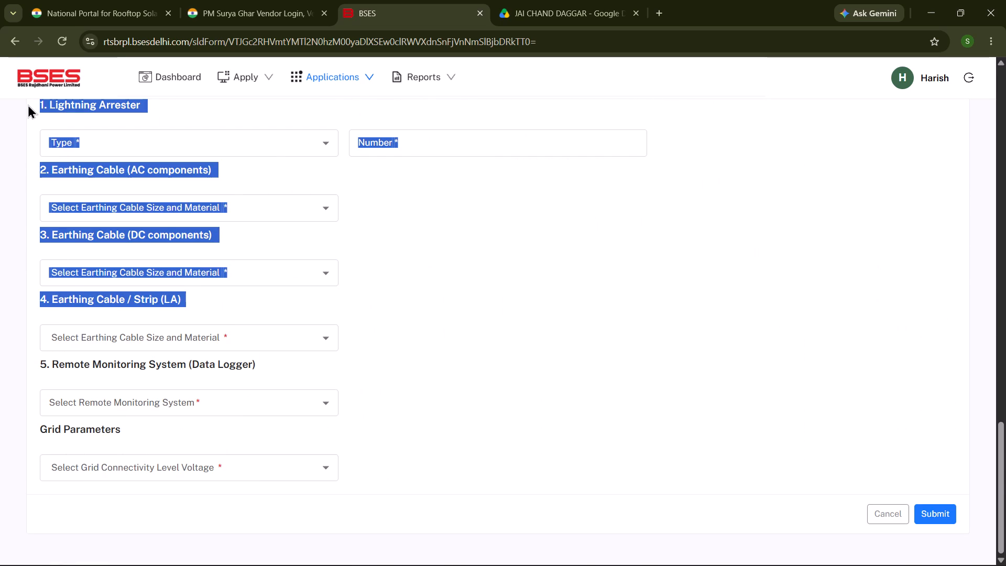
left_click(425, 313)
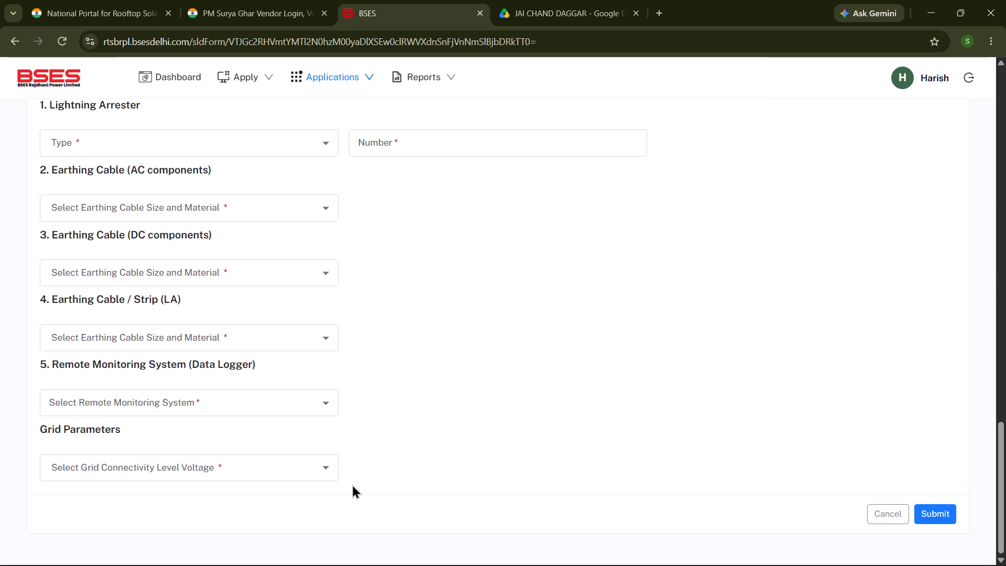
left_click_drag(352, 484, 4, 93)
scroll(457, 340, "up", 1)
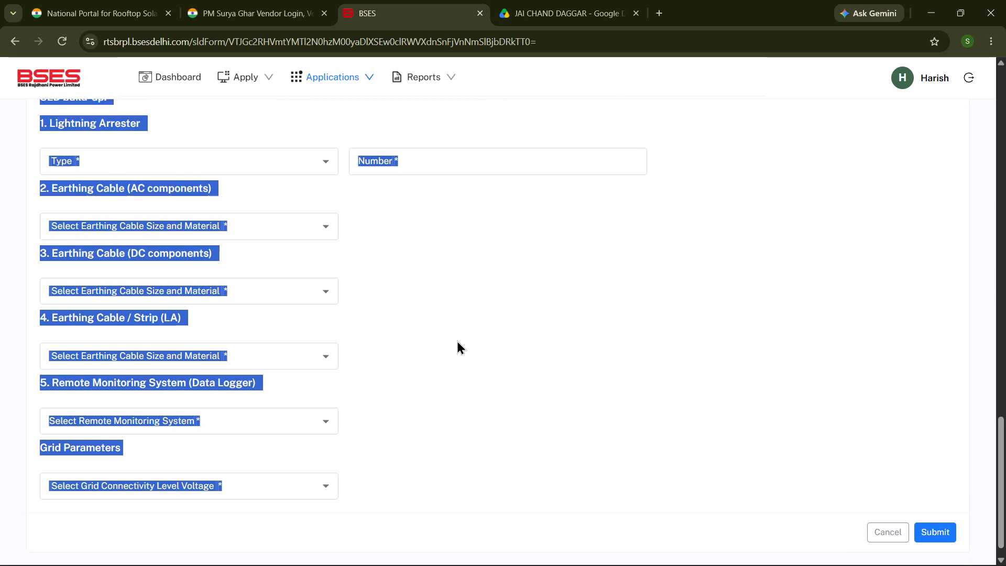
scroll(457, 340, "up", 1)
left_click(310, 254)
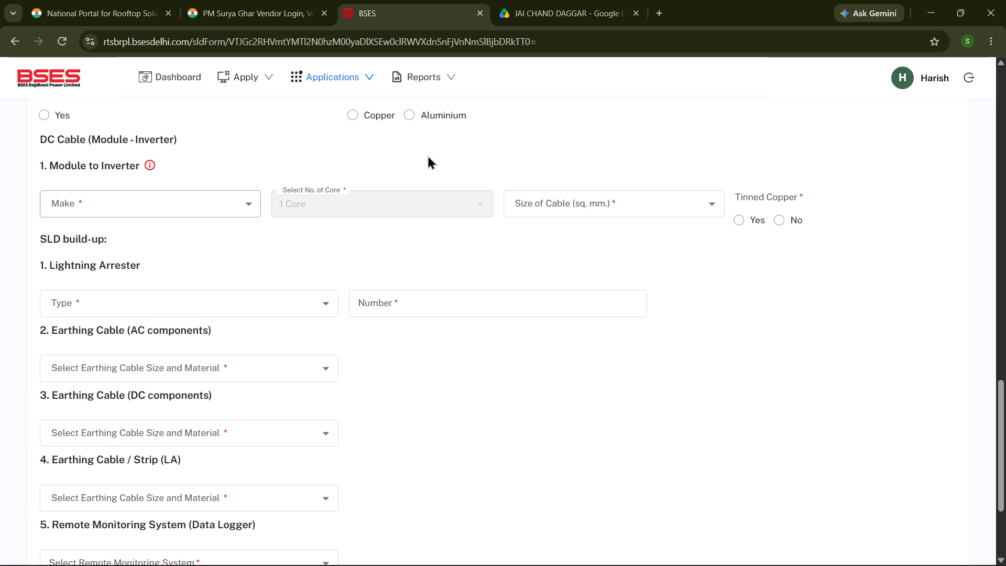
Examine the consumer, application, sanctioned load, PV capacity, latitude and longitude fields at the start of the SLD Form.
scroll(428, 156, "up", 13)
scroll(428, 156, "up", 10)
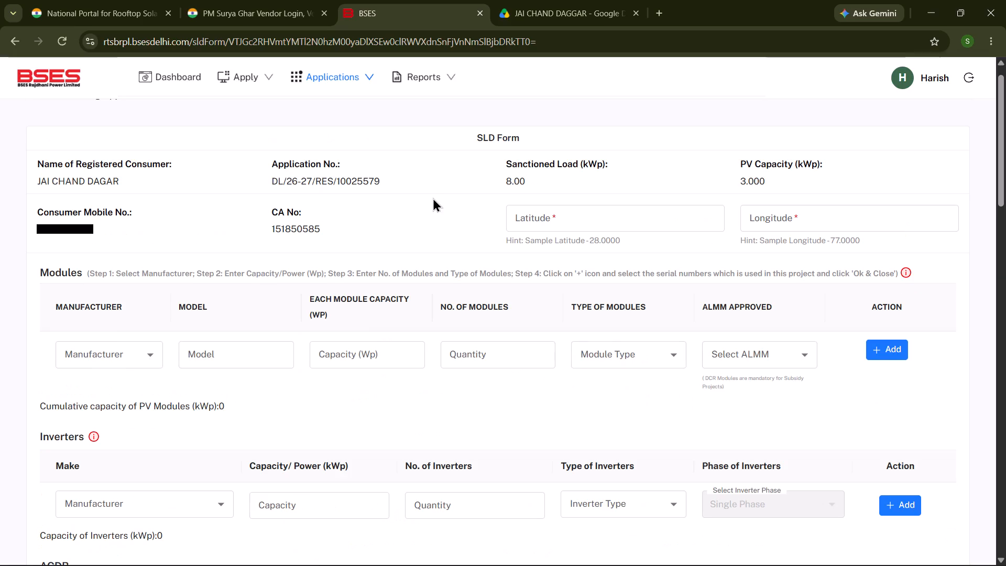
left_click_drag(465, 151, 552, 237)
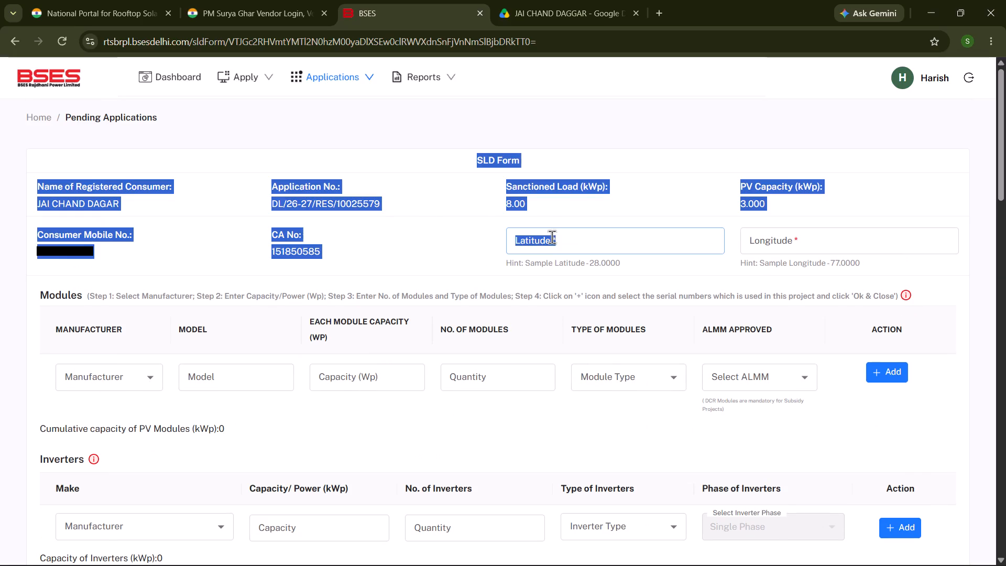
left_click_drag(552, 237, 888, 275)
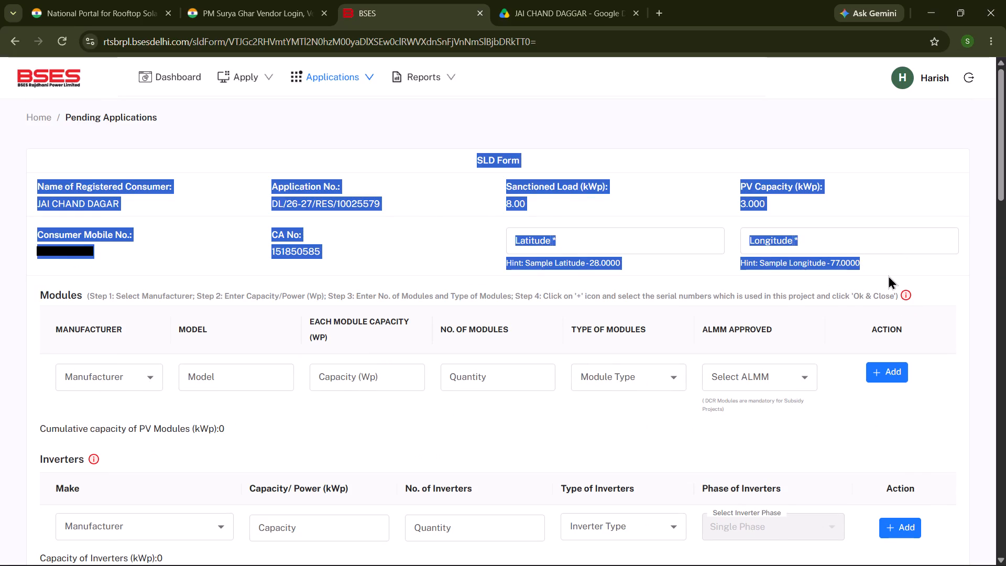
left_click_drag(888, 275, 906, 276)
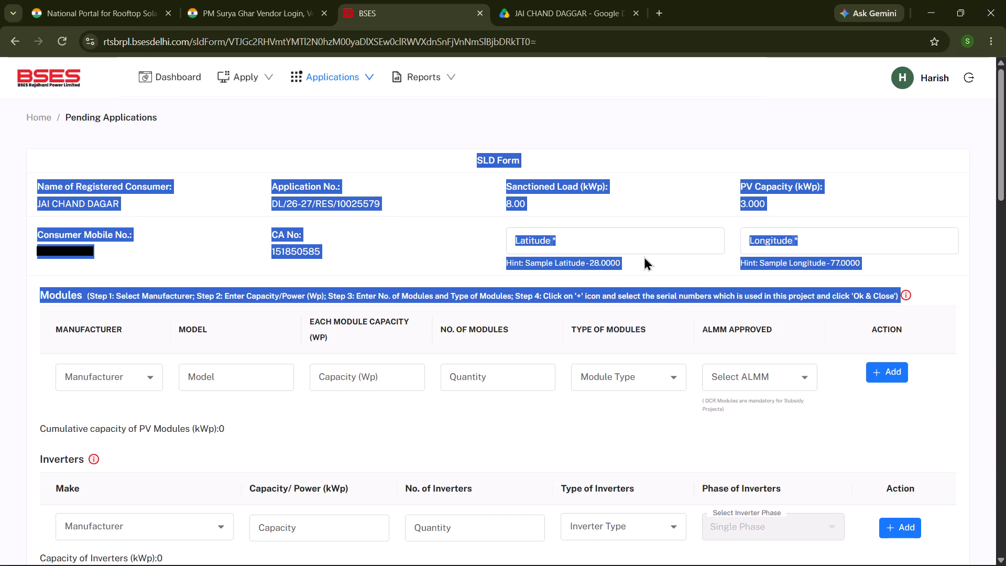
left_click(644, 256)
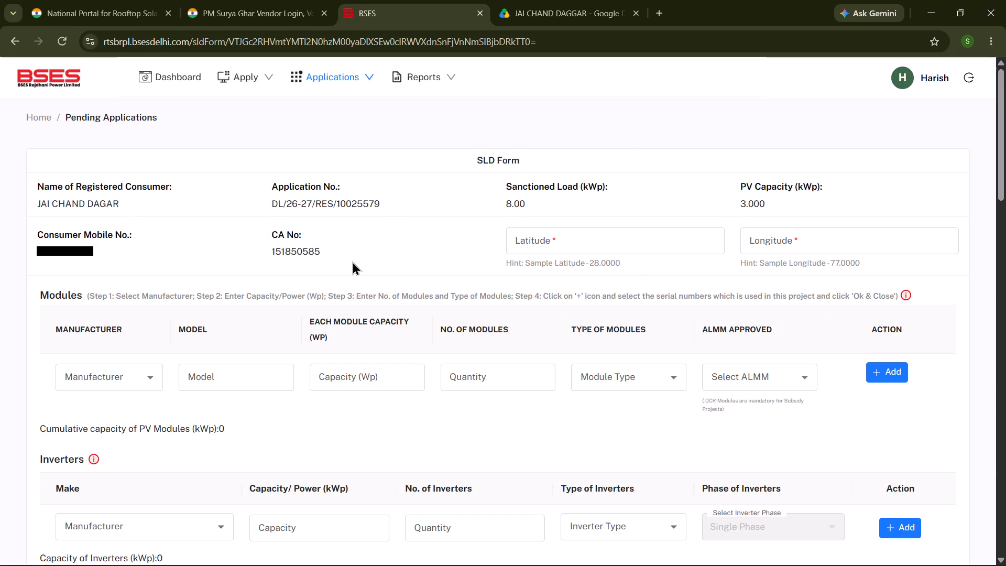
left_click_drag(349, 262, 0, 151)
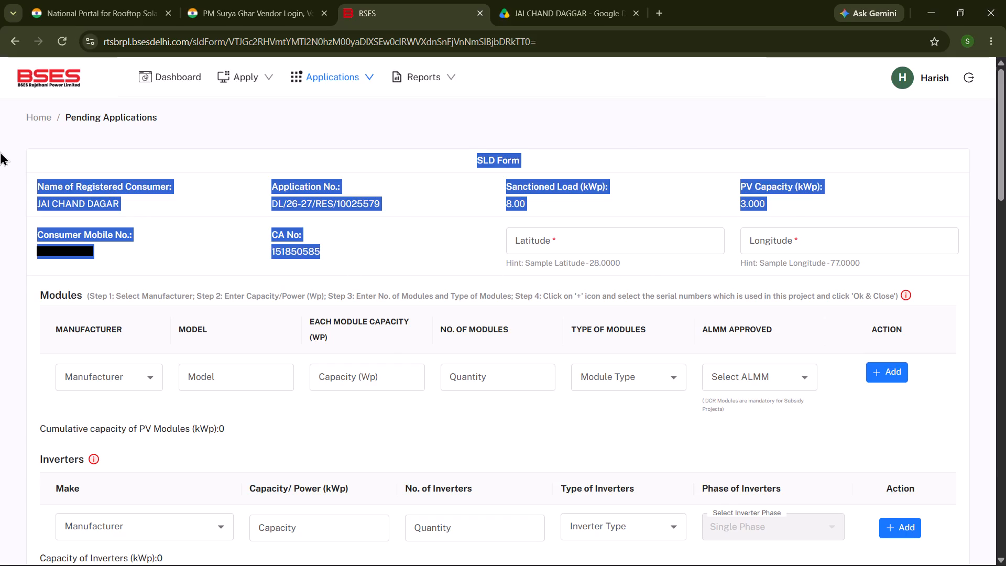
left_click(394, 251)
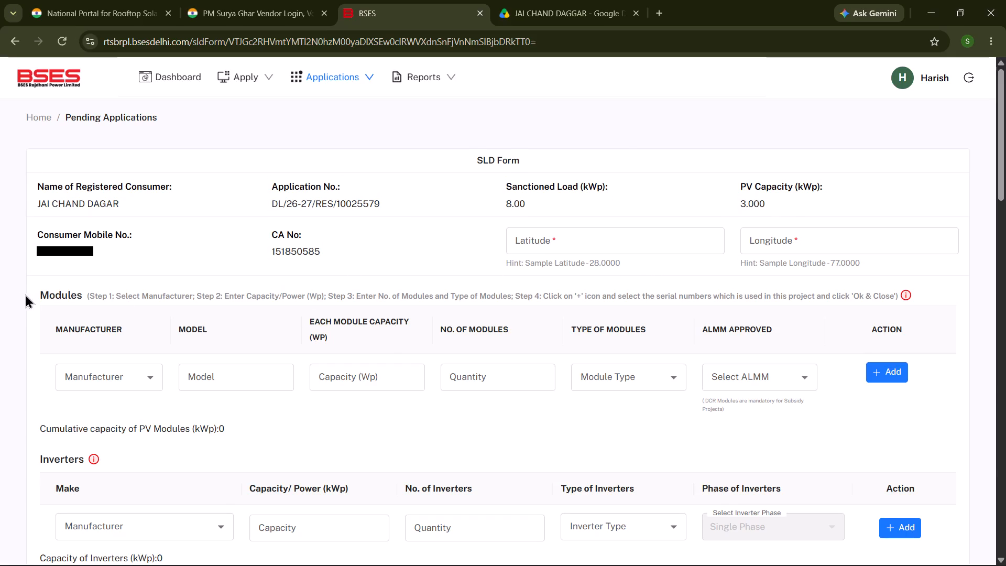
Review all SLD Form sections from Modules through Grid Parameters.
left_click_drag(29, 288, 360, 565)
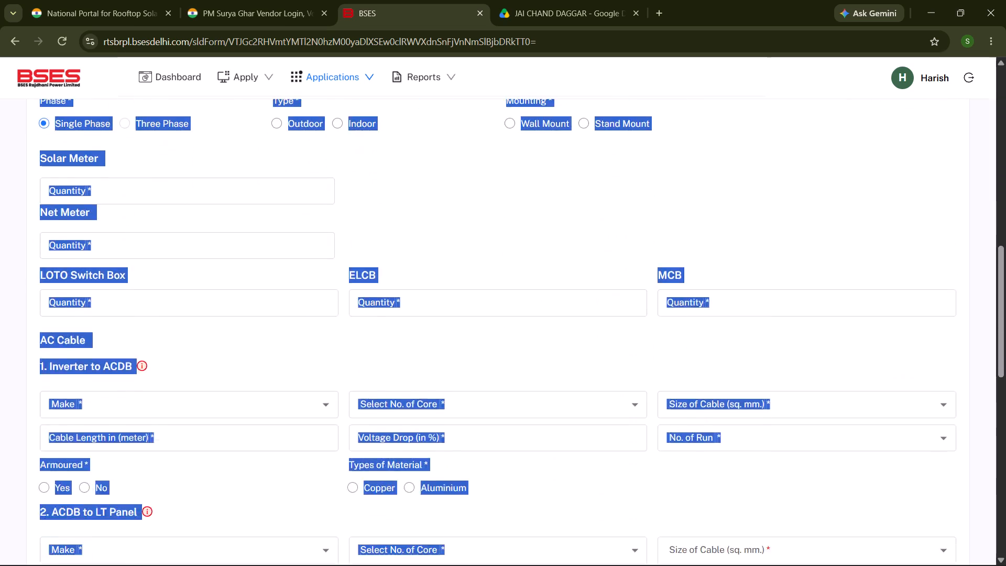
left_click_drag(360, 565, 340, 523)
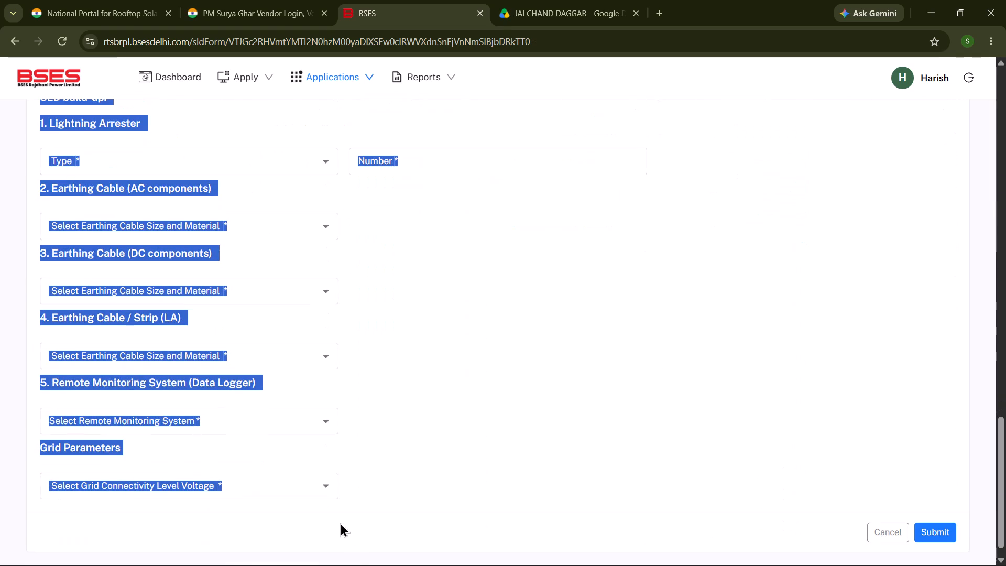
left_click_drag(340, 523, 651, 532)
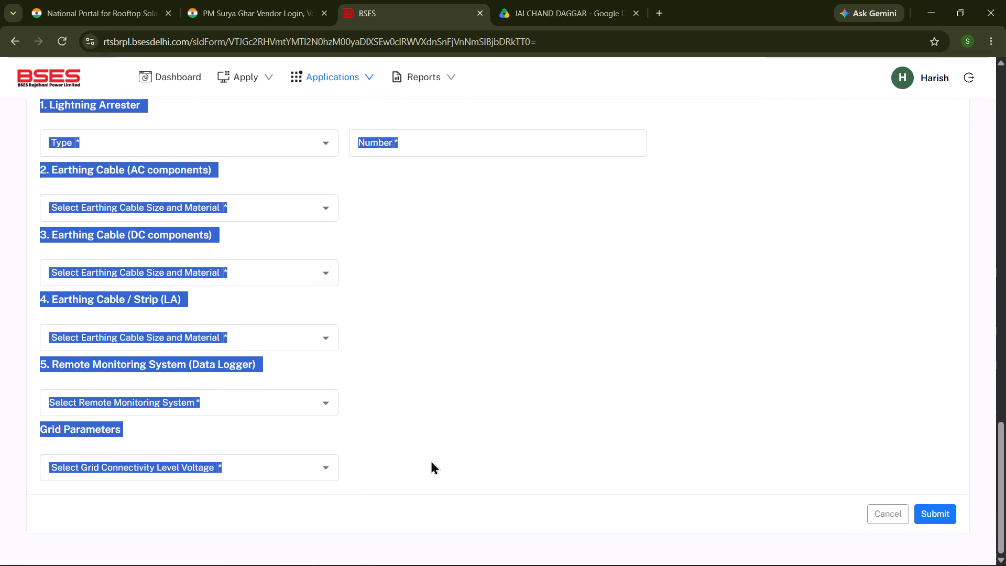
left_click(430, 458)
scroll(430, 458, "up", 12)
scroll(430, 458, "up", 10)
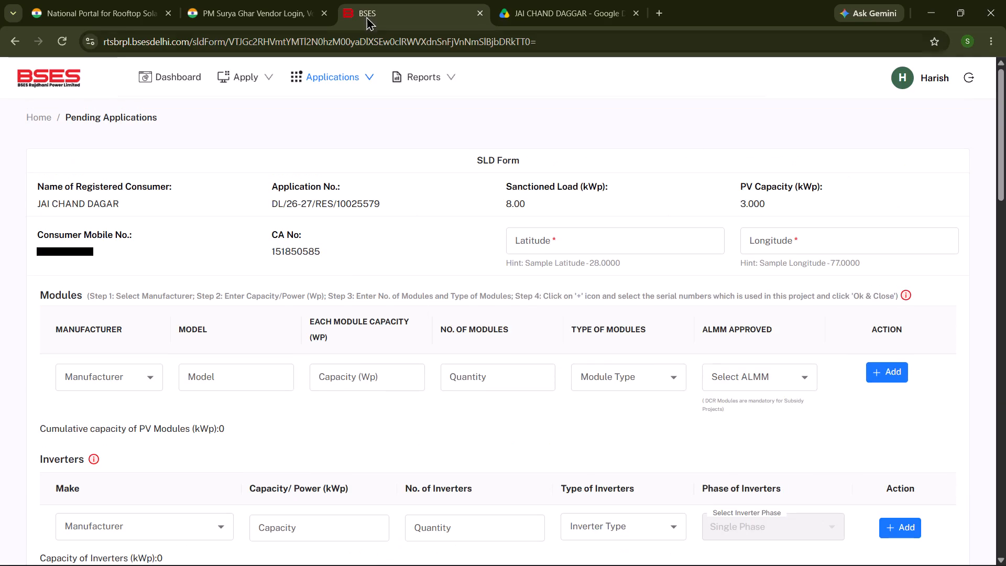
Go back to the application list and check the available application actions for the SLD Form Submitted application.
scroll(266, 122, "right", 13)
scroll(204, 318, "down", 8)
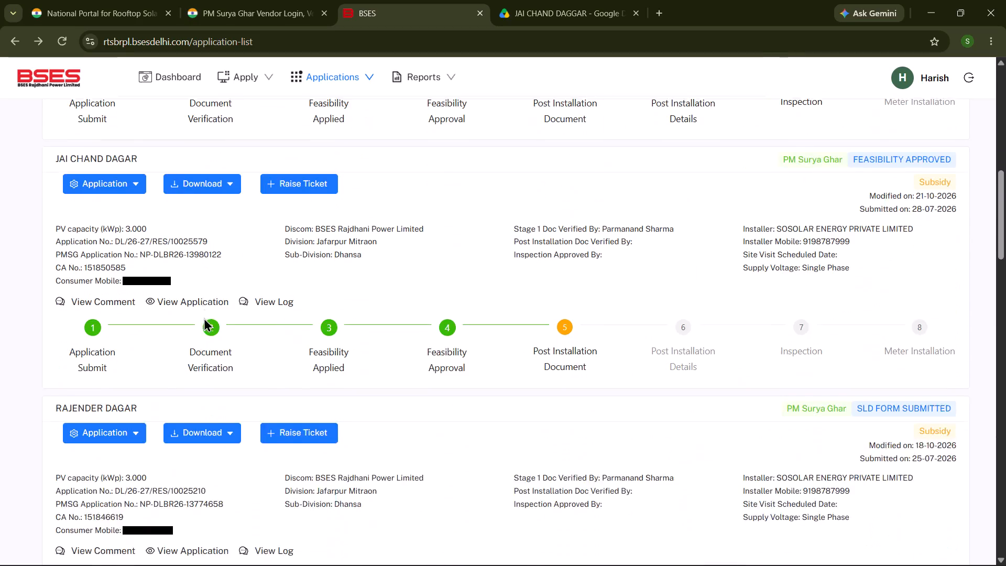
scroll(204, 318, "down", 2)
scroll(381, 354, "down", 3)
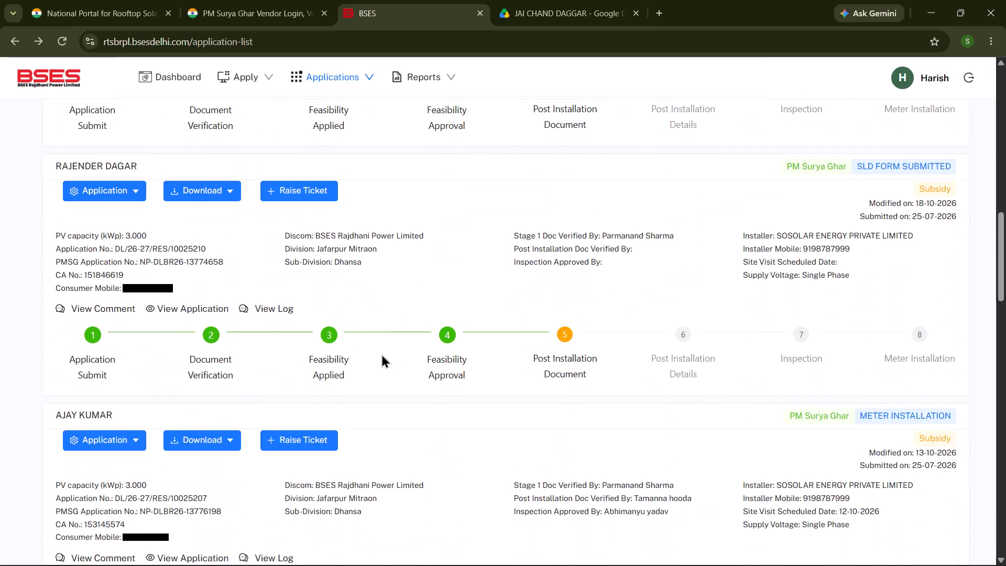
left_click(106, 192)
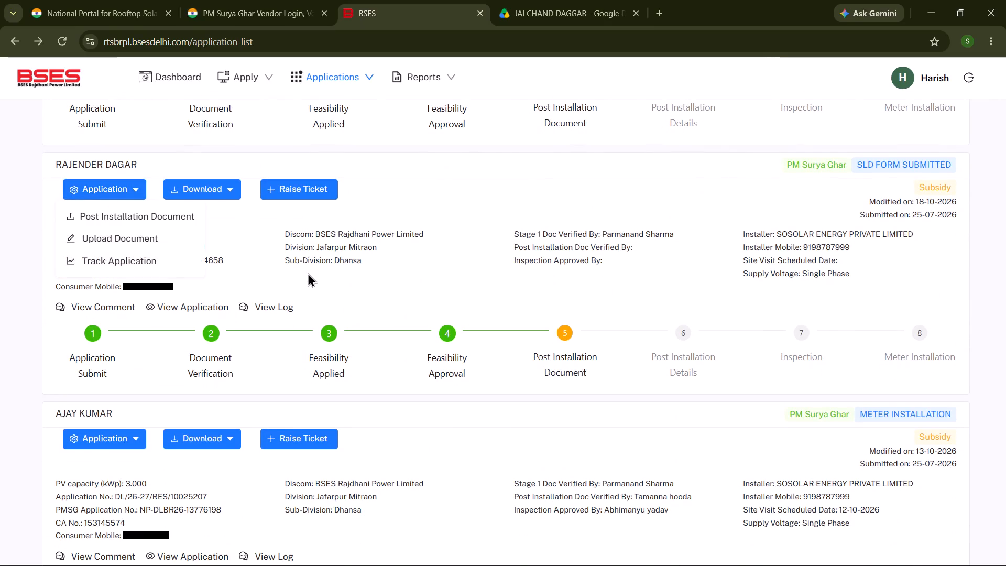
left_click(308, 273)
Compare the progress stages and details of the SLD Form Submitted application with the Meter Installation applications below it.
scroll(308, 273, "down", 8)
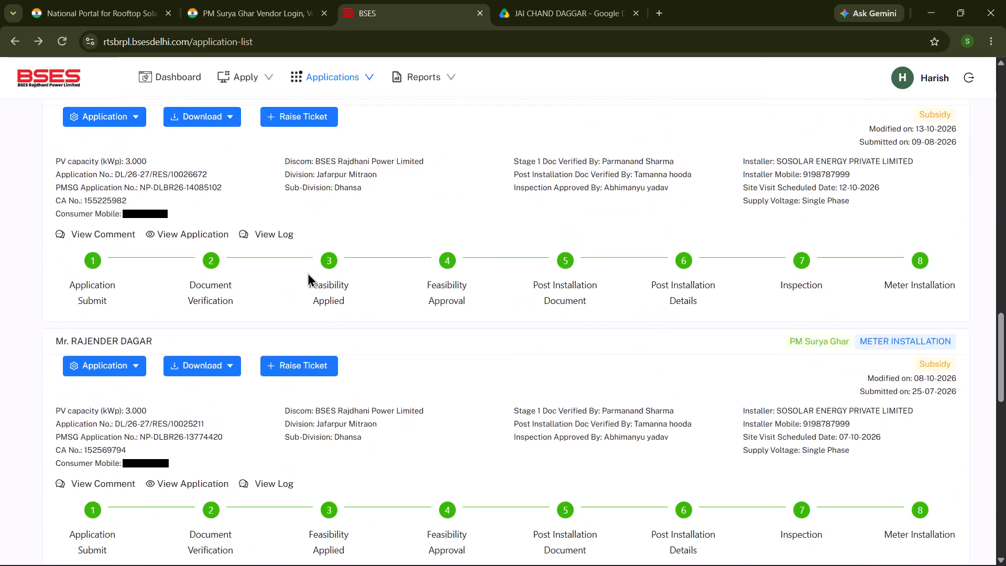
scroll(308, 273, "down", 1)
scroll(308, 273, "up", 9)
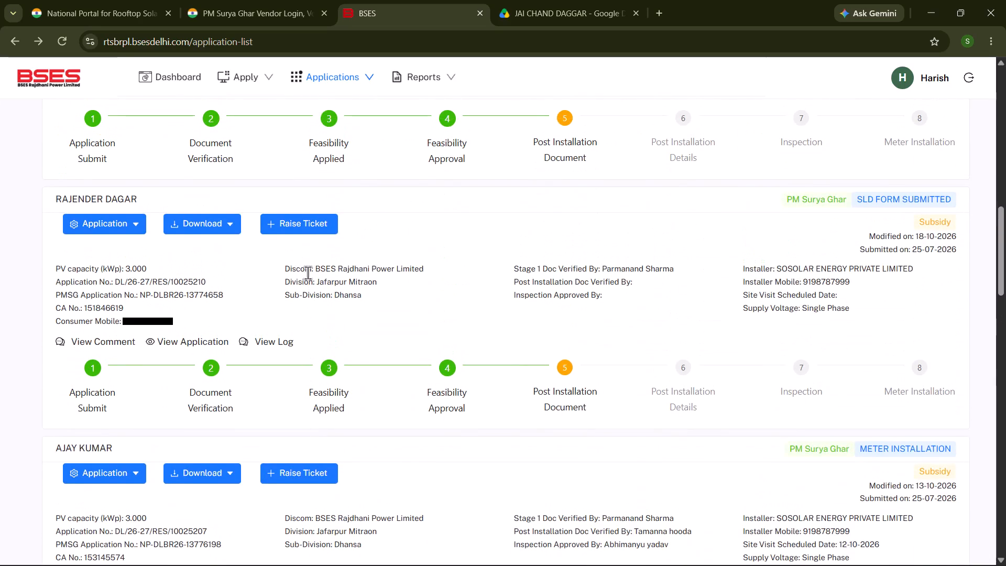
scroll(182, 279, "down", 2)
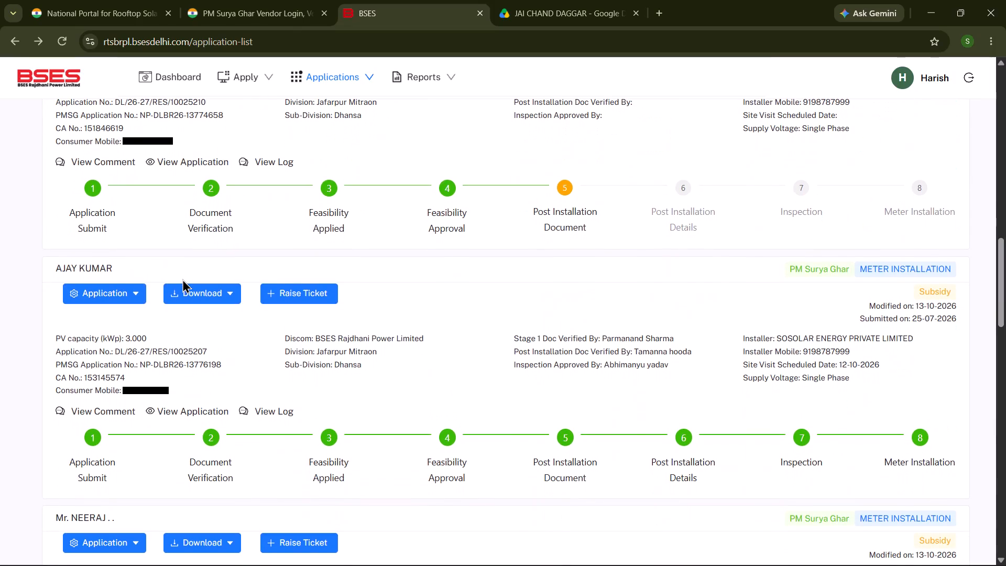
scroll(182, 279, "up", 1)
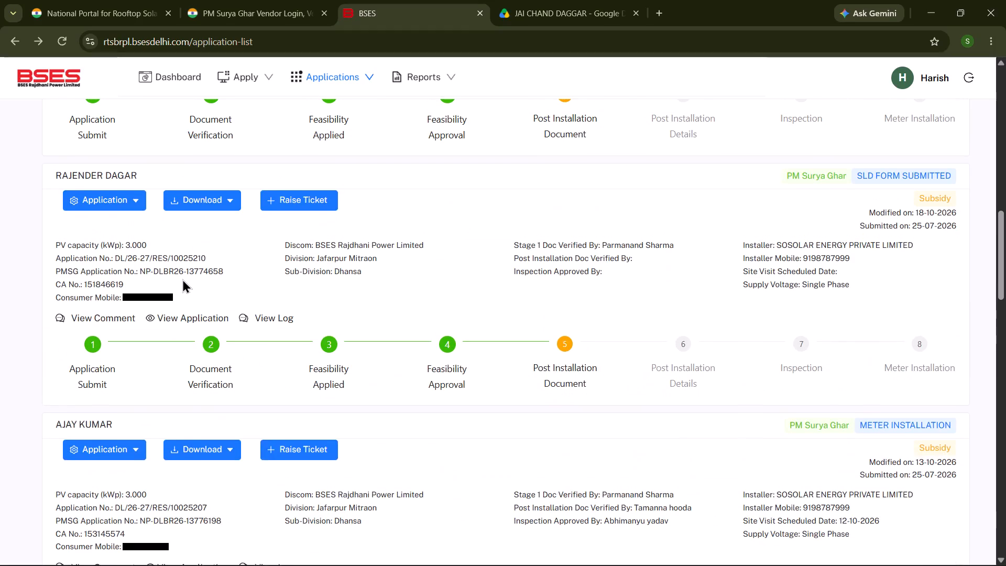
scroll(182, 279, "up", 1)
scroll(182, 279, "down", 2)
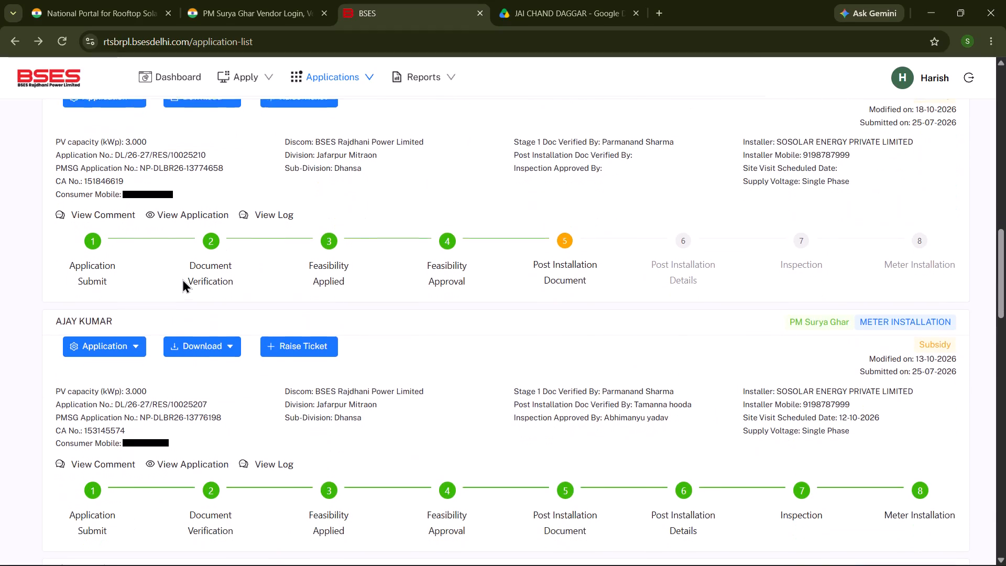
scroll(182, 279, "down", 3)
scroll(523, 320, "up", 1)
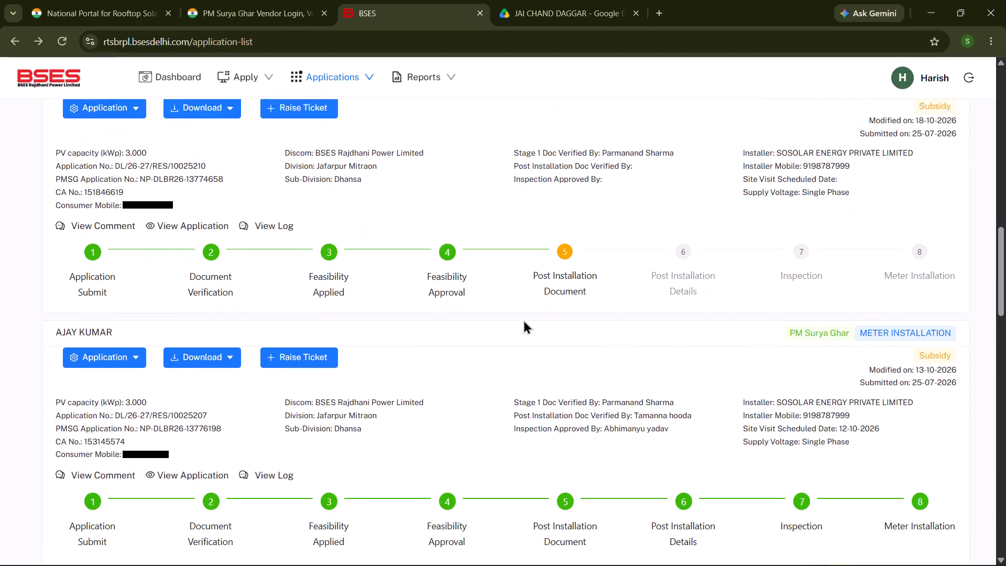
Open the Post Installation Document form of the SLD Form Submitted application to view its document statuses.
scroll(523, 320, "up", 1)
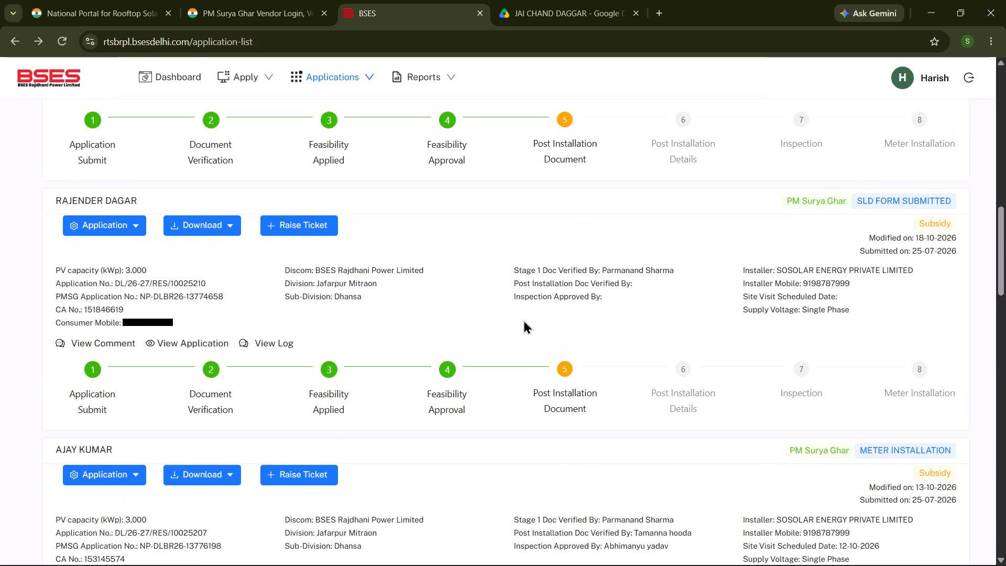
scroll(523, 320, "up", 1)
left_click(101, 212)
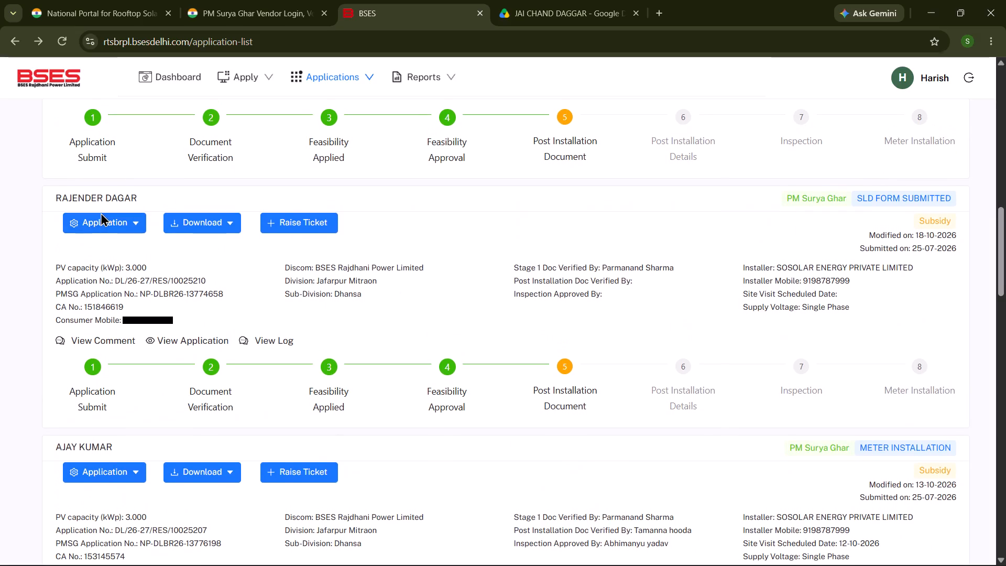
left_click(107, 219)
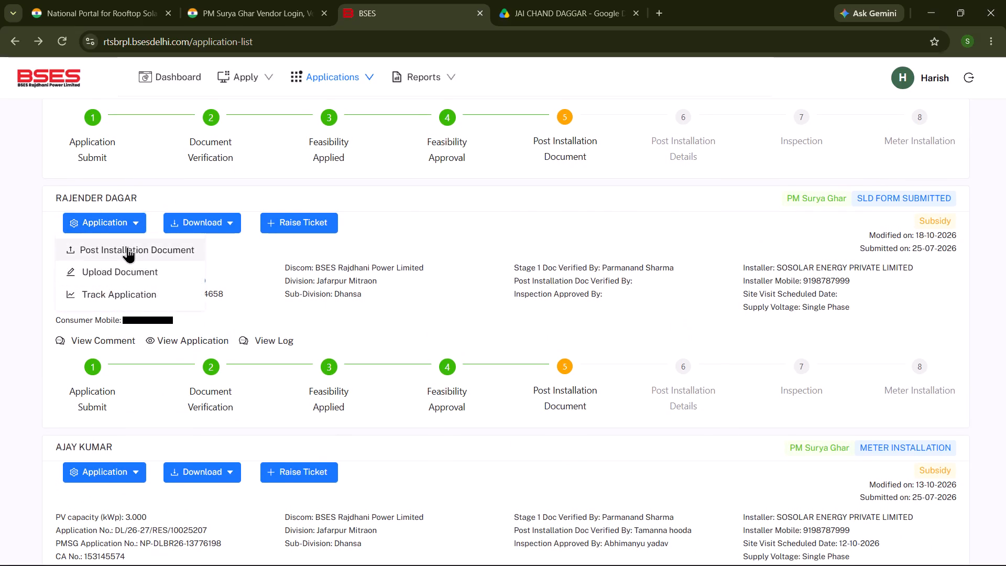
left_click(127, 247)
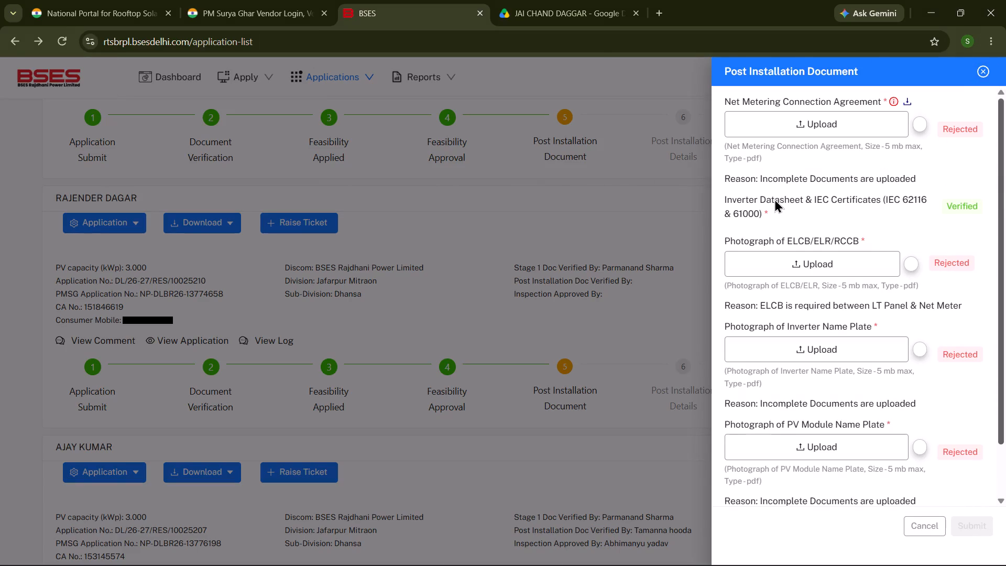
Close the Post Installation Document form and review the statuses and progress stages of the pending applications on the first list page.
left_click(982, 77)
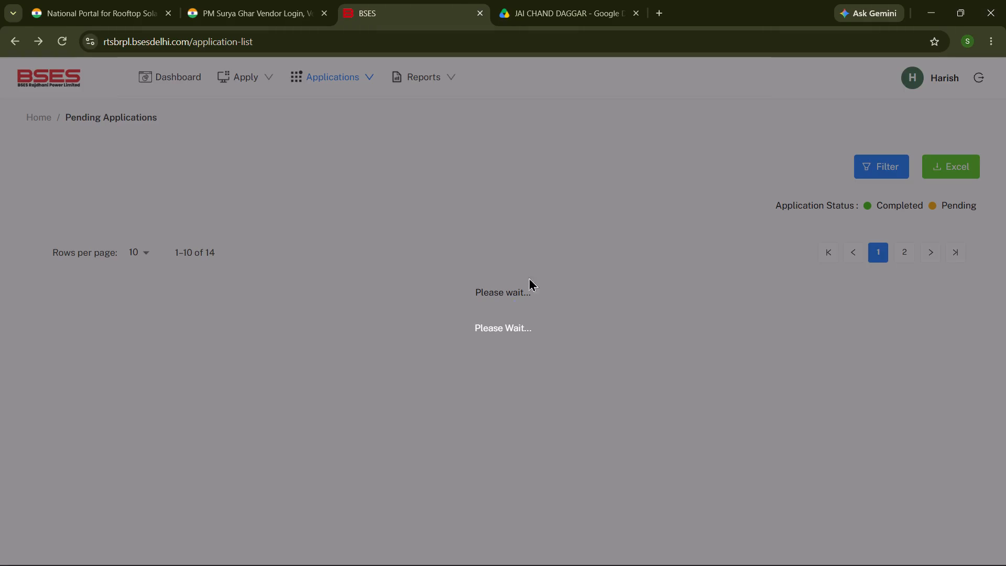
scroll(365, 375, "down", 9)
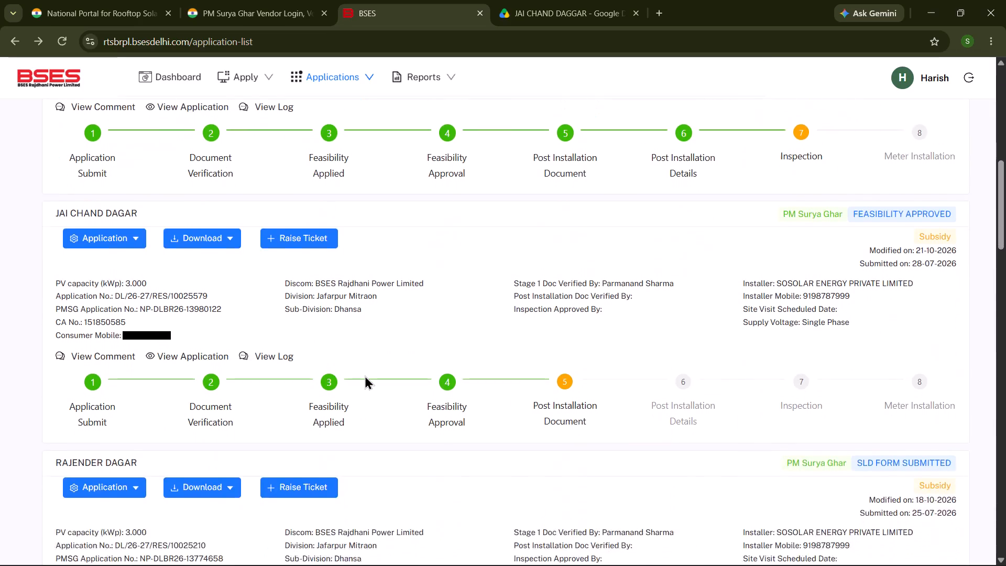
scroll(365, 375, "down", 5)
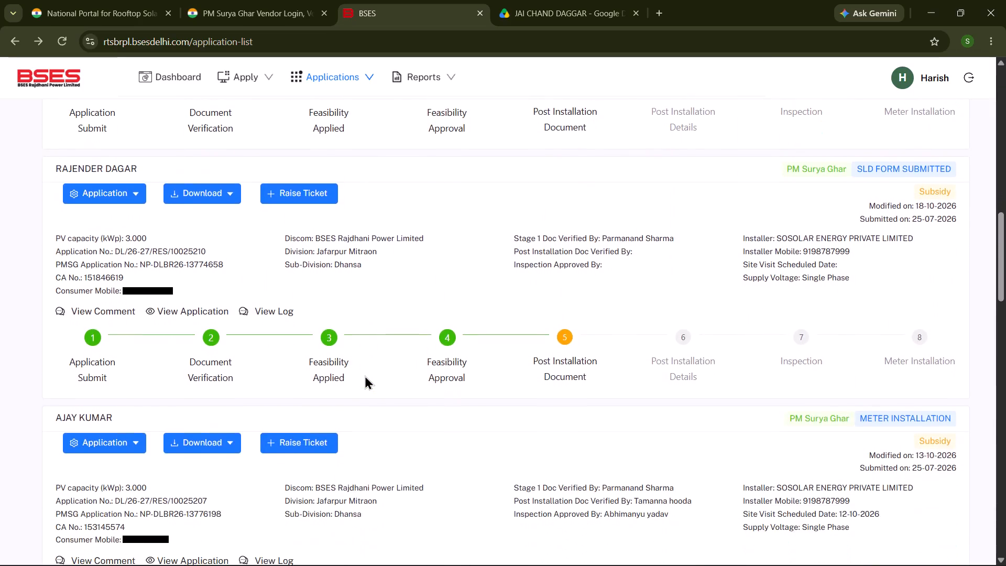
scroll(365, 375, "down", 1)
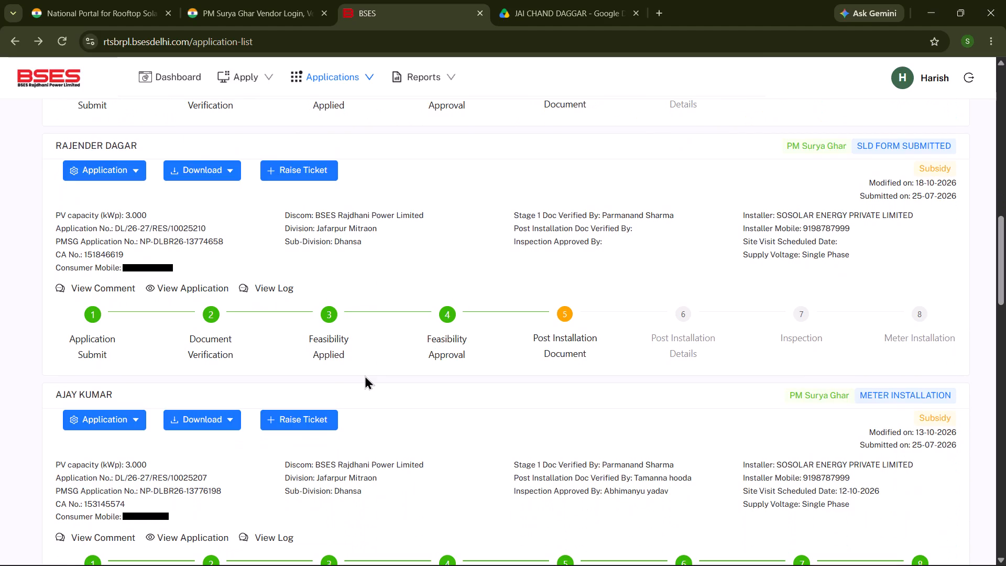
scroll(365, 375, "down", 5)
scroll(365, 375, "up", 1)
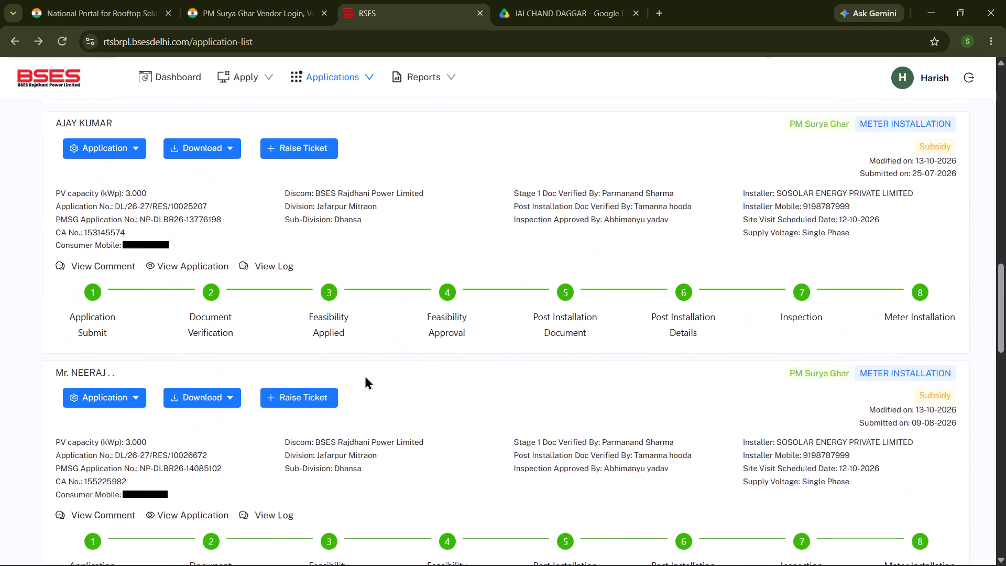
scroll(365, 375, "up", 3)
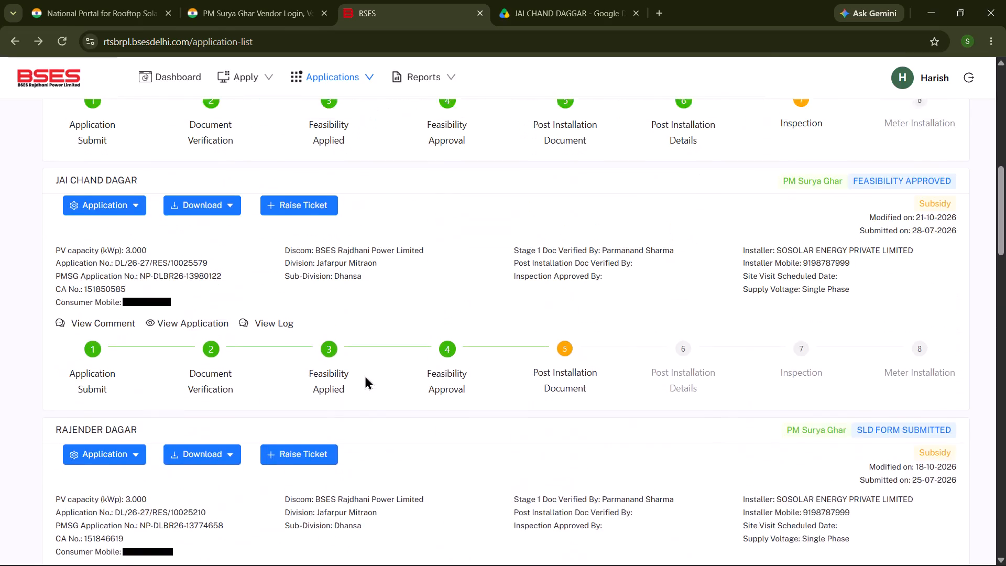
scroll(365, 375, "up", 2)
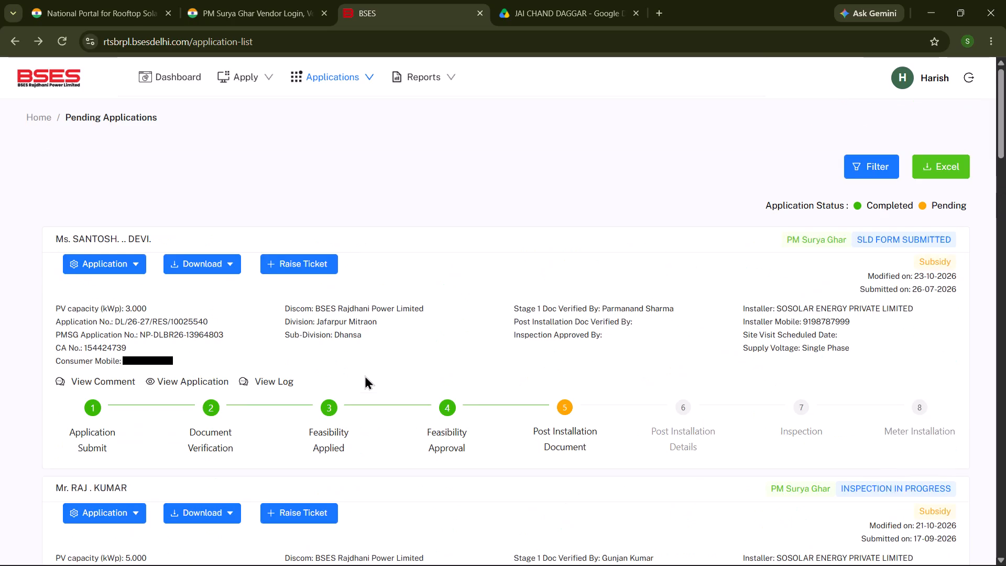
Re-examine the SLD Form Submitted application modified on 18-10-2026 alongside the neighbouring Feasibility Approved and Meter Installation applications.
scroll(365, 375, "down", 8)
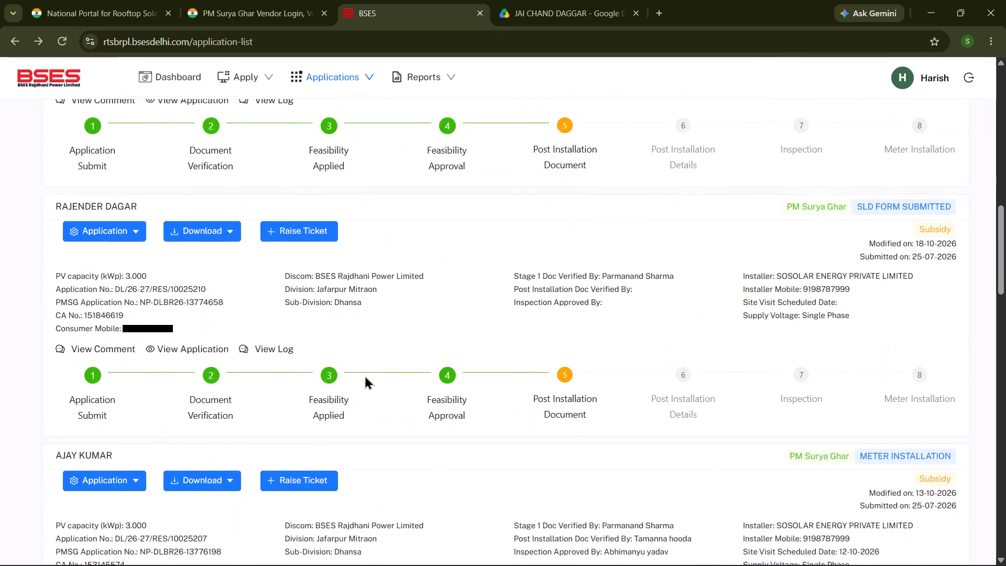
scroll(365, 375, "down", 6)
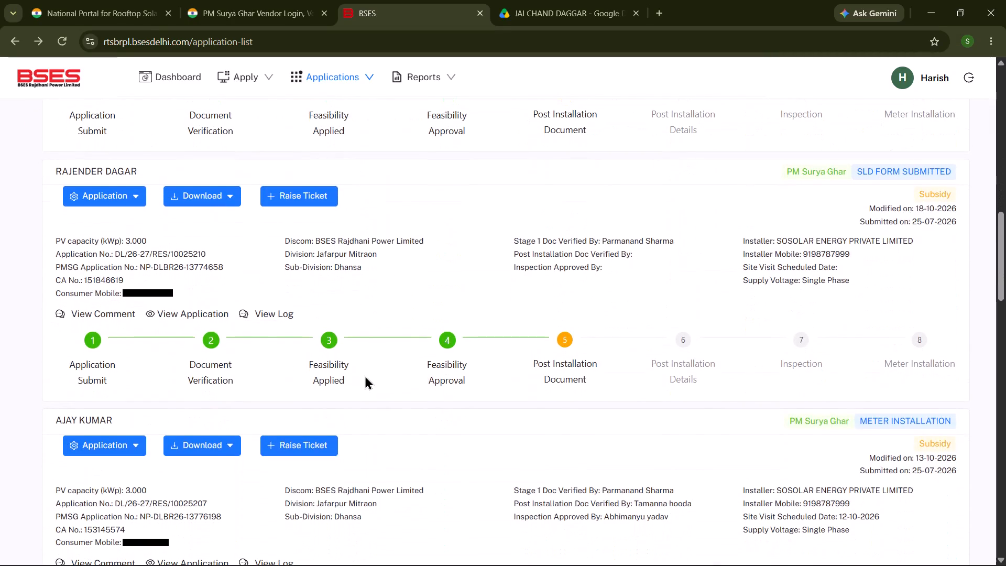
scroll(365, 375, "down", 1)
scroll(365, 375, "up", 1)
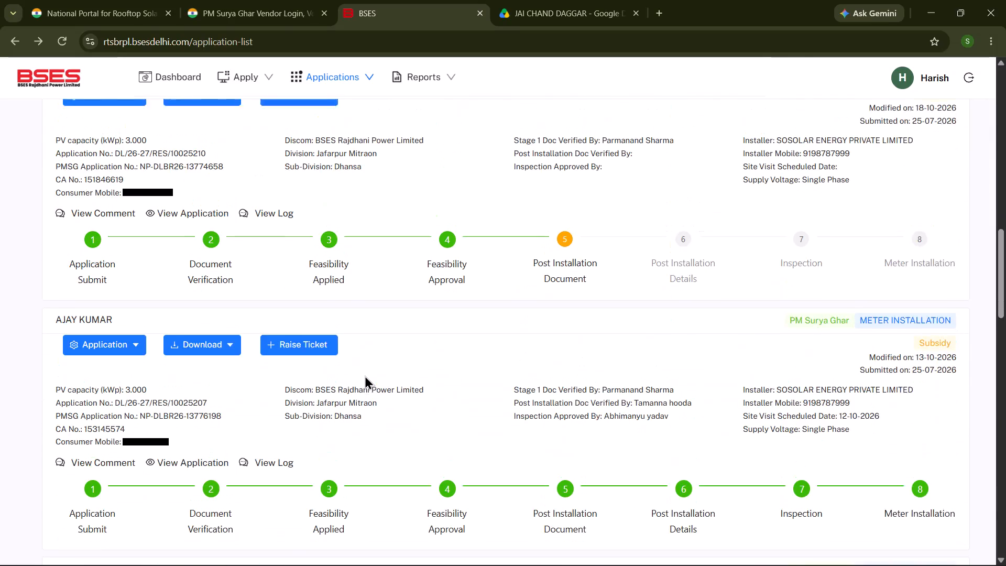
scroll(365, 375, "up", 1)
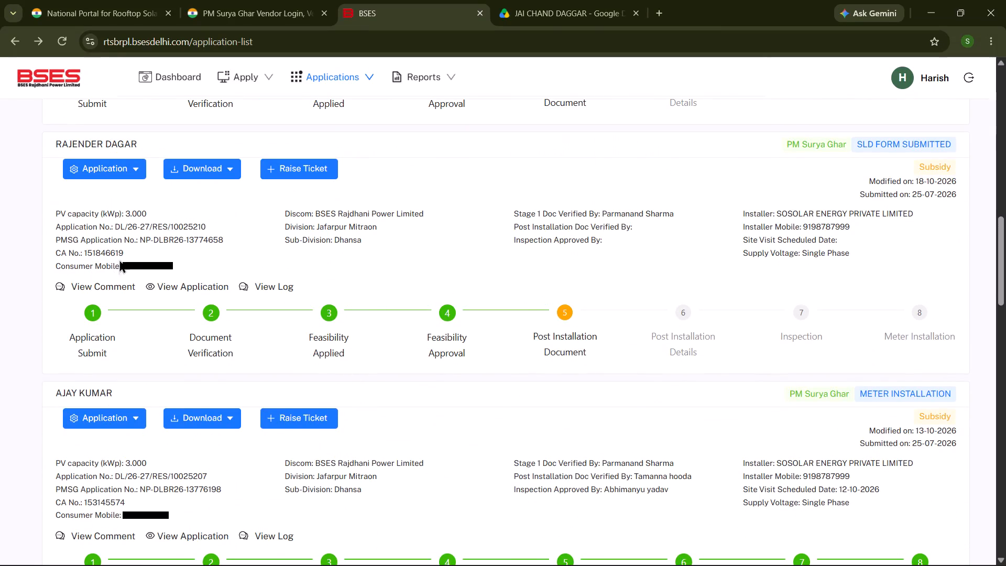
scroll(182, 248, "up", 1)
scroll(5, 260, "up", 1)
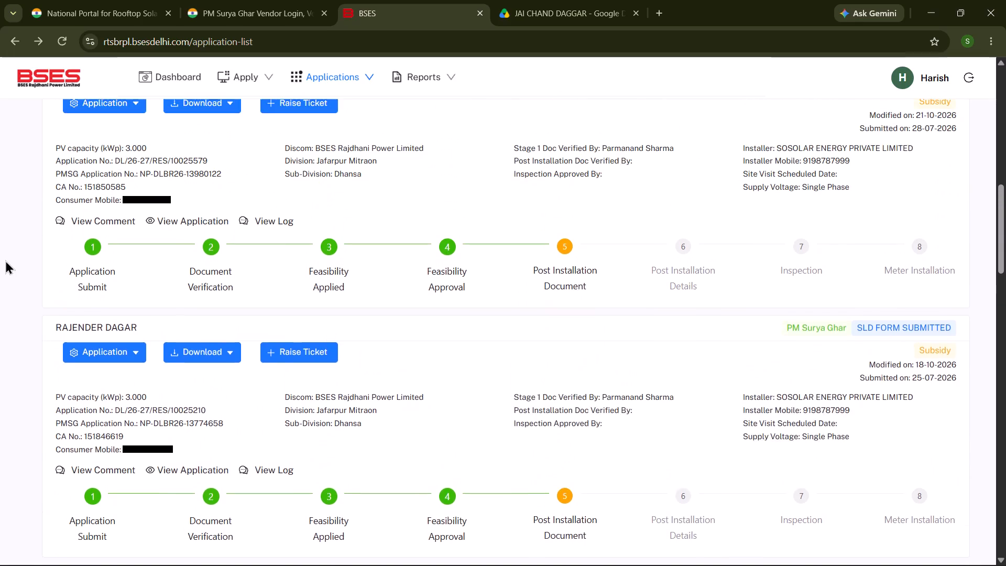
scroll(5, 260, "up", 1)
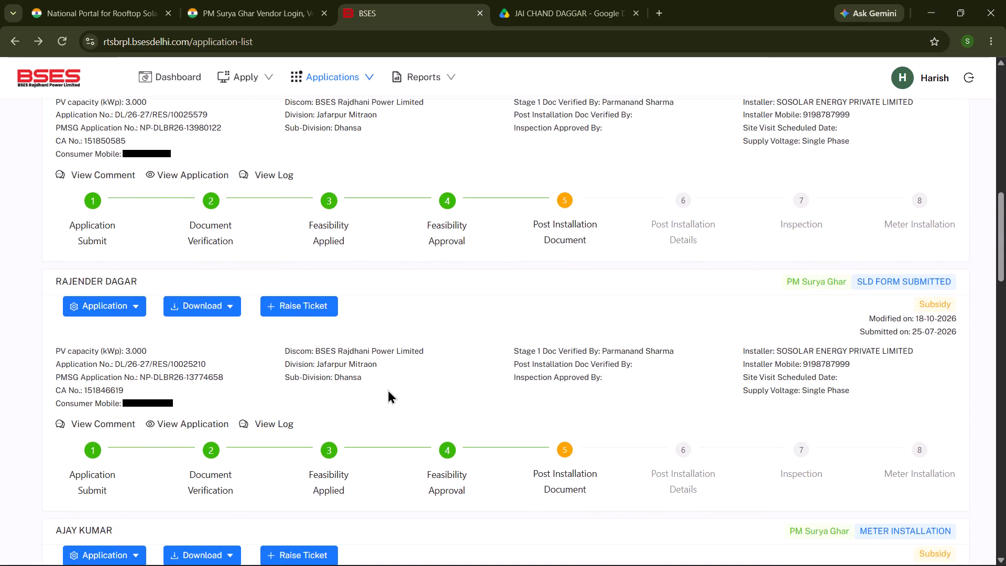
scroll(447, 391, "down", 1)
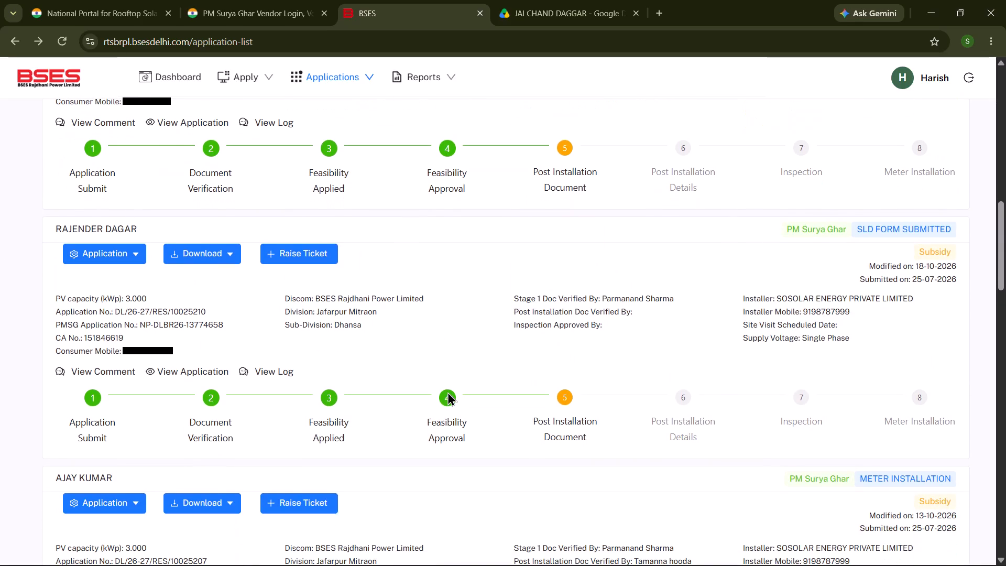
scroll(447, 391, "down", 1)
scroll(16, 407, "up", 1)
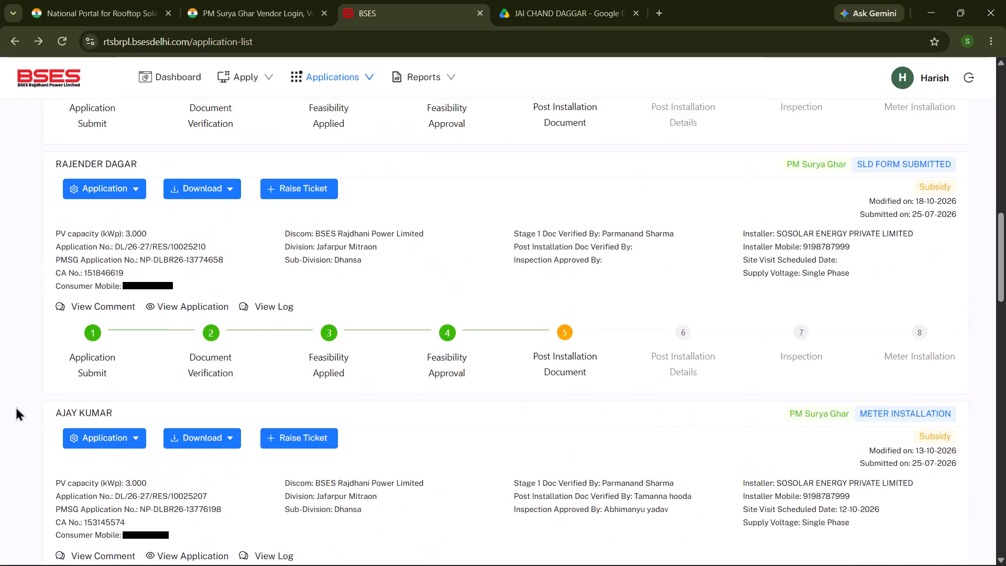
scroll(16, 407, "up", 4)
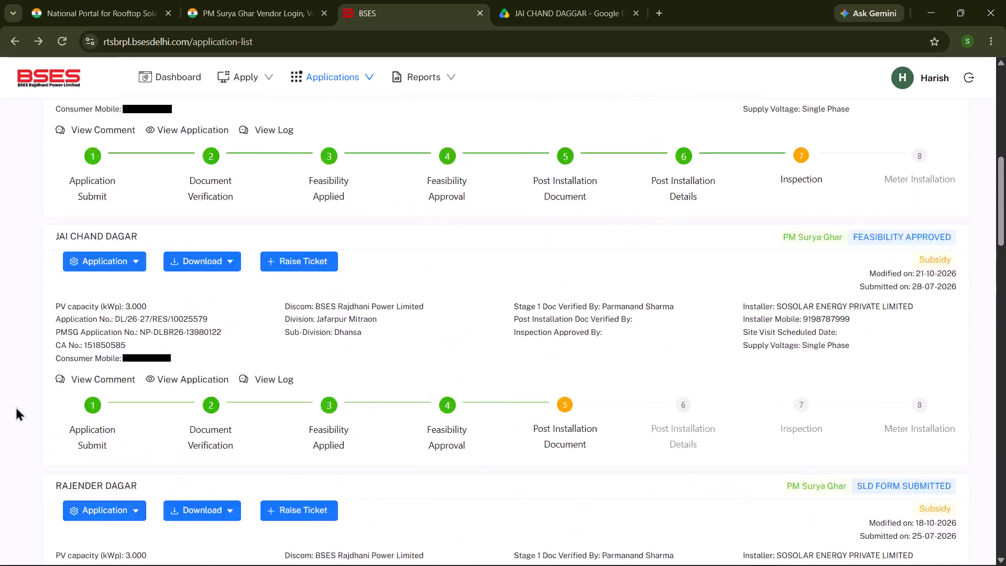
scroll(16, 407, "up", 8)
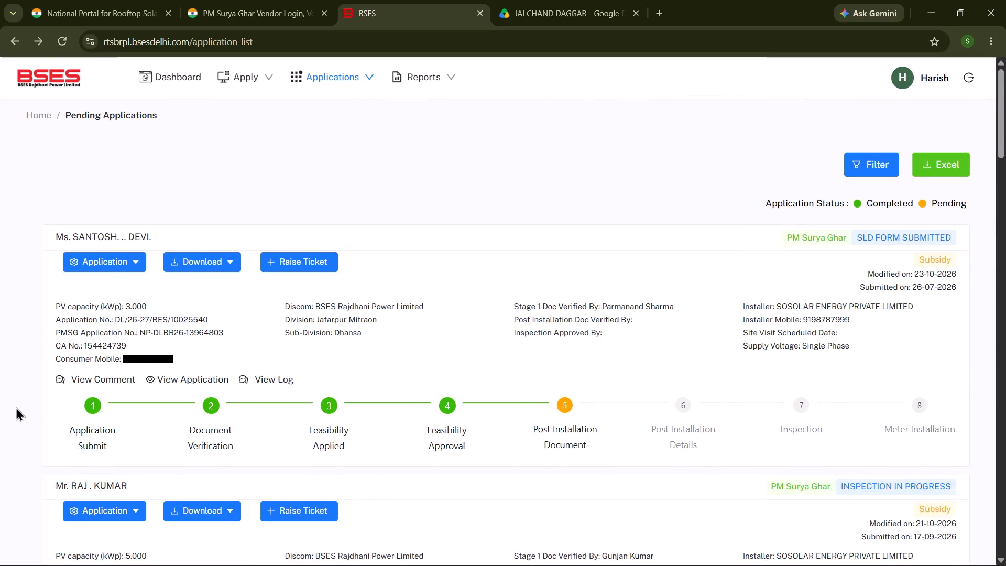
scroll(16, 407, "up", 1)
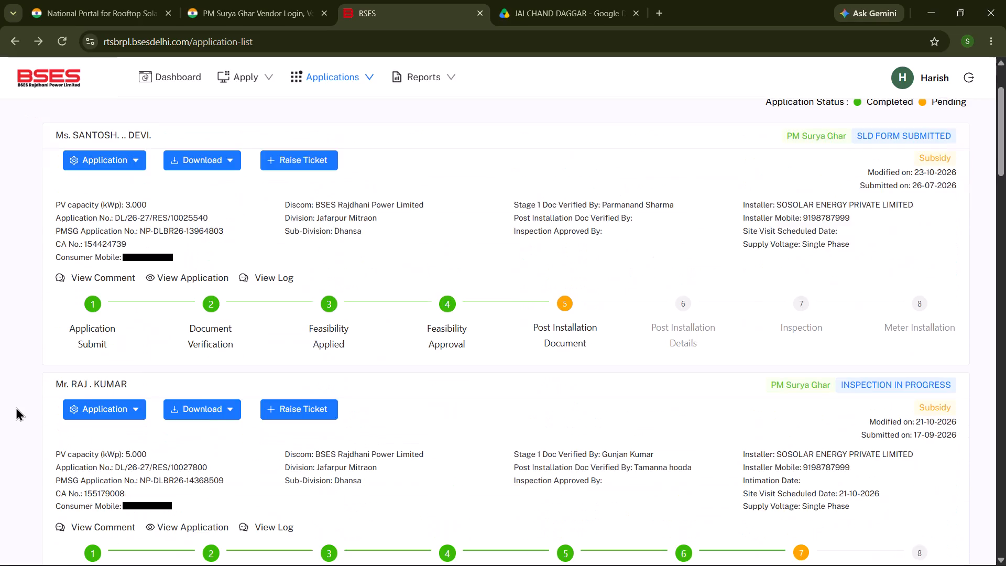
Go to page 2 of the pending applications and review the progress stages of the applications listed there.
scroll(913, 364, "down", 20)
scroll(913, 364, "down", 1)
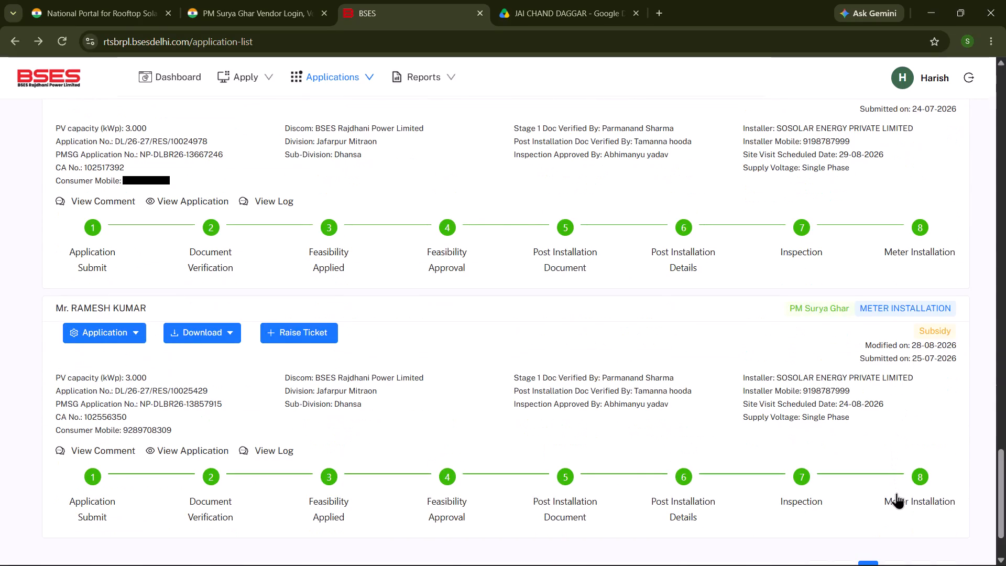
left_click(896, 490)
scroll(393, 476, "down", 4)
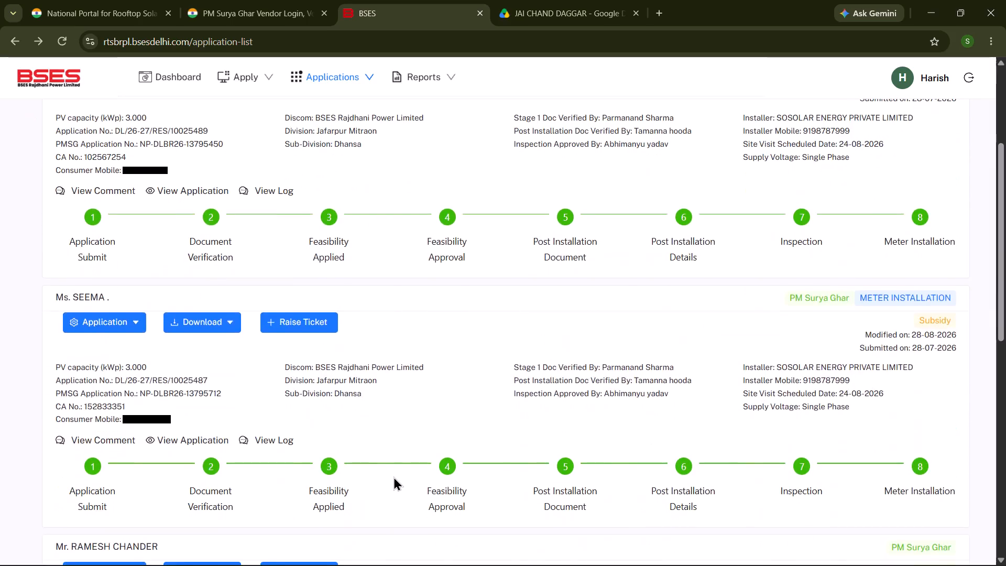
scroll(393, 476, "down", 10)
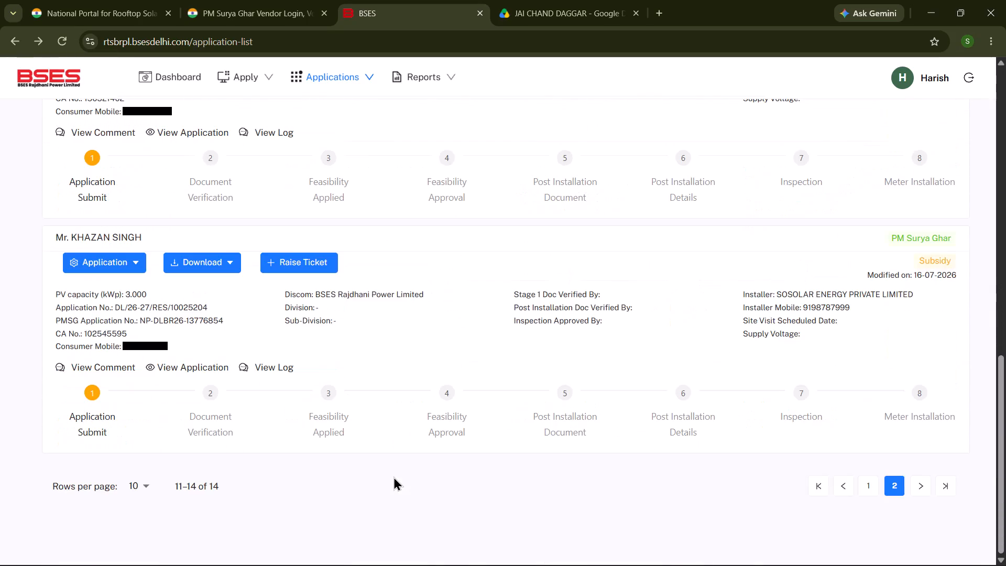
scroll(393, 476, "down", 1)
scroll(393, 476, "up", 2)
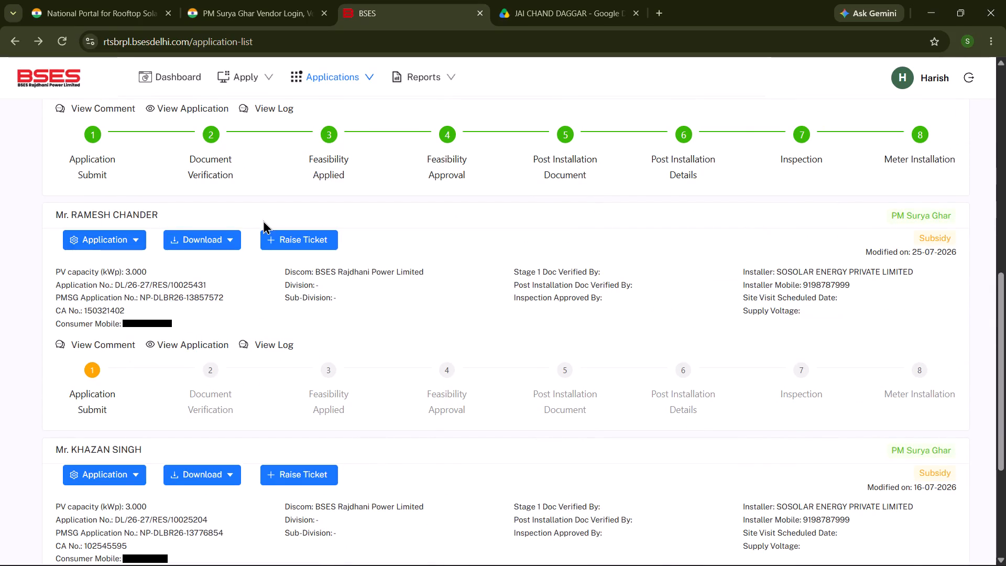
scroll(265, 327, "down", 4)
scroll(265, 327, "up", 10)
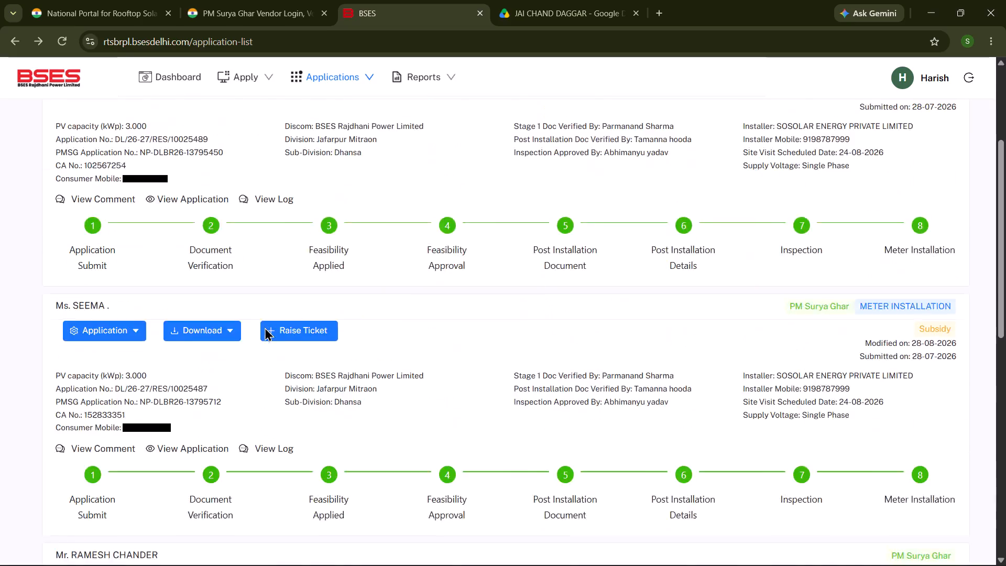
scroll(265, 327, "down", 8)
scroll(265, 327, "up", 1)
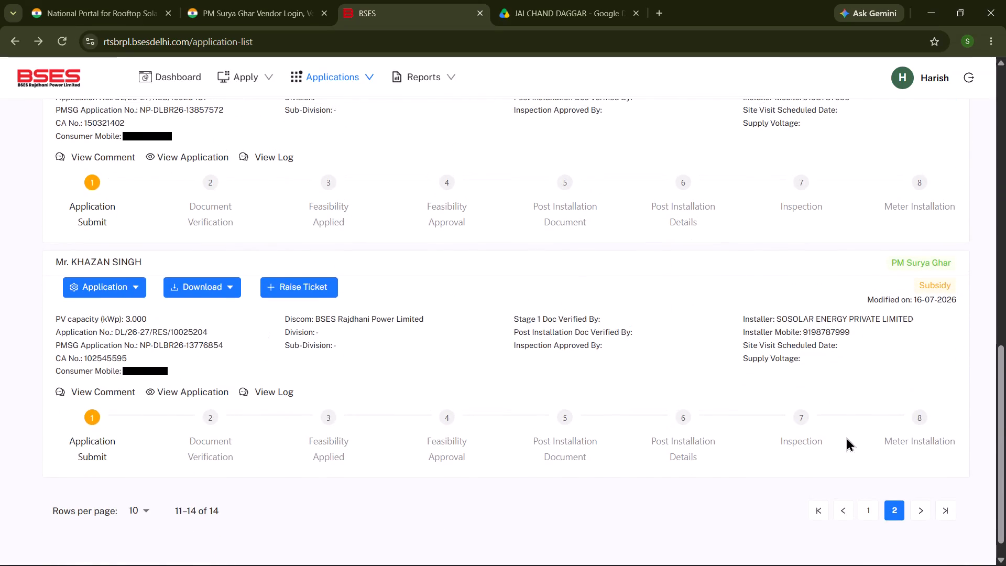
Return to page 1 of the pending applications and locate the Meter Installation application modified on 08-10-2026.
left_click(864, 510)
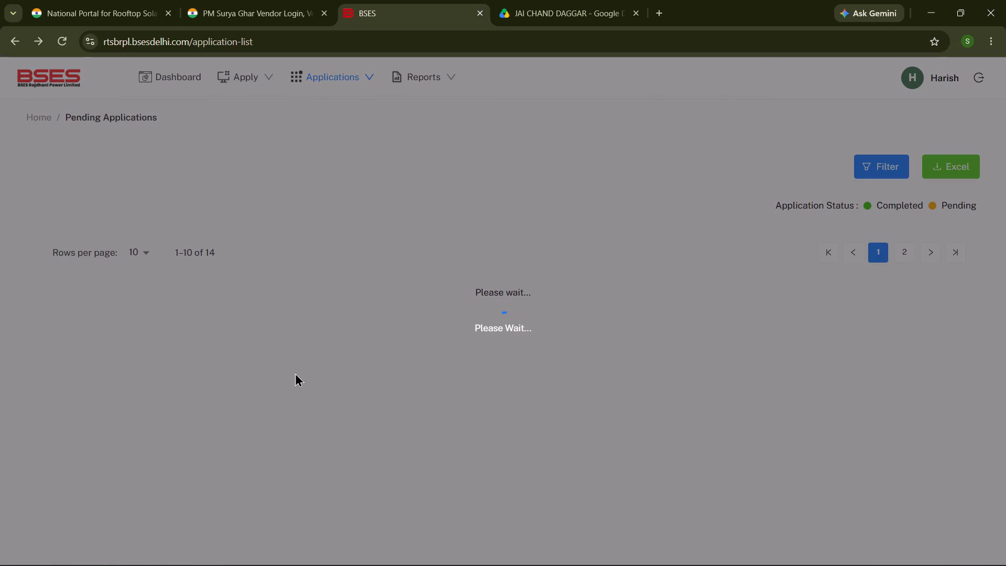
scroll(13, 413, "down", 1)
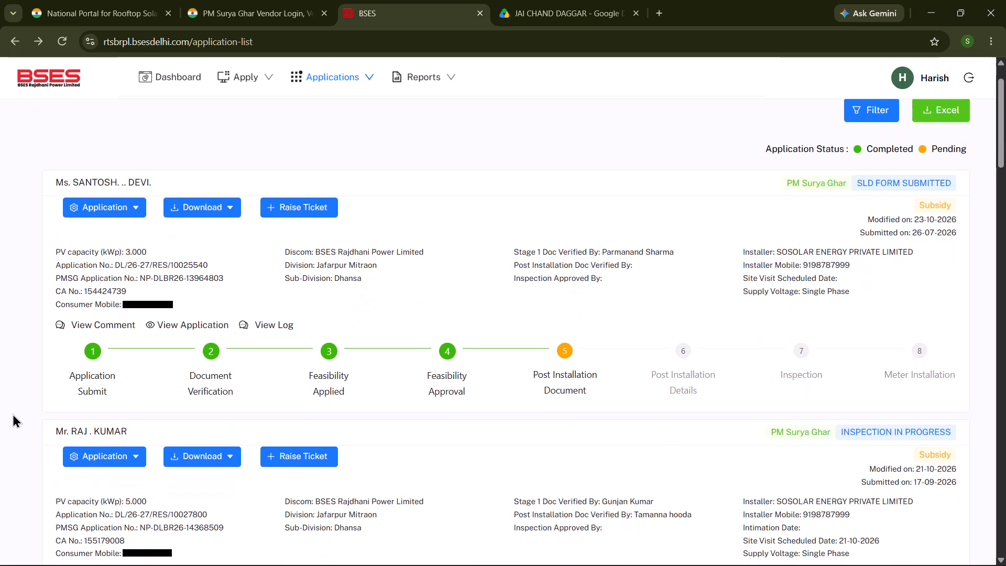
scroll(13, 413, "down", 2)
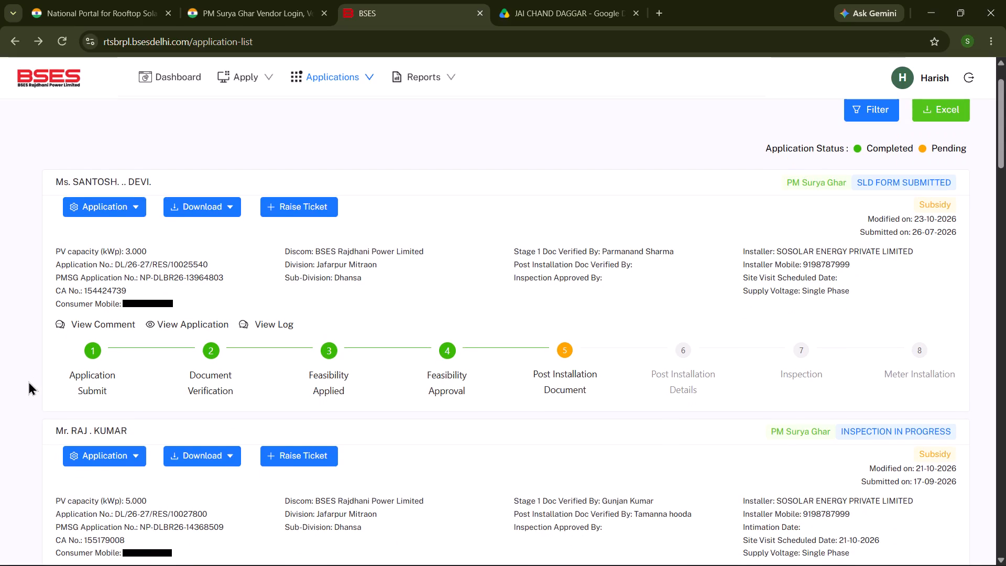
scroll(28, 381, "down", 8)
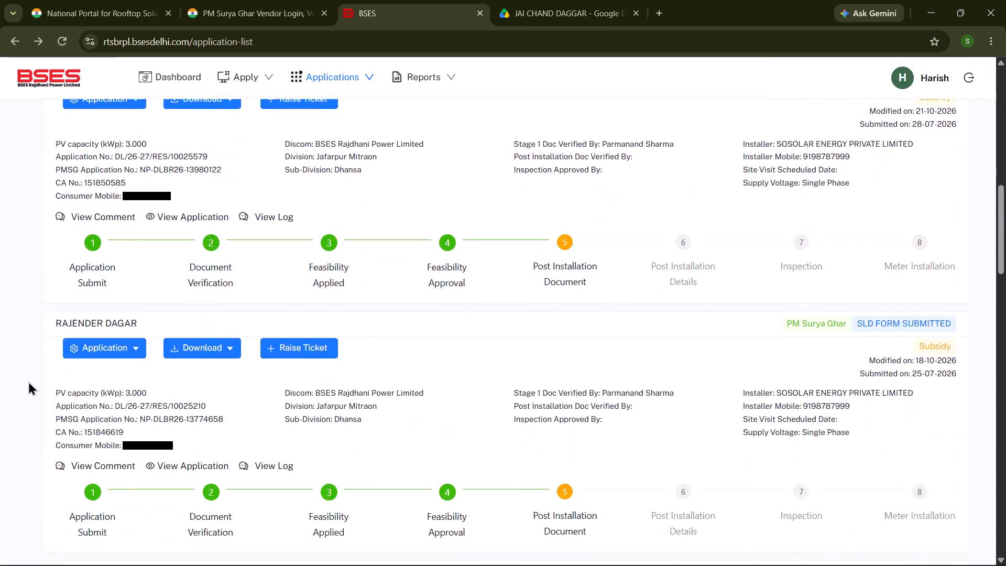
scroll(28, 381, "down", 4)
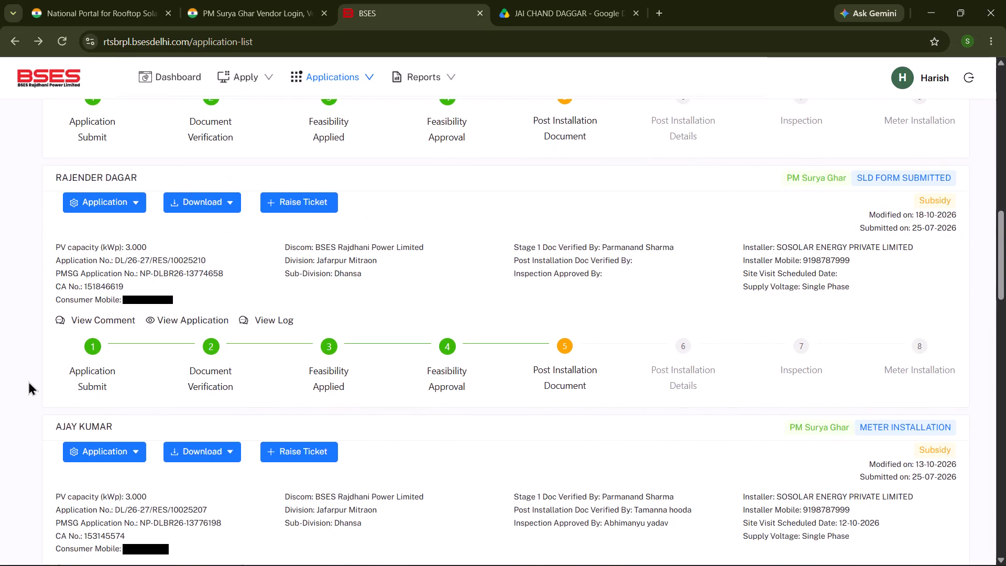
scroll(28, 381, "down", 6)
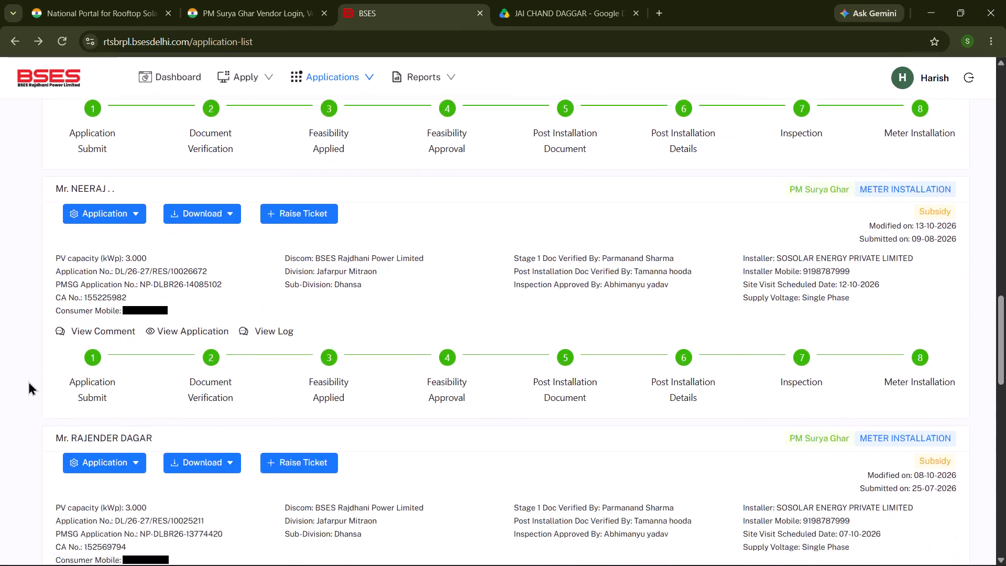
scroll(28, 381, "down", 4)
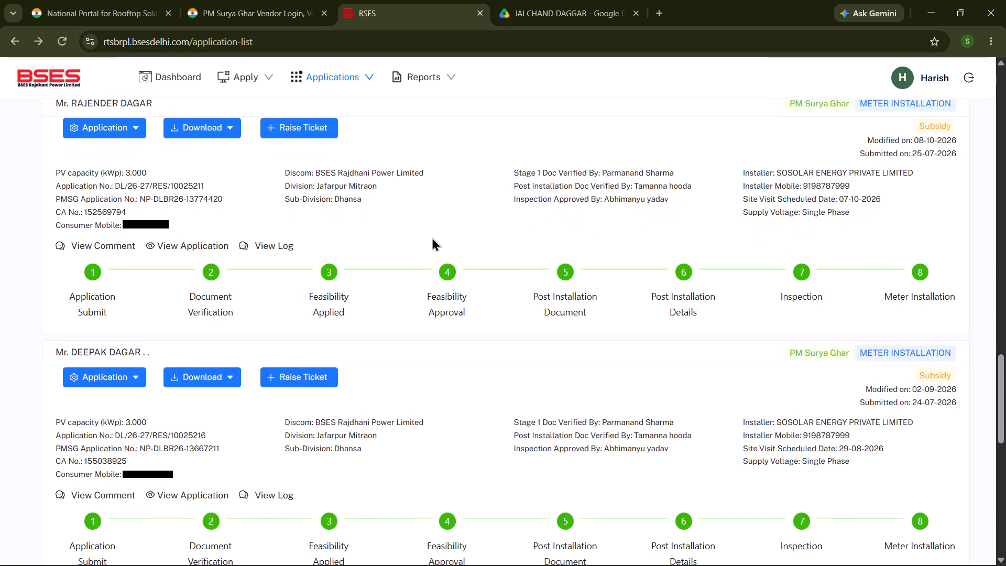
scroll(432, 237, "up", 3)
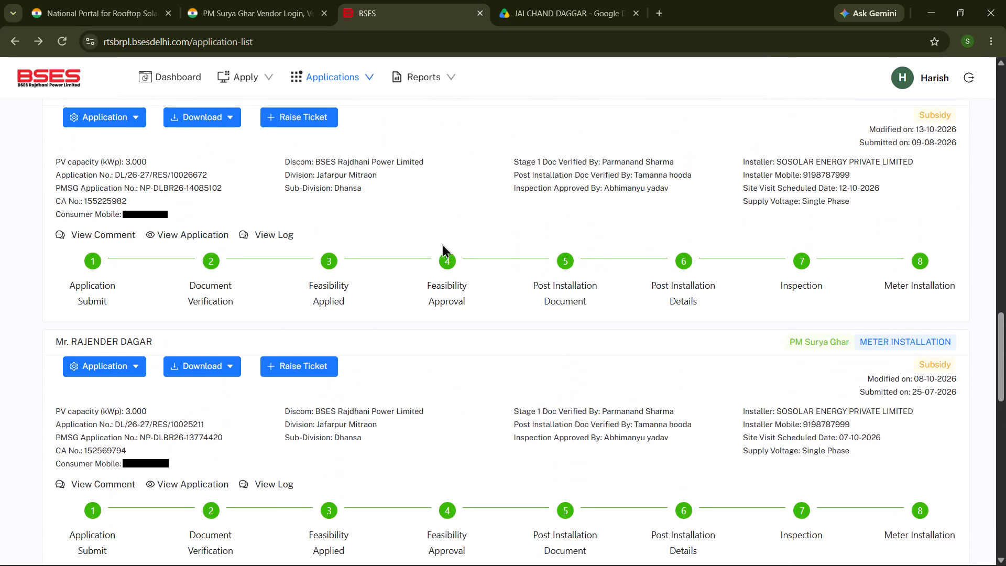
scroll(267, 150, "down", 1)
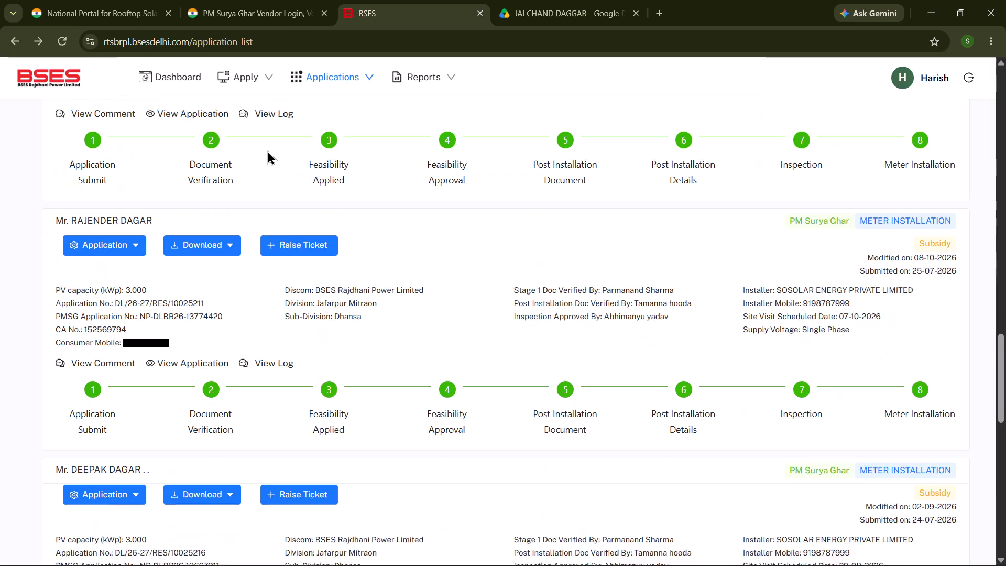
scroll(267, 150, "down", 2)
scroll(284, 305, "down", 1)
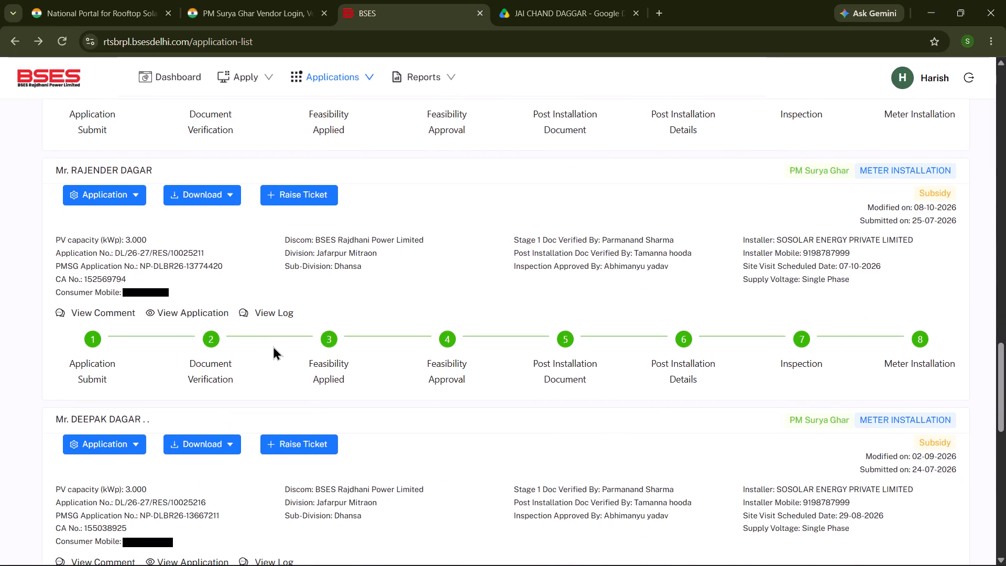
Capture a cropped screenshot of the full Meter Installation application card modified on 08-10-2026, and dismiss the capture notification.
key("shift+super+s")
left_click_drag(32, 151, 1005, 461)
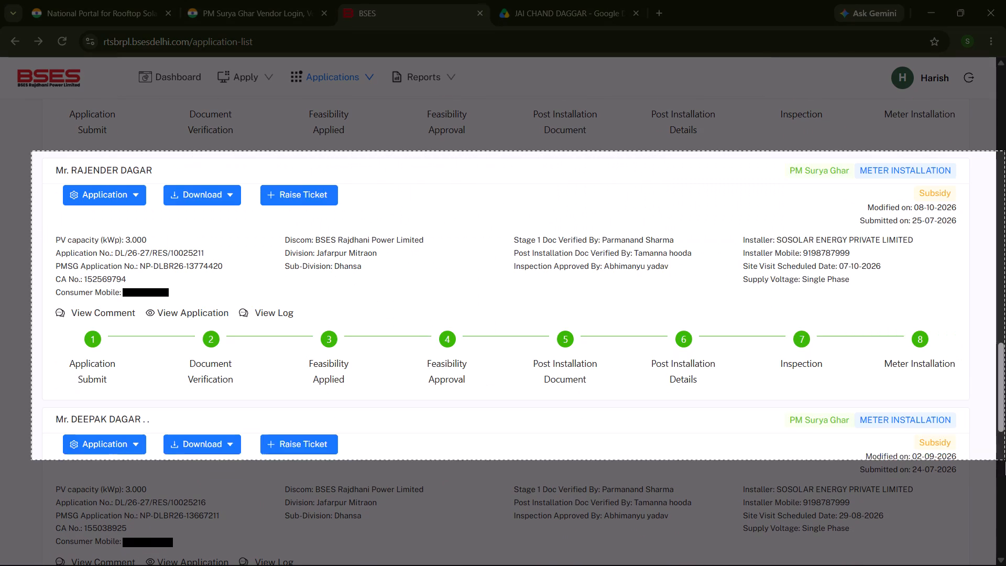
left_click_drag(1005, 461, 974, 403)
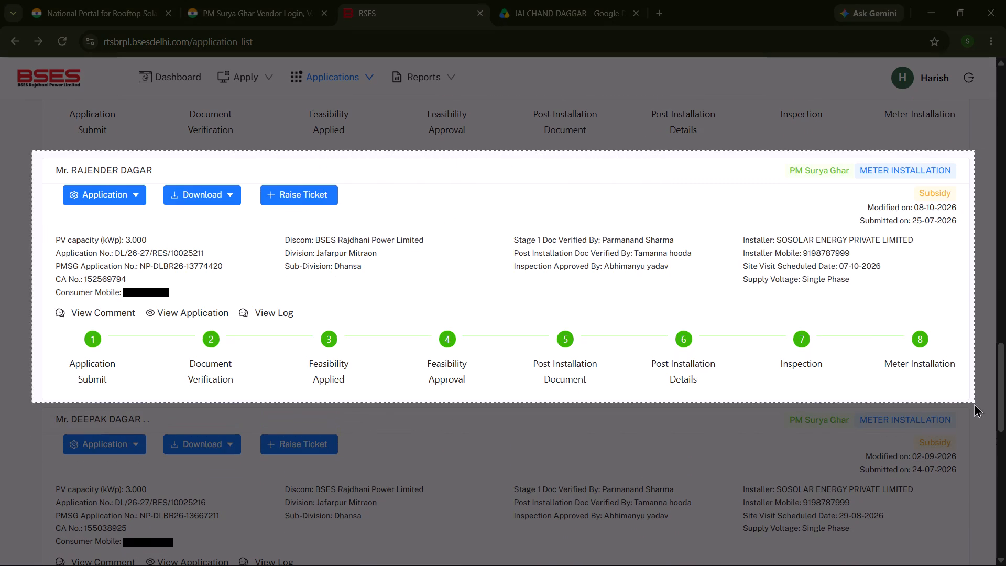
left_click_drag(974, 403, 976, 407)
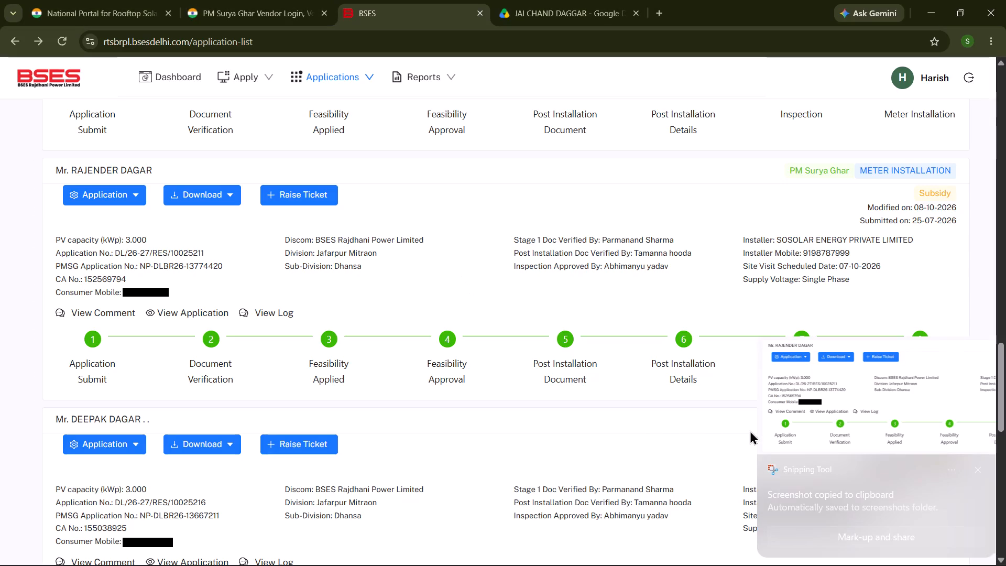
left_click(979, 471)
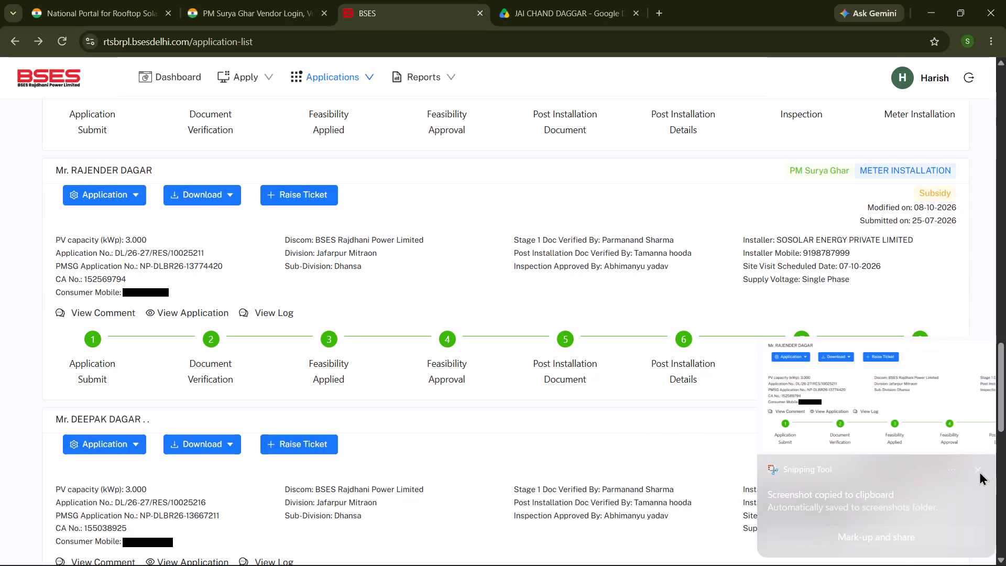
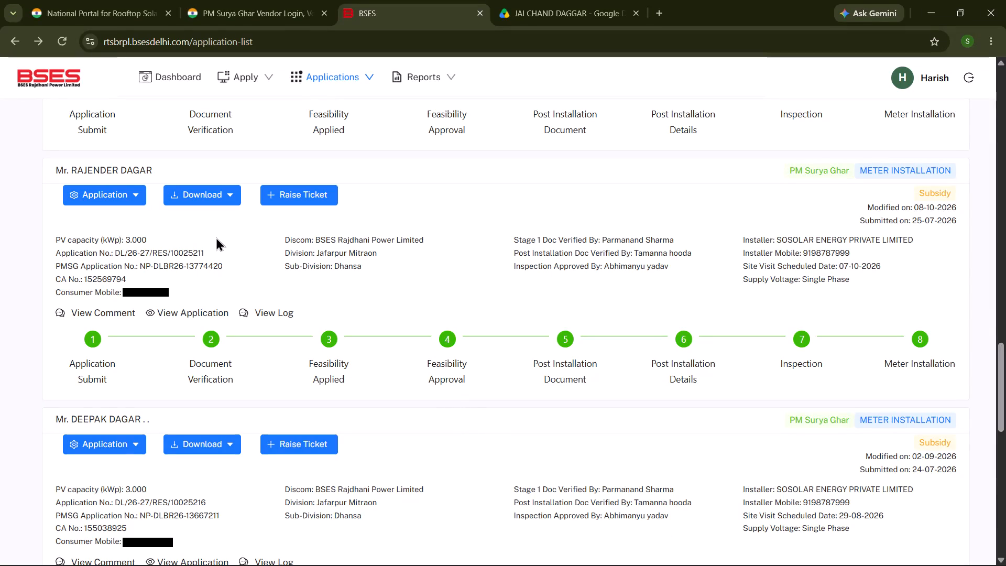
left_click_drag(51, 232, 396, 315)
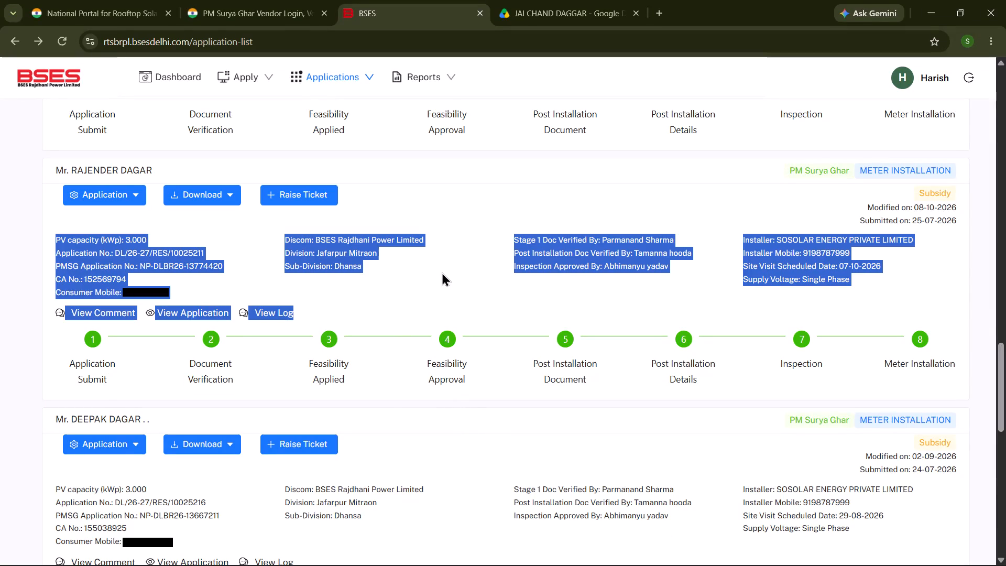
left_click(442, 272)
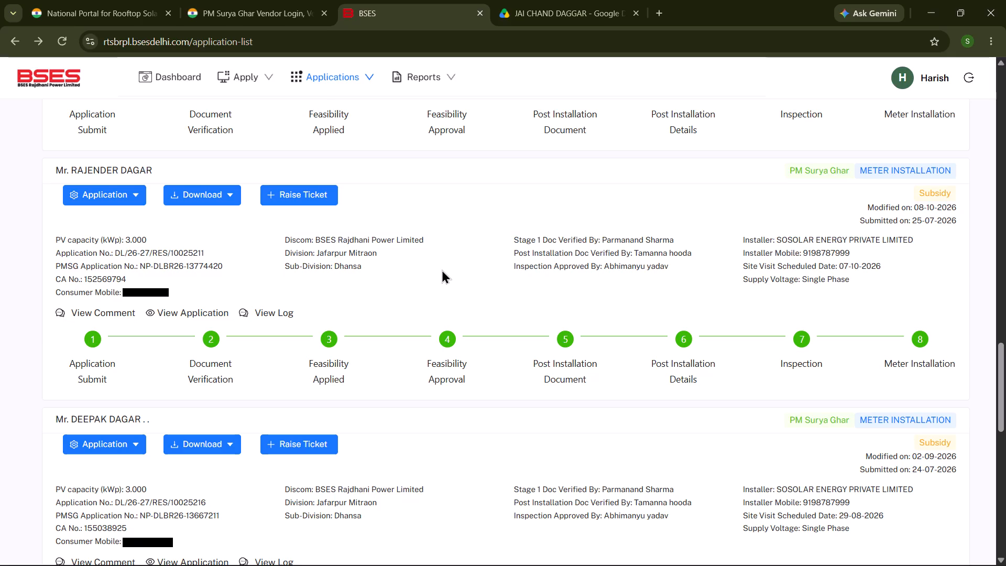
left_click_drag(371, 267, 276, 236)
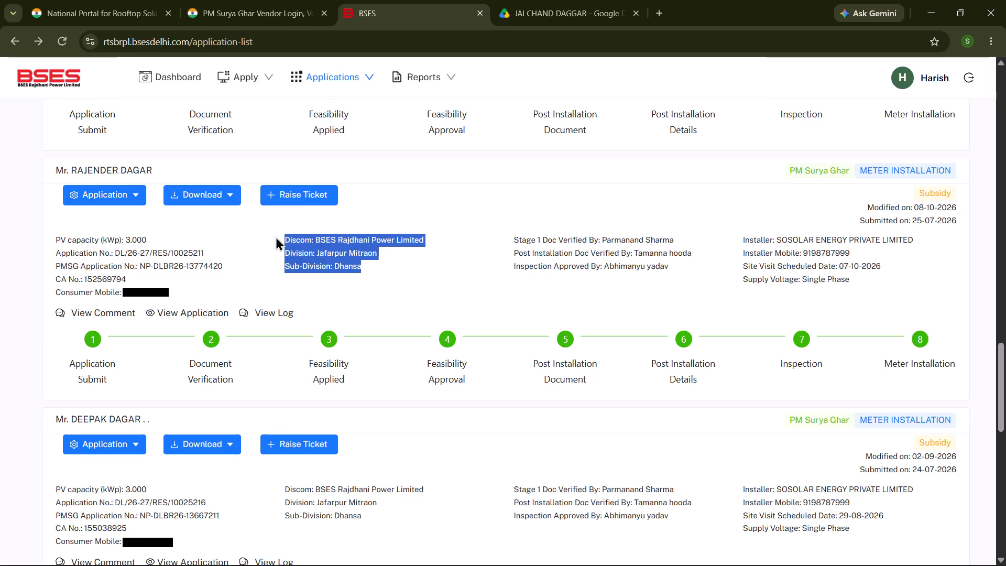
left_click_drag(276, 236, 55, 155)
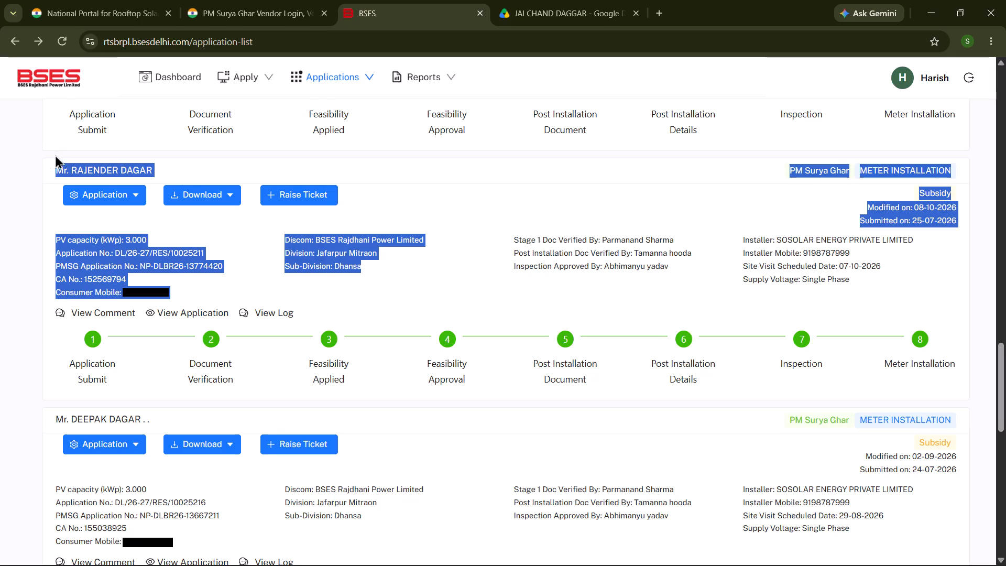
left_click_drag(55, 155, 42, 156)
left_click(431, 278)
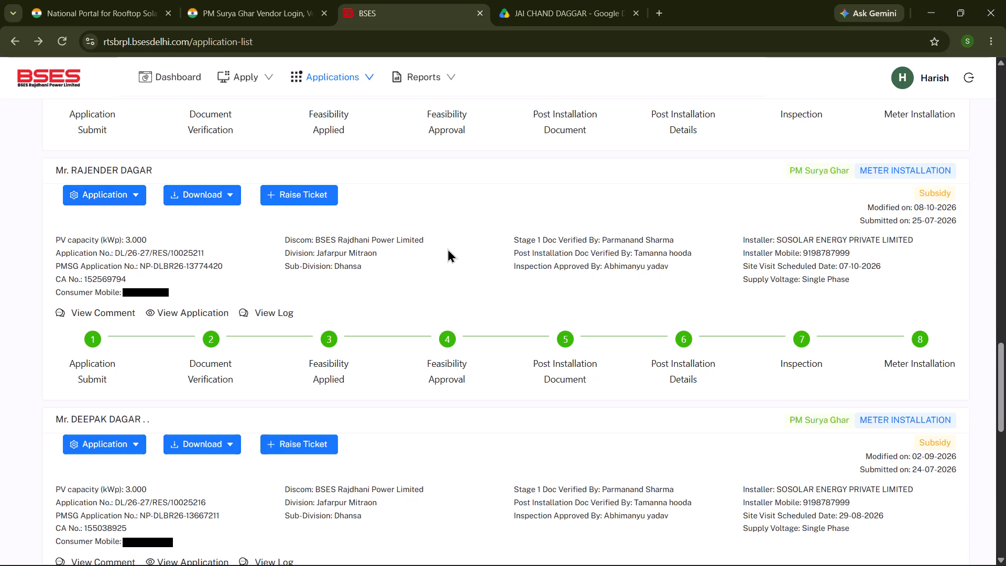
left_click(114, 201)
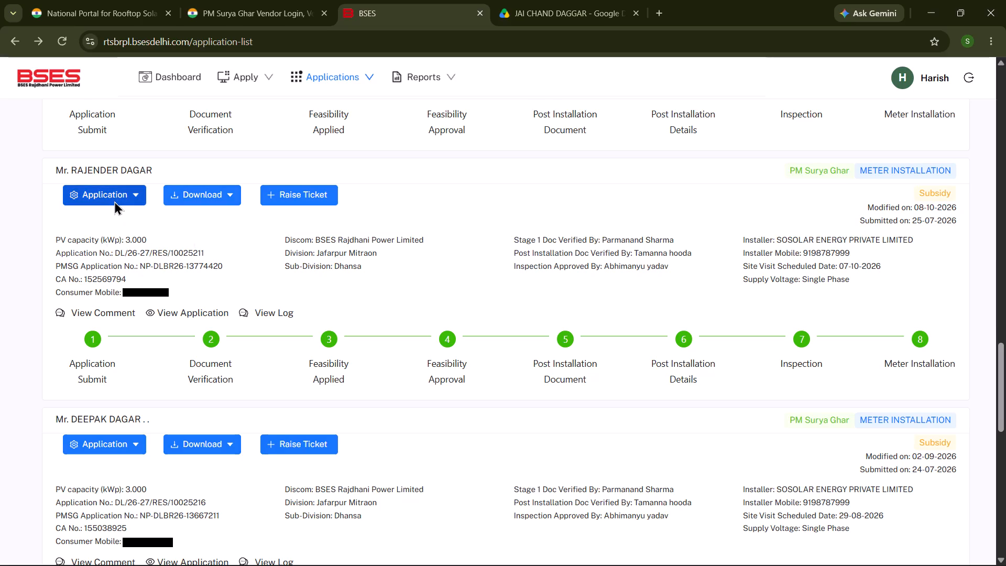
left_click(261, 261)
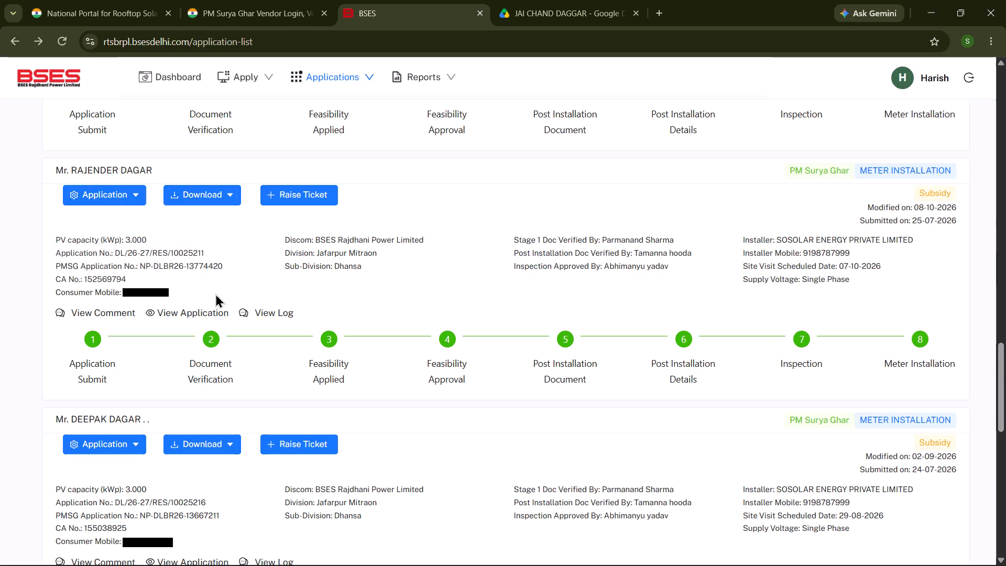
View the full Meter Installation application modified on 08-10-2026 and examine its consumer details, uploaded documents and Stage-2 and Stage-3 documents.
left_click(200, 309)
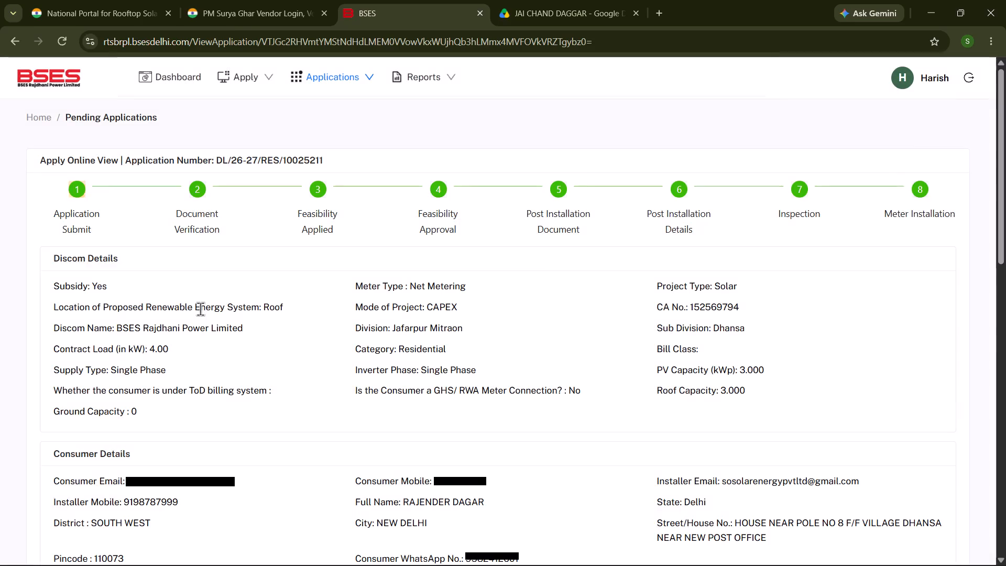
scroll(500, 372, "down", 2)
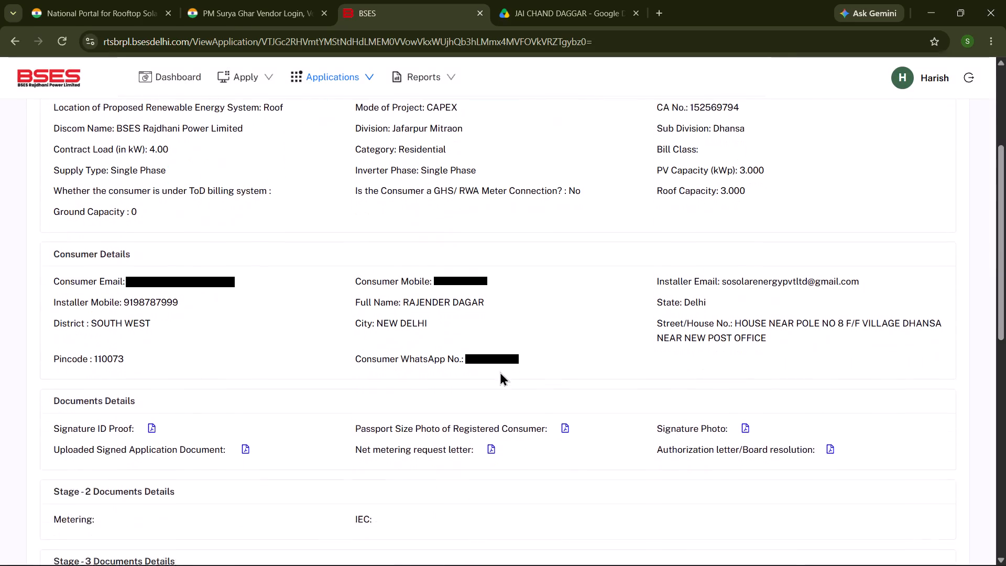
scroll(500, 372, "down", 2)
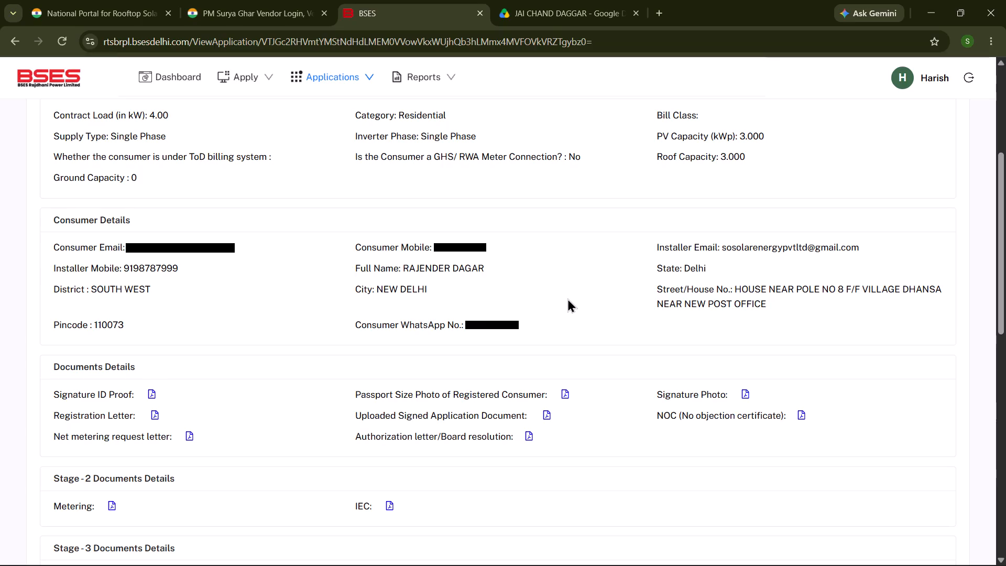
scroll(567, 298, "down", 1)
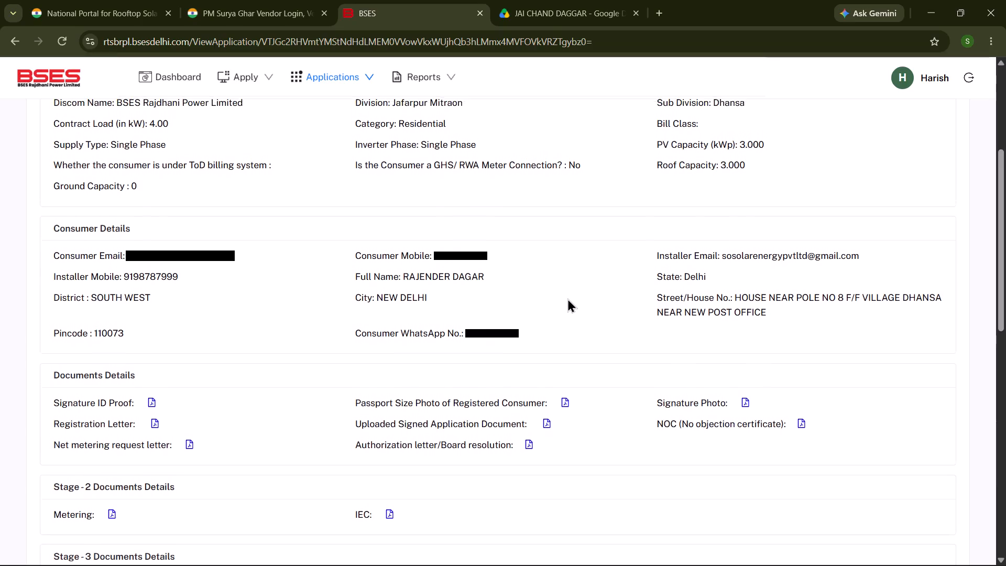
scroll(567, 298, "down", 2)
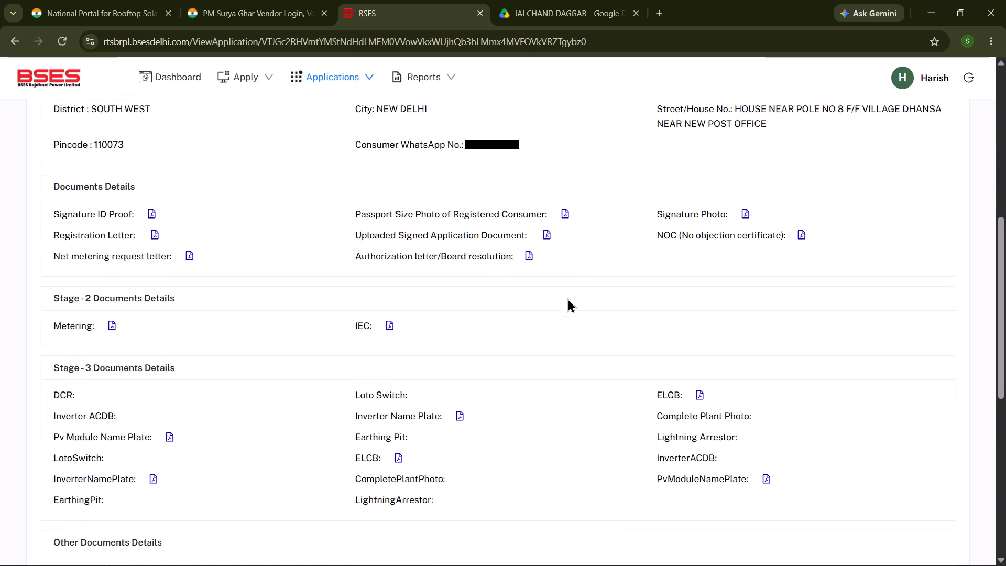
scroll(567, 298, "down", 3)
scroll(567, 298, "up", 5)
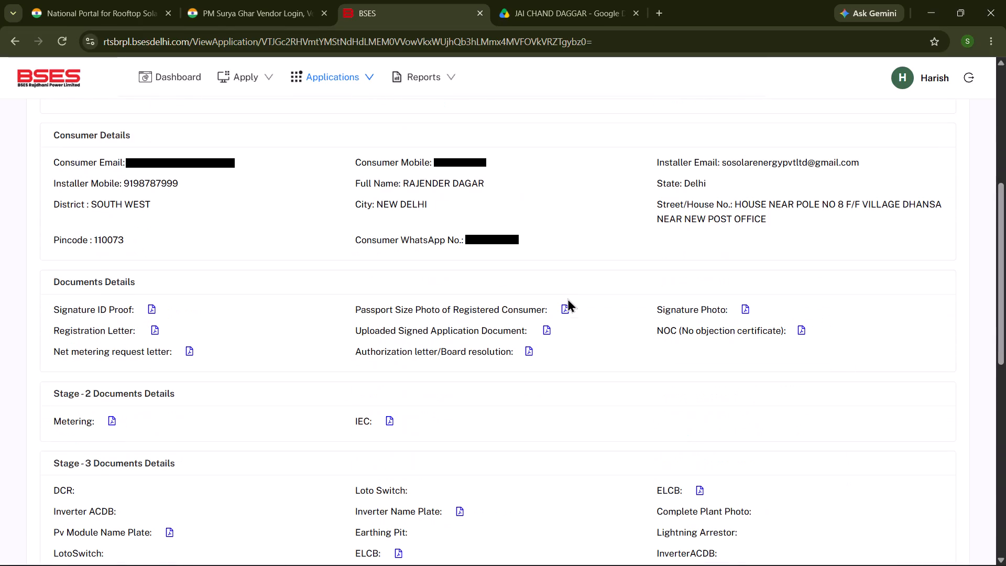
Return to the pending applications list and look through the applications down to the SLD Form Submitted one modified on 18-10-2026.
scroll(567, 298, "right", 9)
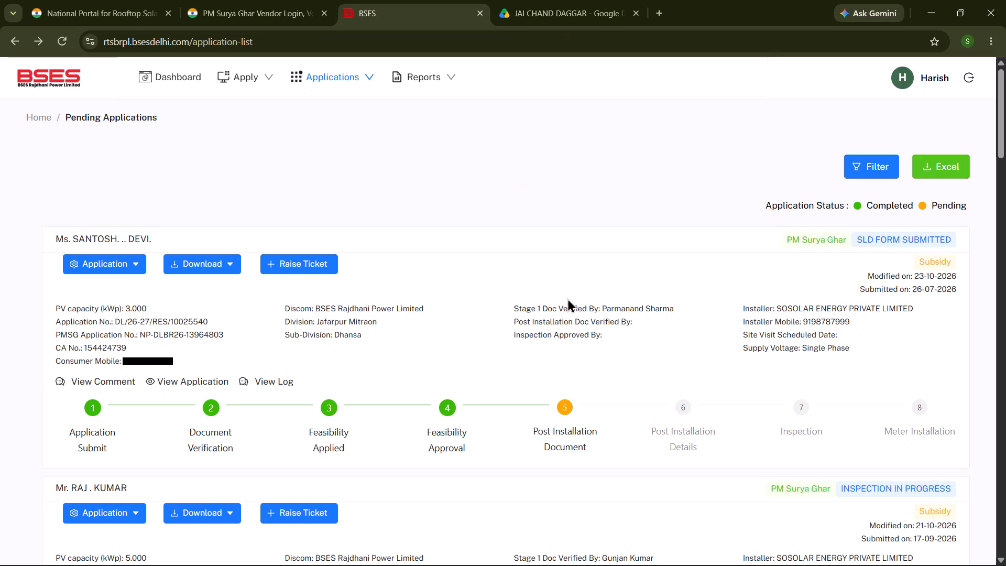
scroll(386, 369, "down", 4)
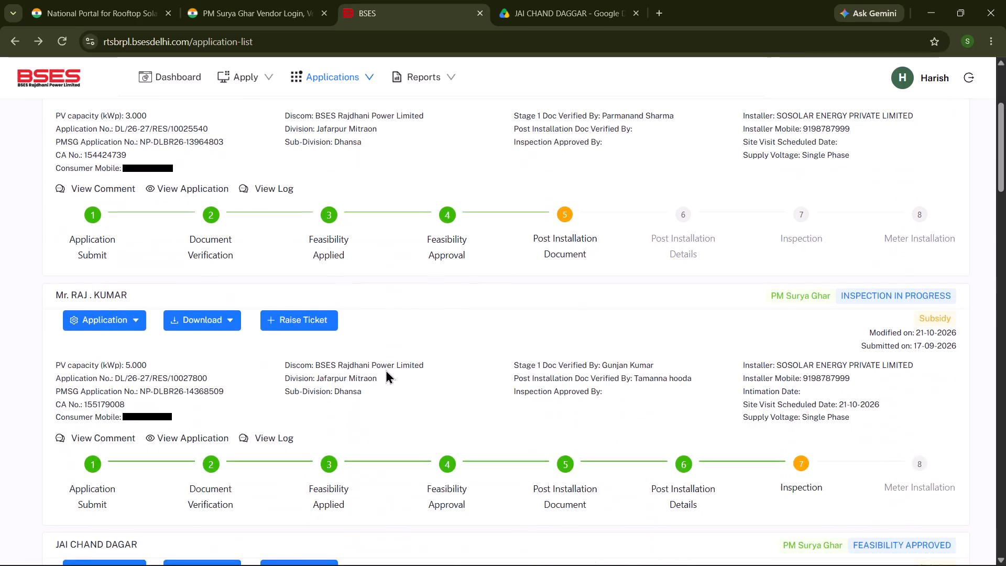
scroll(386, 369, "down", 3)
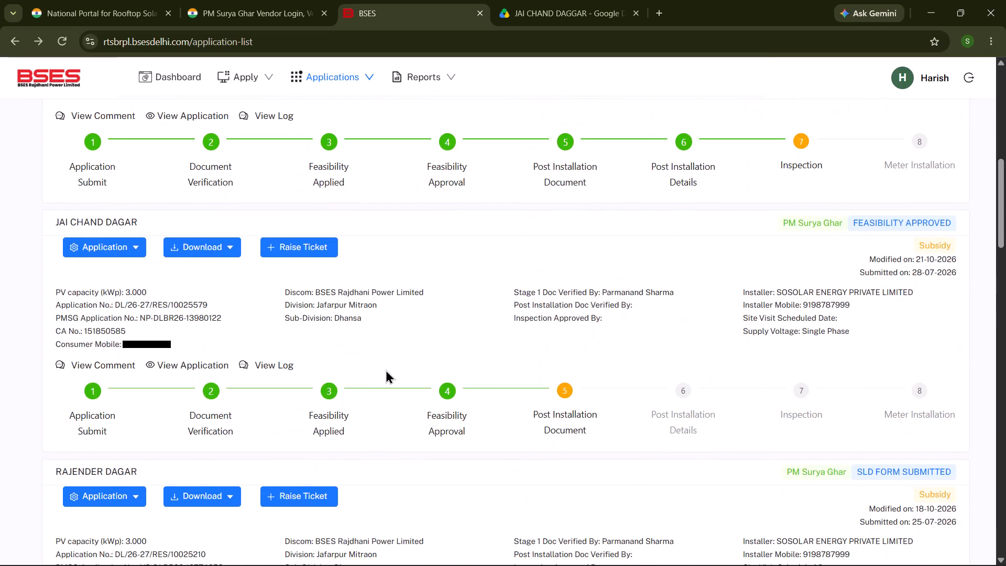
scroll(386, 369, "down", 5)
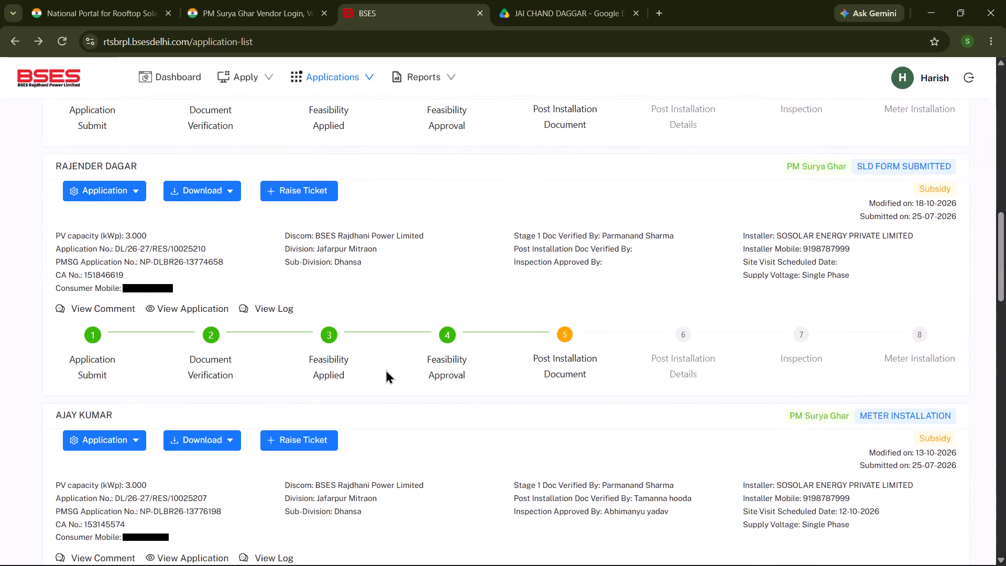
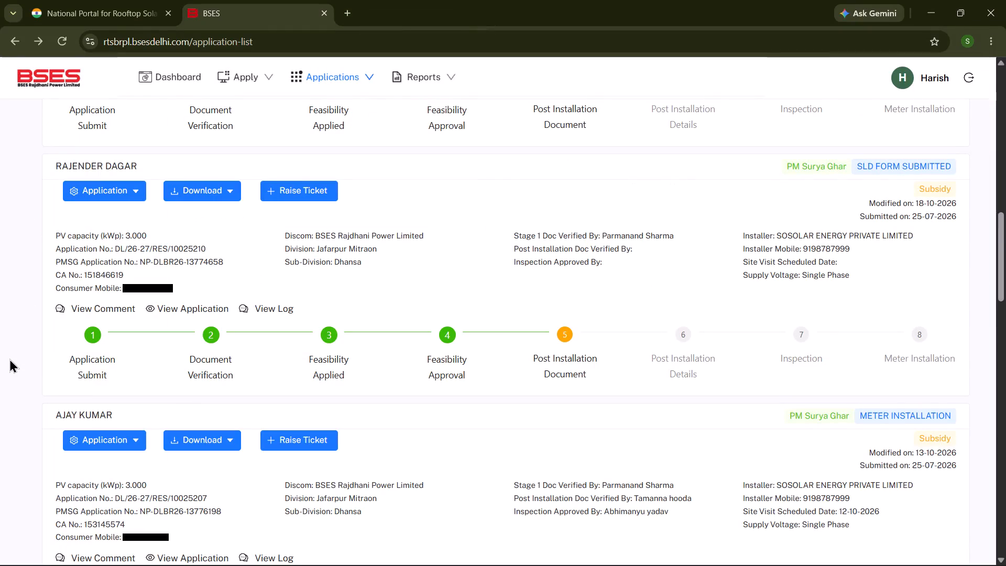
Open a new browser tab alongside the BSES application list.
left_click(9, 358)
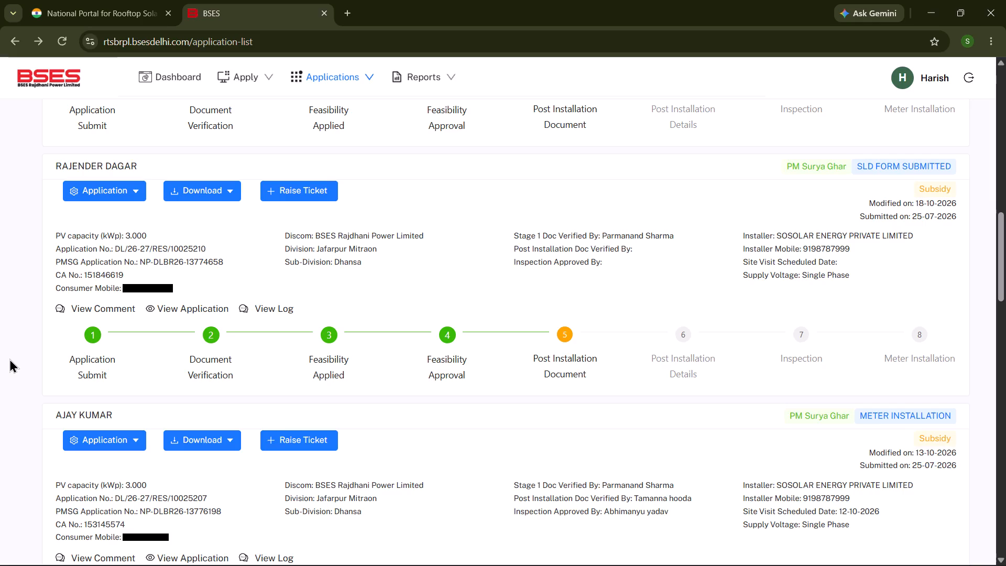
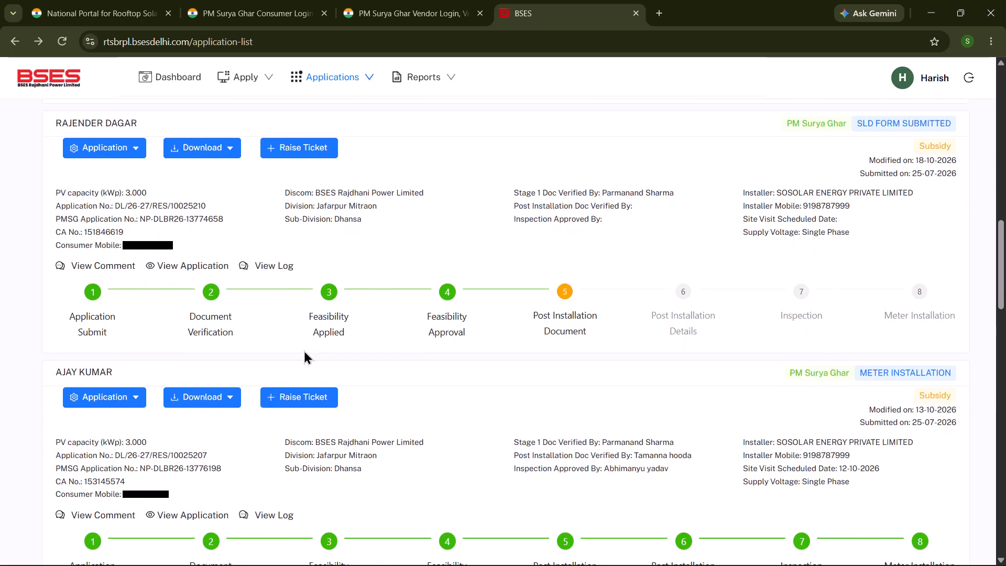
Examine the BSES application list, comparing each applicant's details, status label and progress stages.
scroll(304, 350, "up", 1)
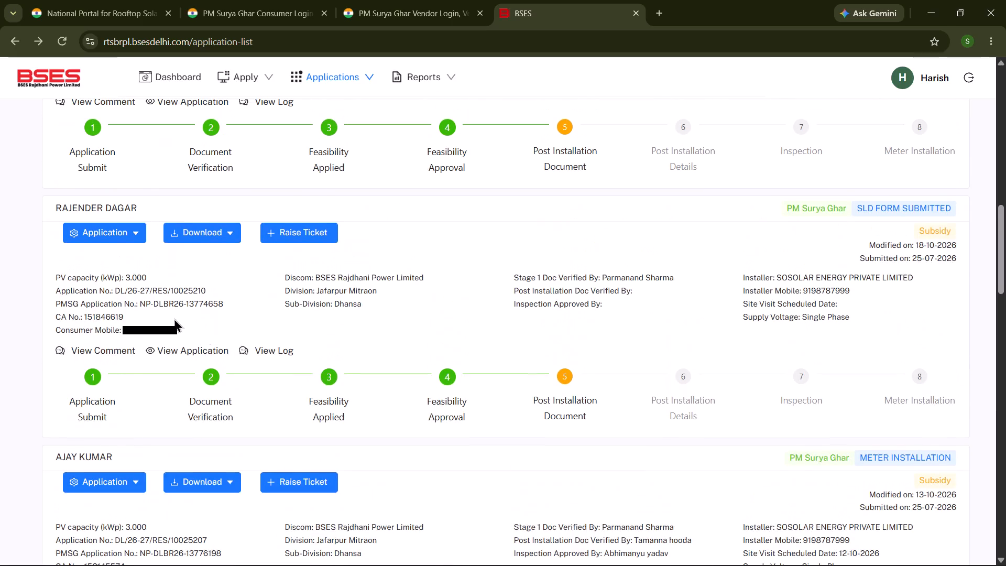
scroll(293, 307, "up", 4)
scroll(293, 307, "down", 1)
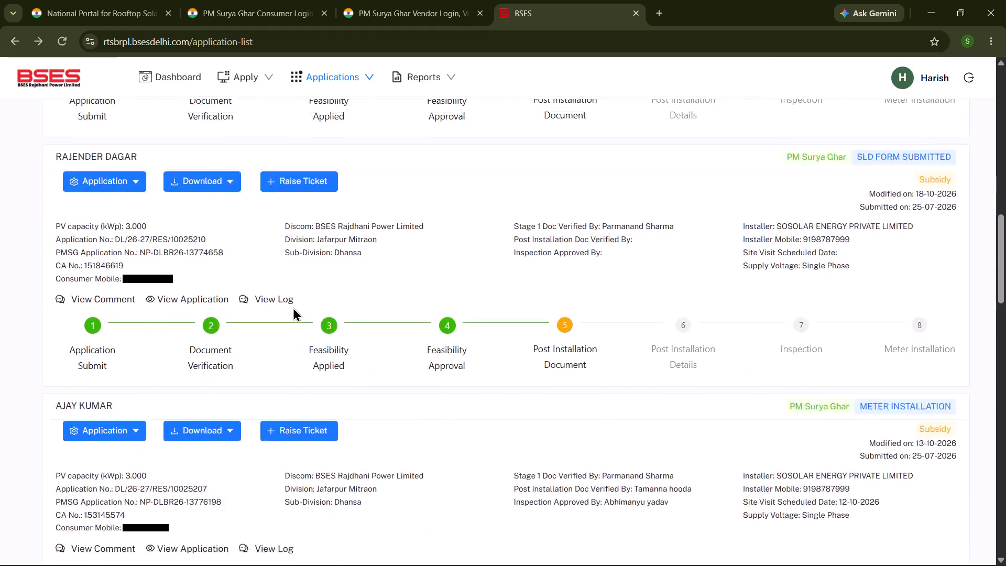
scroll(293, 307, "down", 4)
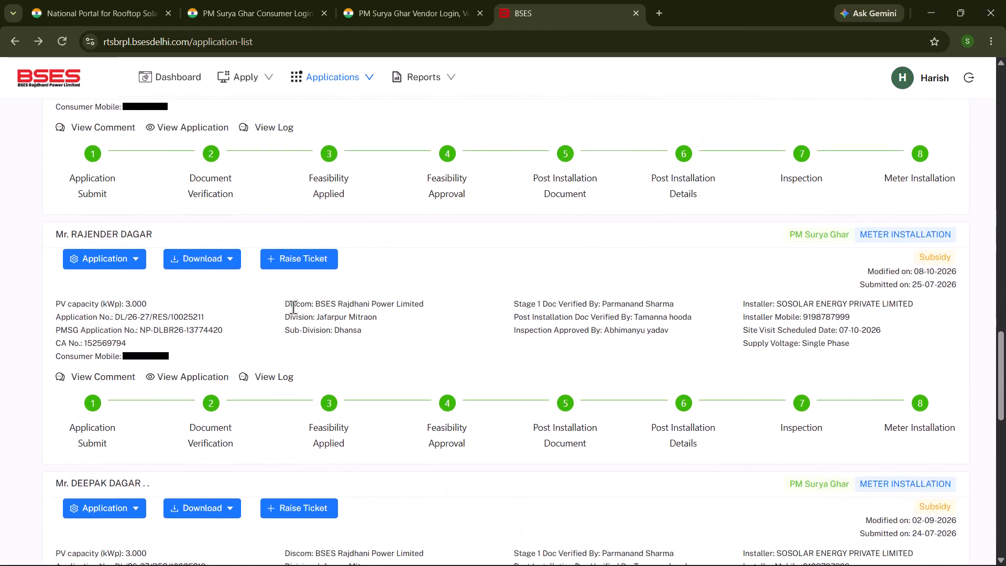
scroll(293, 307, "down", 1)
scroll(261, 360, "down", 4)
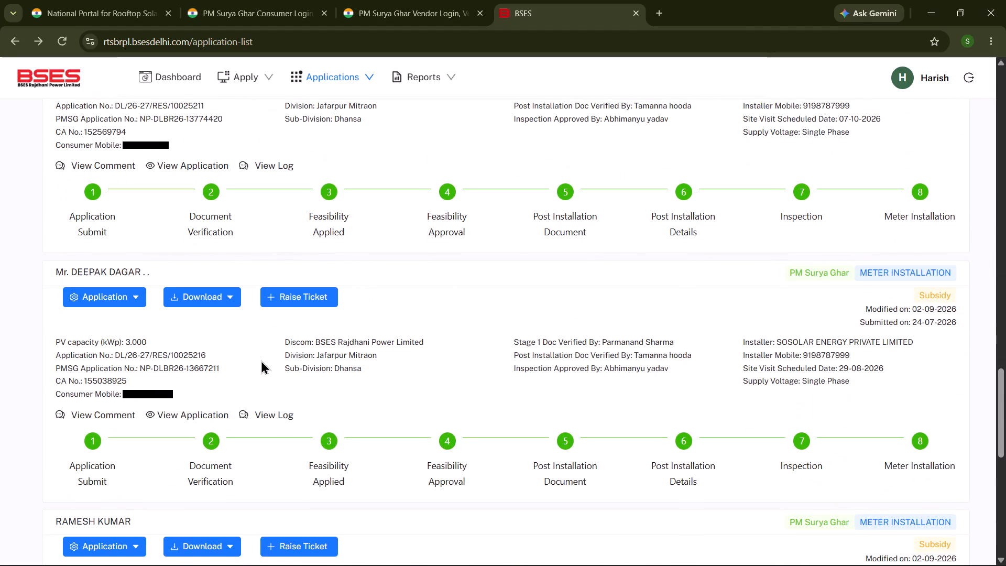
scroll(261, 360, "down", 4)
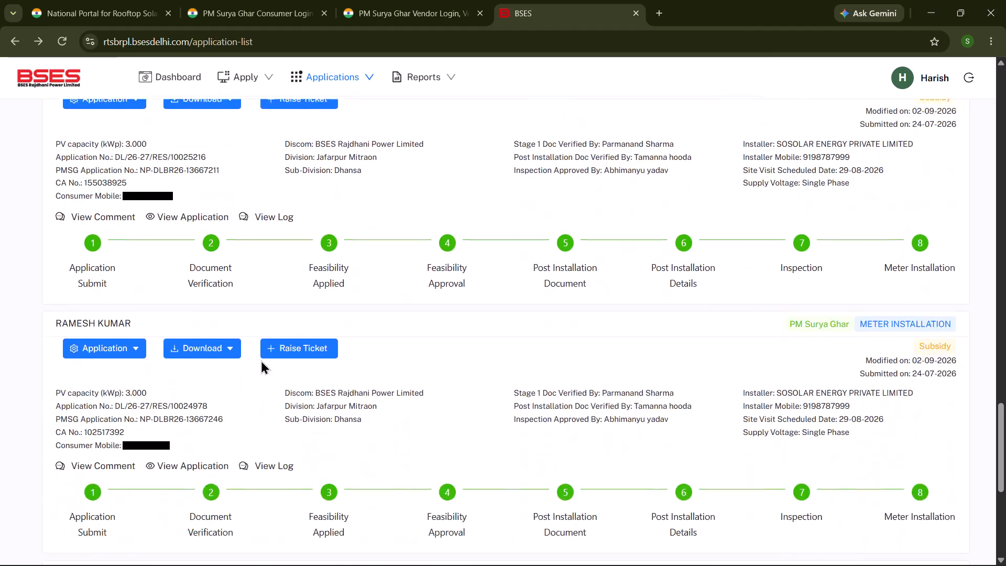
scroll(261, 360, "down", 4)
scroll(261, 360, "up", 3)
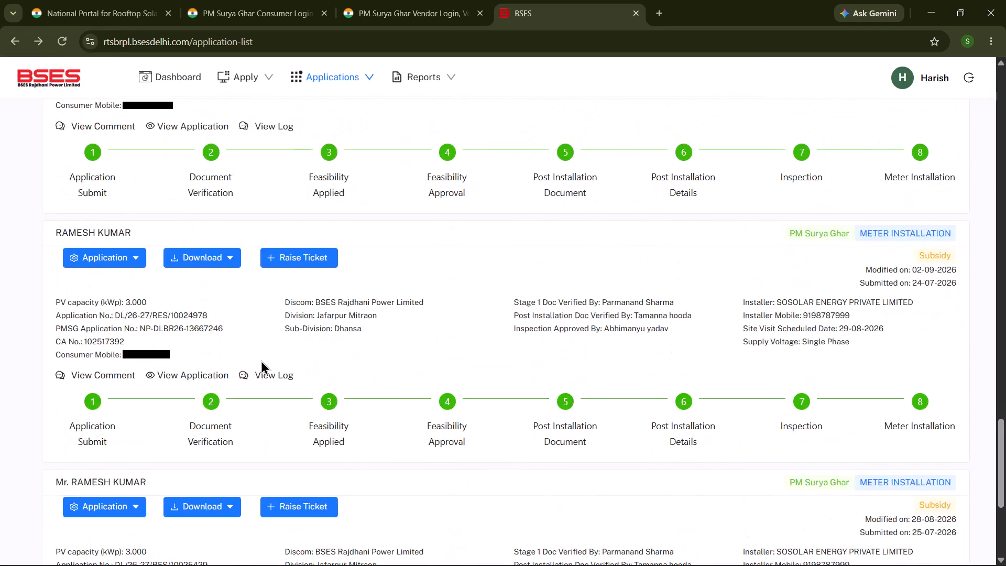
scroll(261, 360, "up", 14)
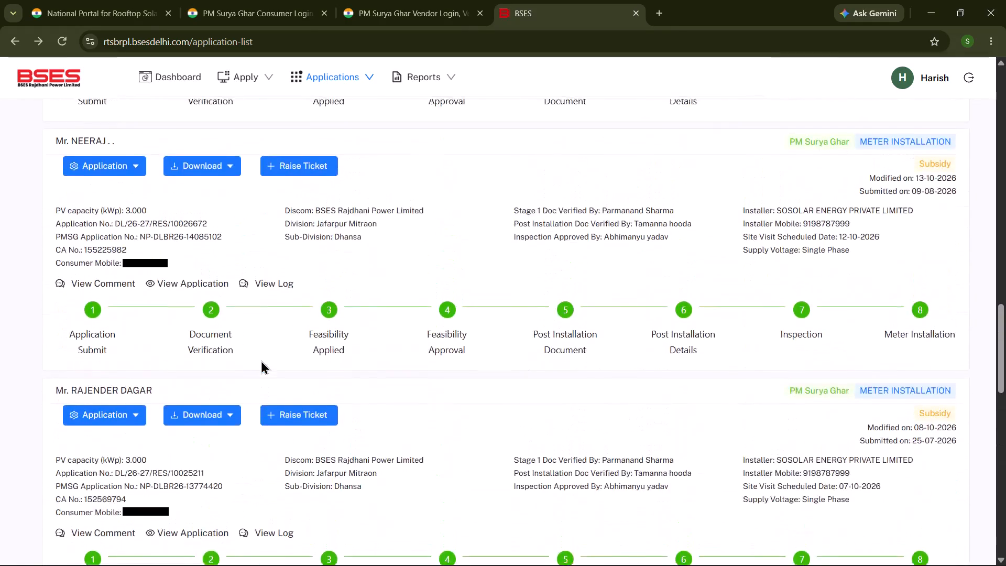
scroll(261, 360, "up", 3)
scroll(261, 360, "down", 8)
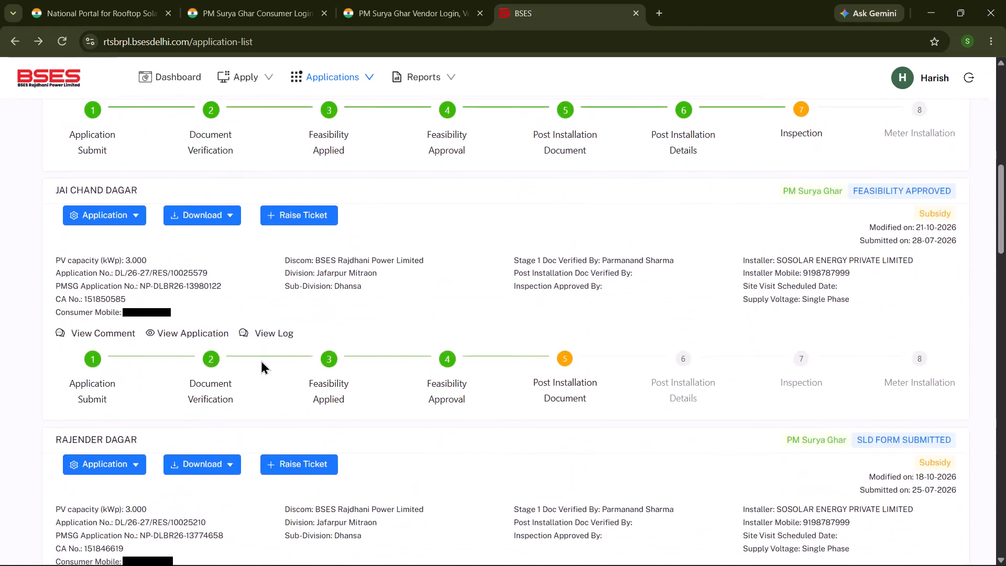
scroll(261, 360, "down", 2)
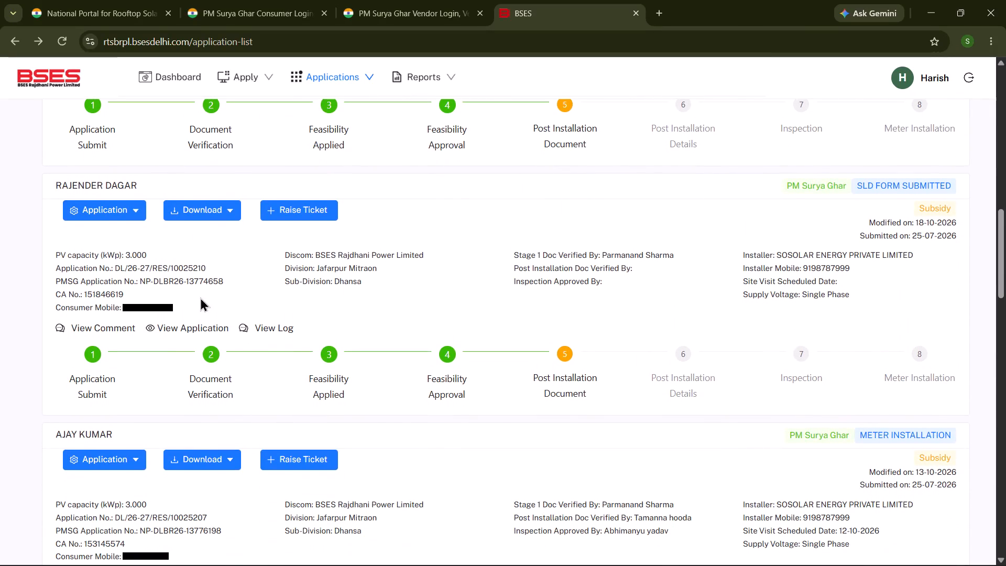
scroll(253, 322, "down", 8)
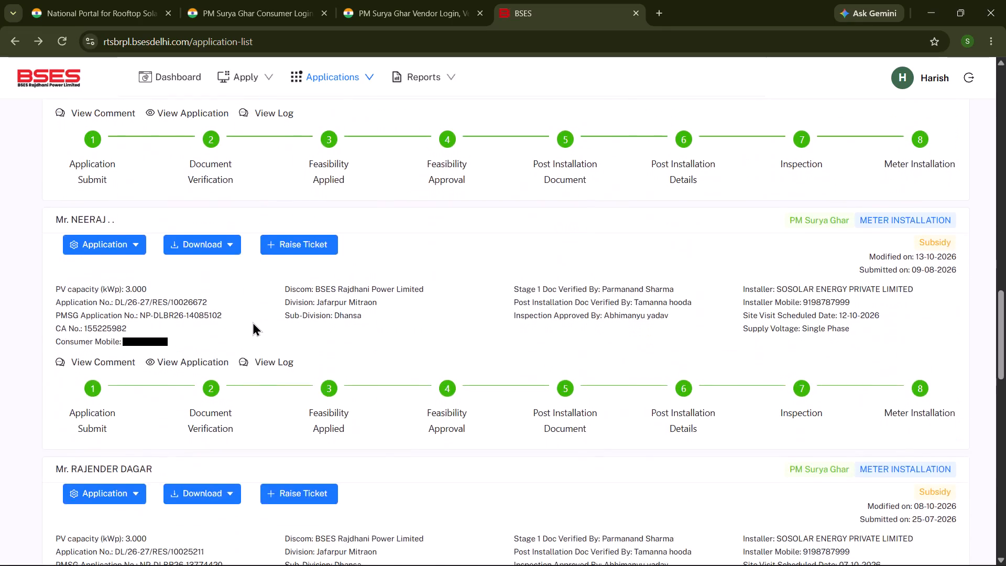
scroll(253, 322, "down", 1)
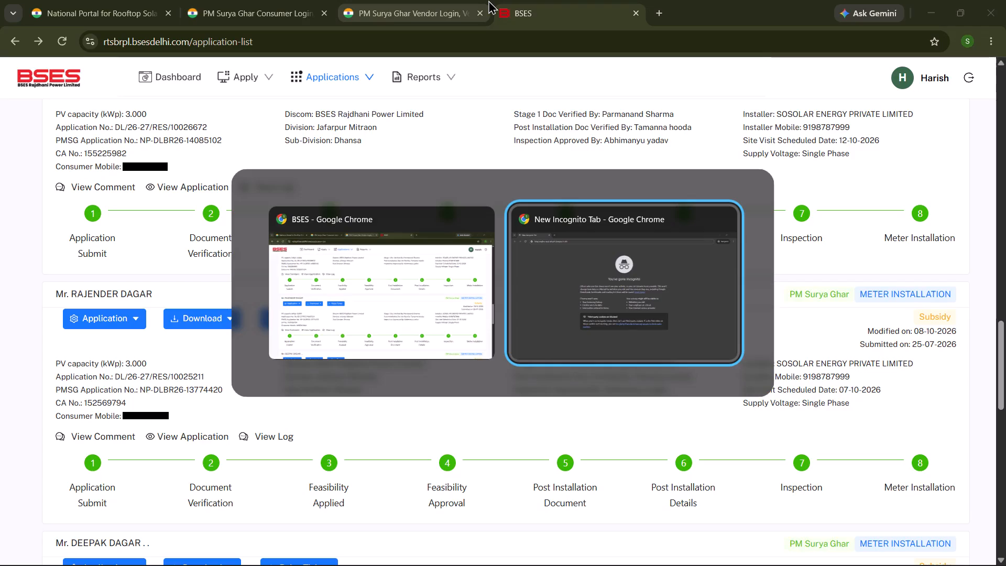
Switch to the incognito window and ask Google AI Mode "bhai mujhe mail attach krwana h ele".
left_click(340, 55)
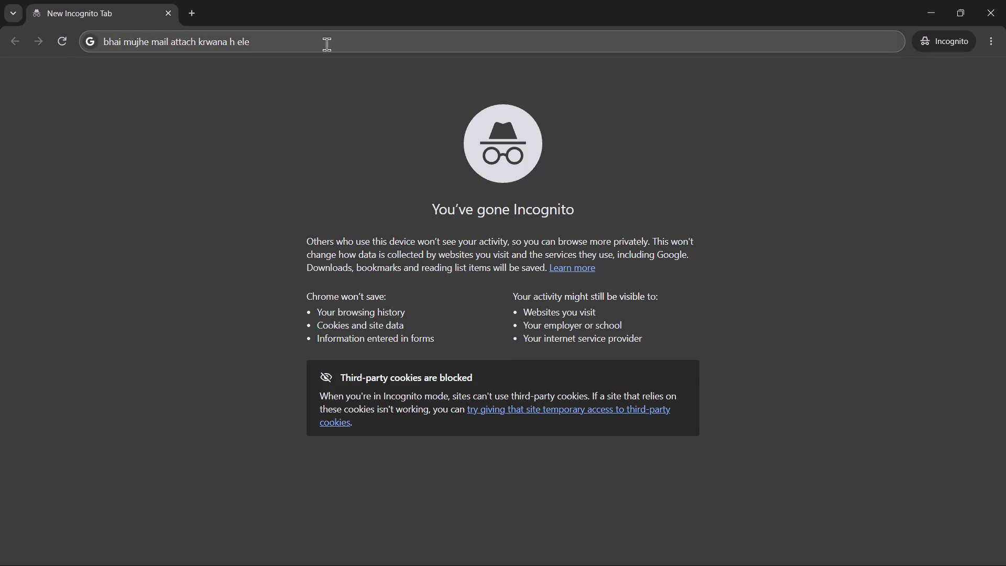
left_click(326, 42)
left_click(326, 42)
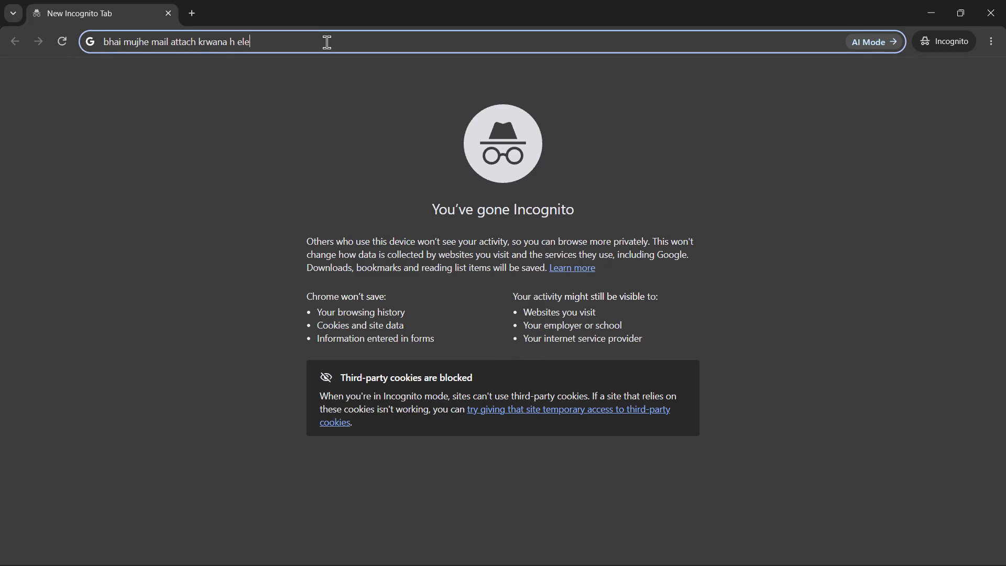
key("Tab")
key("Return")
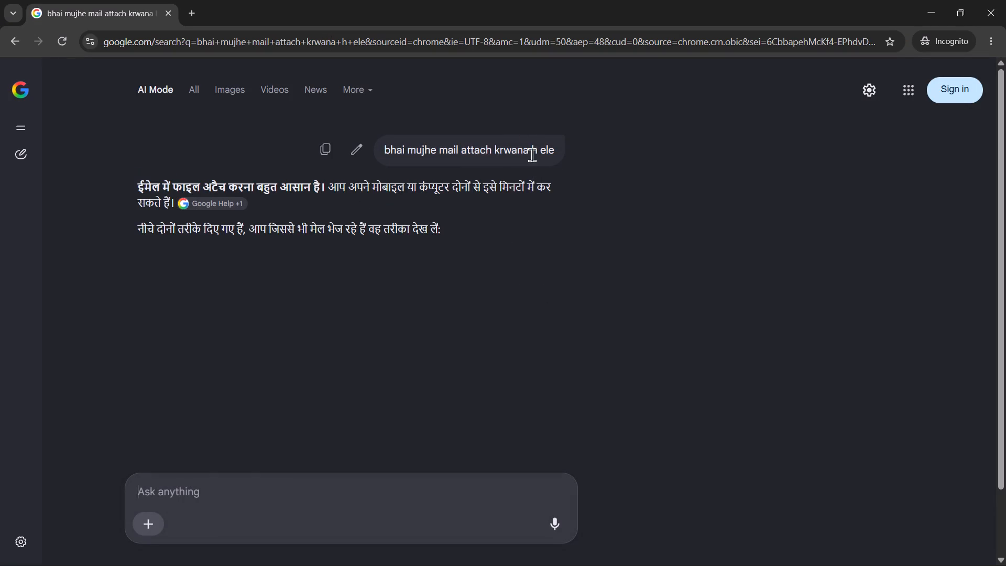
left_click(324, 484)
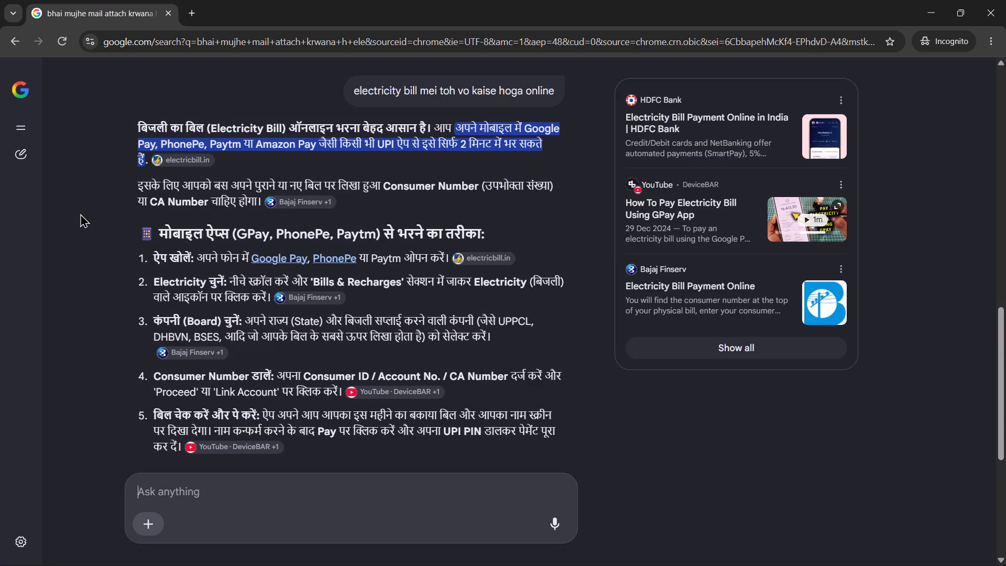
Request the answer in Hinglish with the message "higlish mei bta".
type("higlish mei bta")
key("Return")
key("Return")
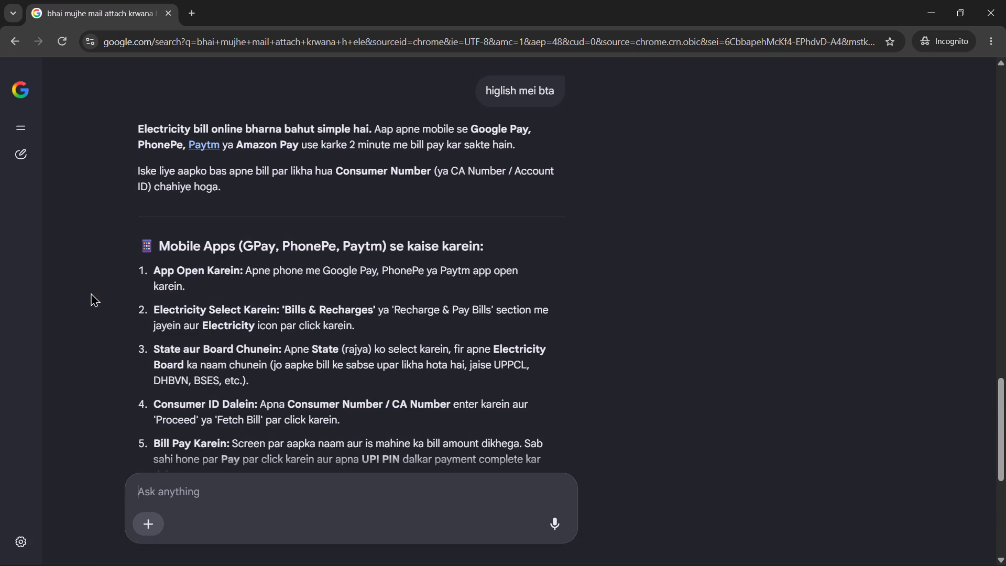
Ask about adding an email to the electricity bill with "email add krwanoi h usme" and read the reply.
type("email add krwanoi h usme k")
key("BackSpace")
key("Return")
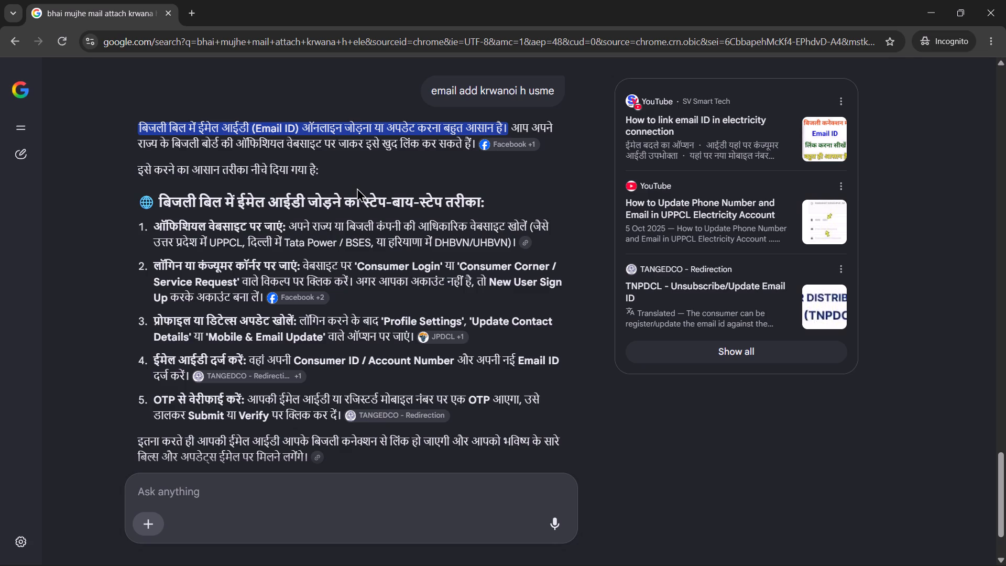
scroll(83, 346, "down", 3)
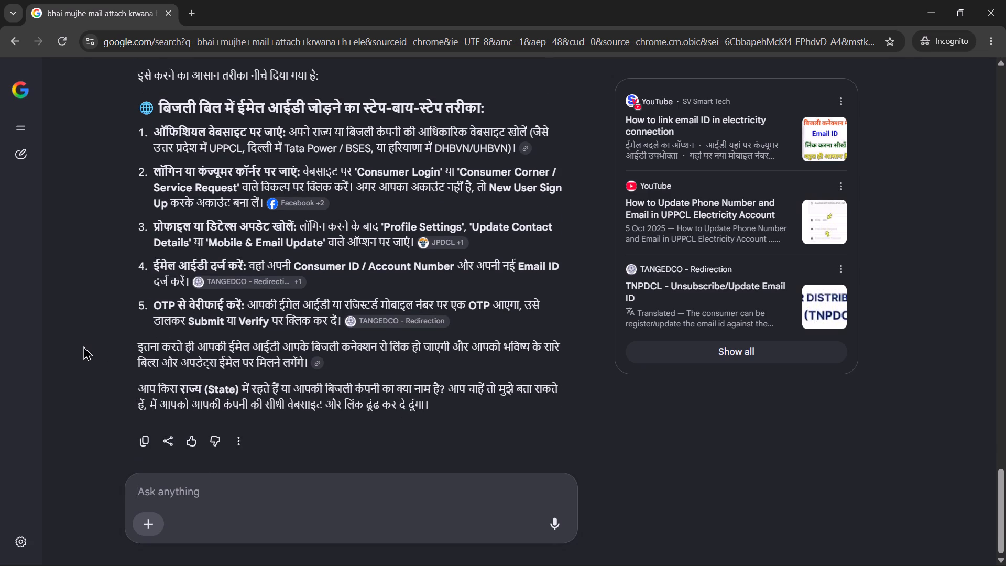
Ask "yee online nhi hota?" and read the explanation of the online process.
type("yee")
key("space")
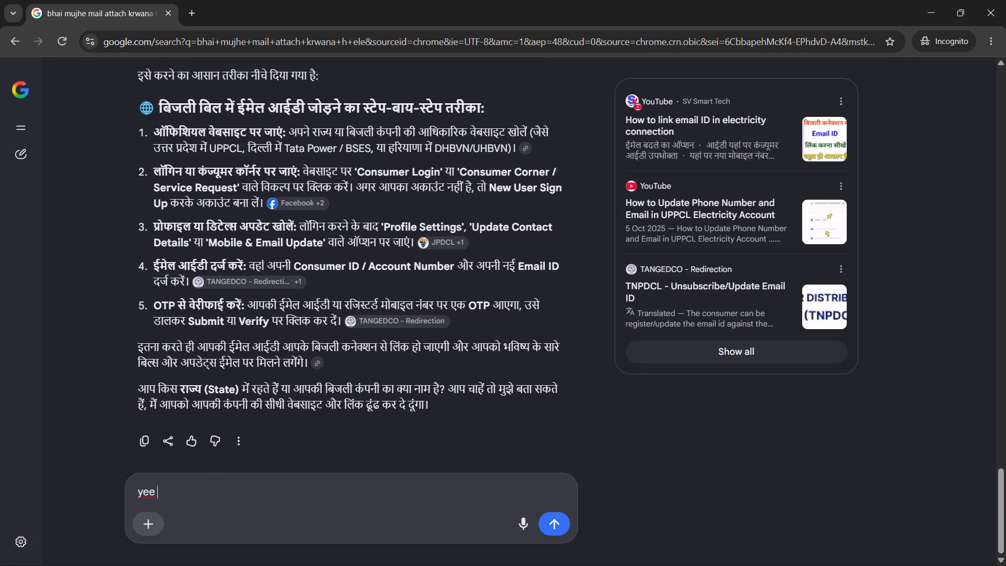
type("online nhi hota?")
key("Return")
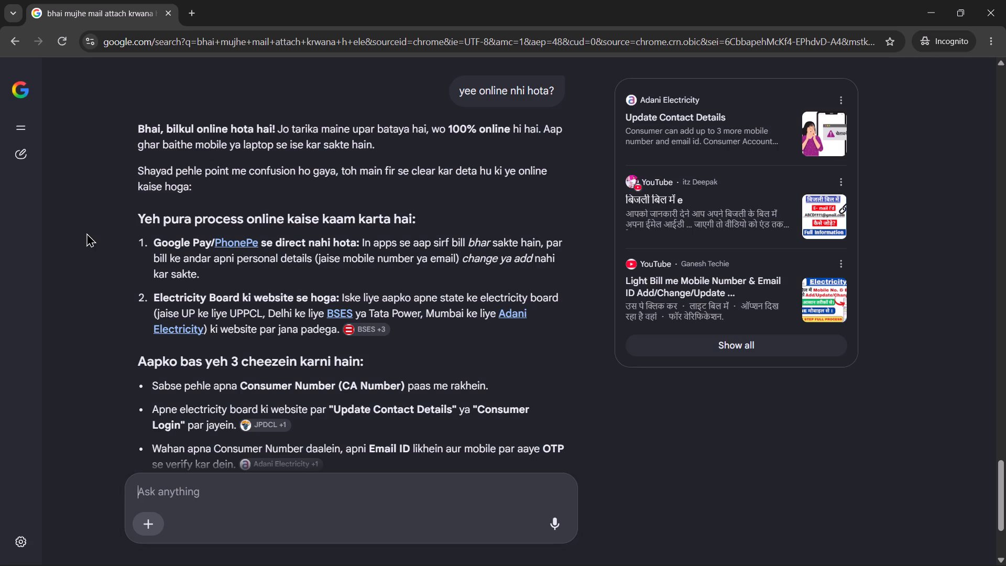
scroll(86, 233, "down", 2)
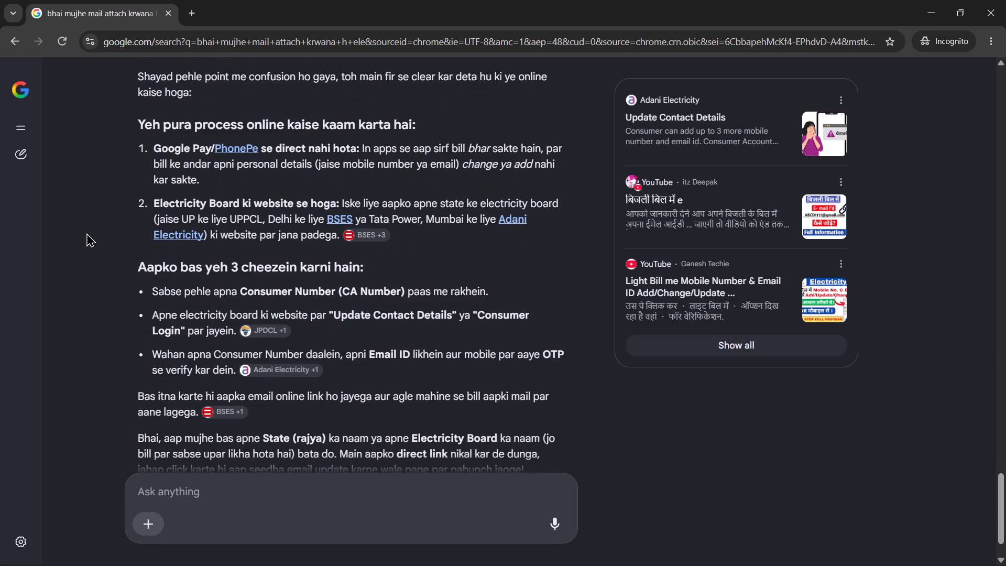
scroll(86, 233, "down", 1)
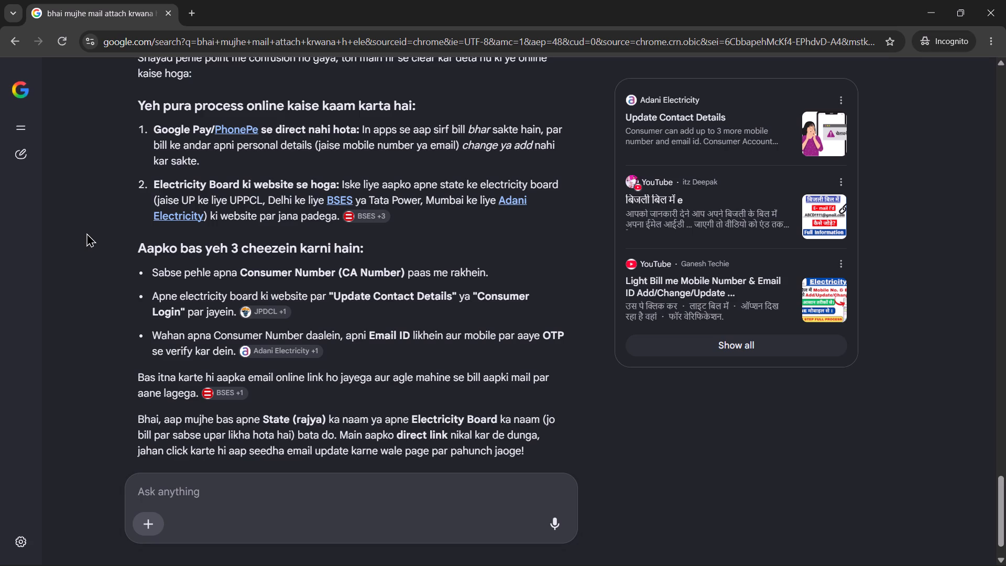
scroll(86, 233, "down", 1)
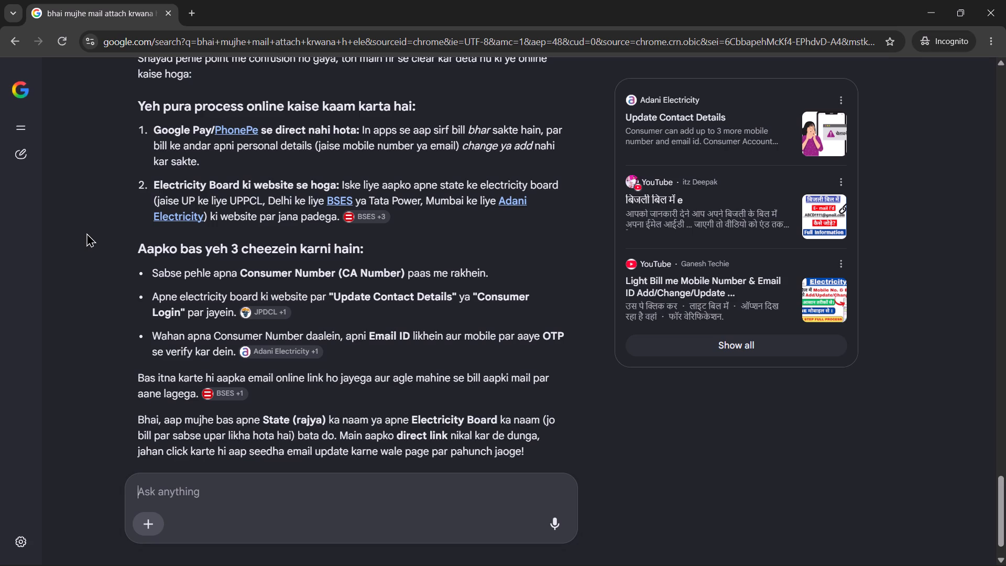
Ask "steps bta online kaise update kru m ye" and read the suggested methods for linking the email.
type("stepsnb")
key("BackSpace")
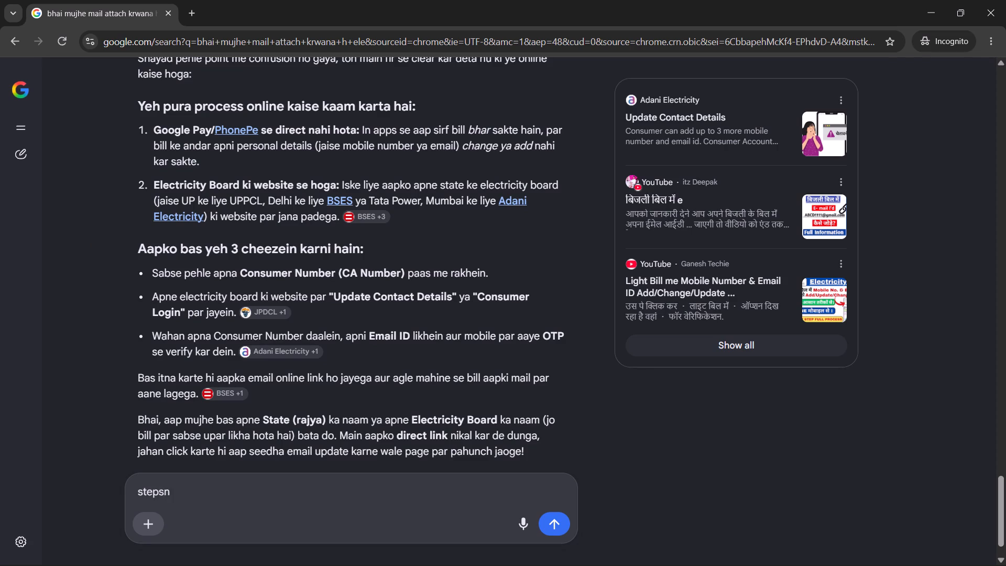
key("BackSpace")
key("space")
type("bta ionline")
key("space")
key("BackSpace")
key("BackSpace")
key("BackSpace")
key("BackSpace")
key("BackSpace")
key("BackSpace")
key("BackSpace")
key("BackSpace")
type("online kaise update kru m ye")
key("space")
key("Return")
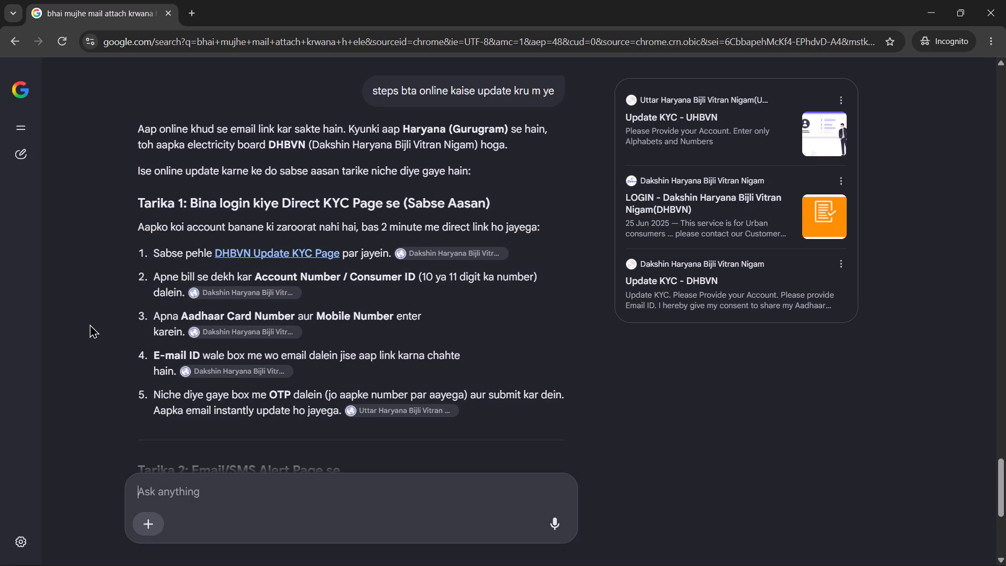
scroll(90, 324, "down", 2)
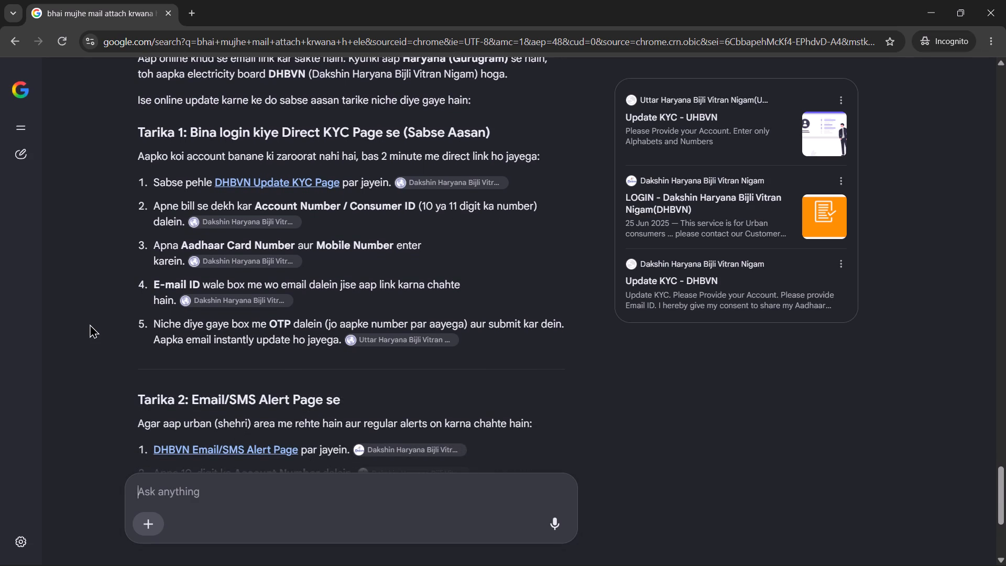
scroll(90, 324, "down", 2)
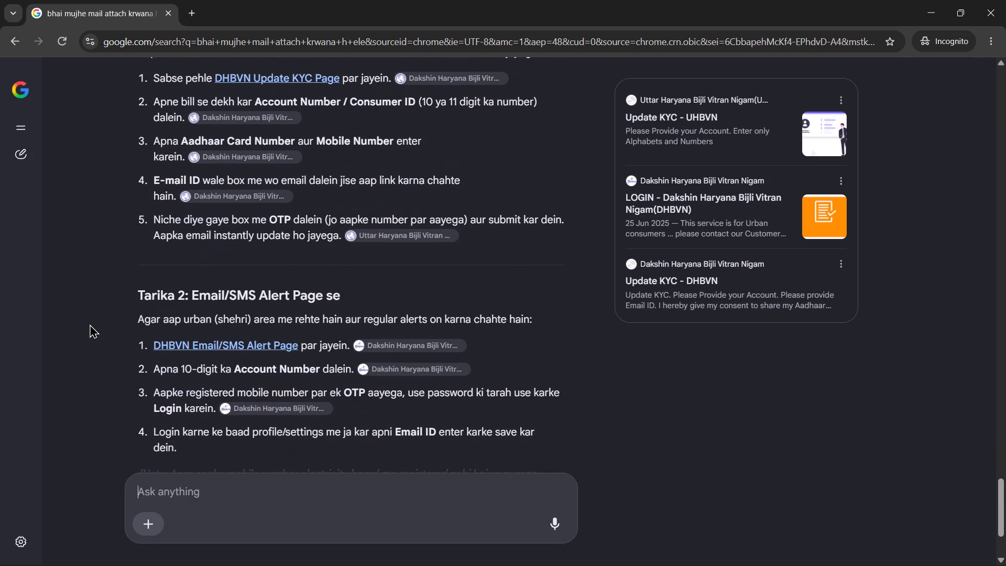
scroll(90, 324, "up", 2)
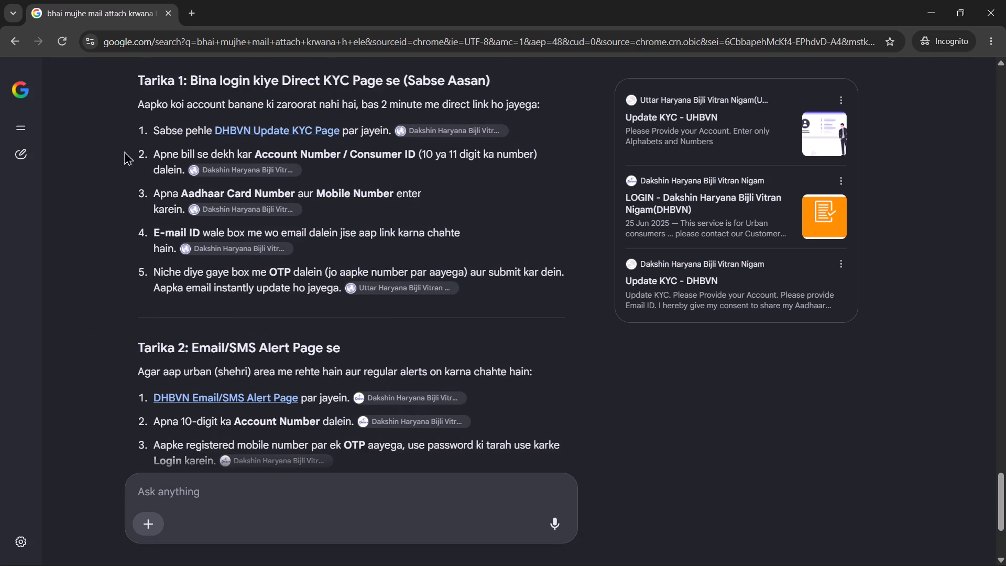
Return to the BSES application list and view the last application on the page.
scroll(97, 341, "down", 10)
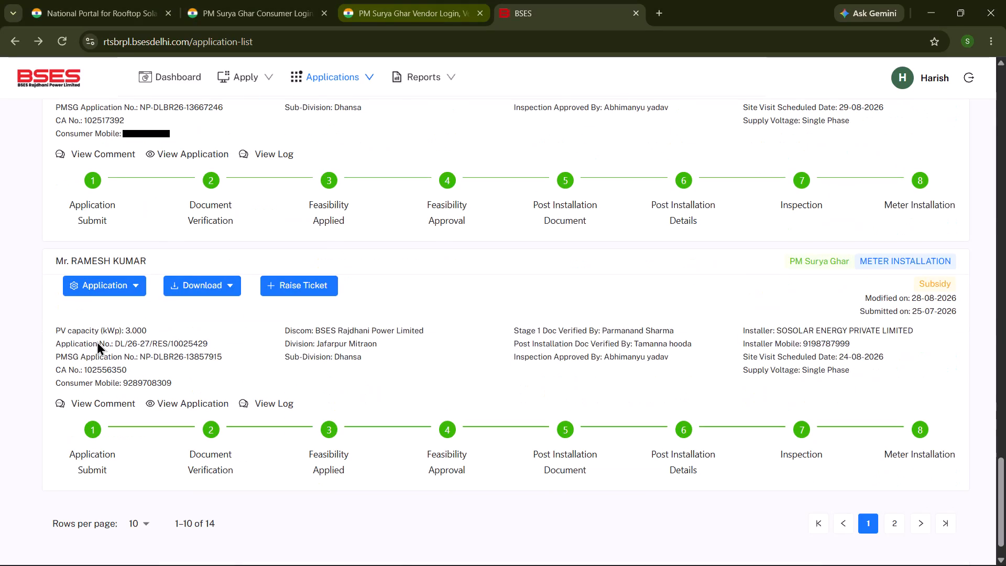
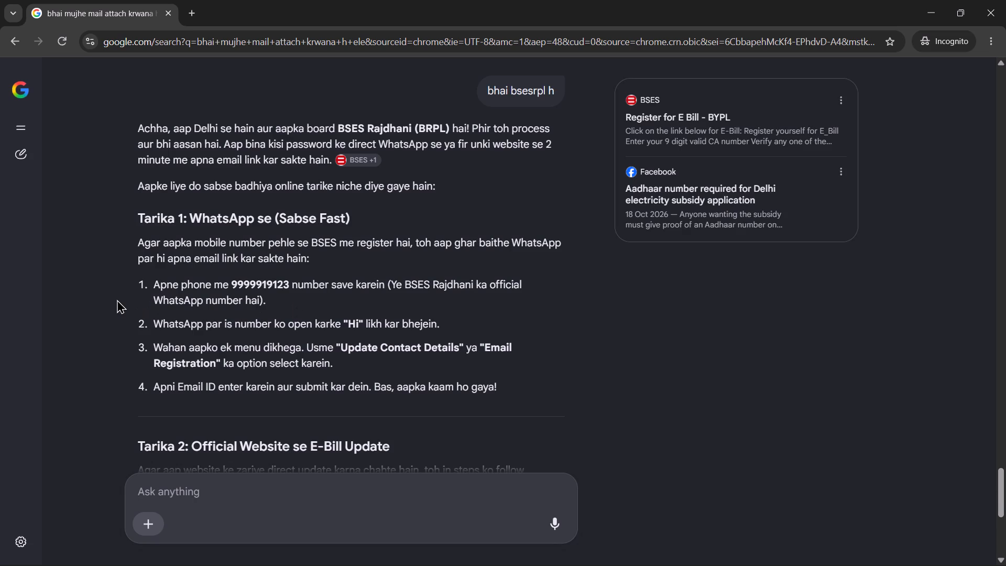
Read the website method for updating the email, open the linked BSES Rajdhani E-Bill Page and accept all cookies.
scroll(117, 299, "down", 1)
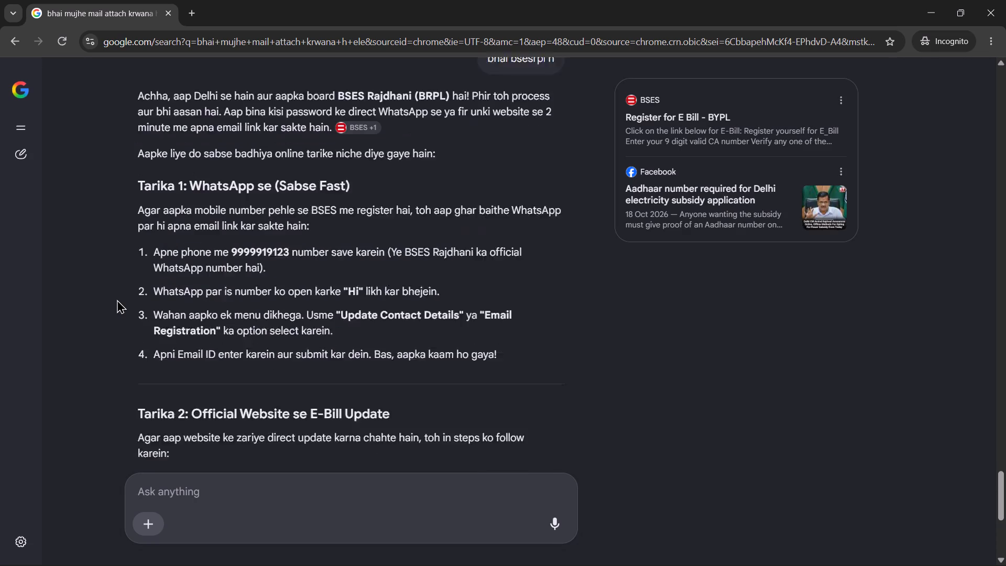
scroll(117, 299, "down", 4)
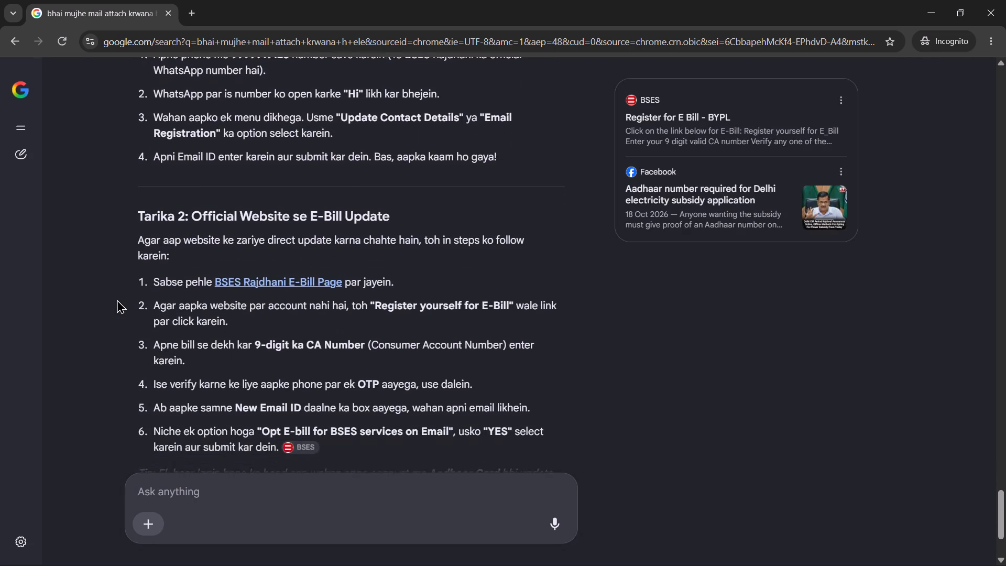
scroll(117, 299, "down", 1)
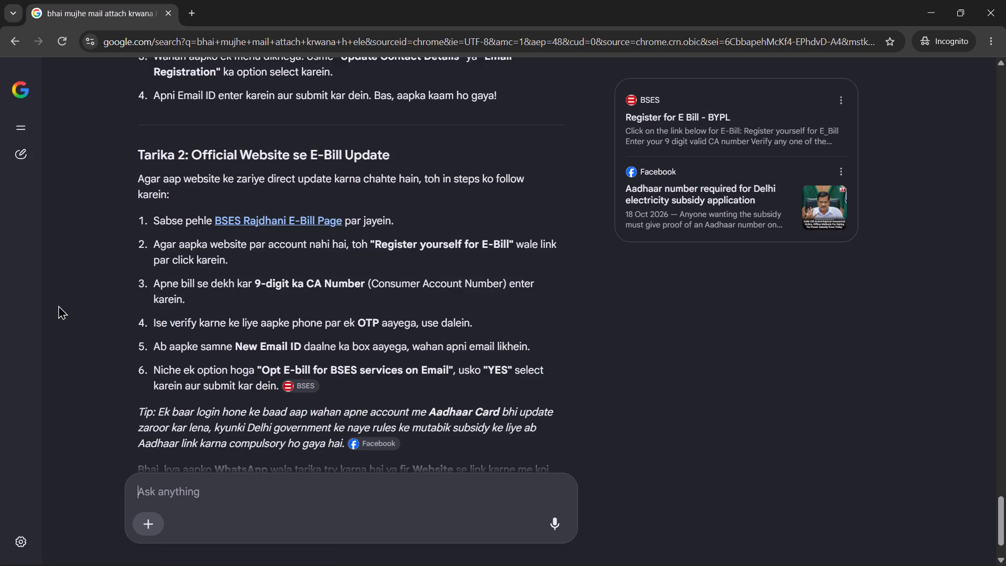
left_click(264, 215)
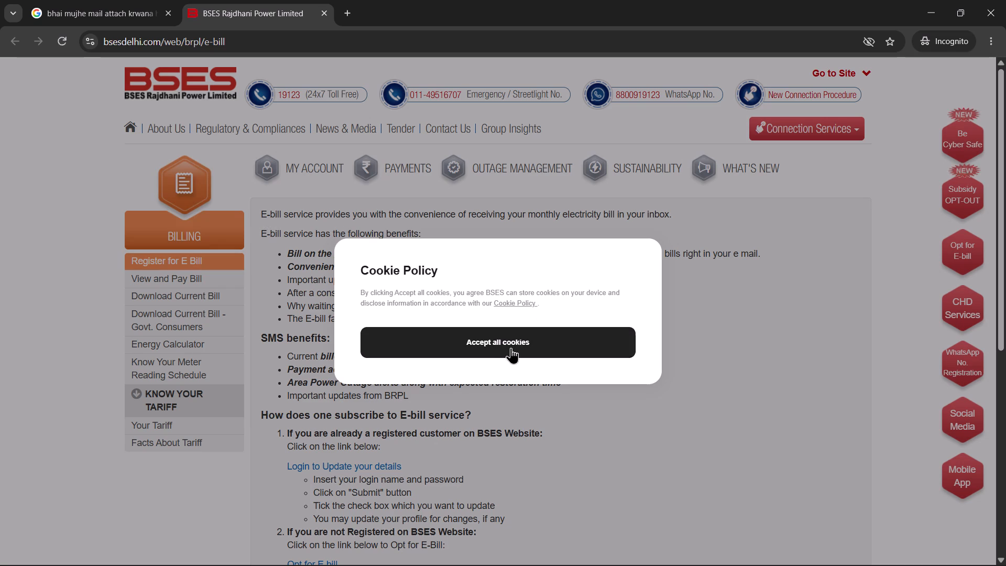
left_click(511, 347)
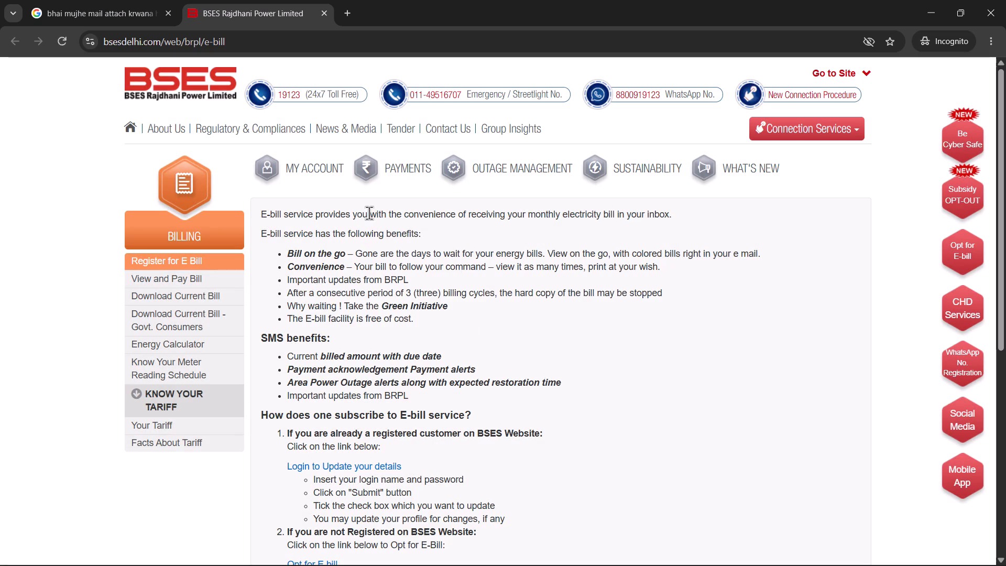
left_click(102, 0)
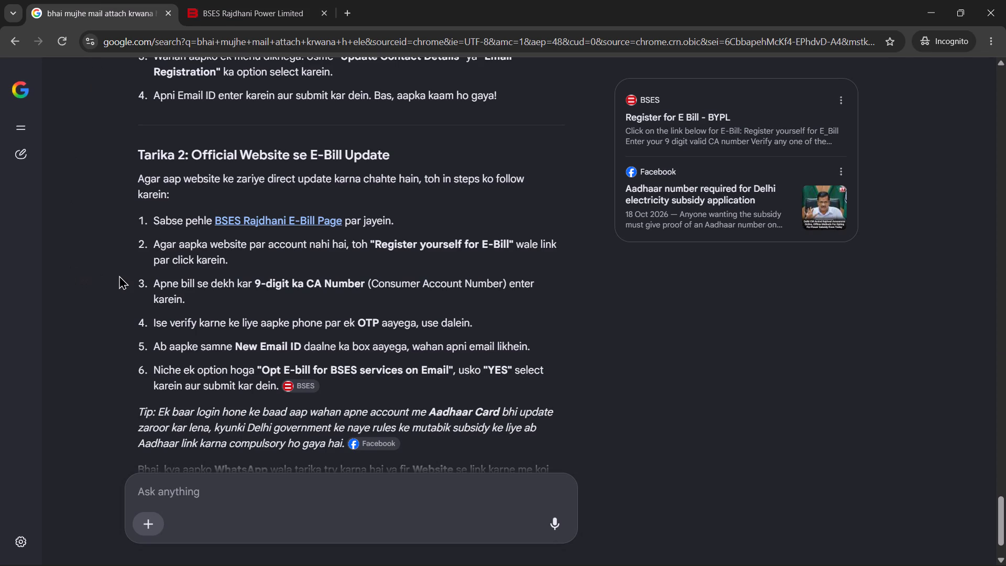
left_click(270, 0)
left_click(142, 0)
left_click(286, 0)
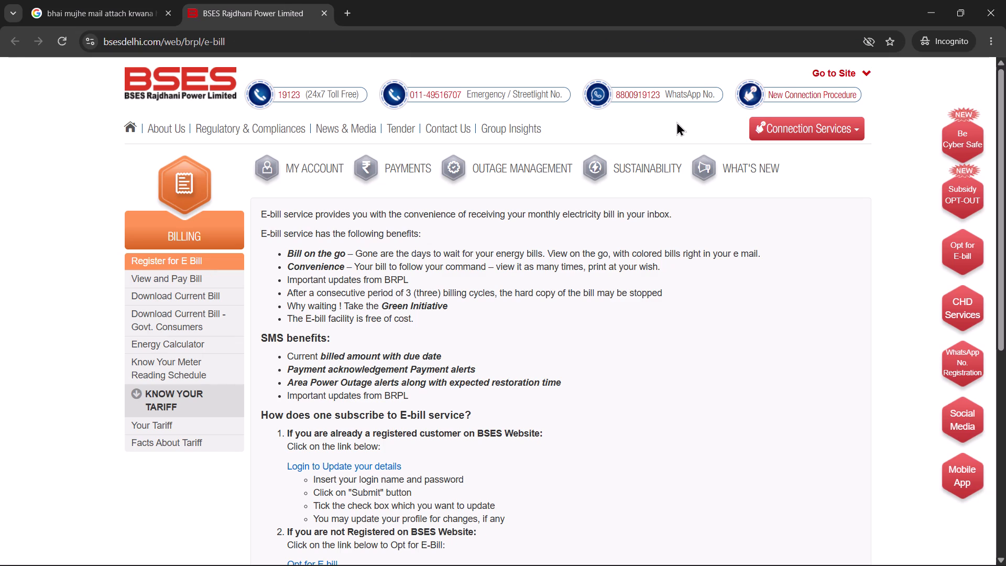
Copy the BSES e-bill page address and open it in a new tab of the regular, non-Incognito browser window.
left_click(409, 45)
key("ctrl+c")
key("alt+Tab")
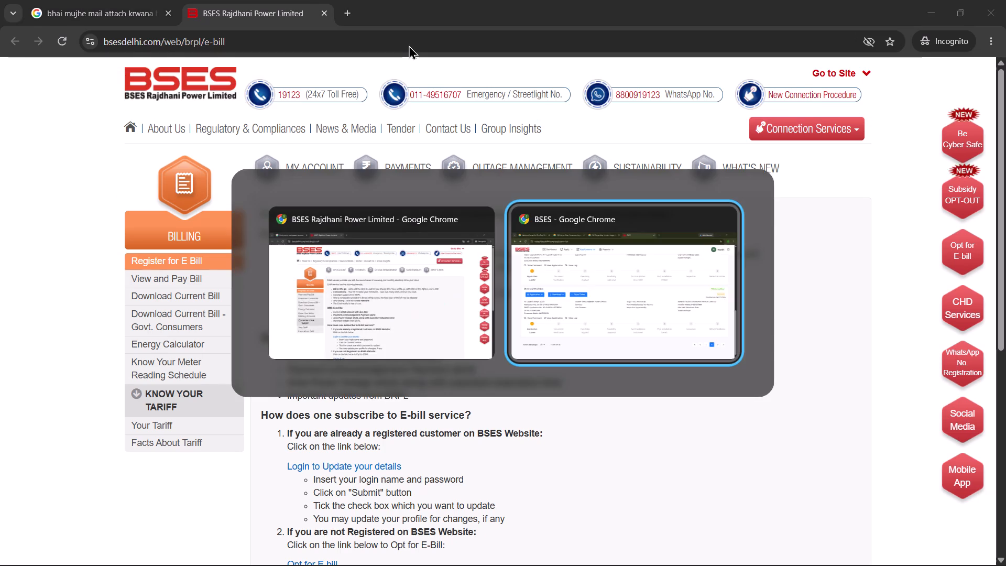
left_click(665, 3)
key("ctrl+v")
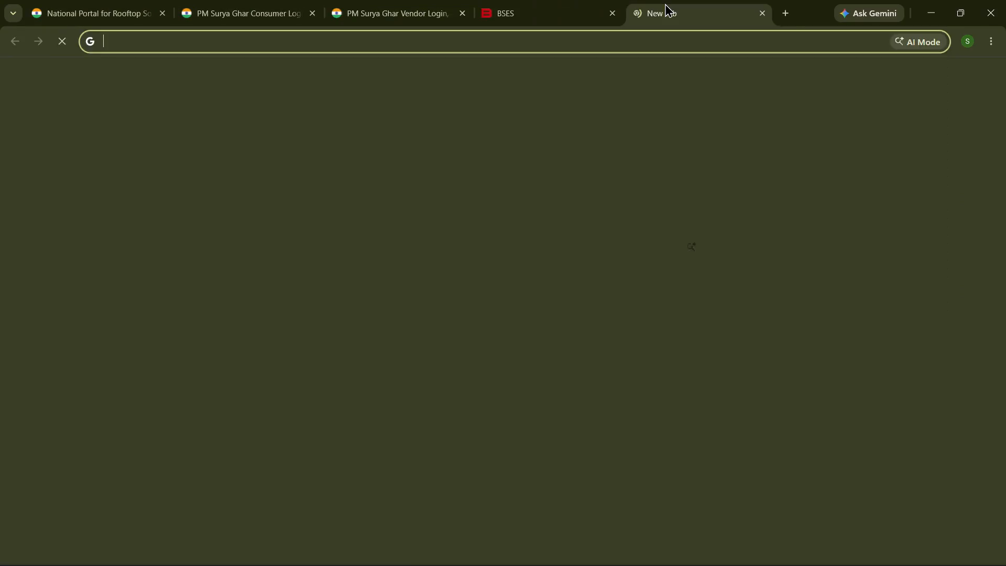
key("ctrl+Return")
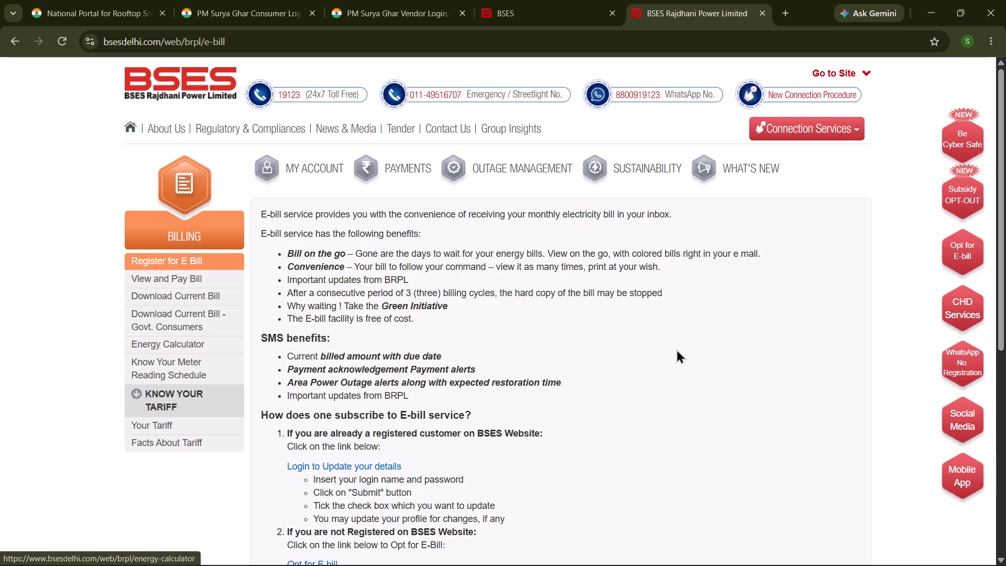
Find the e-bill subscription instructions for registered customers and open "Login to Update your details".
scroll(676, 349, "down", 1)
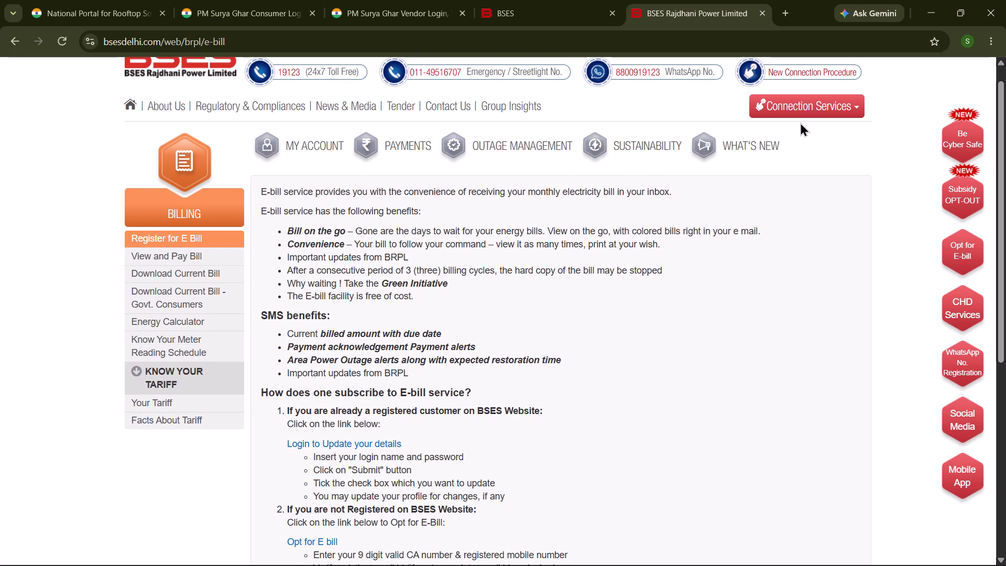
scroll(487, 361, "down", 2)
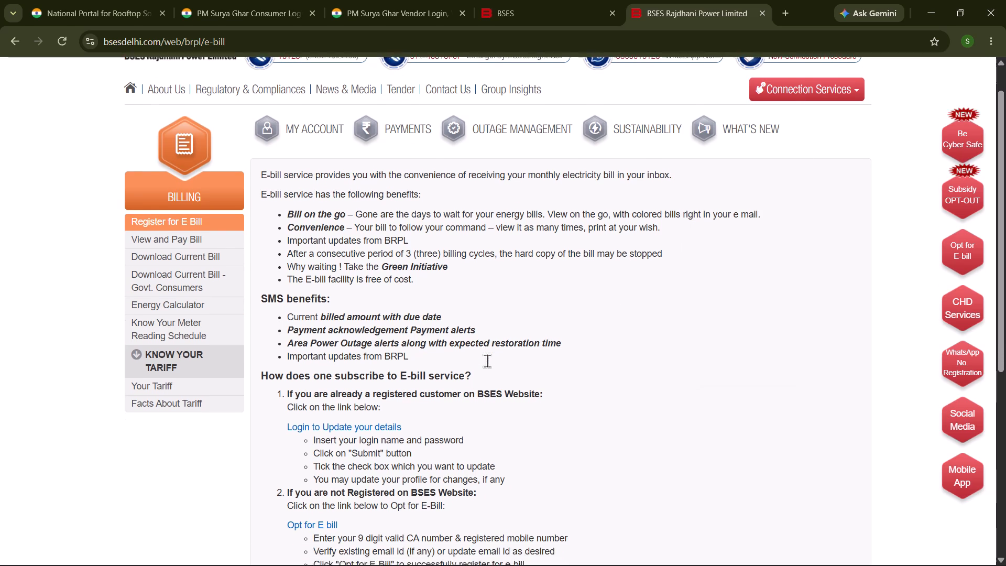
scroll(487, 361, "down", 2)
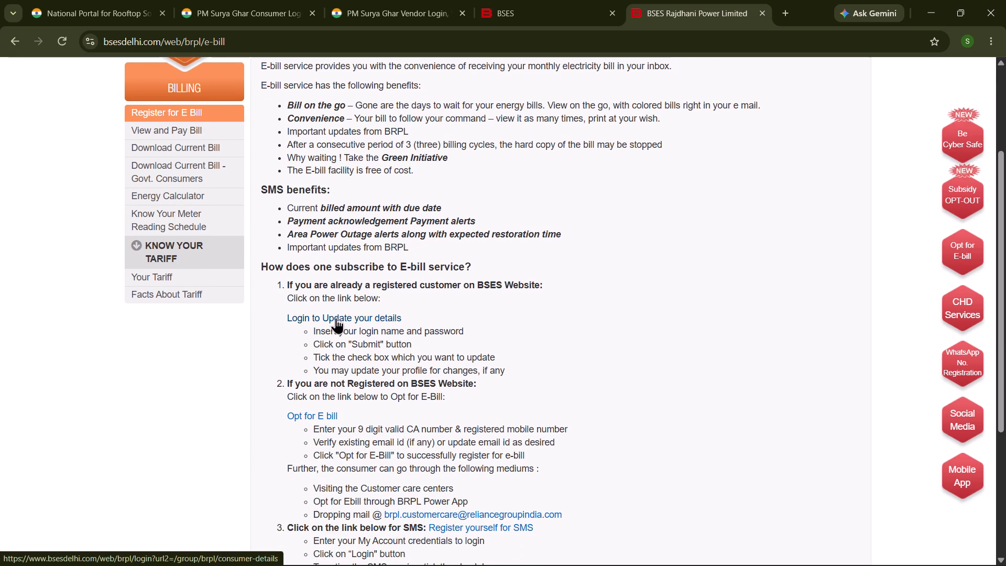
left_click(335, 317)
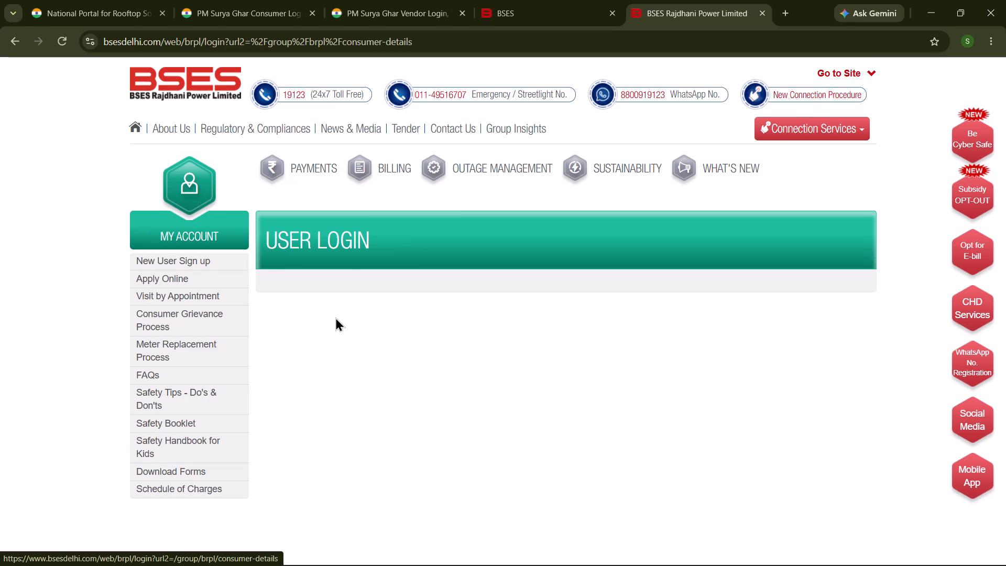
left_click(327, 248)
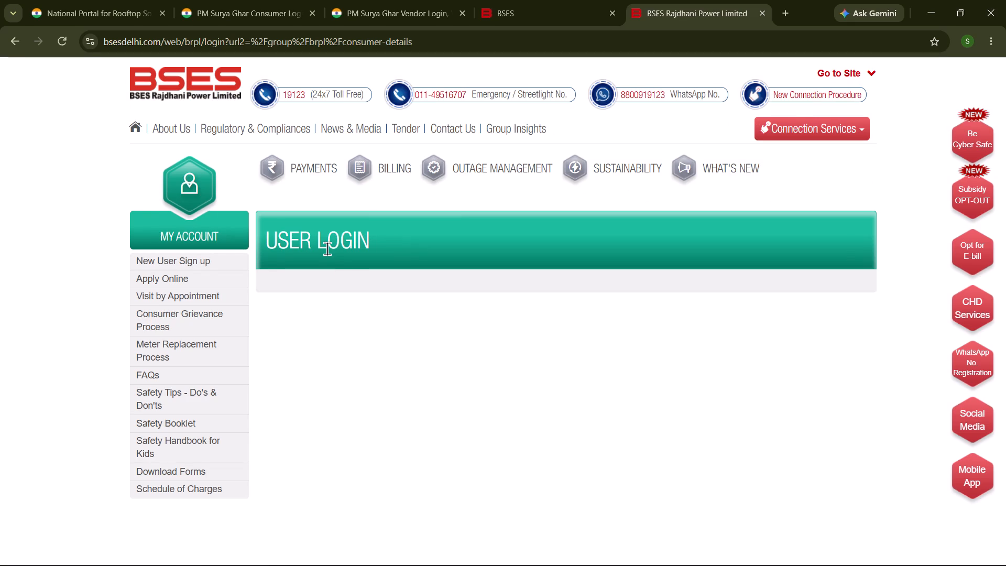
Switch back to the Incognito window showing the BSES e-bill page.
key("alt+Tab")
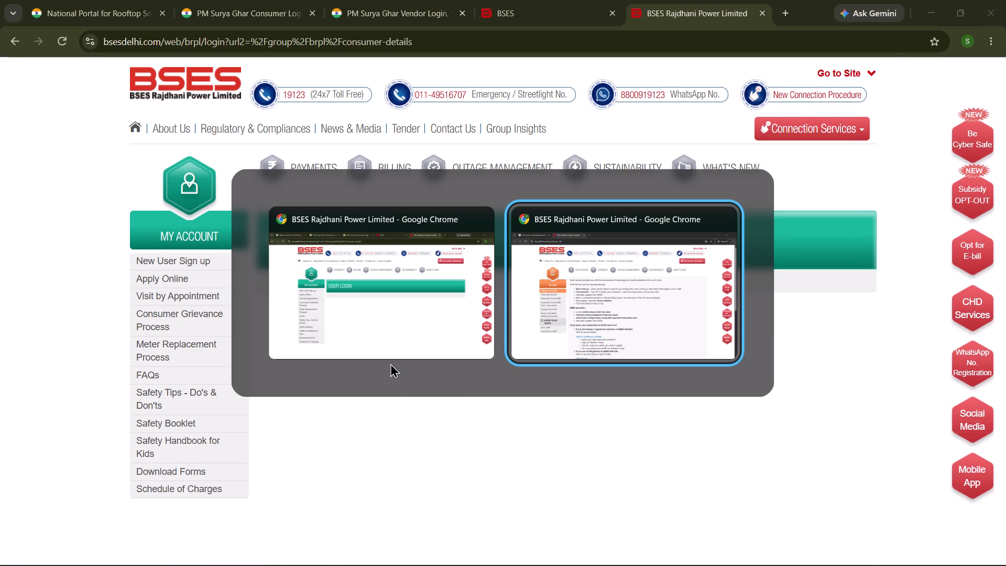
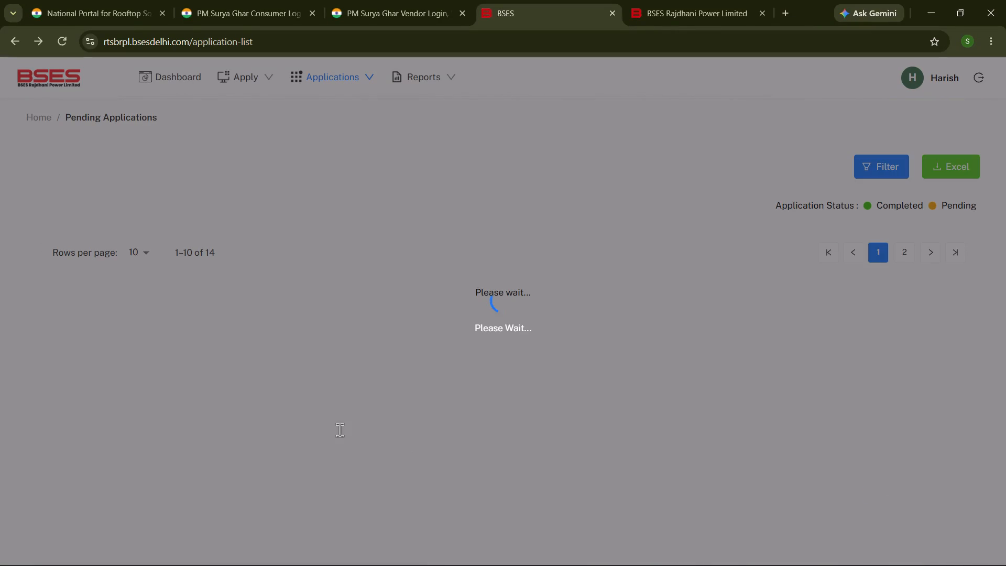
Look through the pending rooftop solar applications on the BSES portal, examining each applicant's connection details and stage progress.
scroll(203, 399, "down", 8)
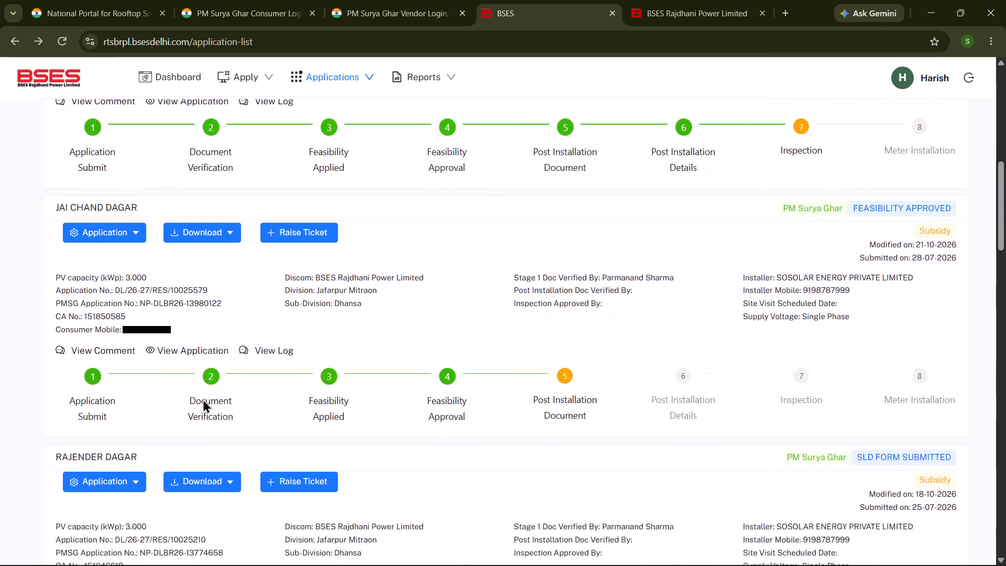
scroll(203, 399, "down", 2)
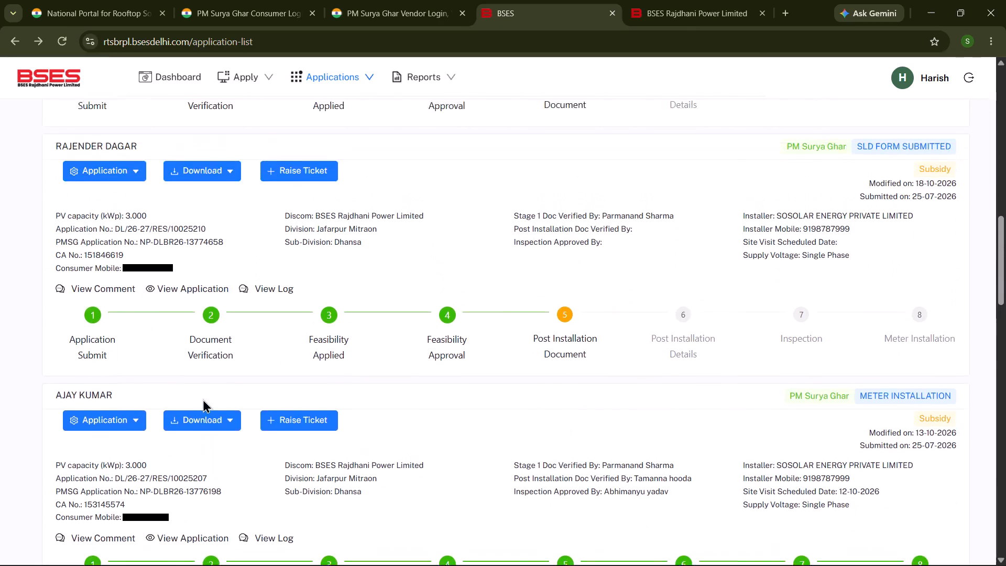
scroll(203, 399, "down", 4)
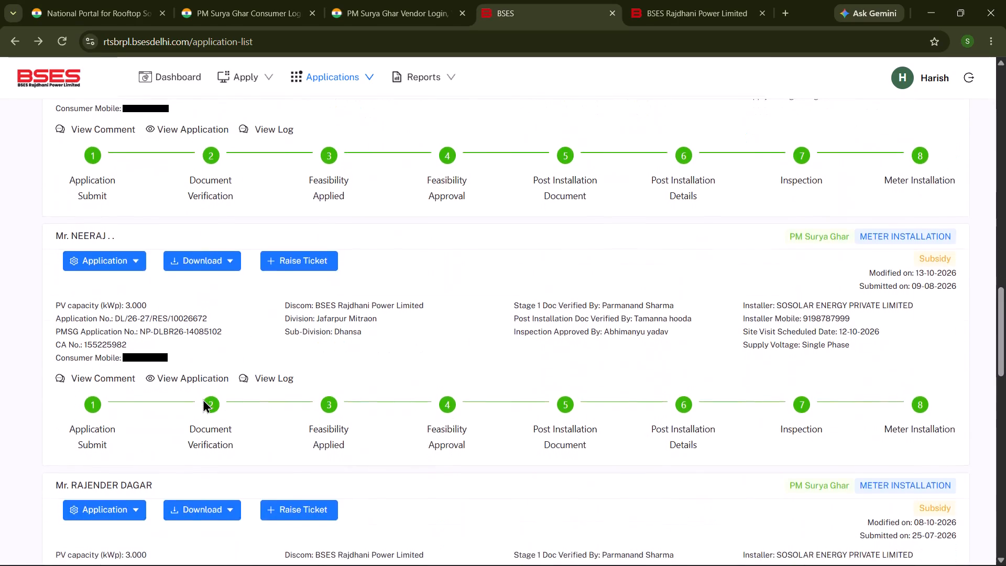
scroll(203, 399, "down", 5)
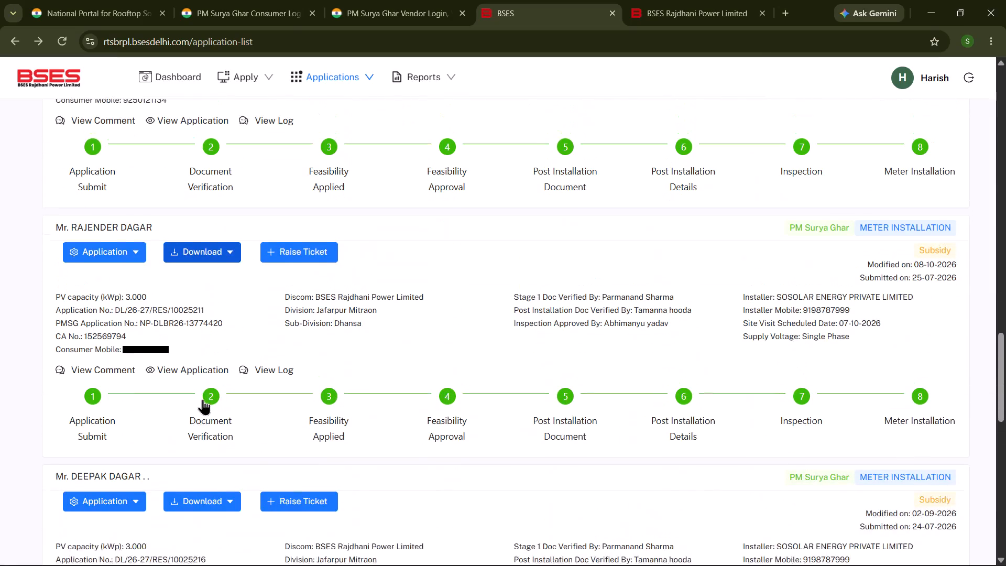
scroll(203, 399, "down", 1)
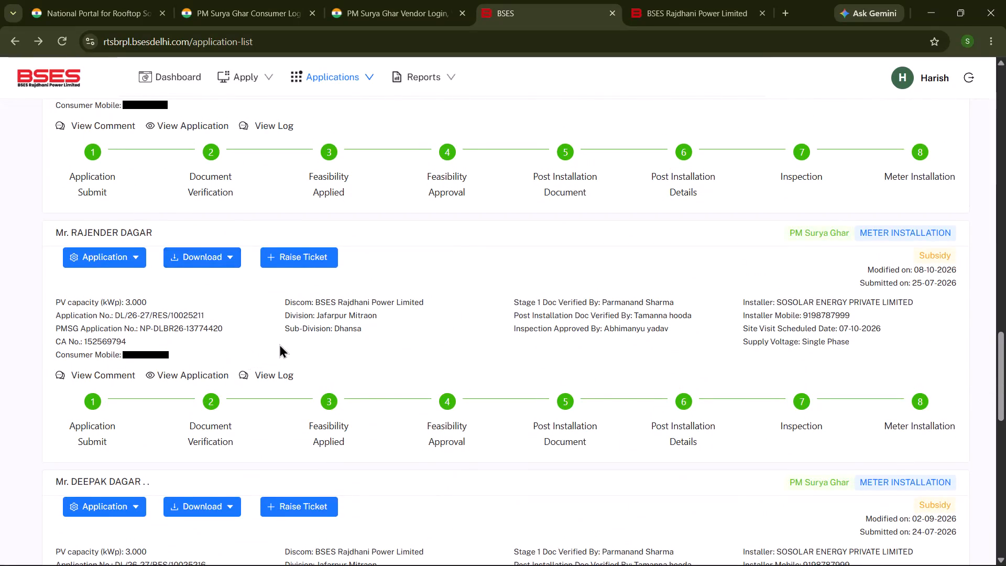
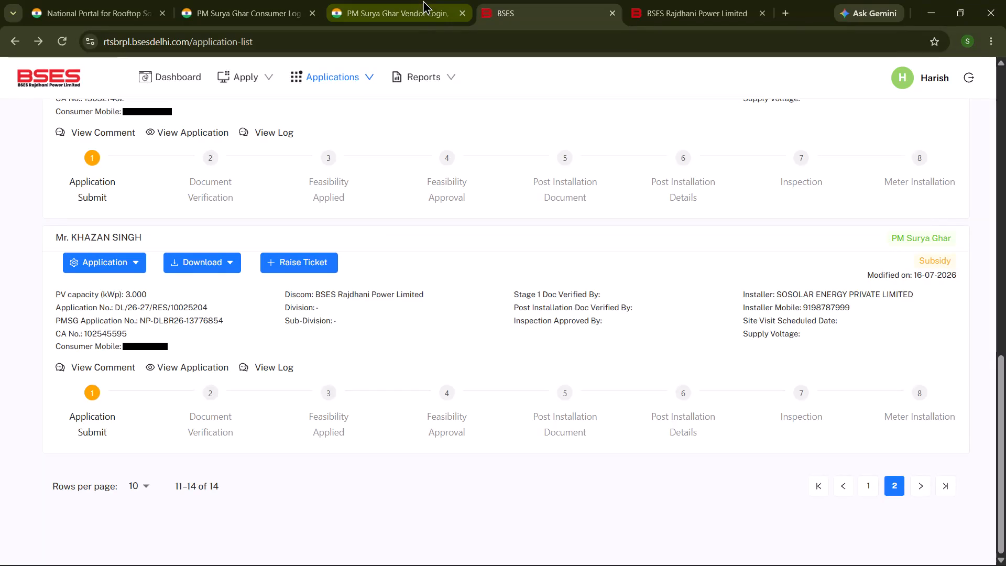
Find the application marked Feasibility Approved on the first page of pending applications and open its SLD form.
scroll(374, 249, "up", 12)
scroll(374, 249, "up", 12)
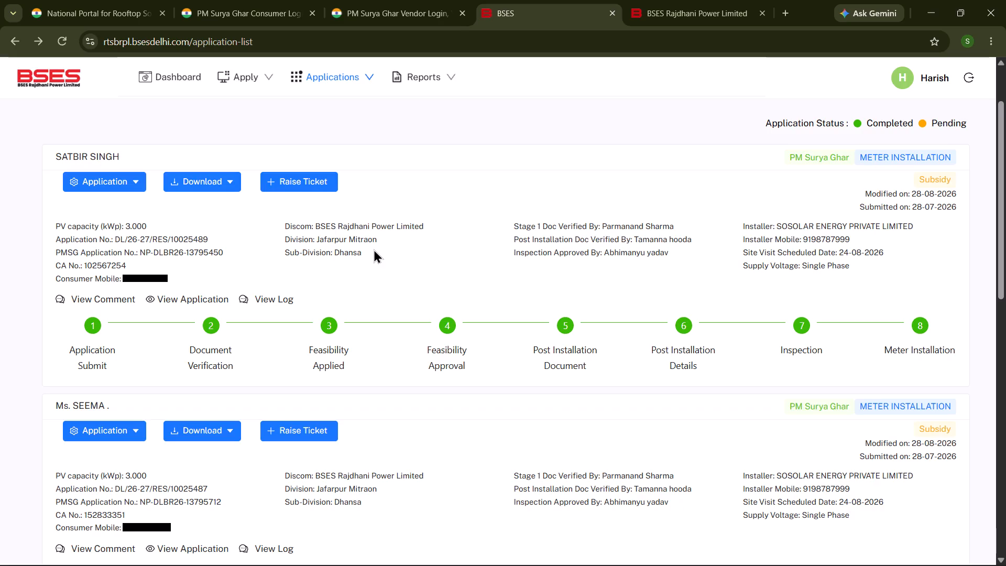
scroll(371, 322, "down", 7)
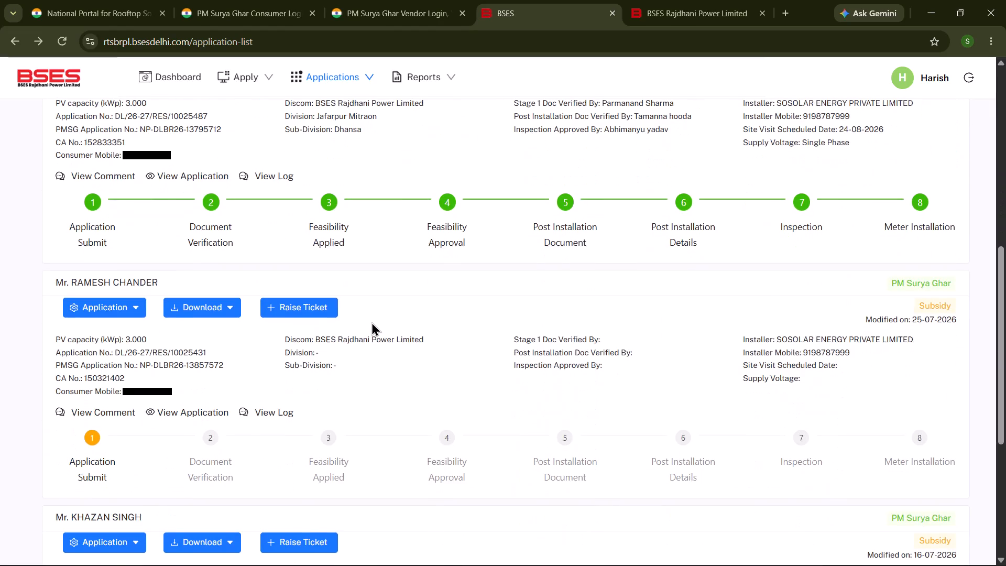
scroll(187, 302, "down", 15)
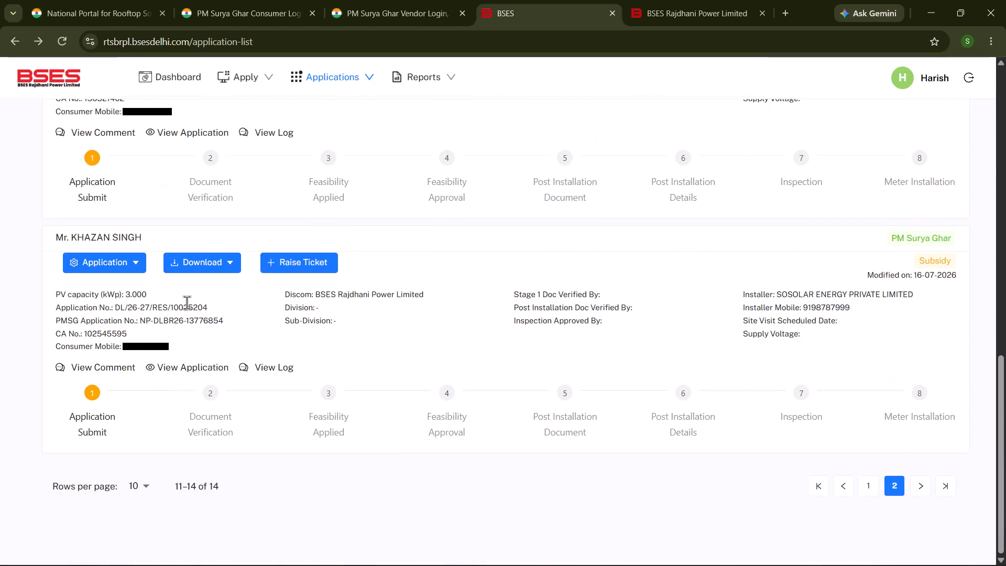
left_click(866, 478)
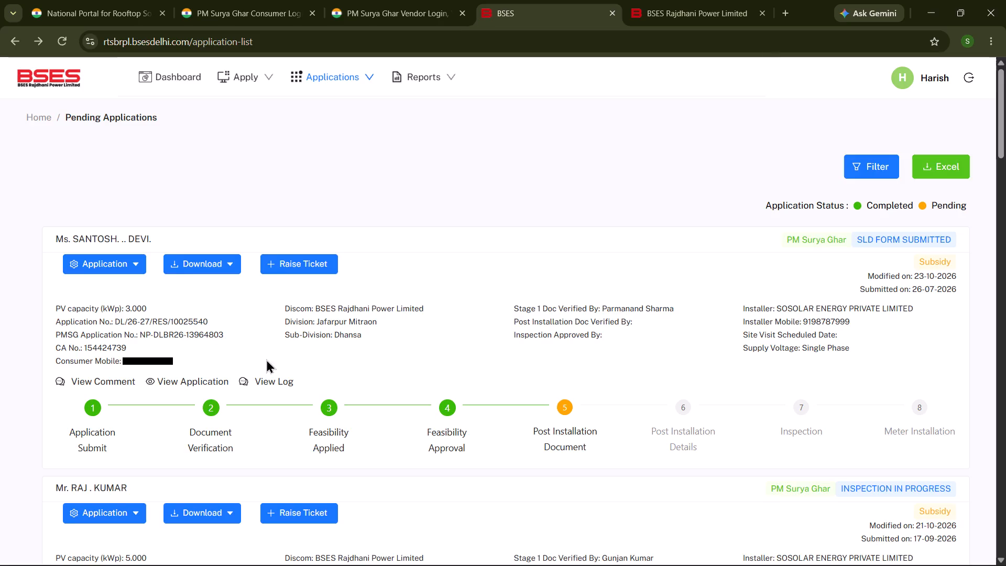
scroll(71, 381, "down", 7)
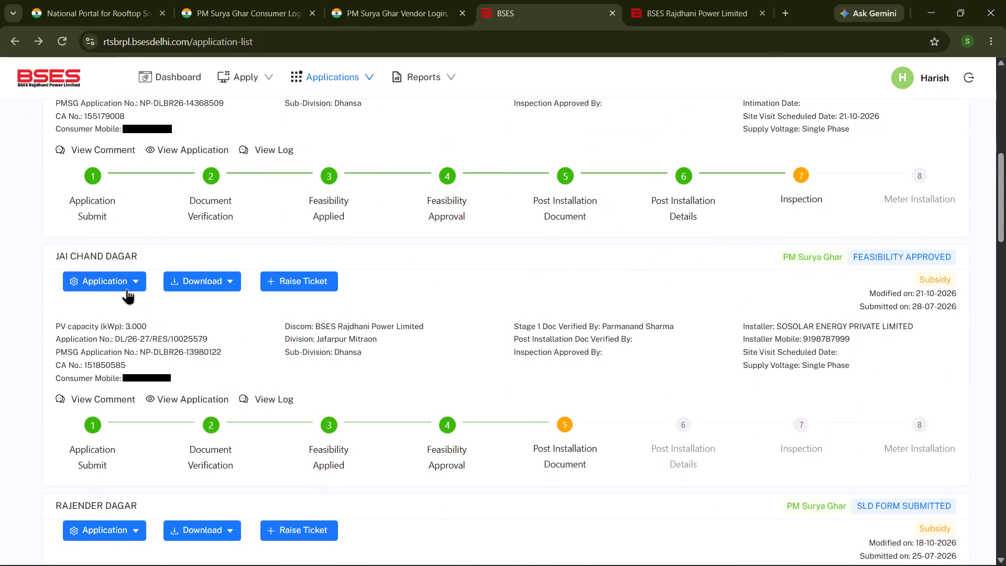
left_click(127, 287)
left_click(120, 308)
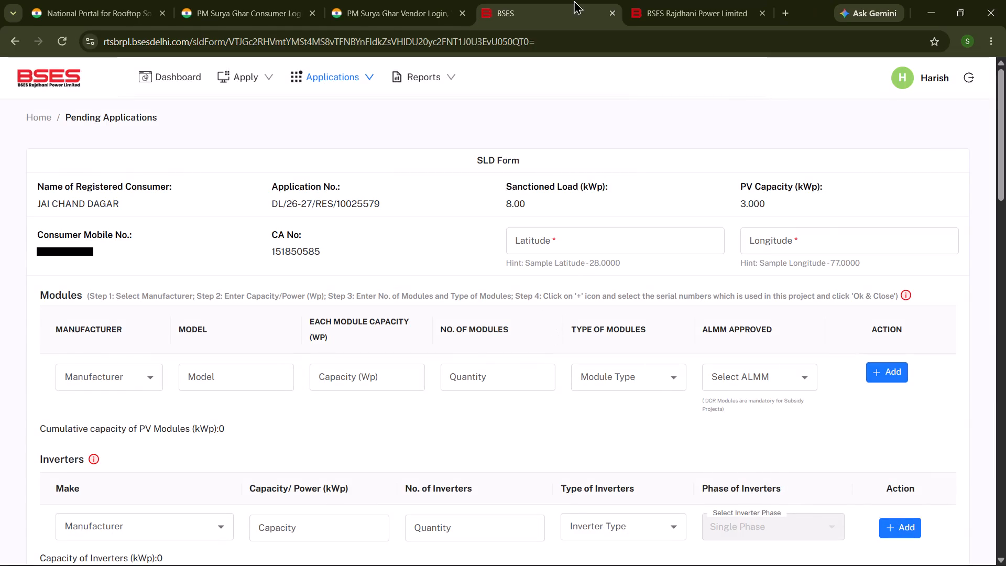
Close the BSES Rajdhani website and open the same applicant's document folder in Google Drive in a new tab.
left_click(716, 8)
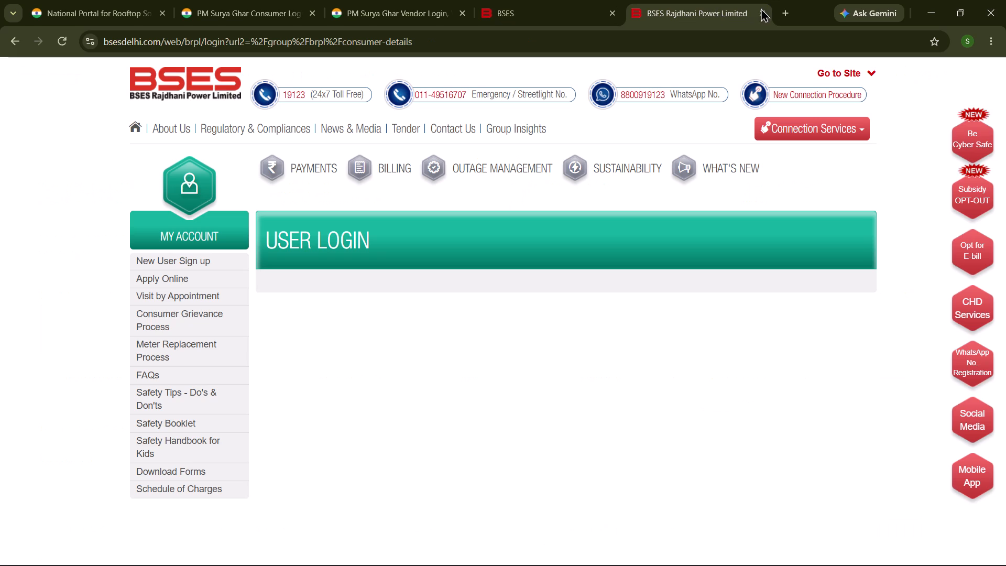
left_click(761, 10)
left_click(666, 13)
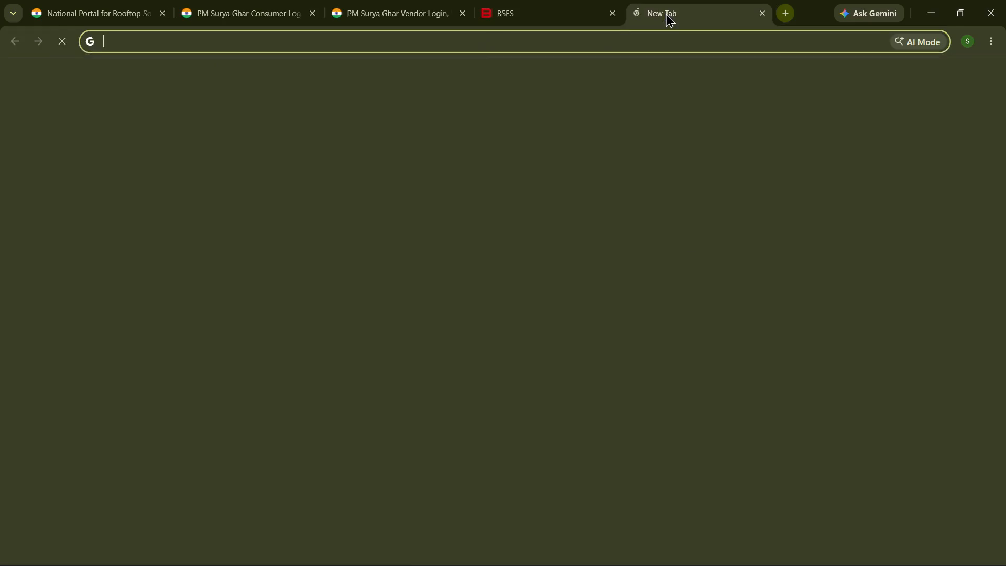
type("drive")
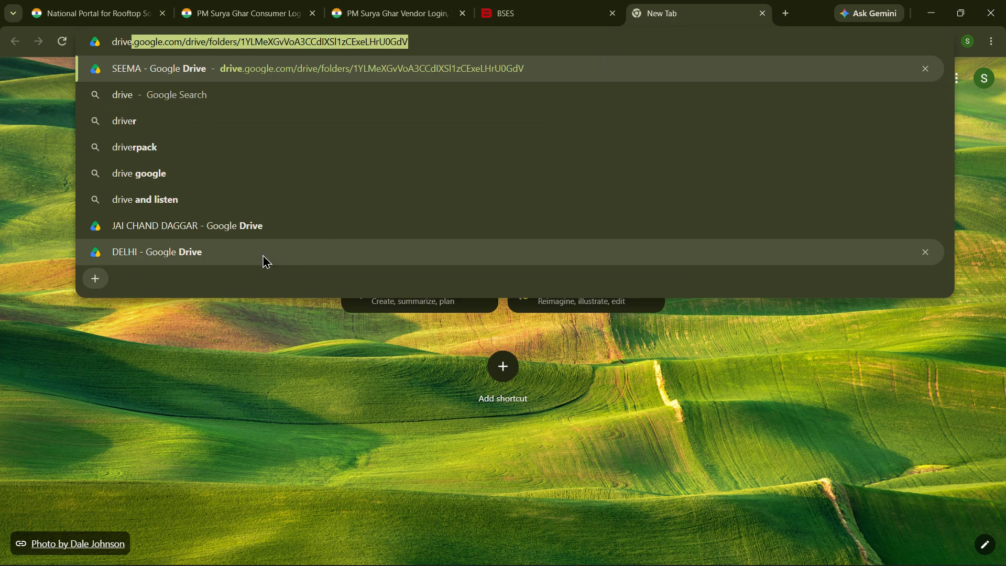
left_click(254, 224)
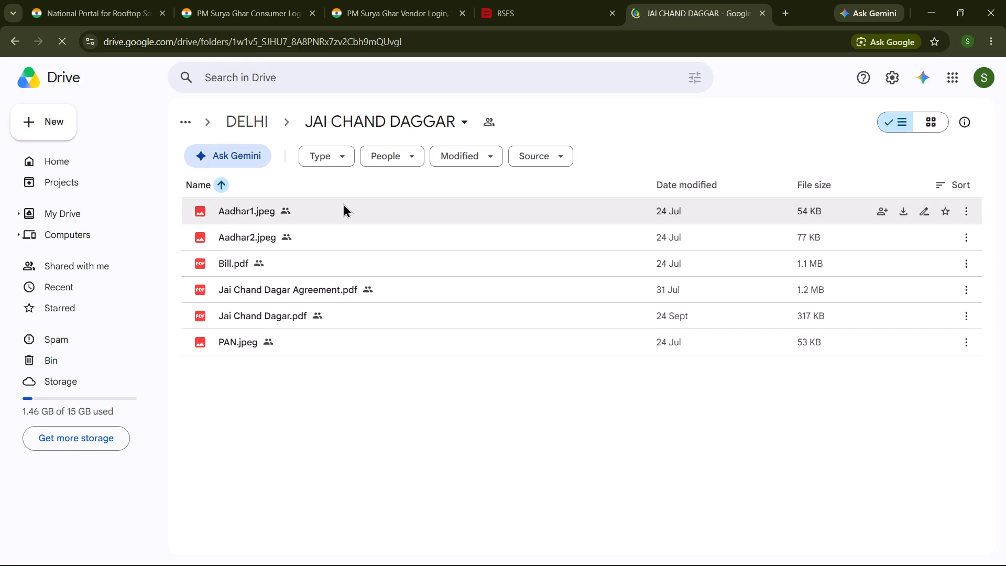
Look through the applicant's stored files in preview, from the Aadhaar images through the bill and agreement to the PAN image, and close the preview.
double_click(317, 228)
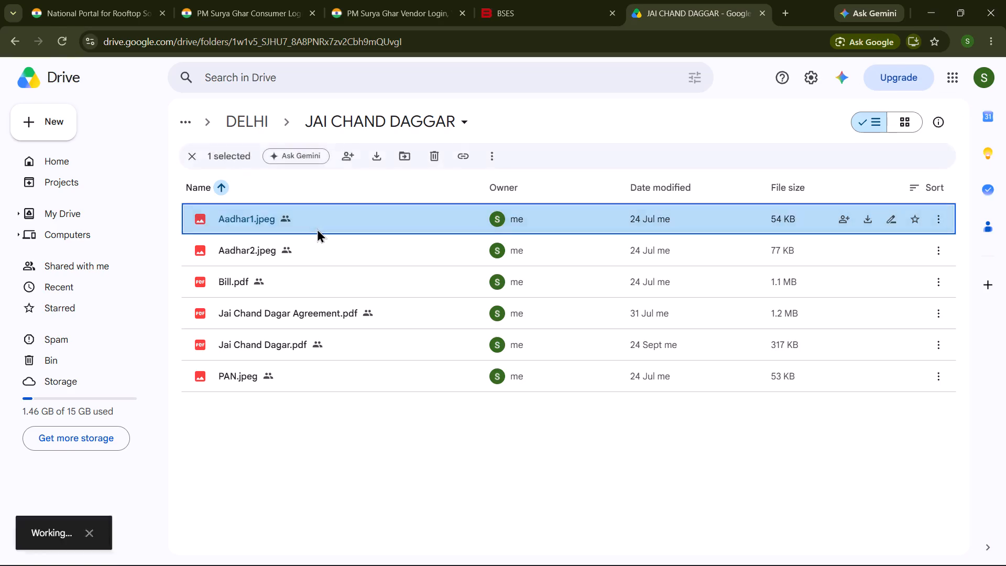
scroll(405, 267, "down", 10)
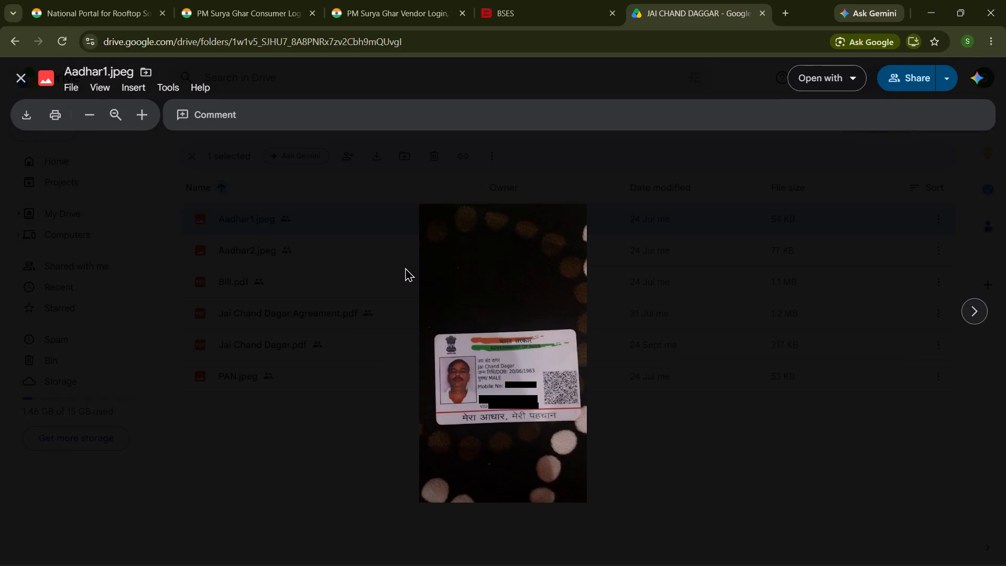
key("Right")
key("Right")
scroll(405, 267, "down", 3)
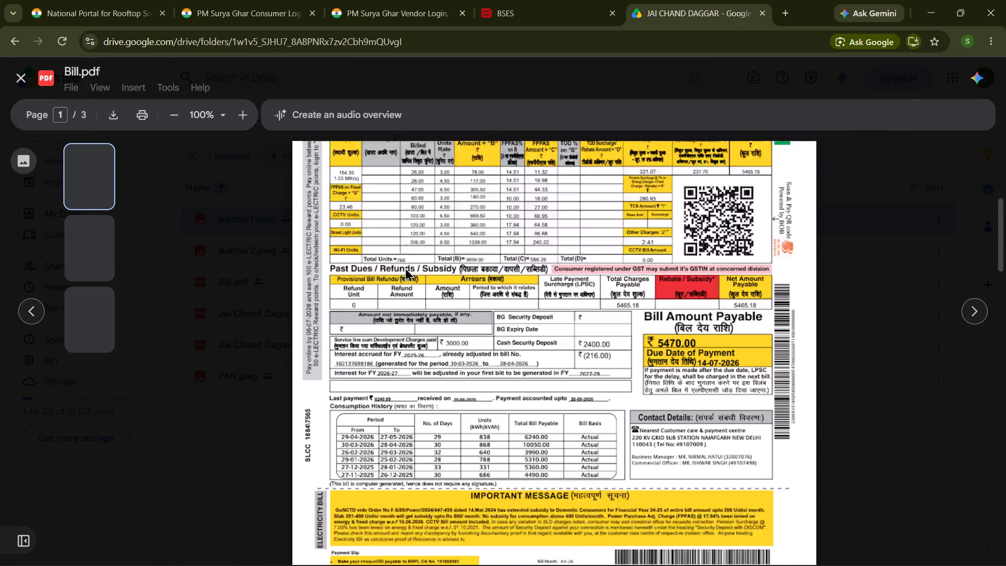
scroll(405, 267, "down", 12)
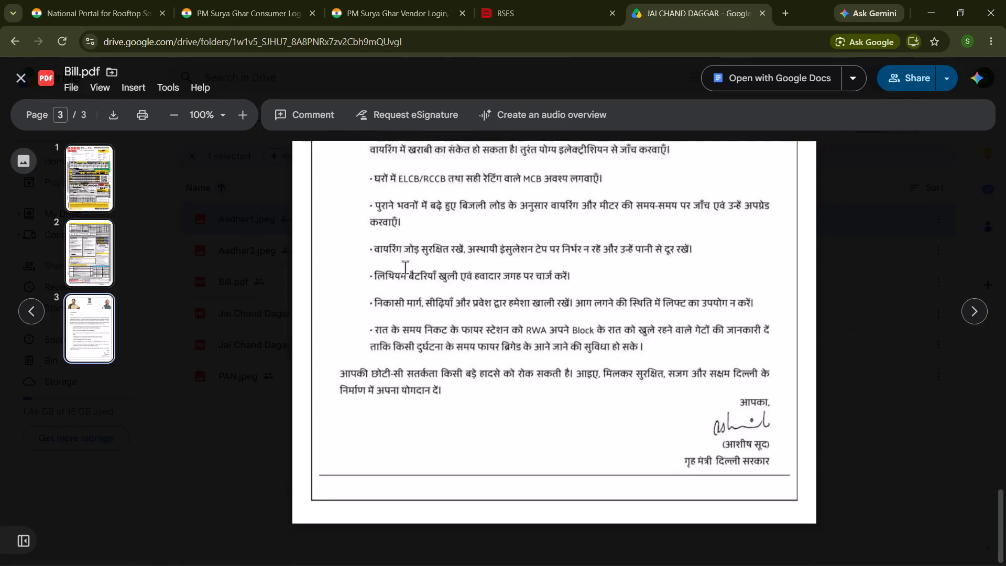
key("Right")
scroll(405, 267, "down", 20)
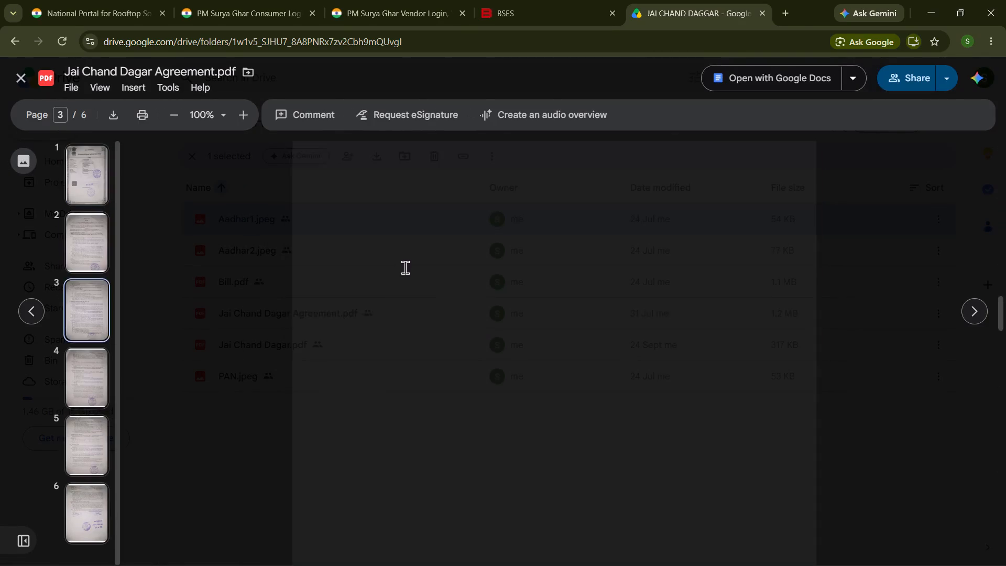
key("Right")
key("Right")
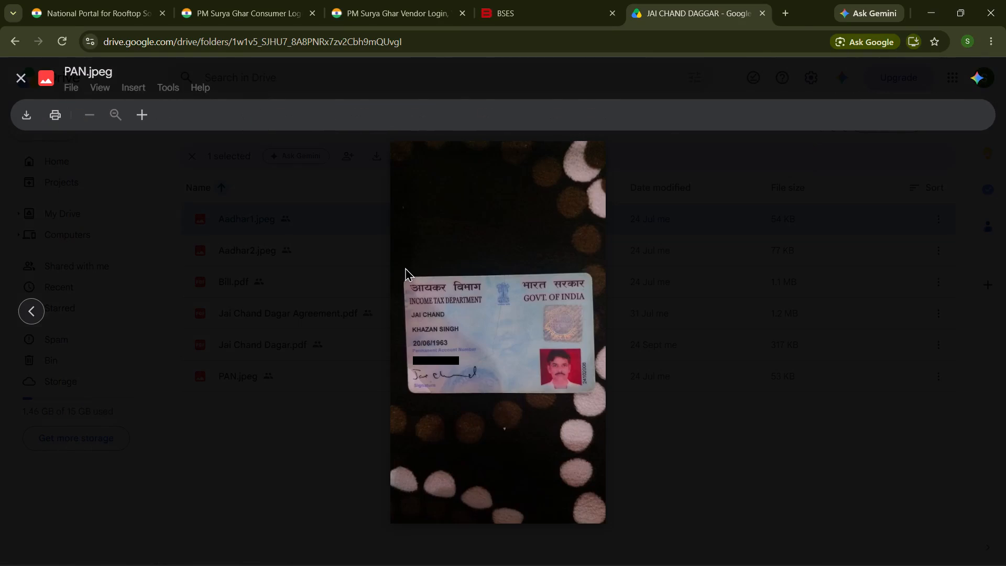
key("Right")
key("Right")
key("Right")
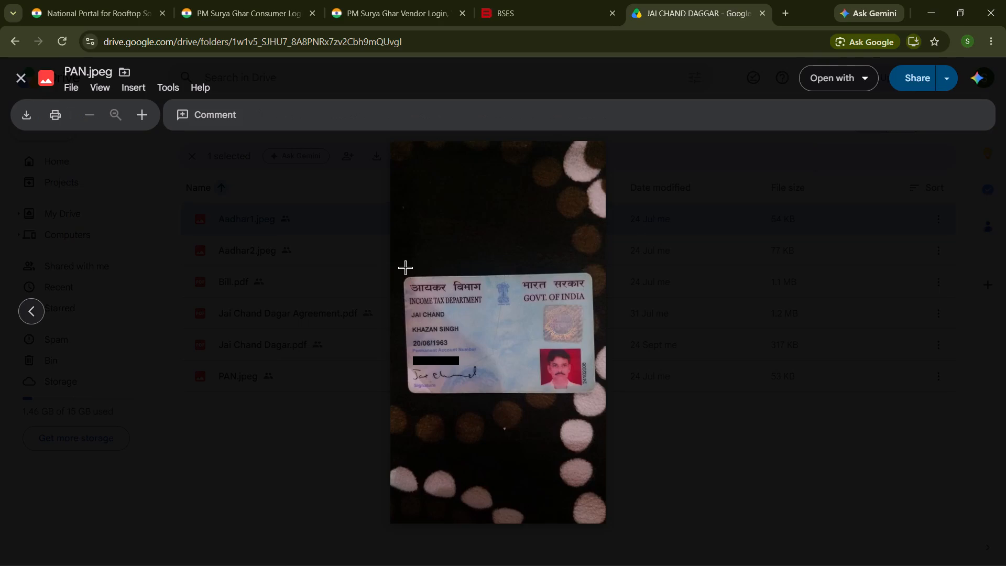
left_click(23, 81)
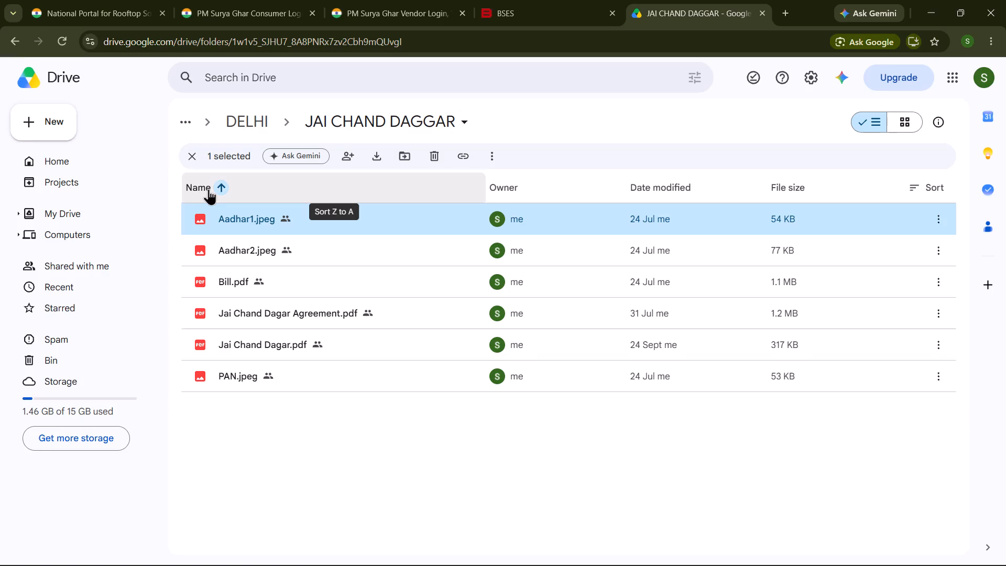
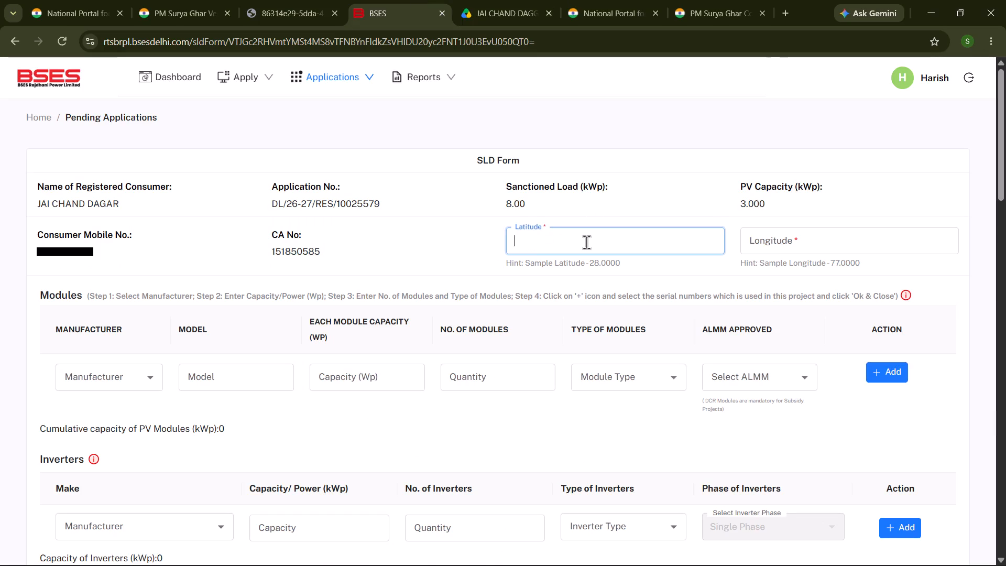
Search Google for the copied installation address in a new tab and show the results in Google Maps.
left_click(780, 13)
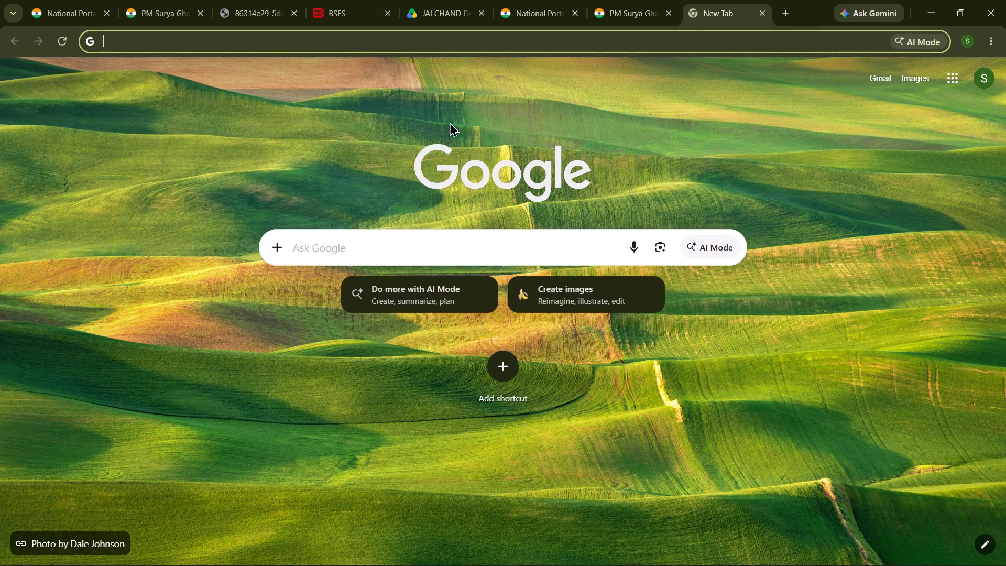
key("ctrl+v")
key("Return")
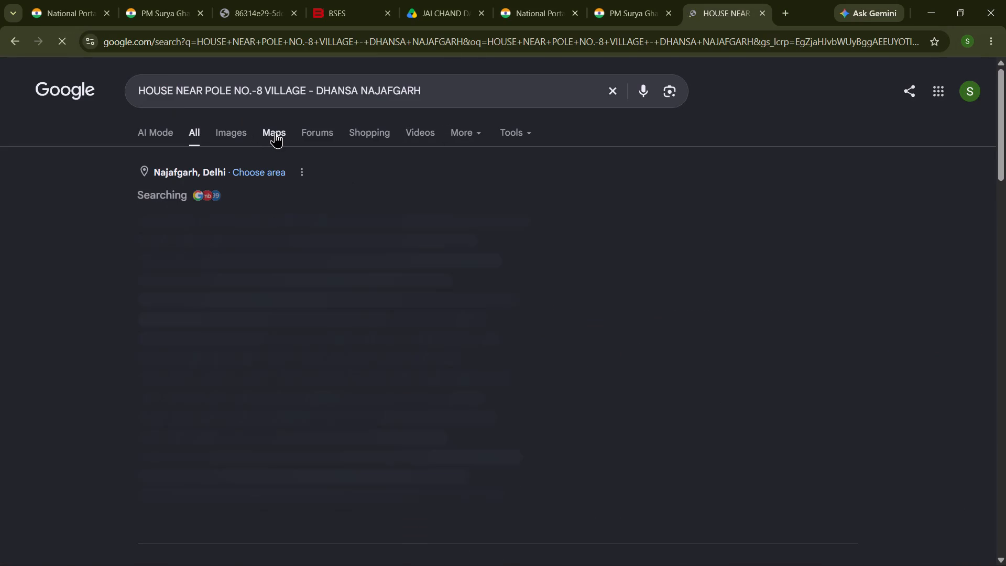
left_click(277, 133)
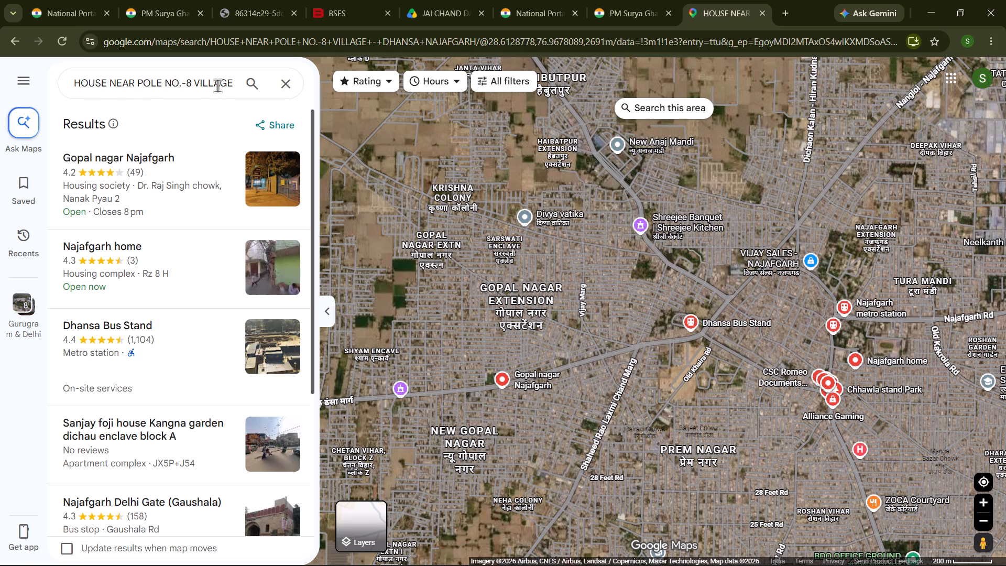
Examine the Najafgarh map results to locate the premises, checking the address against the feasibility approval letter.
scroll(217, 85, "left", 3)
scroll(217, 85, "right", 1)
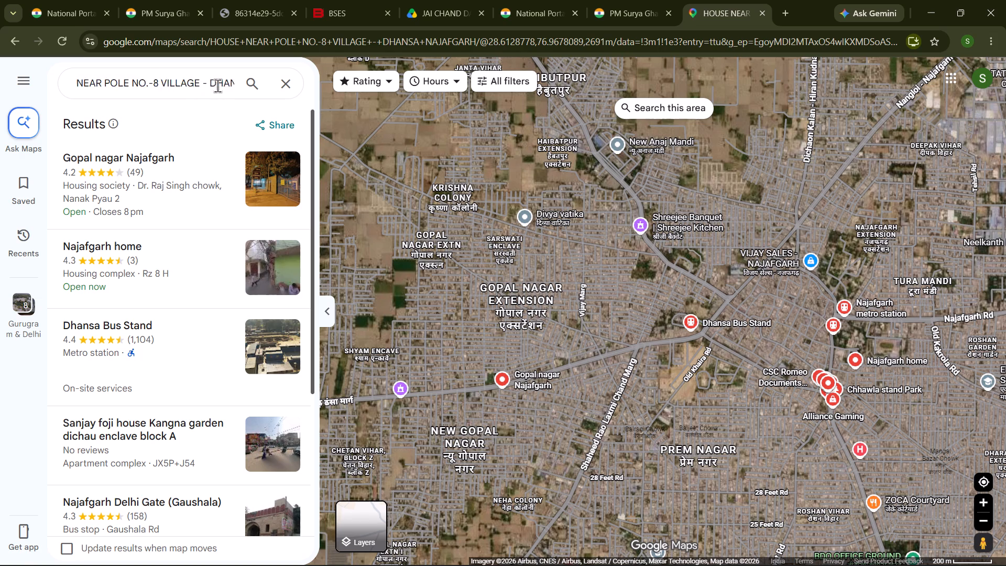
scroll(217, 85, "right", 2)
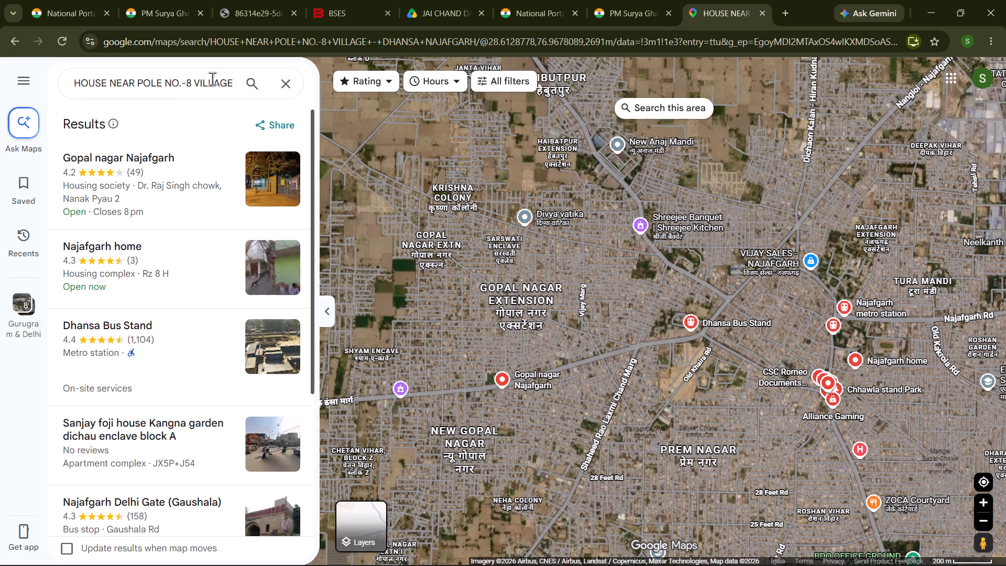
scroll(215, 84, "left", 6)
scroll(215, 84, "right", 6)
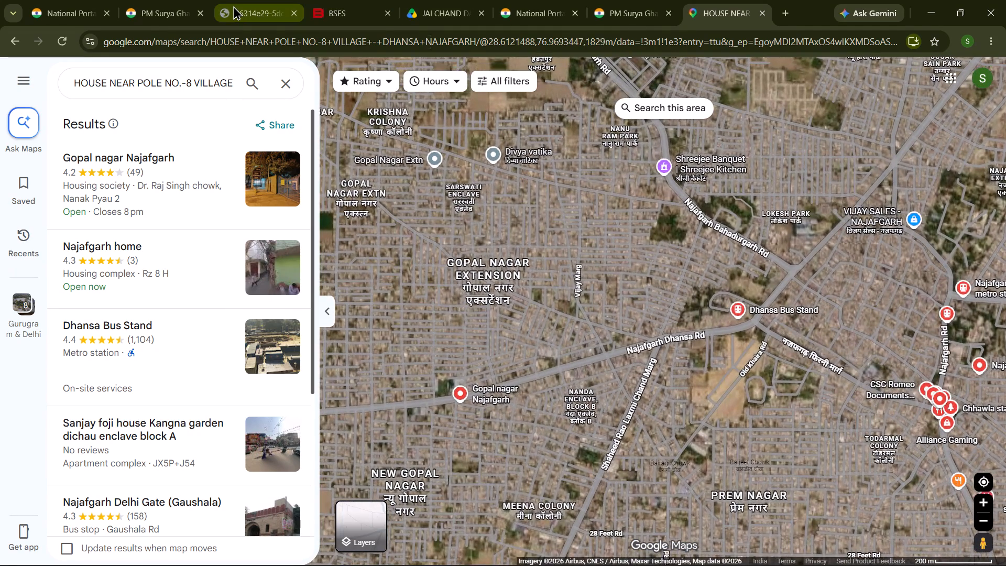
left_click(233, 6)
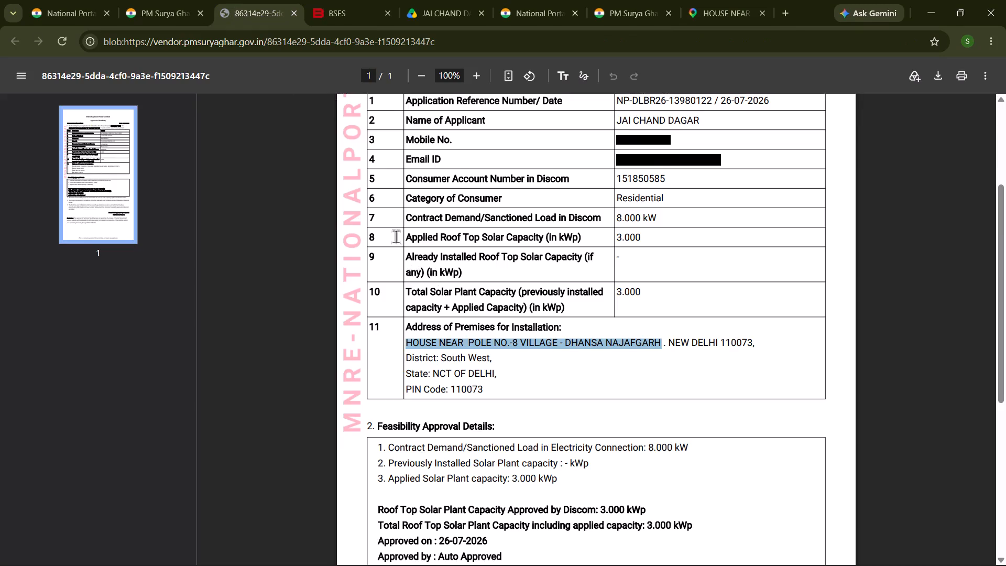
left_click(349, 0)
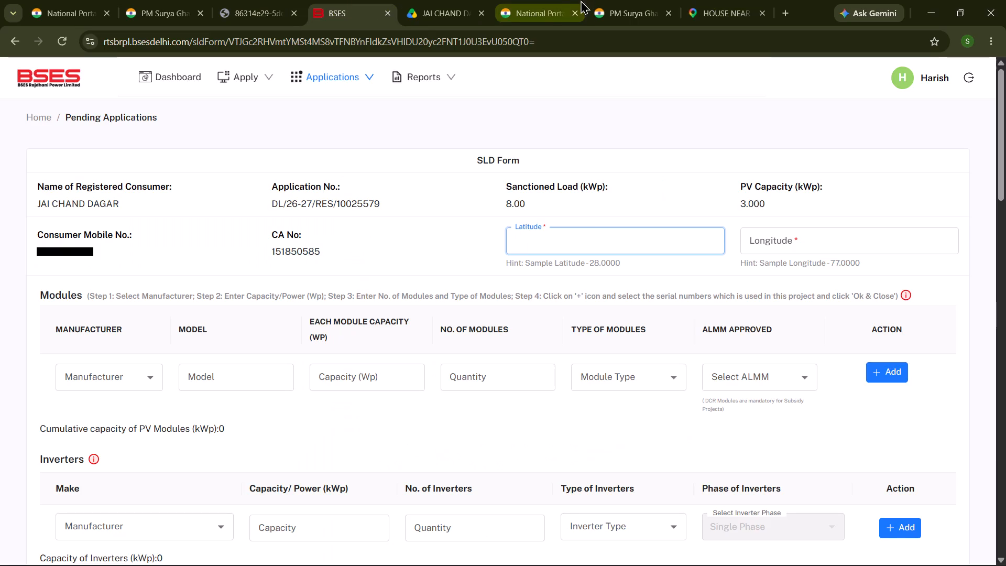
left_click(705, 0)
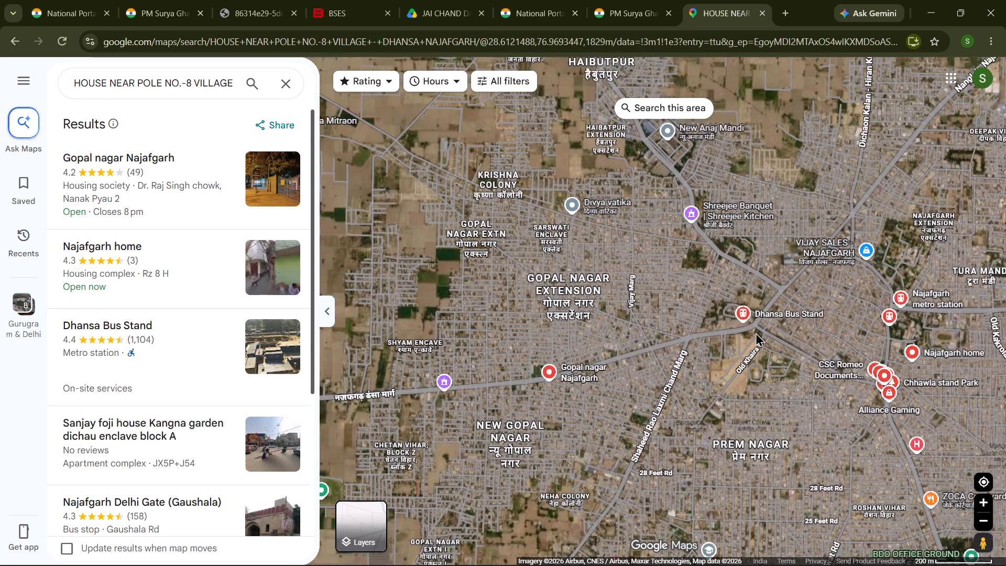
left_click_drag(843, 302, 563, 210)
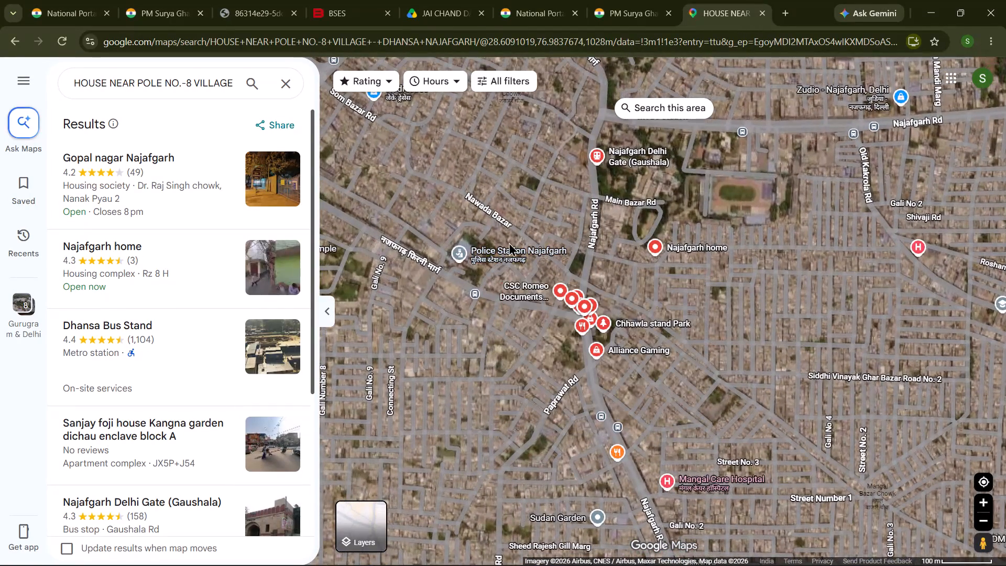
scroll(181, 347, "down", 2)
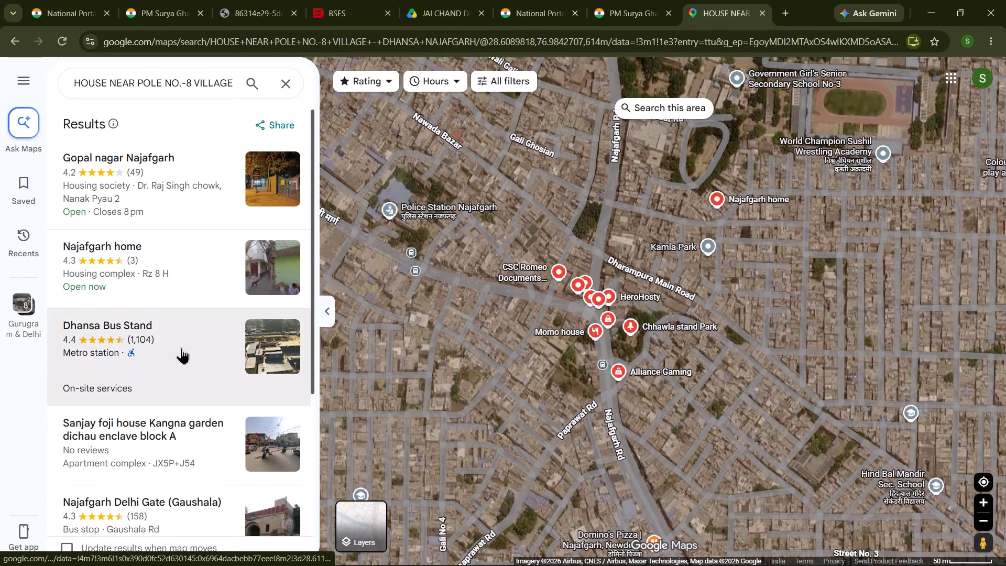
scroll(181, 347, "down", 5)
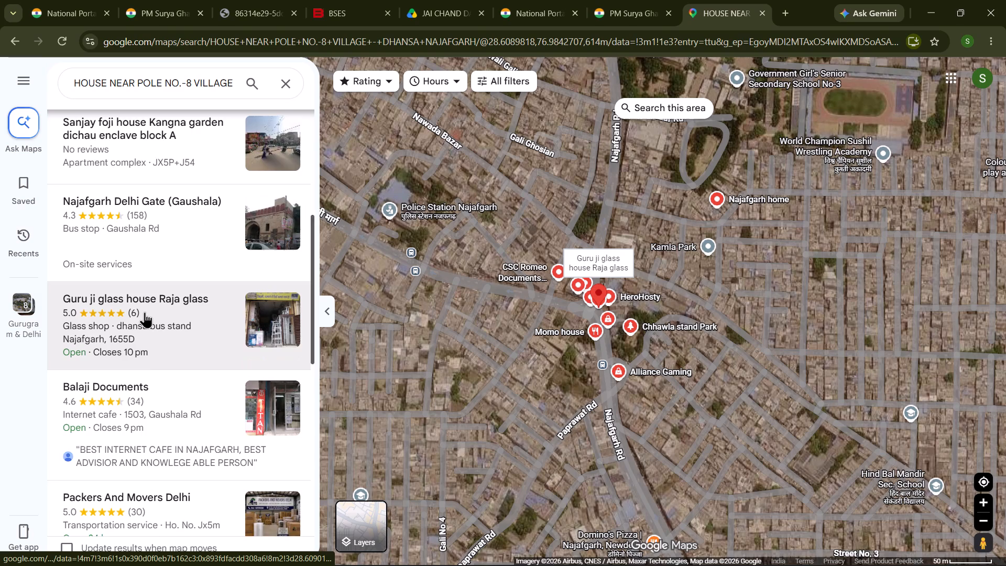
scroll(145, 312, "down", 3)
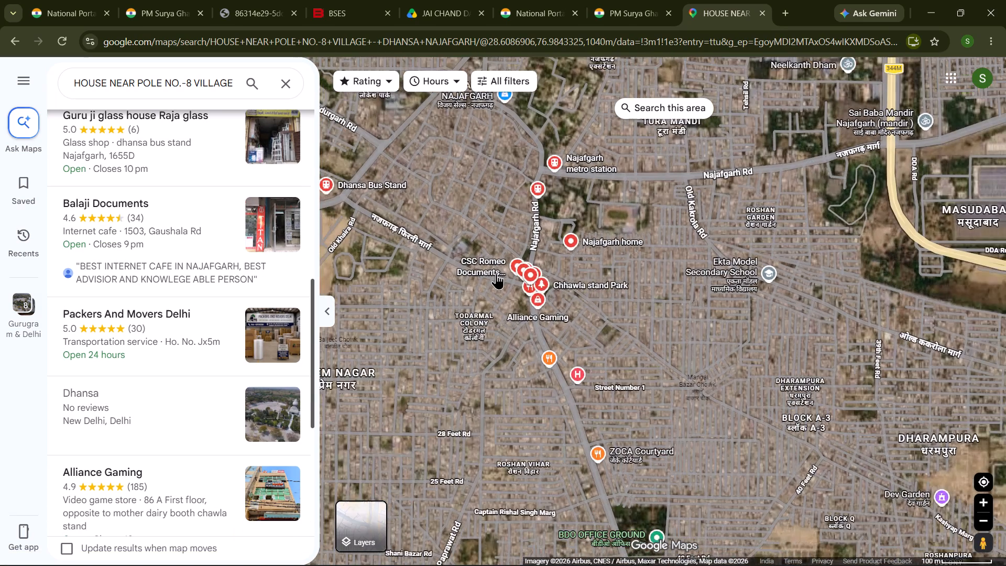
left_click_drag(496, 273, 552, 396)
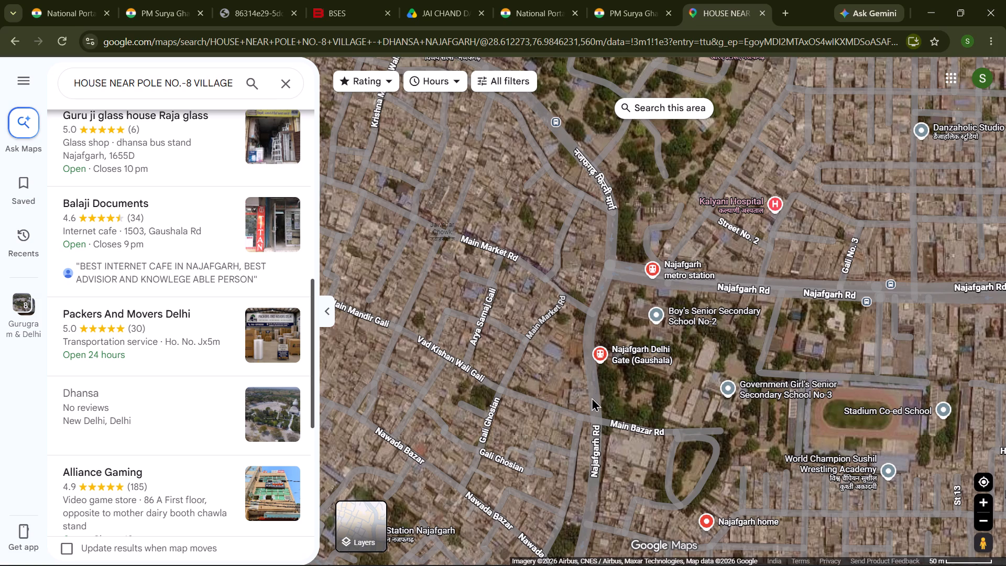
left_click_drag(592, 397, 585, 208)
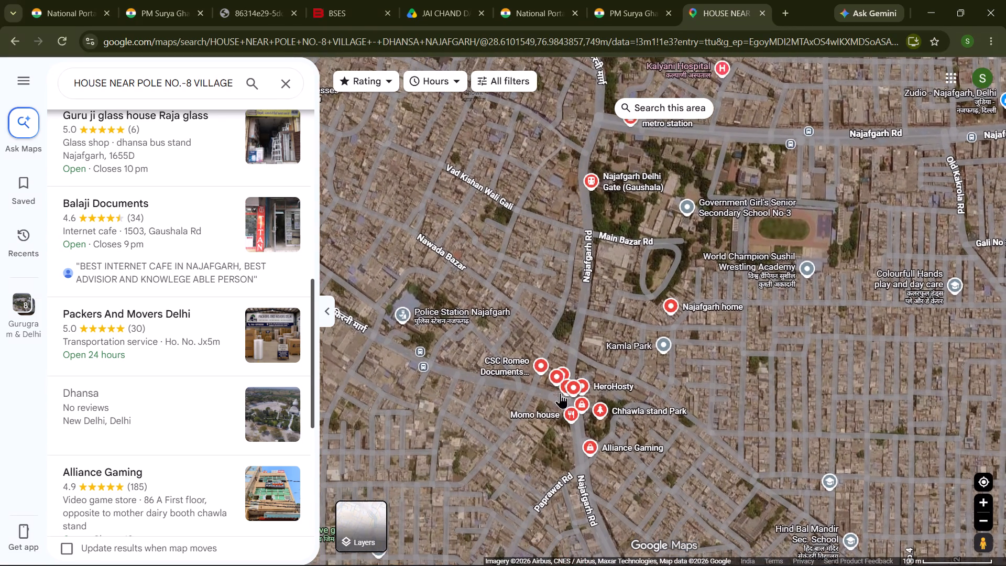
Copy the coordinates of the road spot beside Momo house in Najafgarh and enter 28.6090 as the SLD form's latitude.
right_click(560, 396)
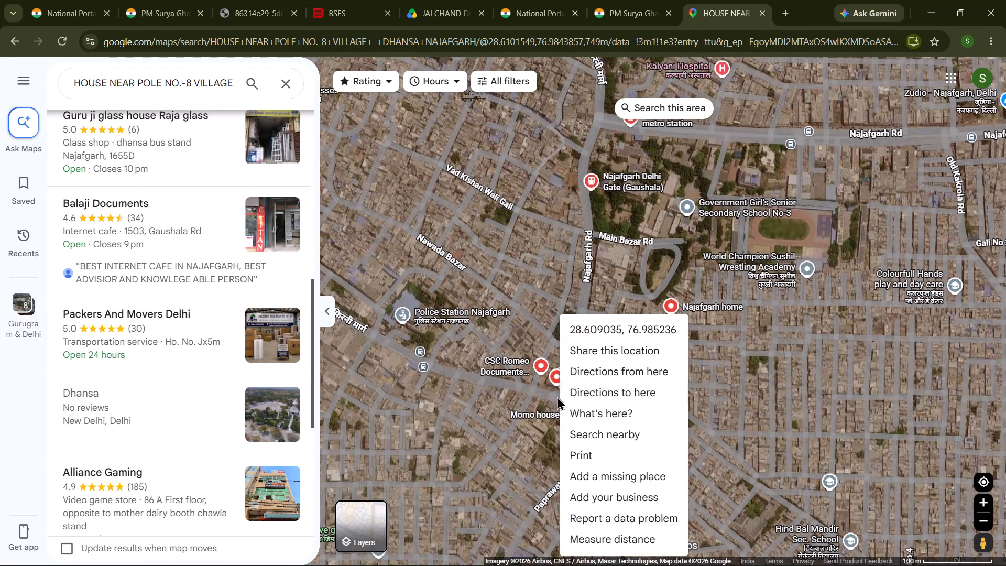
left_click(606, 328)
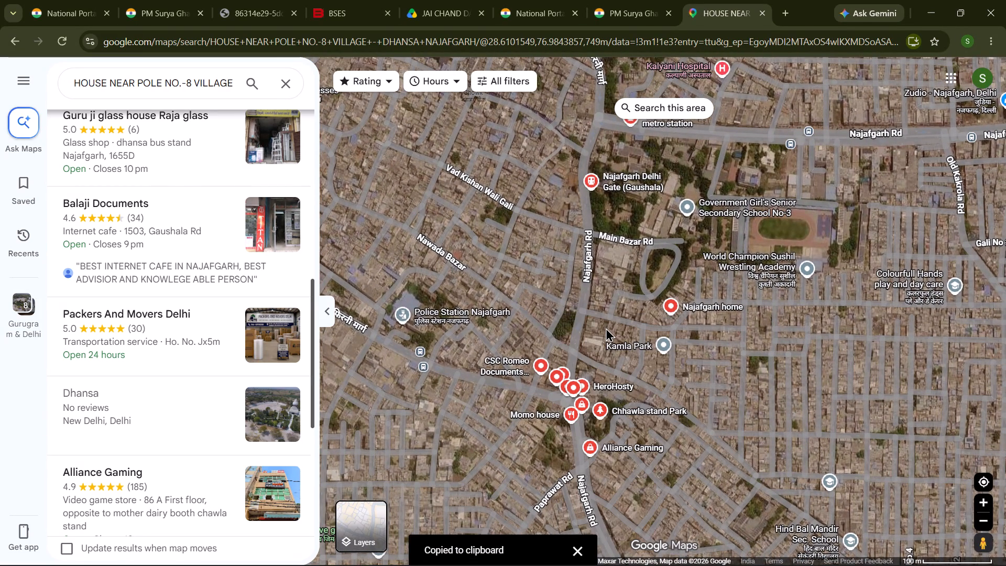
left_click(323, 0)
key("ctrl+v")
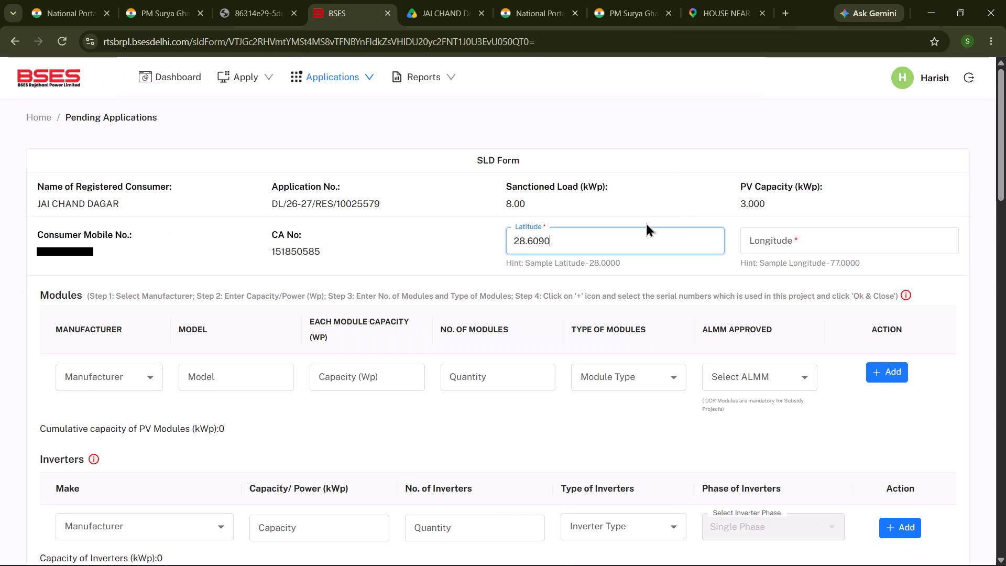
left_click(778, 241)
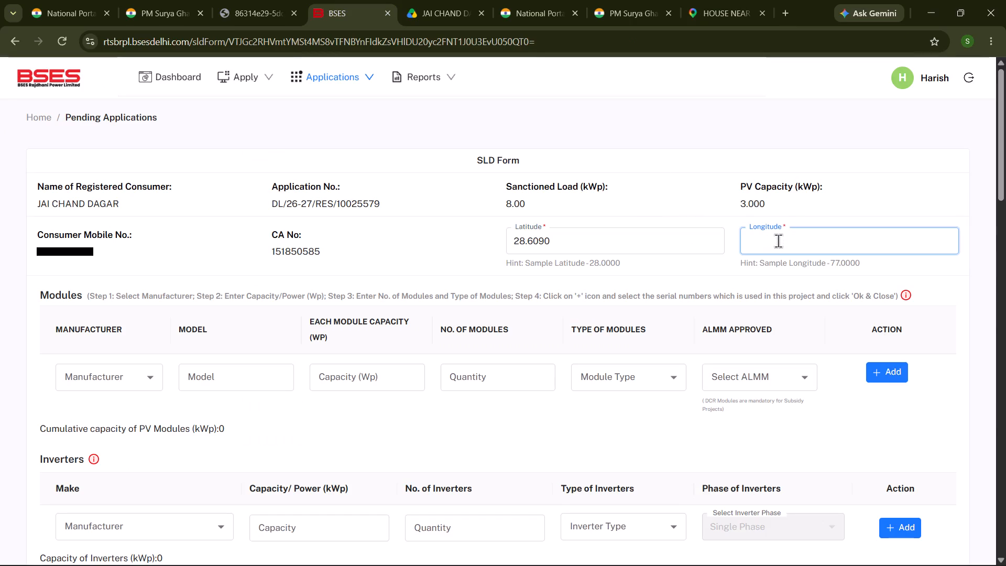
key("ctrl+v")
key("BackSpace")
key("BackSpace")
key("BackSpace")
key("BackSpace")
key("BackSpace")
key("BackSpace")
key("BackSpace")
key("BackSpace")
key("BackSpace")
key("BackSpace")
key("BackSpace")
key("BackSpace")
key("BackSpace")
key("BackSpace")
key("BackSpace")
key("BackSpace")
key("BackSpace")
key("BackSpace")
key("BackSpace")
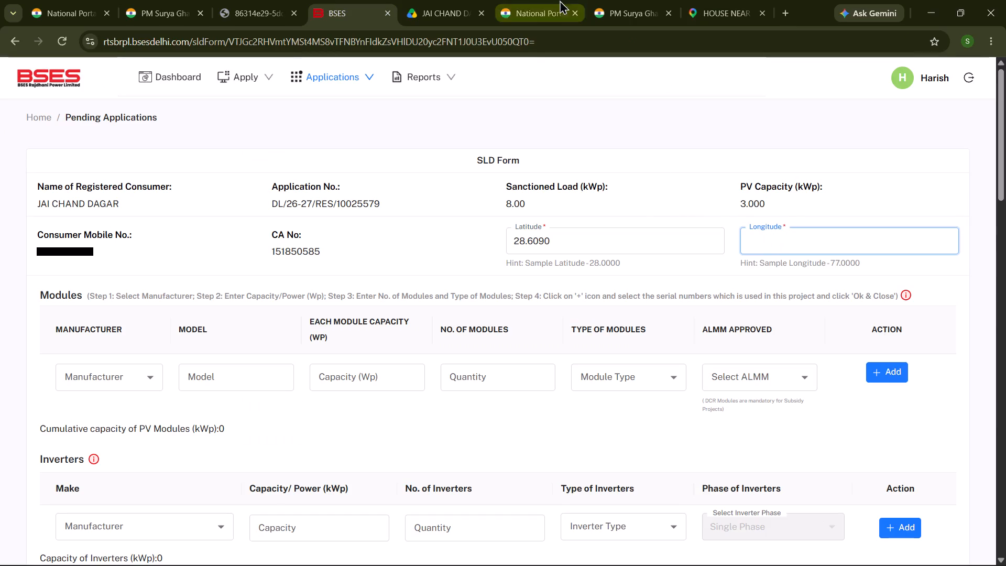
Mark a spot just west of the Momo house junction on the map, copy its longitude and enter 76.9851 in the SLD form.
left_click(715, 0)
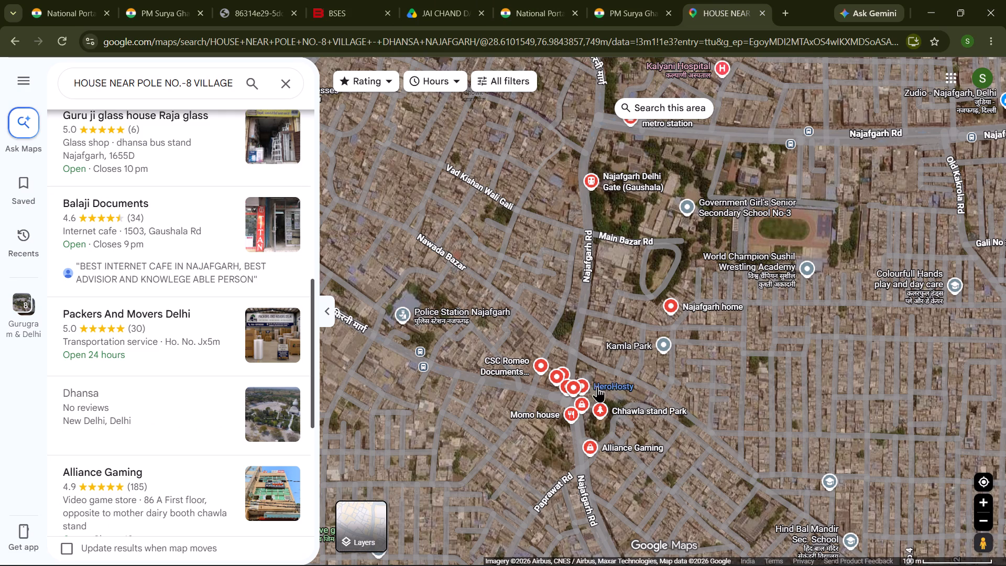
right_click(556, 395)
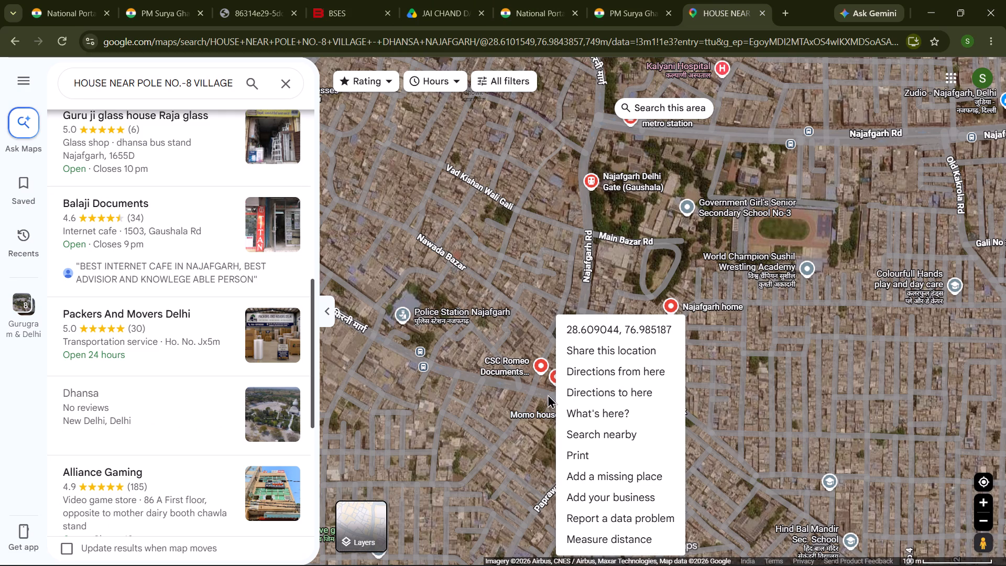
left_click(549, 394)
left_click(553, 394)
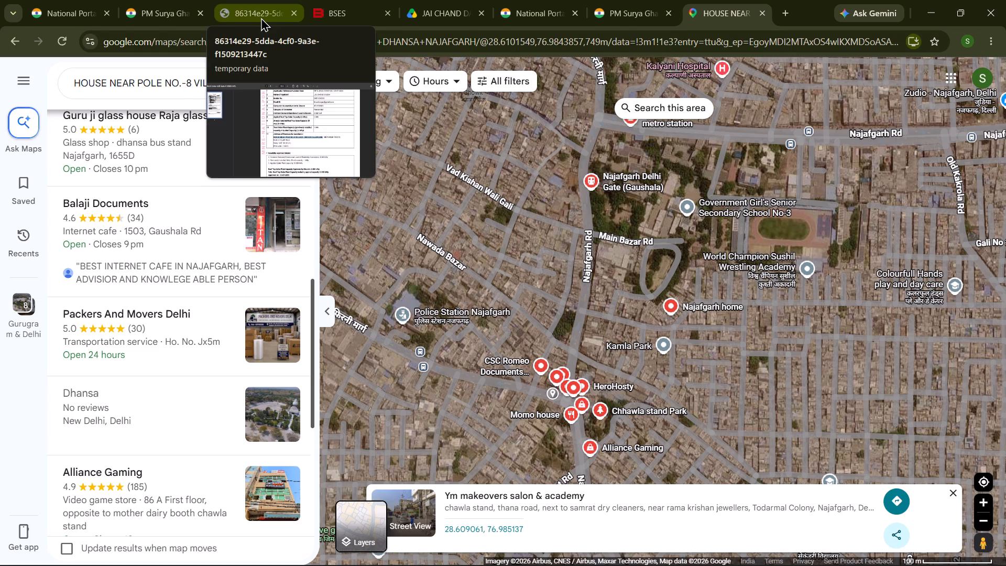
left_click(345, 0)
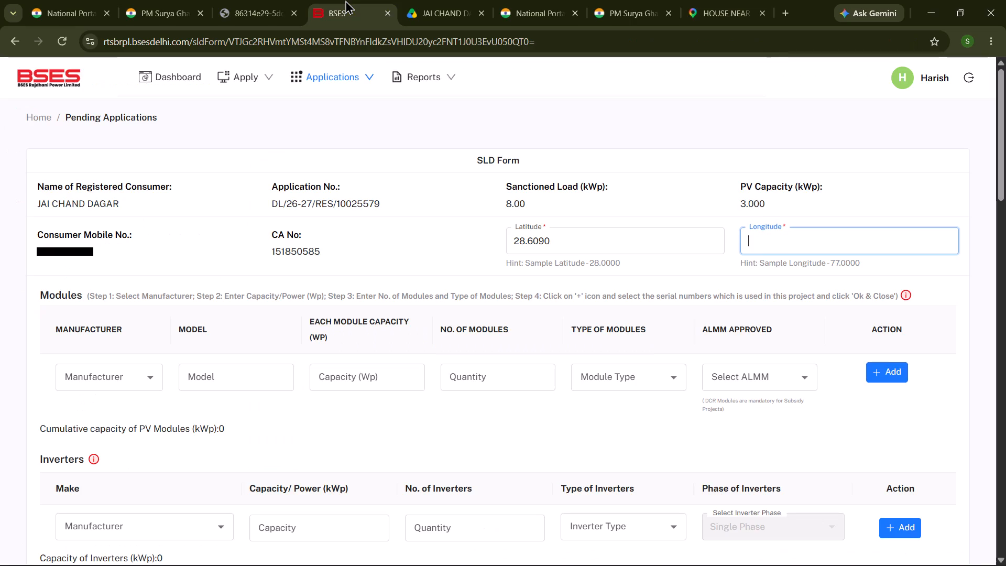
left_click(717, 0)
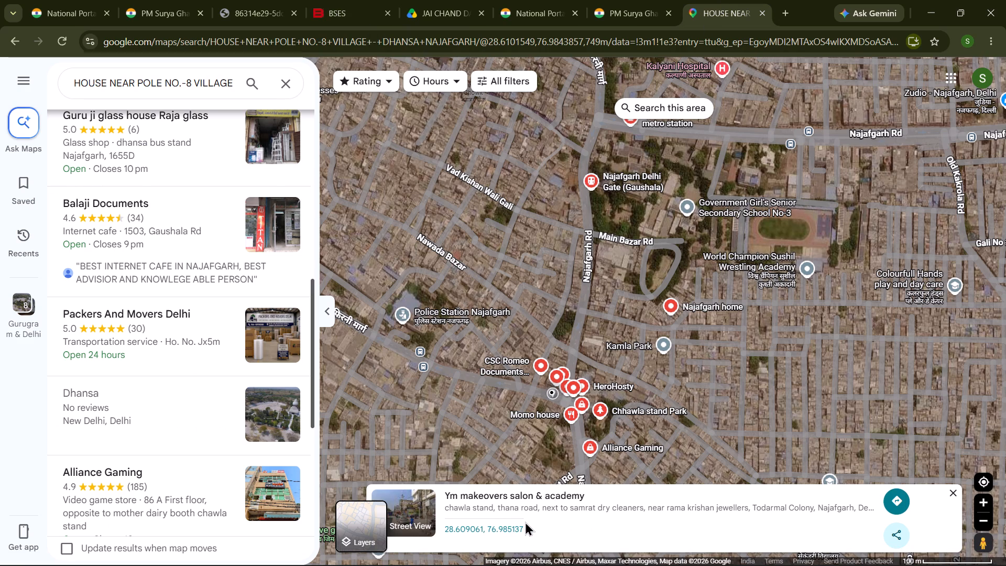
left_click_drag(525, 521, 489, 531)
key("ctrl+c")
left_click(382, 0)
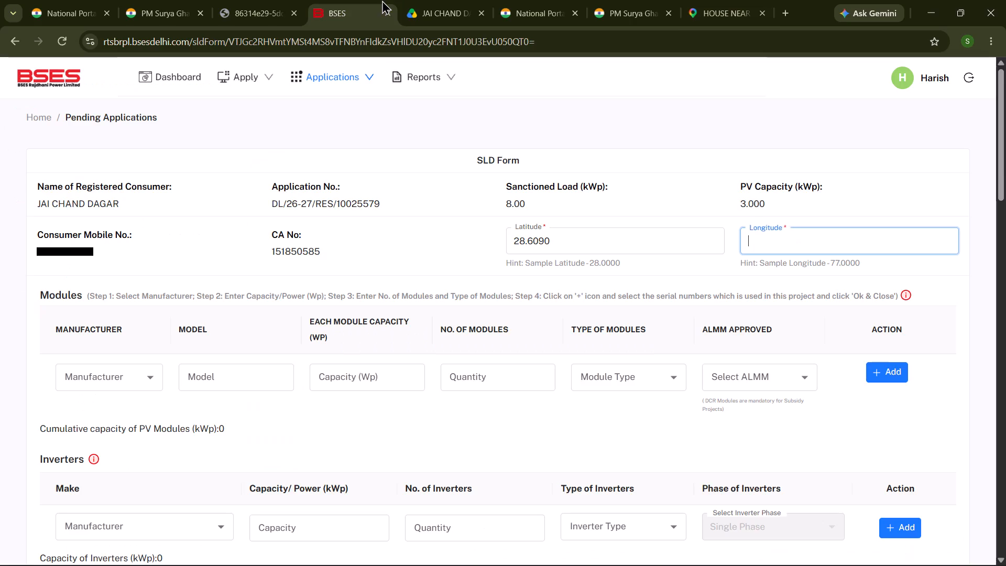
key("ctrl+v")
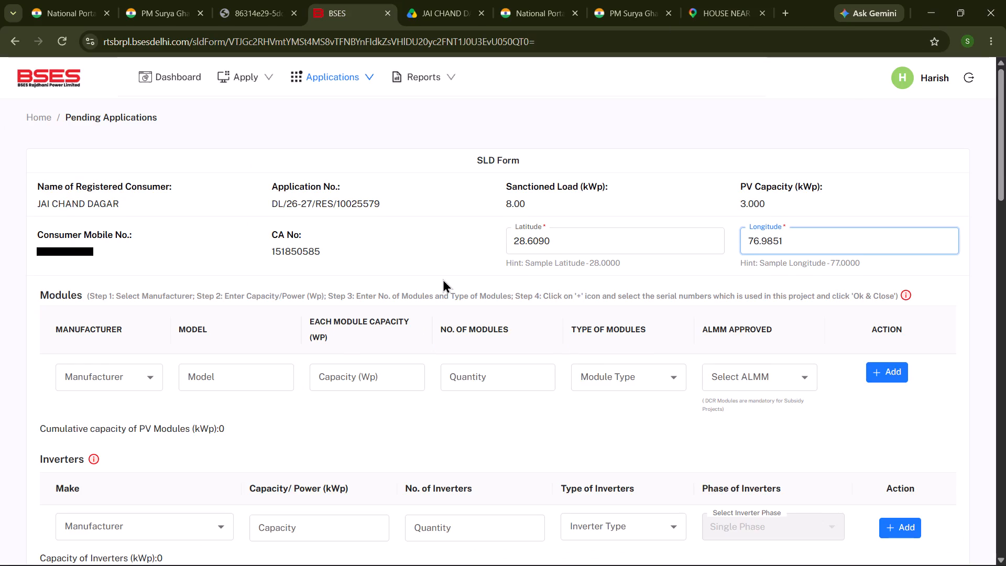
Select Waaree Energies Ltd. as the manufacturer in the Modules section.
scroll(443, 279, "down", 2)
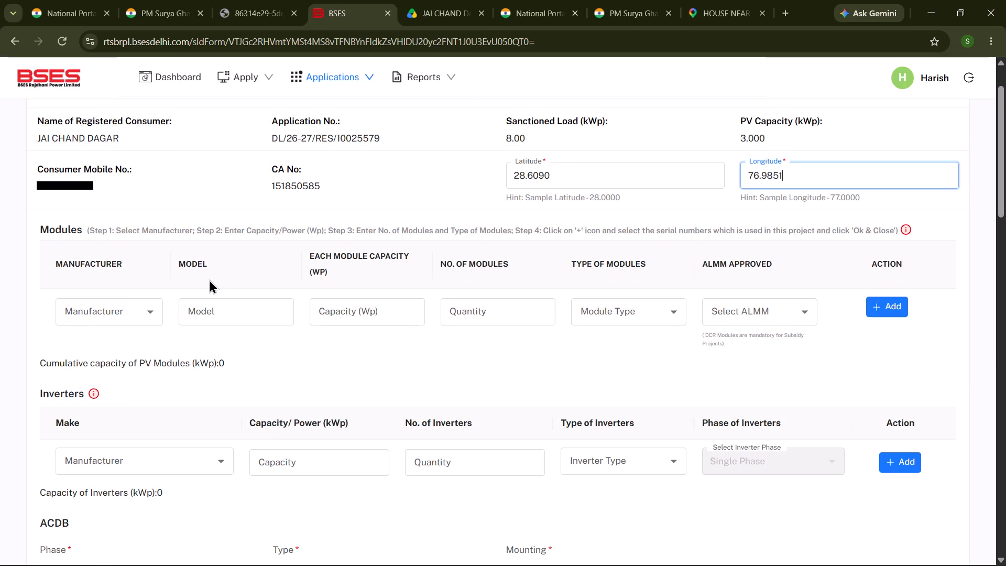
left_click(132, 310)
type("wa")
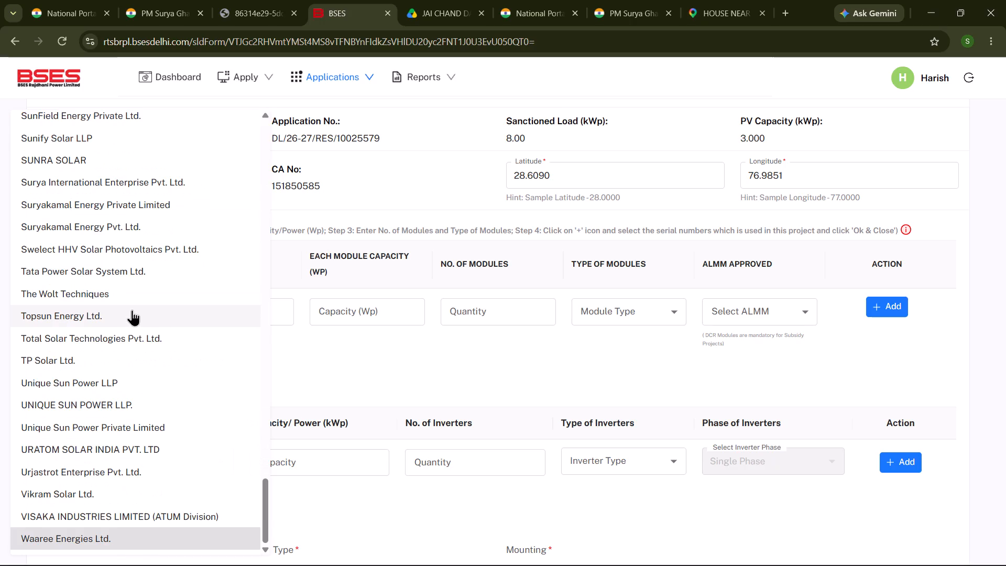
key("Return")
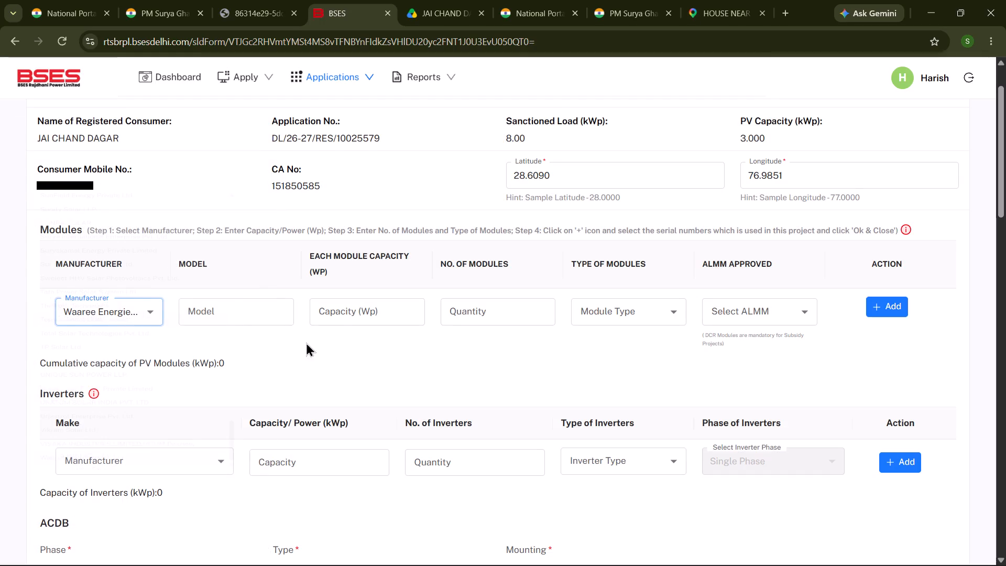
Look through the rest of the SLD form, from the Inverters section to the meter, switch and AC cable fields.
scroll(455, 438, "down", 4)
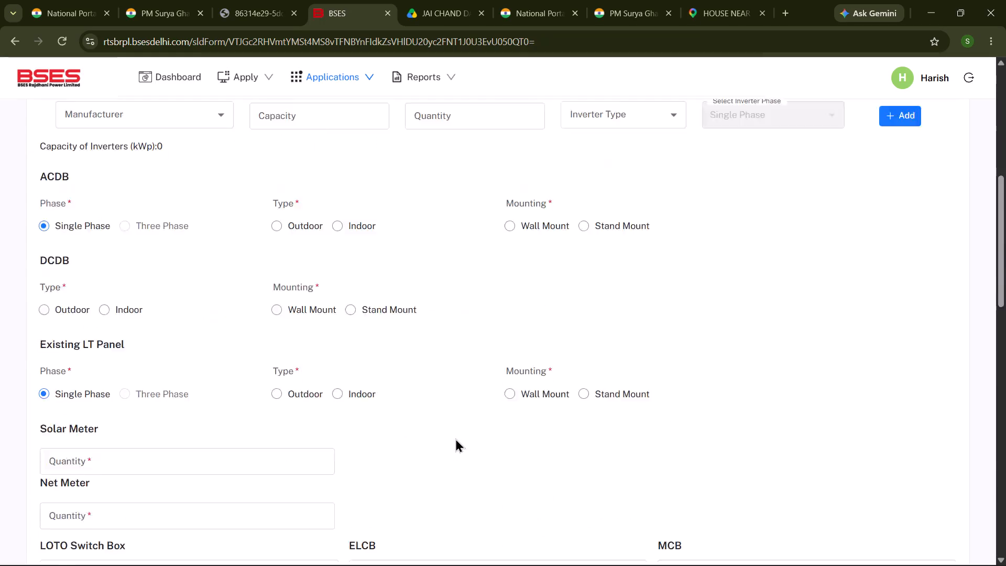
scroll(455, 438, "down", 19)
scroll(455, 438, "up", 15)
scroll(455, 438, "down", 7)
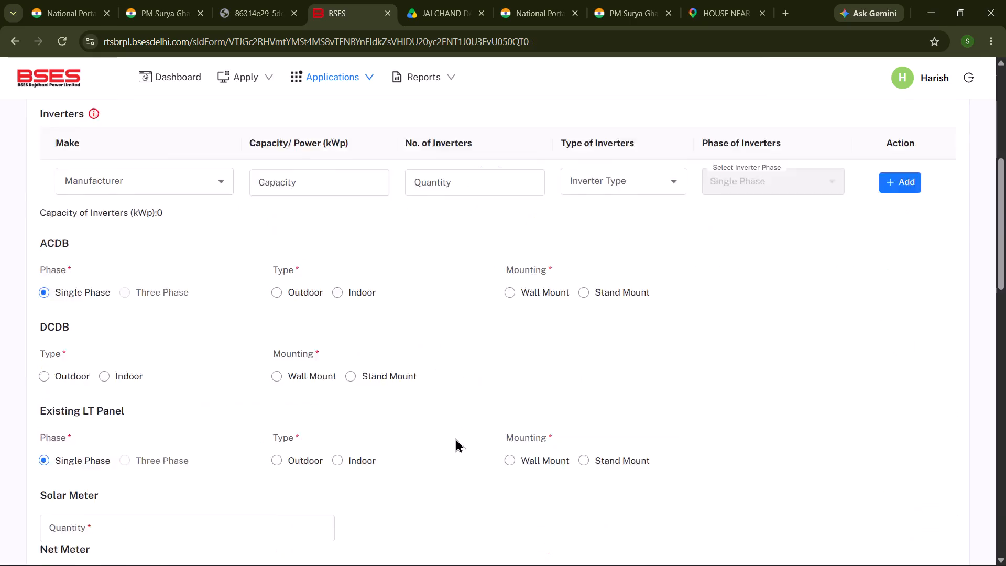
scroll(455, 438, "down", 2)
scroll(395, 396, "down", 5)
scroll(395, 396, "up", 6)
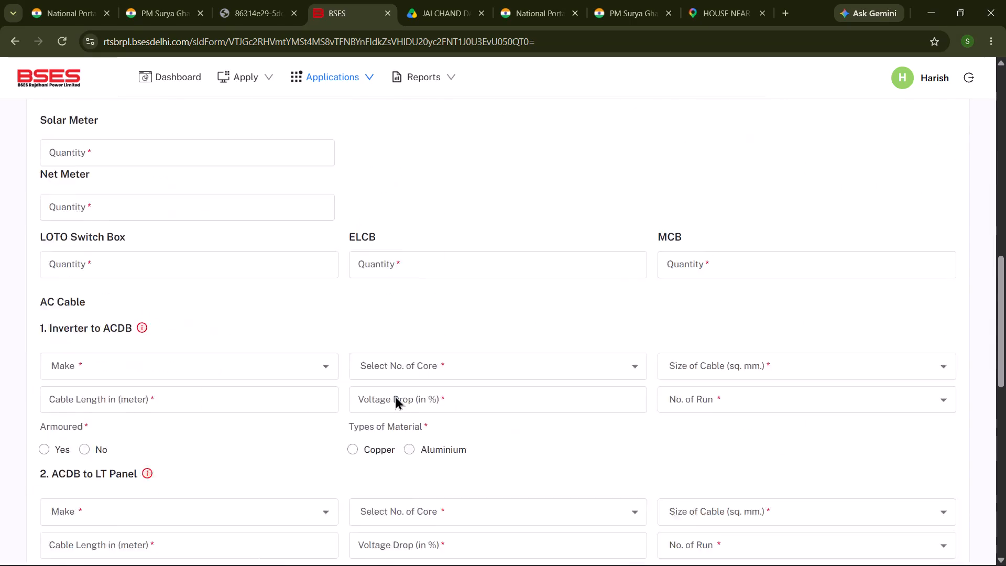
Enter Bin-21-XYZ as the model and 600 Wp as each module's capacity in the Modules section.
scroll(395, 396, "up", 14)
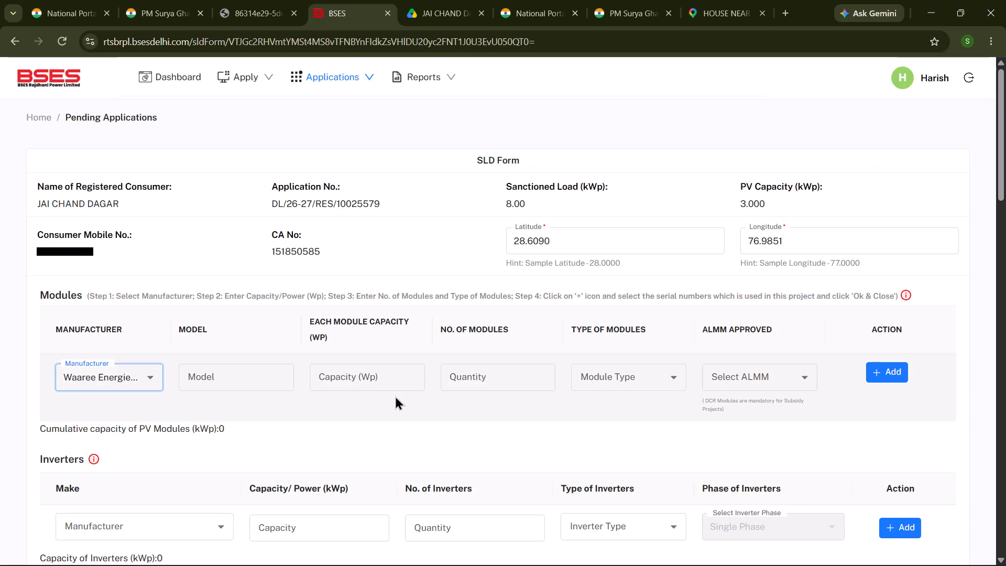
scroll(245, 382, "down", 1)
left_click(225, 259)
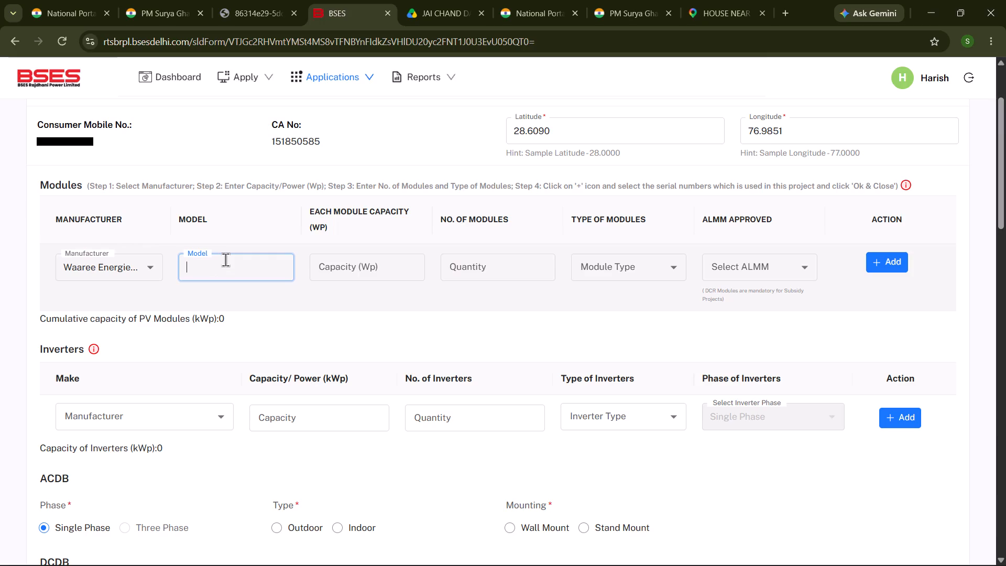
type("Bin")
type("-2-1")
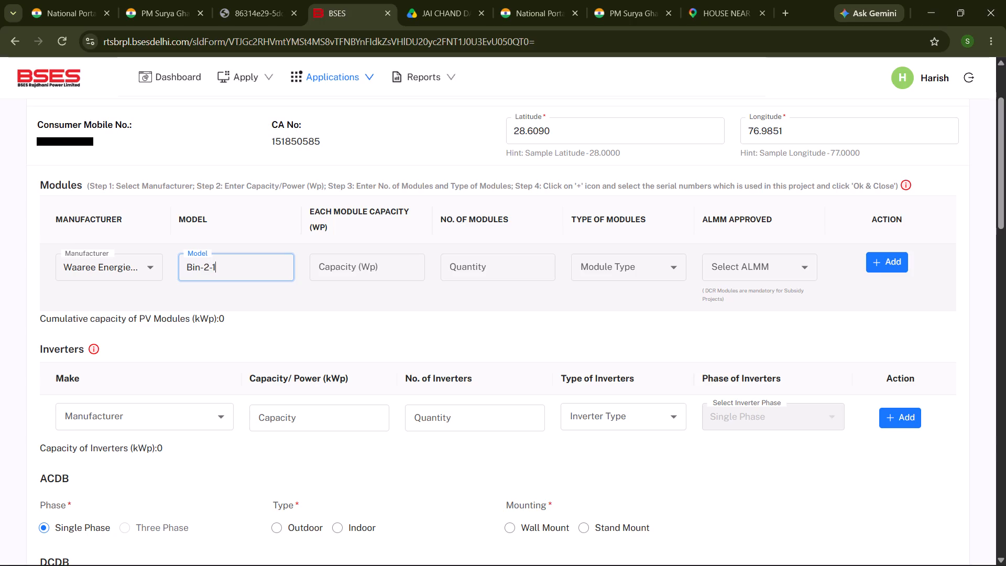
key("BackSpace")
key("BackSpace")
type("1-")
type("XYZ")
left_click(354, 273)
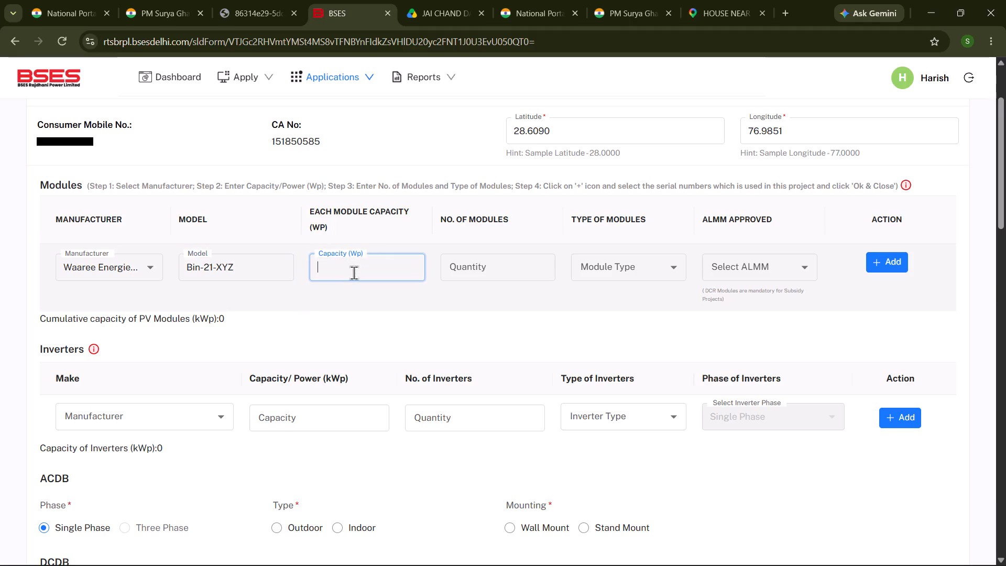
key("6")
type("00")
left_click(360, 270)
Switch to the applicant's document folder in Google Drive.
left_click(460, 0)
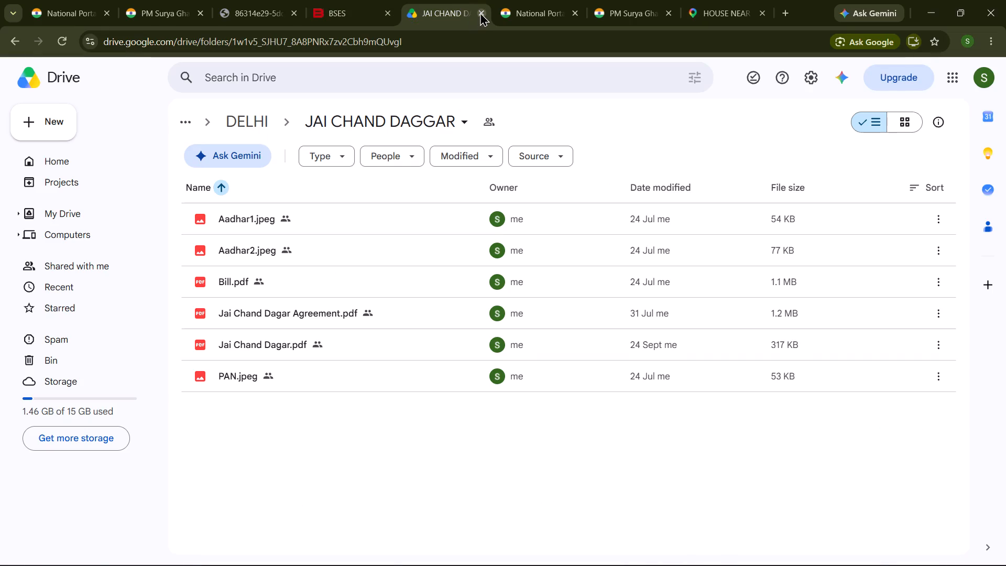
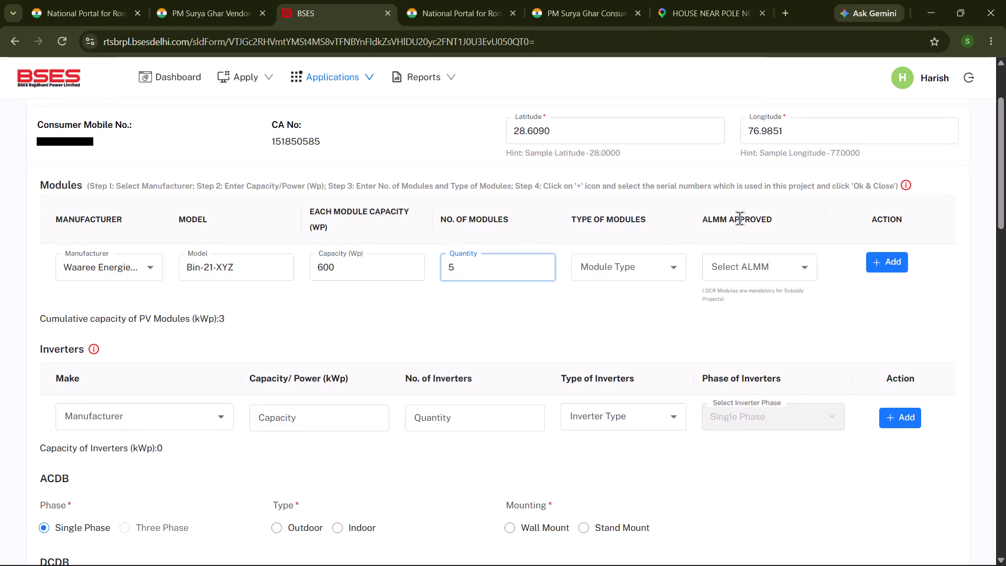
Set the module type to Monocrystalline and the ALMM approval to Yes, DCR in the Modules section.
left_click(641, 267)
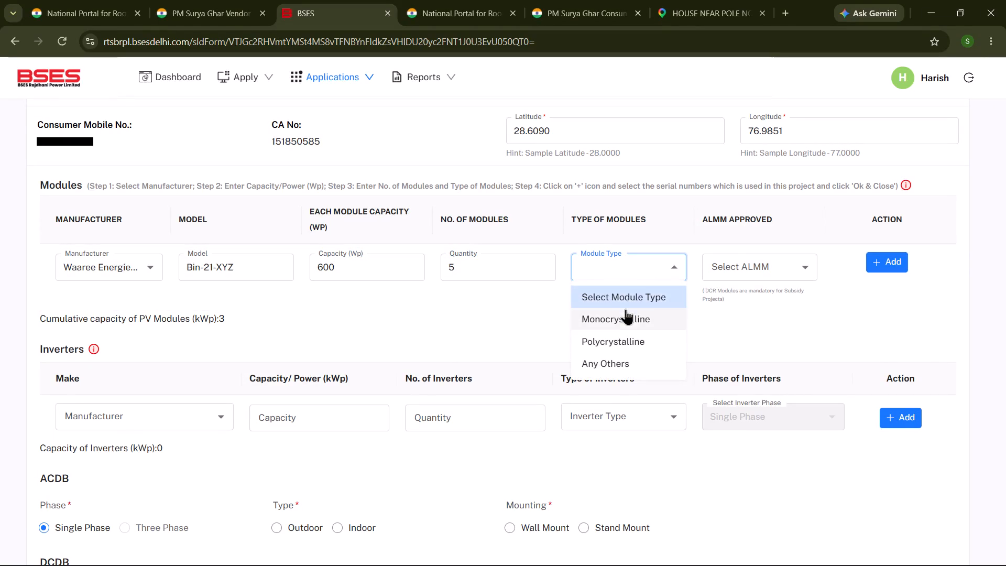
left_click(626, 312)
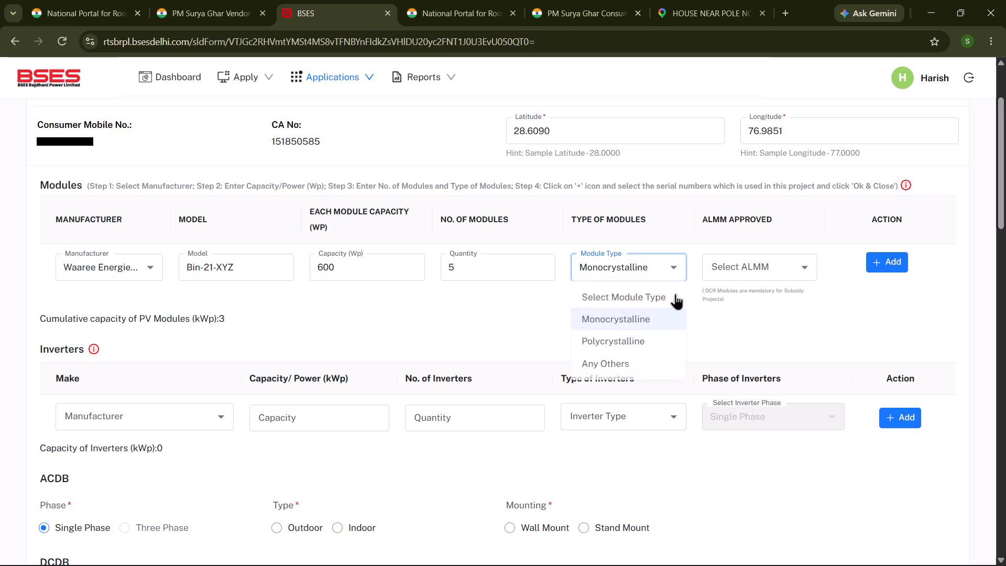
left_click(772, 266)
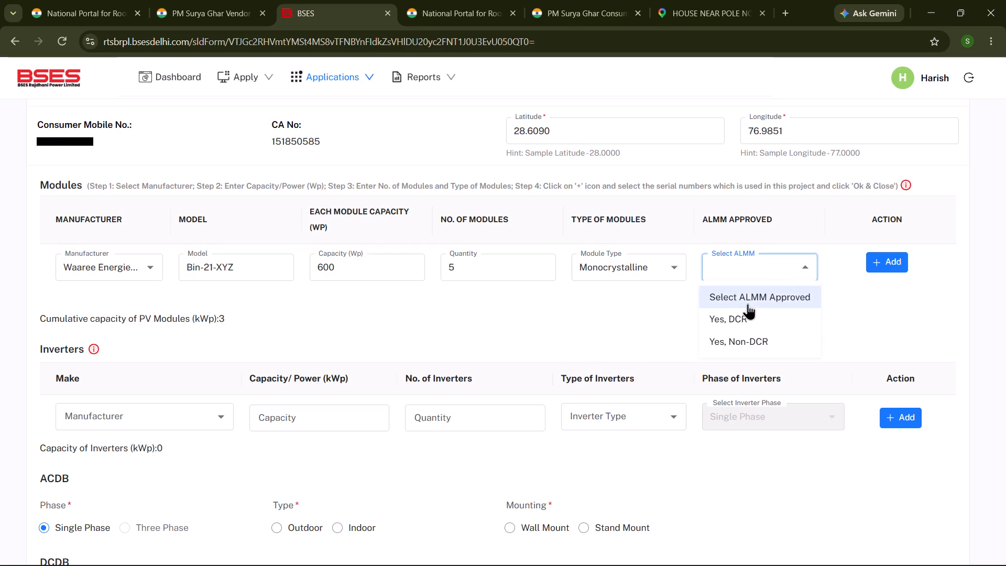
left_click(751, 321)
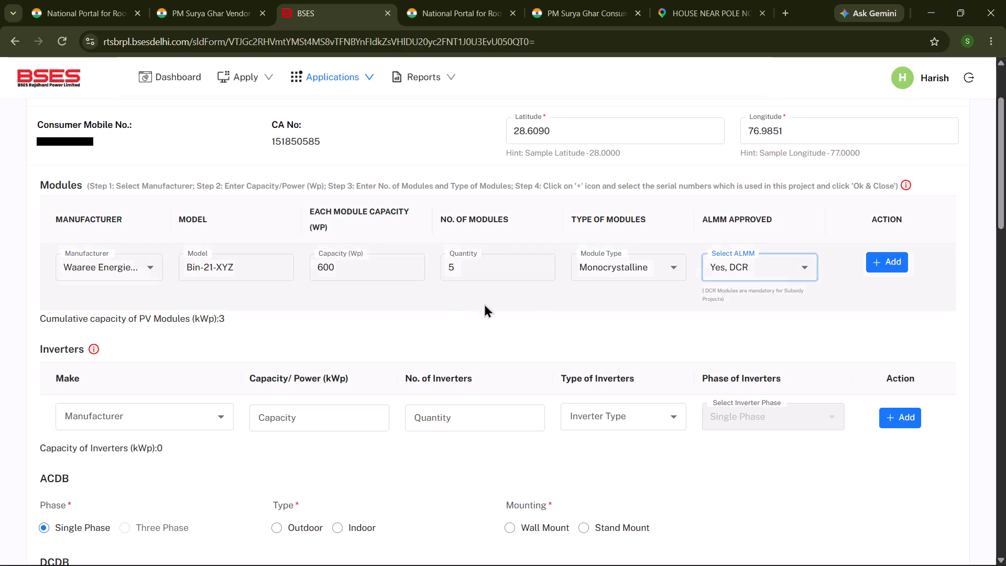
Fill the Inverters row with Servotech Power System Ltd. as manufacturer, capacity 3 kWp, quantity 1 and type String Inverter.
scroll(441, 294, "down", 1)
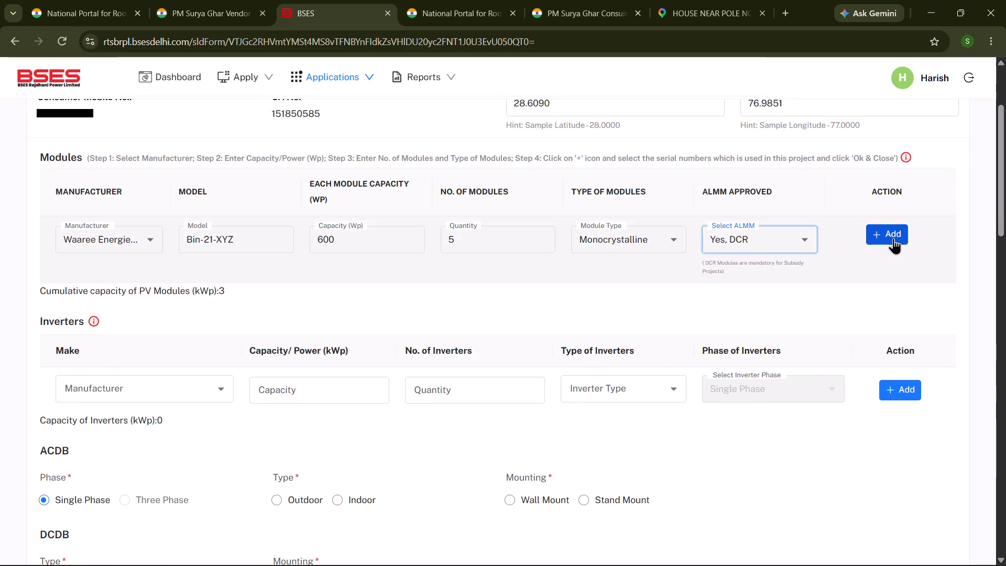
scroll(443, 291, "down", 2)
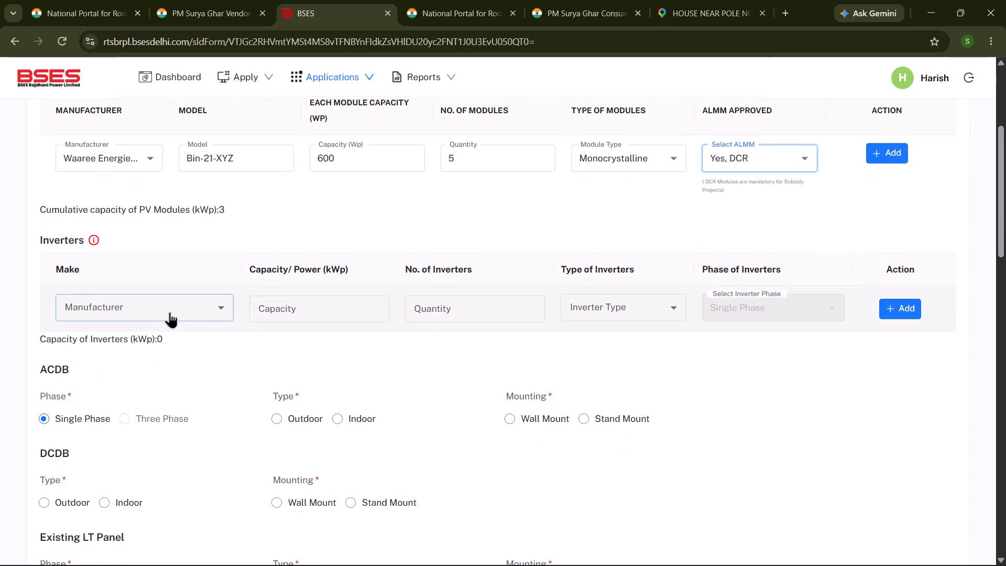
left_click(170, 312)
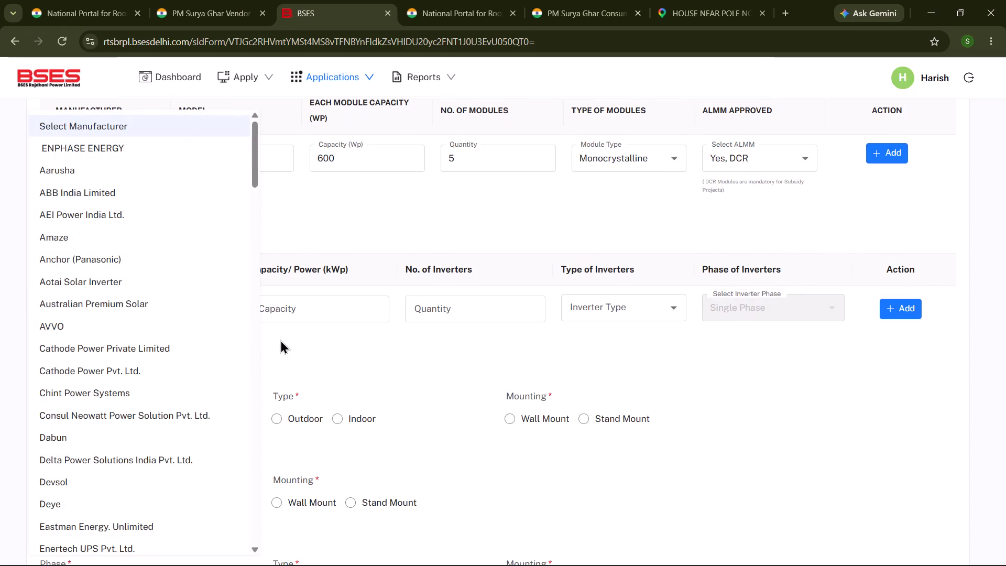
type("serv")
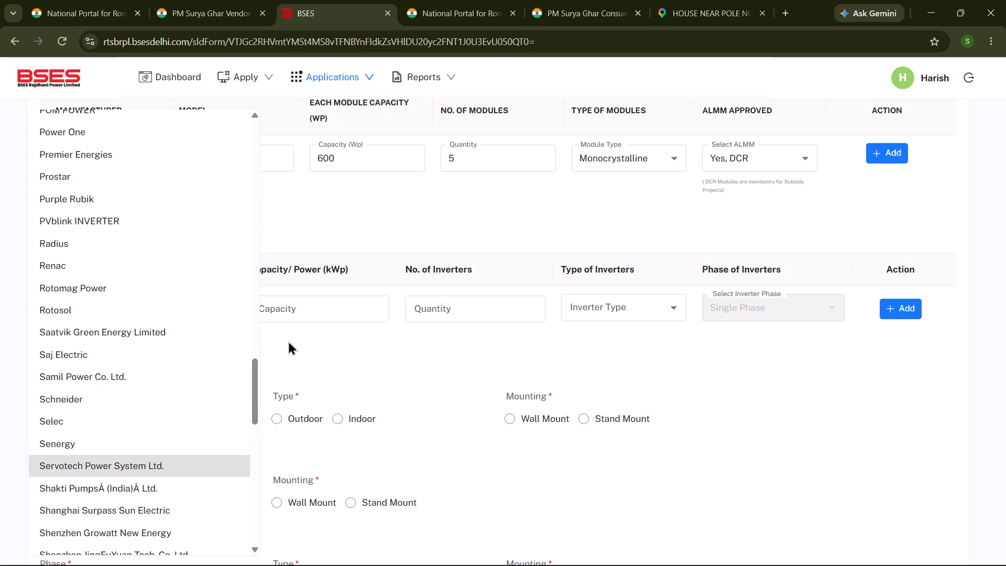
left_click(121, 470)
left_click(319, 315)
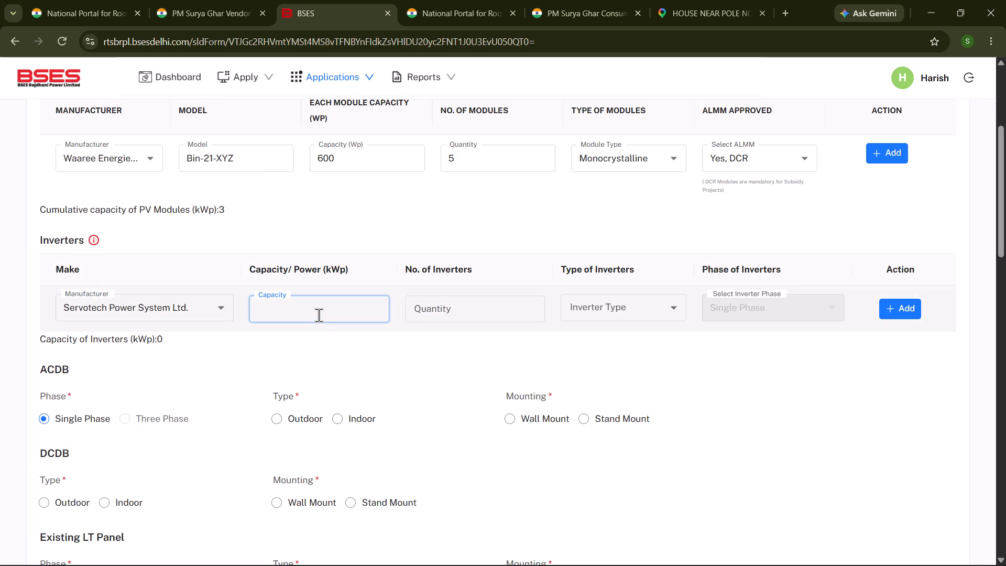
key("3")
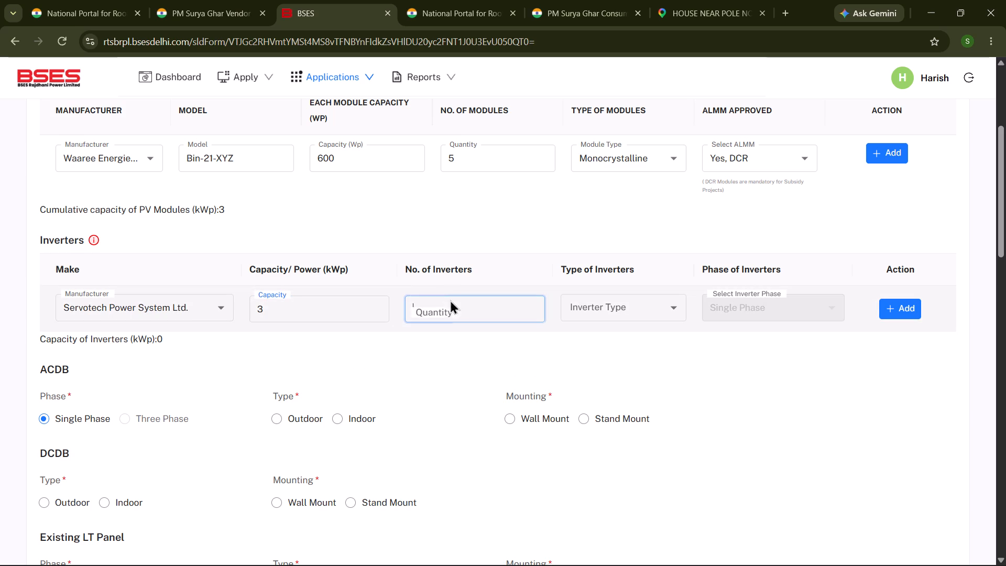
left_click(450, 300)
key("1")
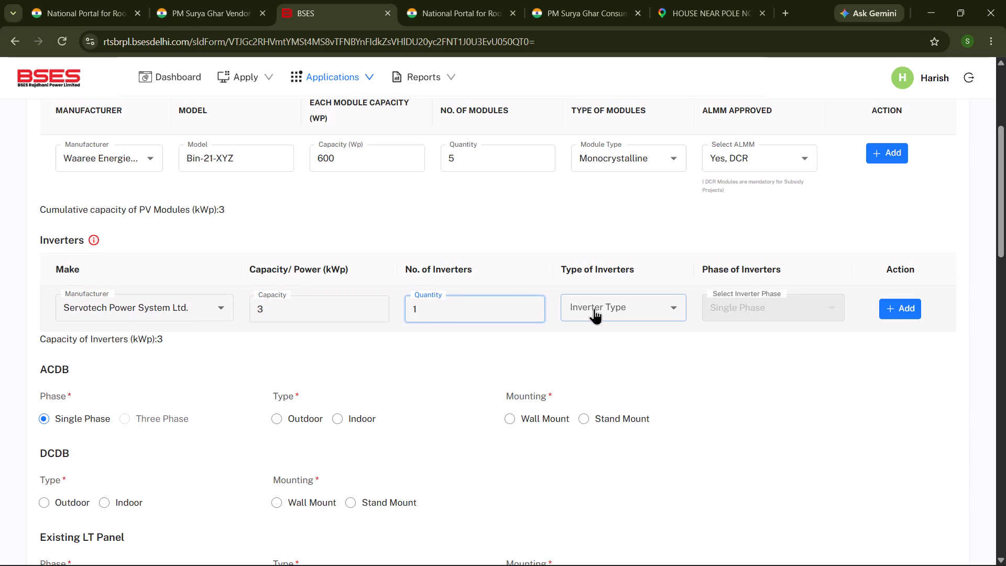
left_click(597, 308)
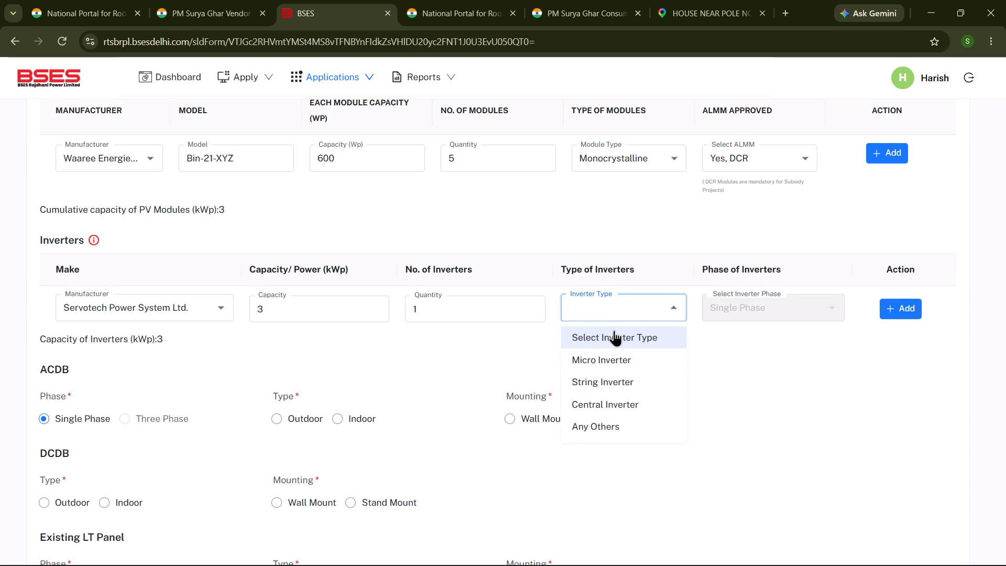
left_click(615, 373)
Set both the ACDB and the DCDB to Indoor type with Wall Mount mounting.
scroll(376, 364, "down", 1)
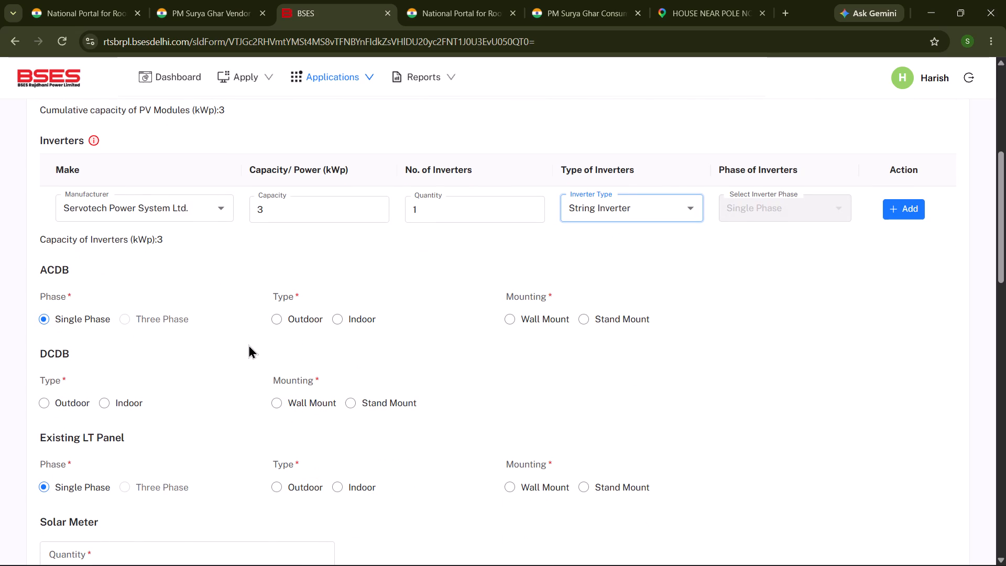
scroll(248, 344, "up", 1)
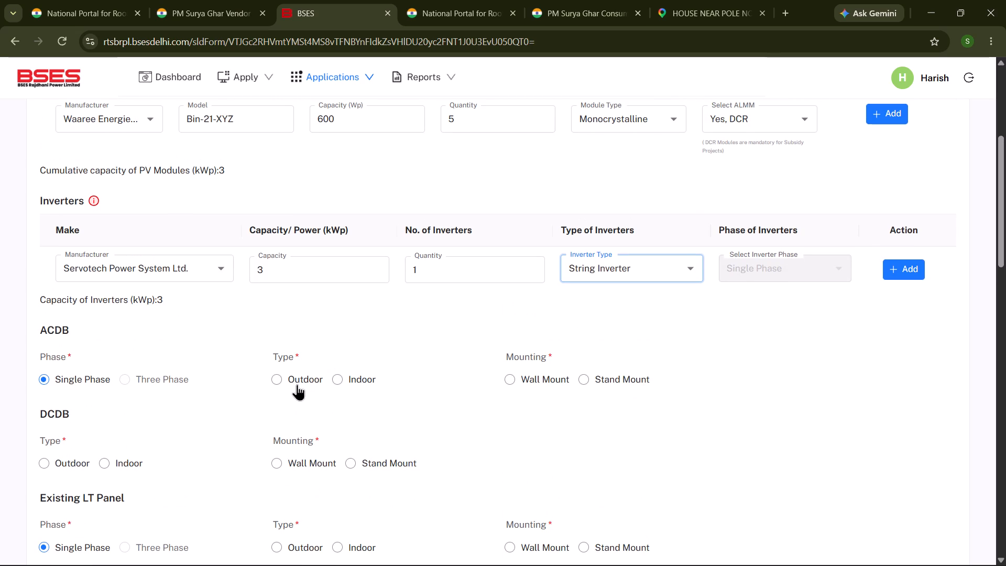
left_click(353, 381)
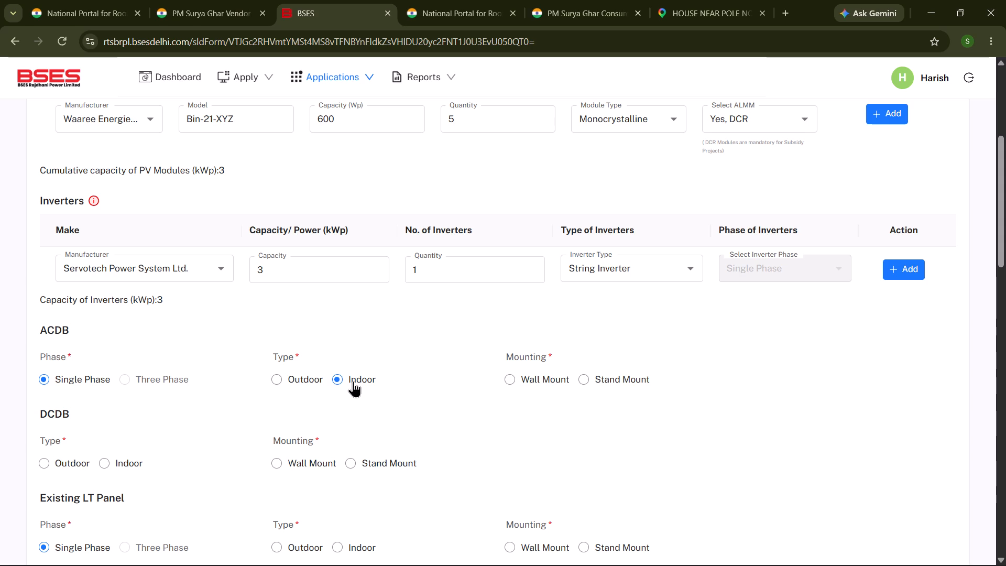
left_click(508, 377)
scroll(246, 396, "down", 2)
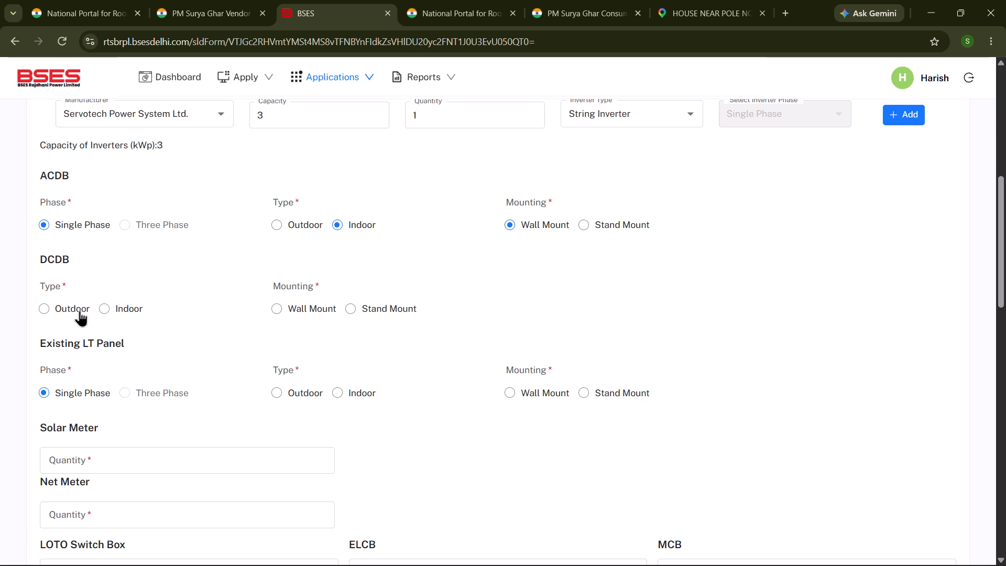
left_click(103, 309)
left_click(271, 307)
Set the existing LT panel to Indoor type with Wall Mount mounting.
scroll(133, 400, "down", 1)
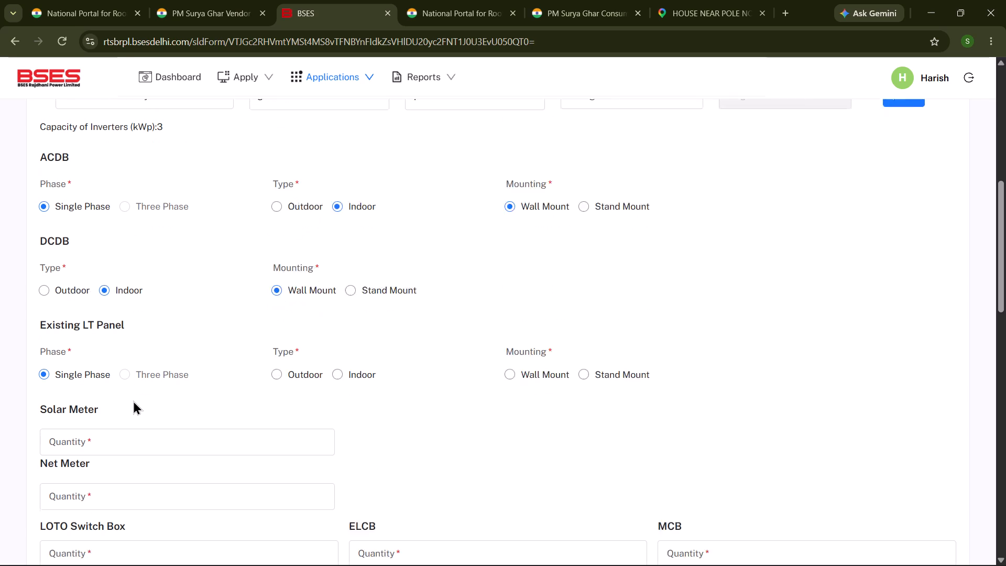
scroll(133, 400, "down", 2)
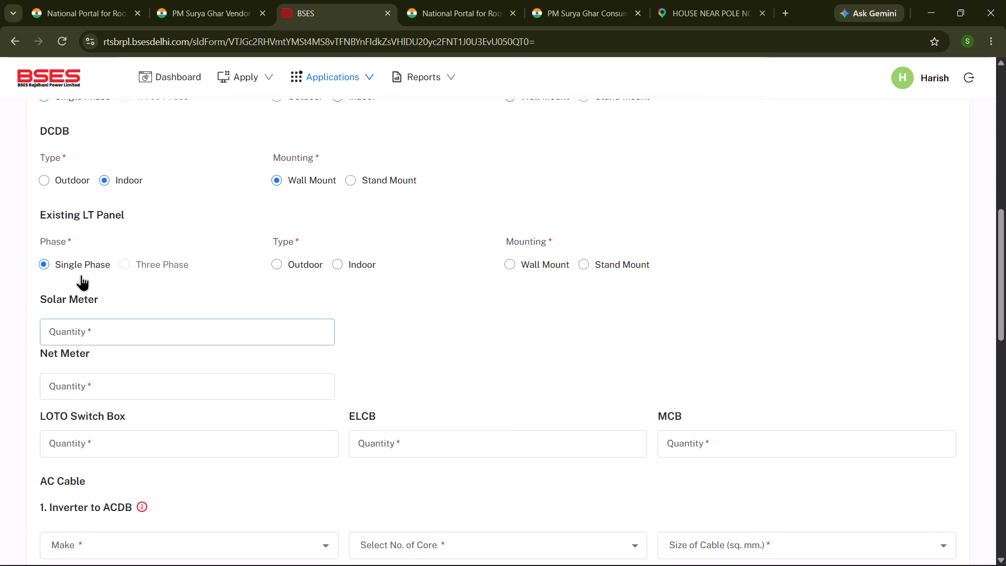
scroll(193, 283, "down", 1)
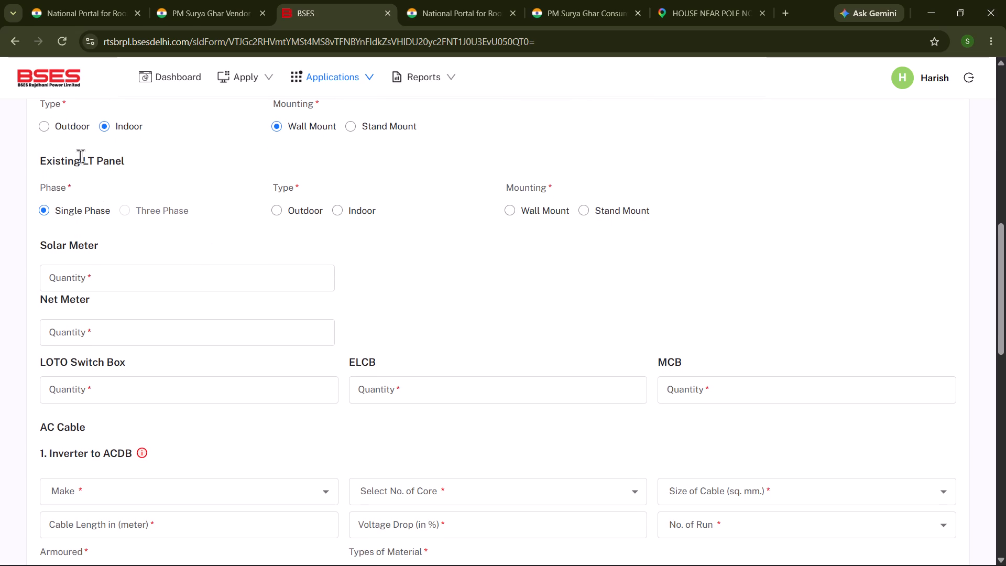
left_click(343, 213)
left_click(503, 210)
Enter a quantity of 1 for the solar meter and 1 for the net meter.
left_click(191, 274)
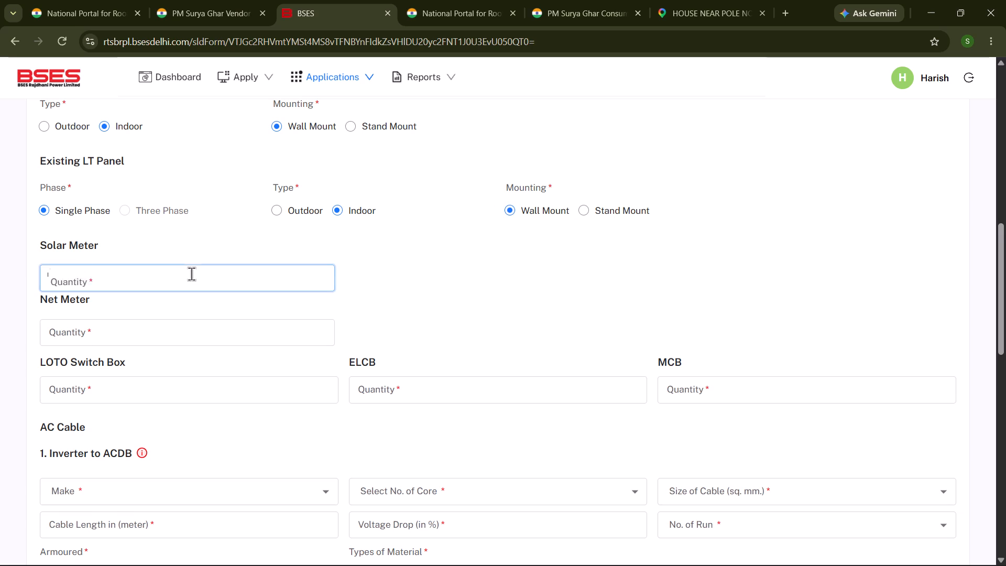
scroll(191, 274, "down", 1)
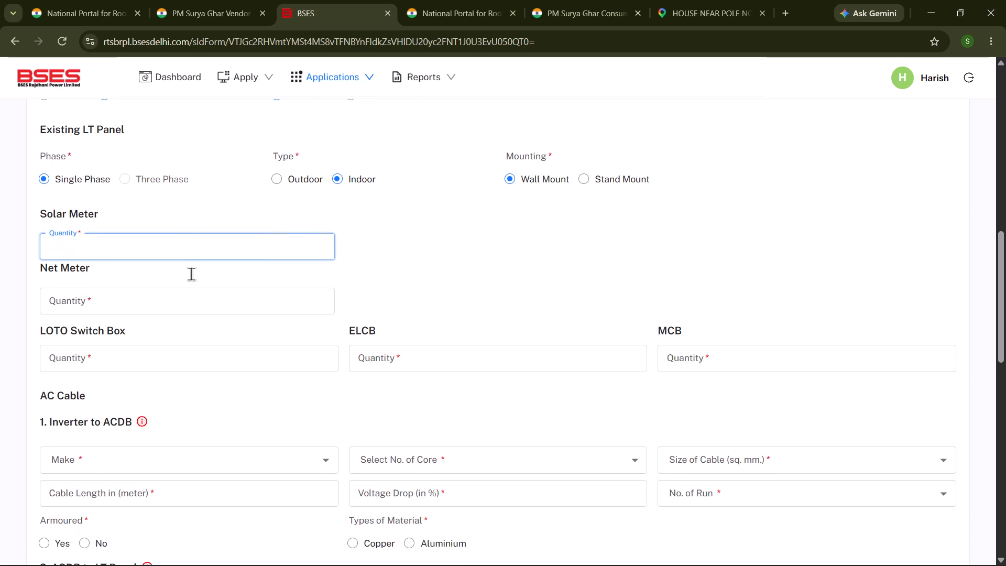
scroll(191, 274, "down", 1)
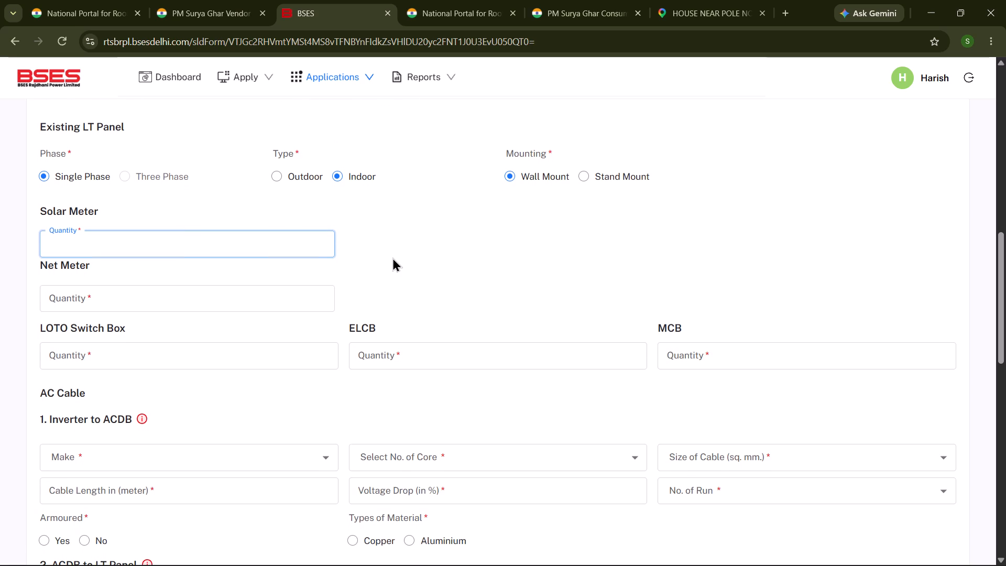
scroll(392, 257, "up", 2)
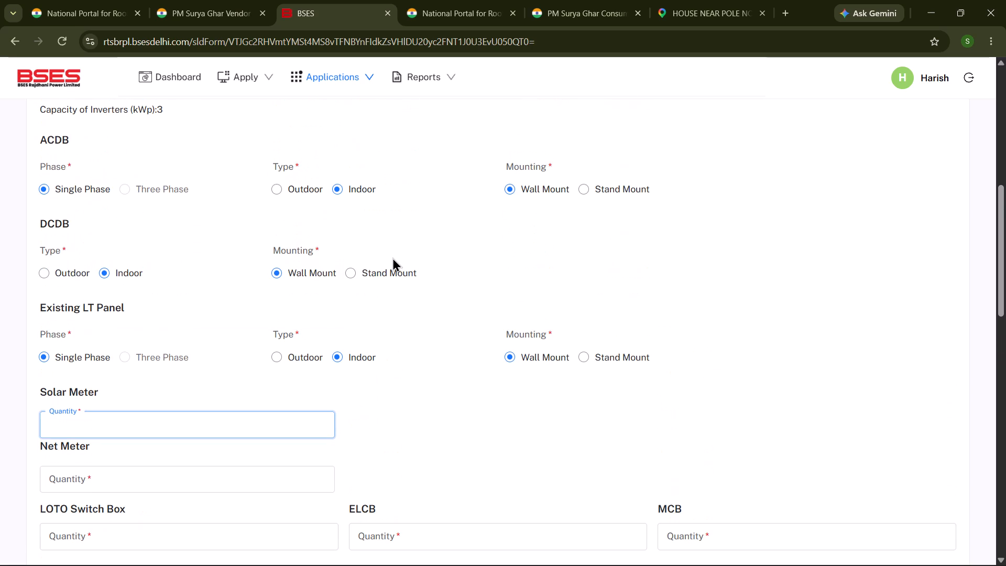
scroll(408, 357, "up", 2)
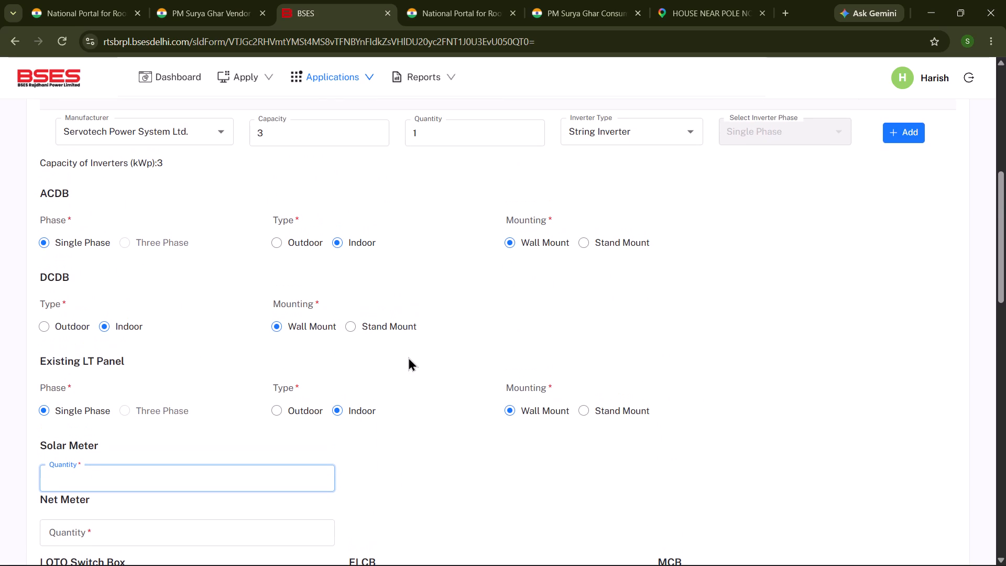
scroll(408, 357, "up", 1)
scroll(431, 390, "down", 4)
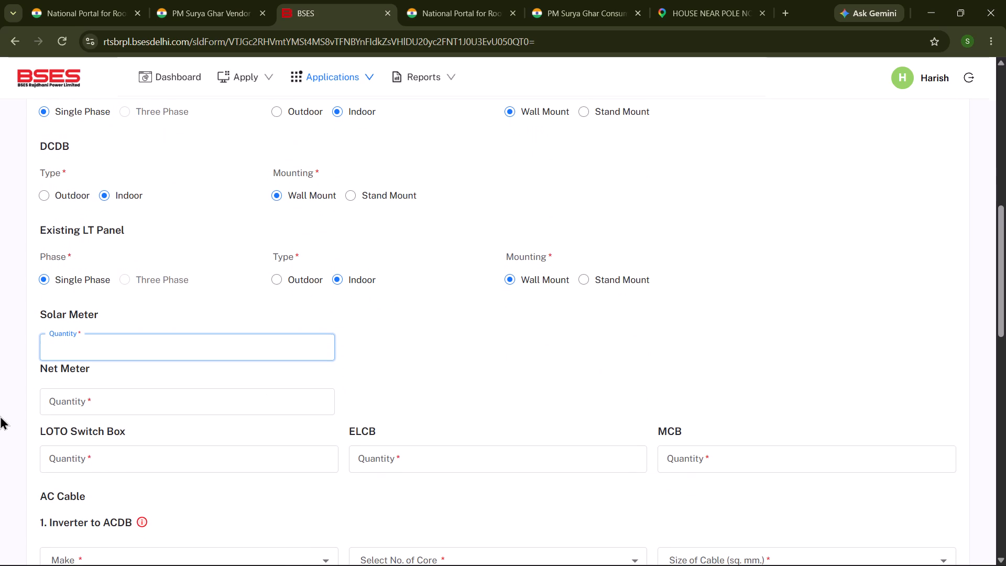
scroll(14, 399, "up", 1)
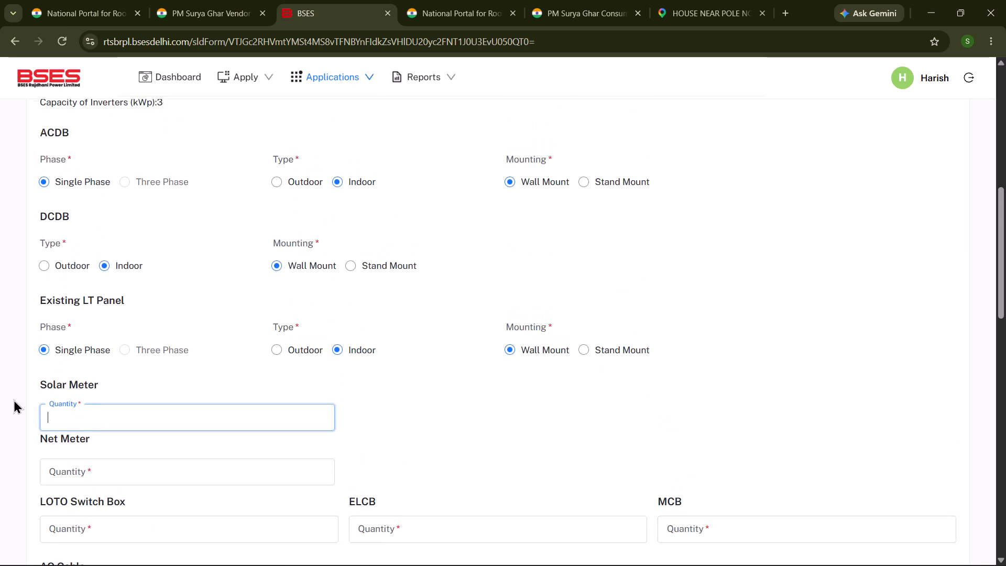
scroll(14, 399, "down", 2)
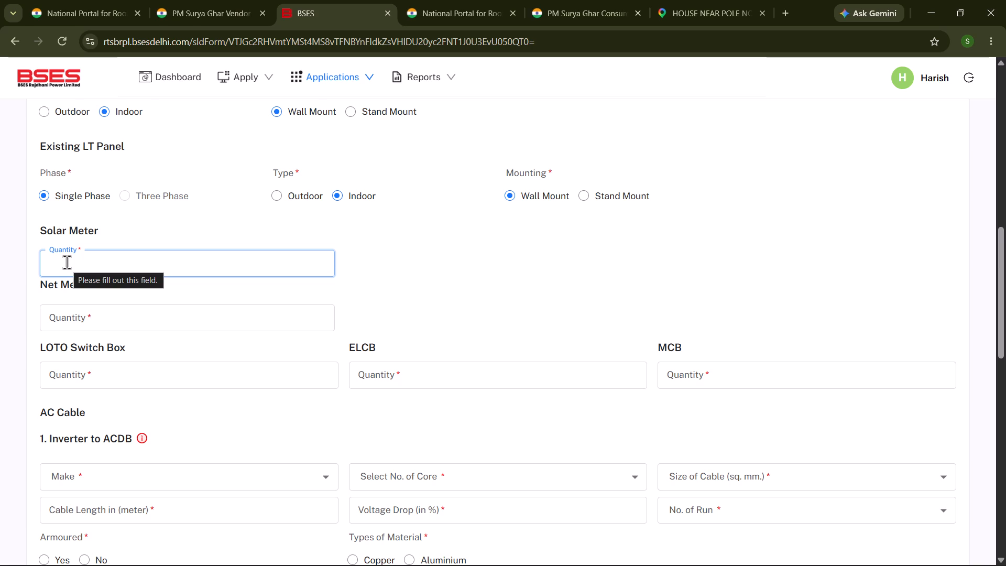
key("1")
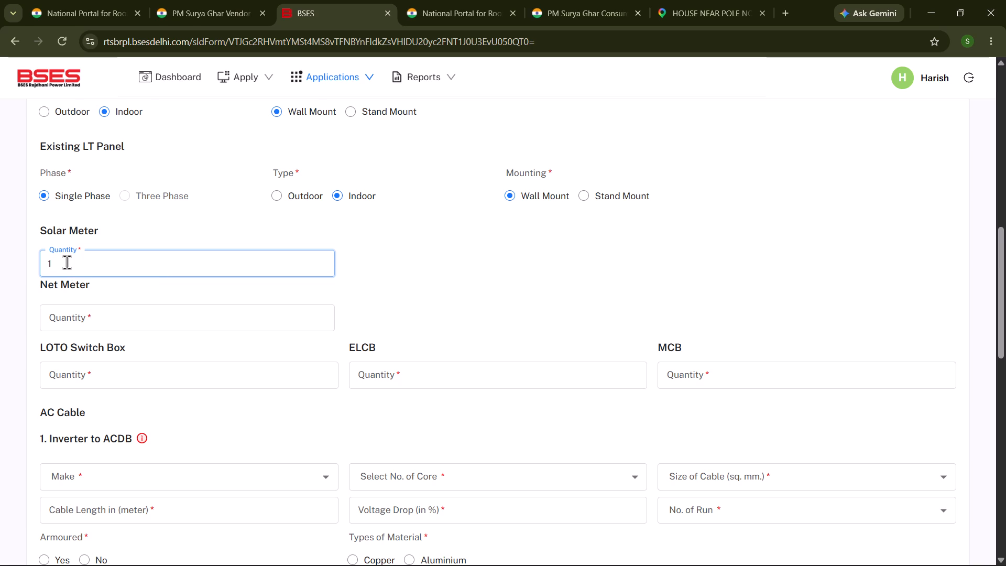
left_click(79, 309)
key("1")
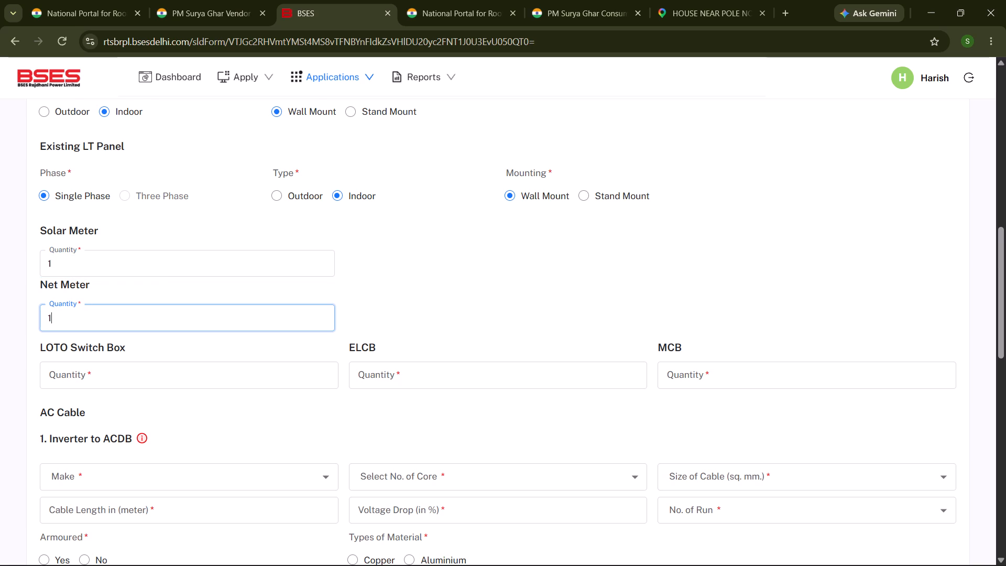
Enter a quantity of 1 for the LOTO switch box.
left_click(95, 380)
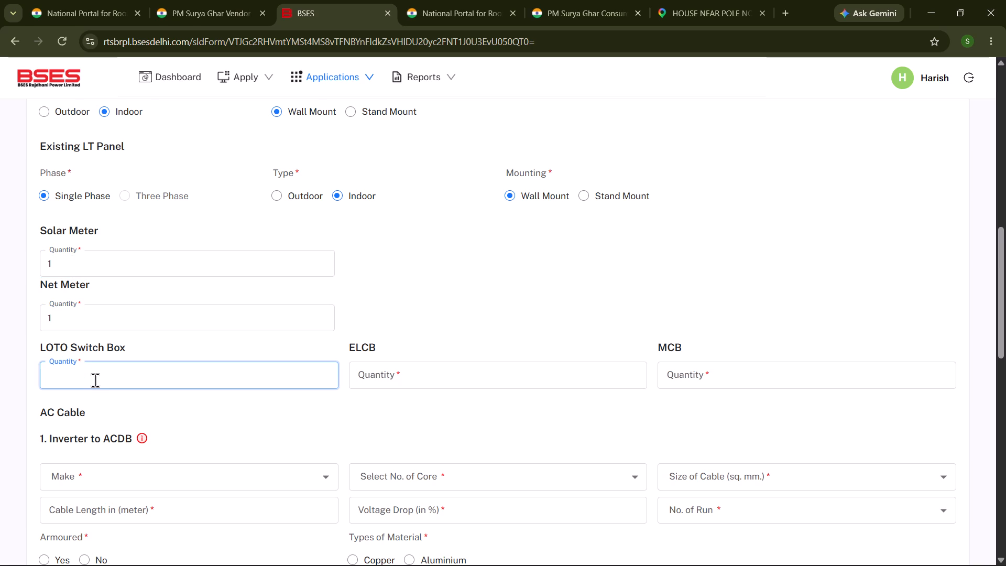
key("1")
Enter a quantity of 1 for the ELCB and 2 for the MCB.
left_click(471, 386)
key("1")
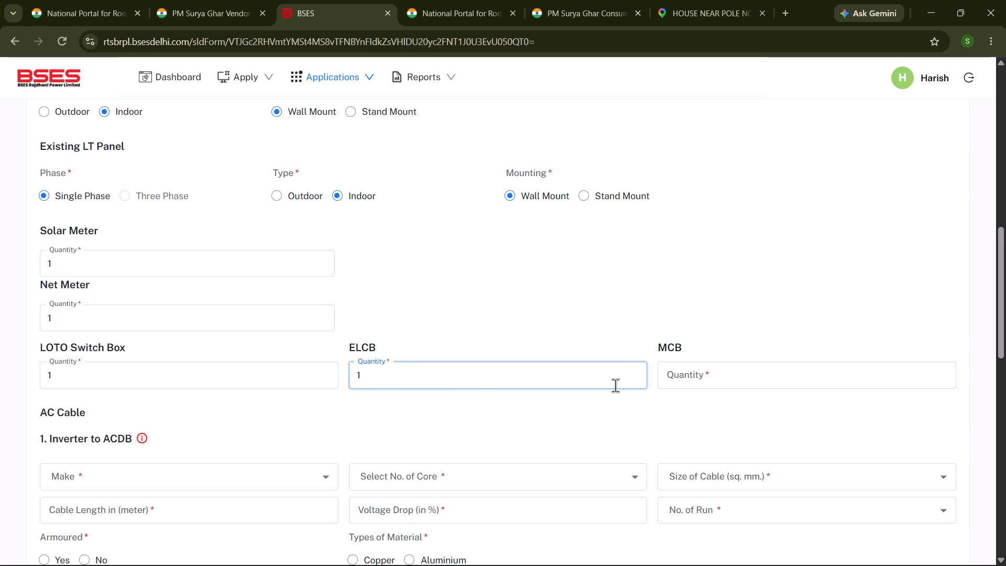
left_click(754, 377)
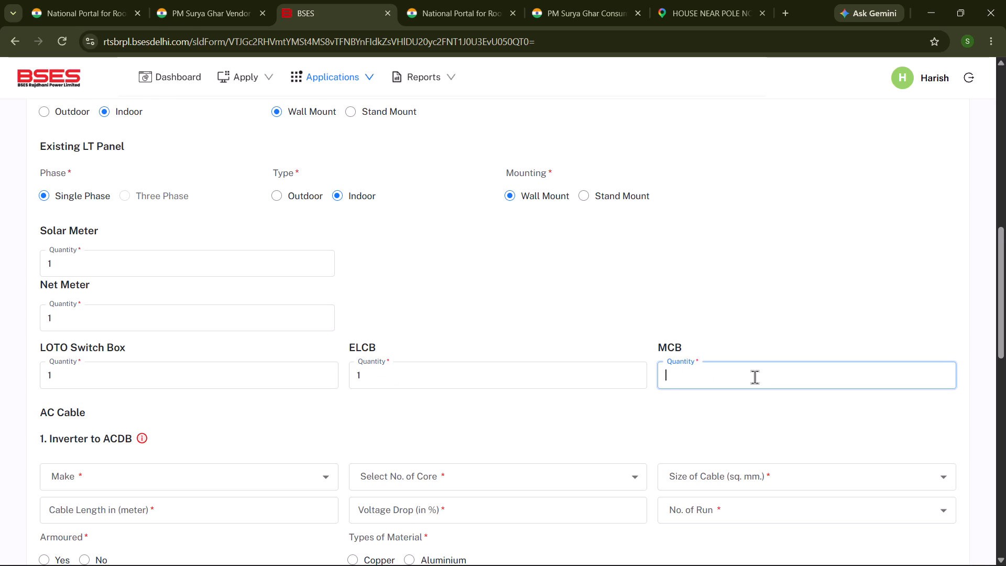
key("2")
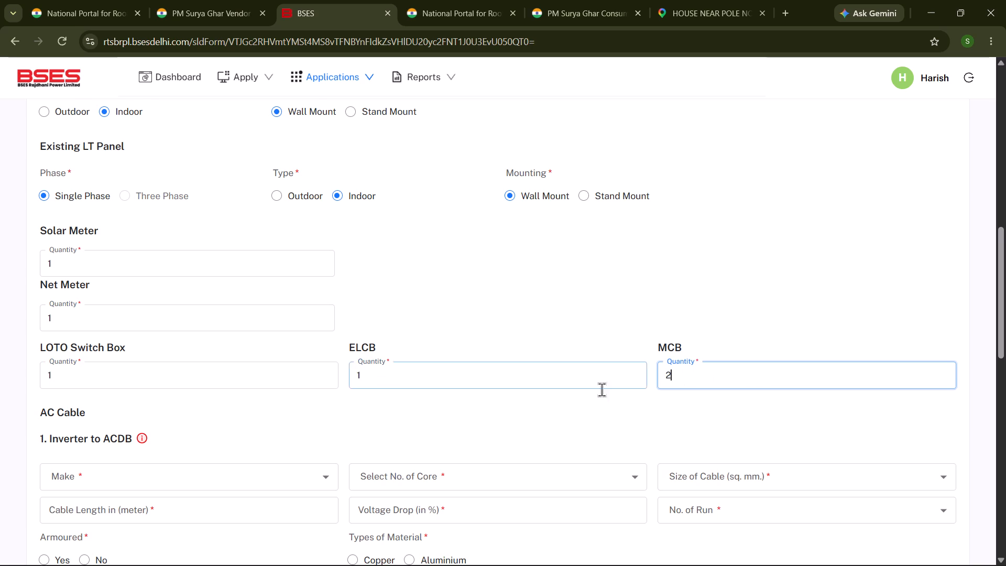
Set the Inverter to ACDB cable to POLYCAB make, 2 Core and a 4sqmm cable size.
scroll(515, 366, "down", 4)
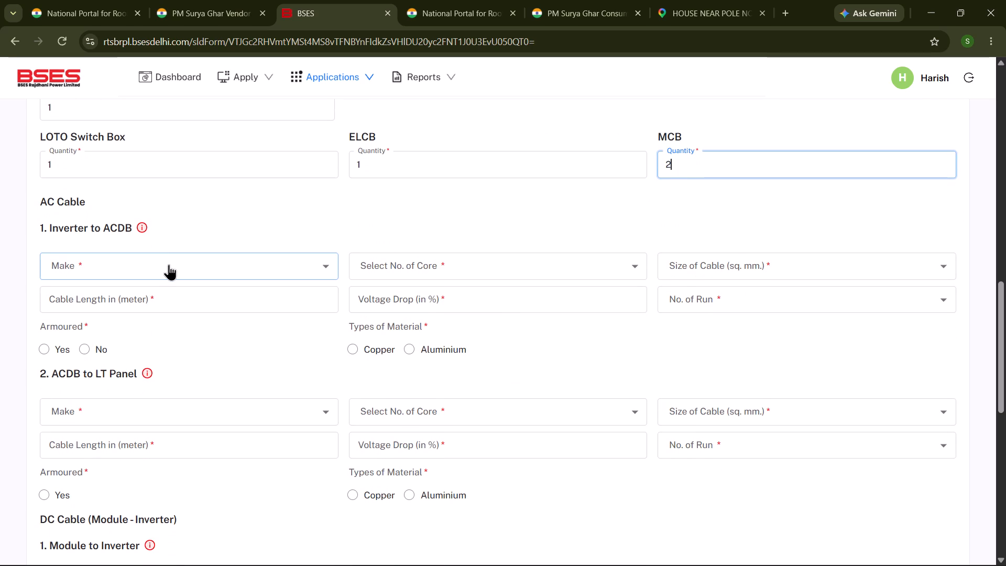
left_click(169, 263)
left_click(422, 217)
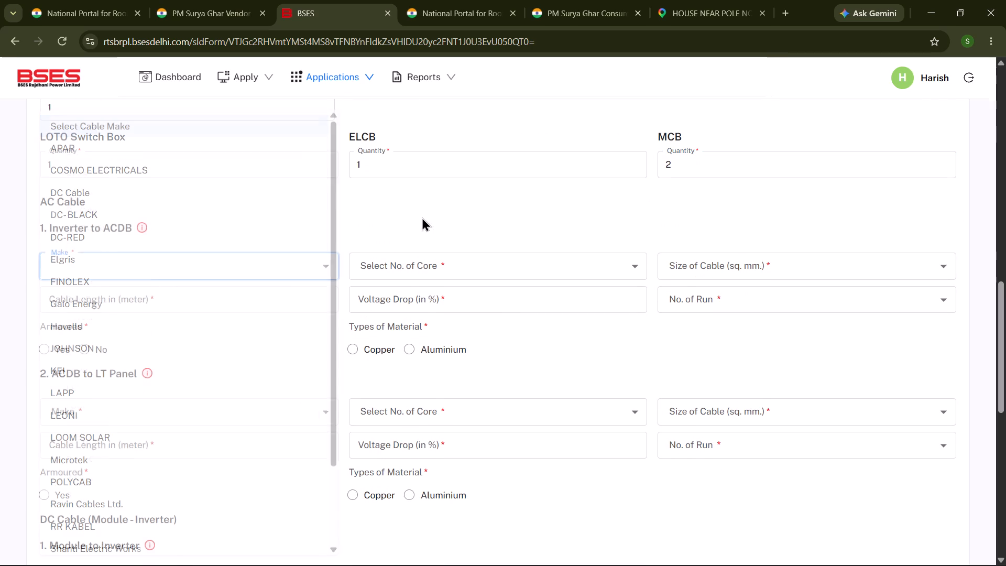
left_click(190, 265)
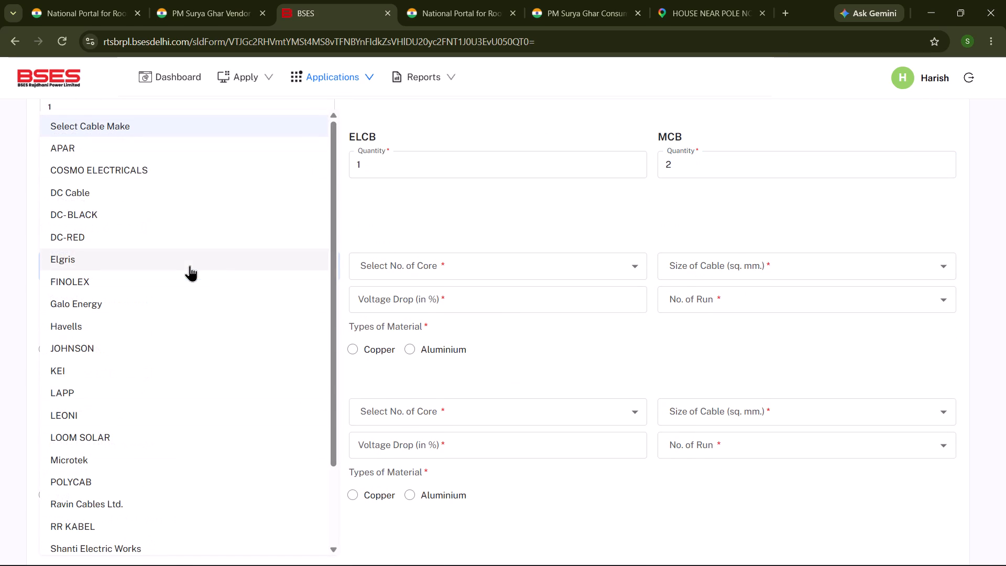
type("poly")
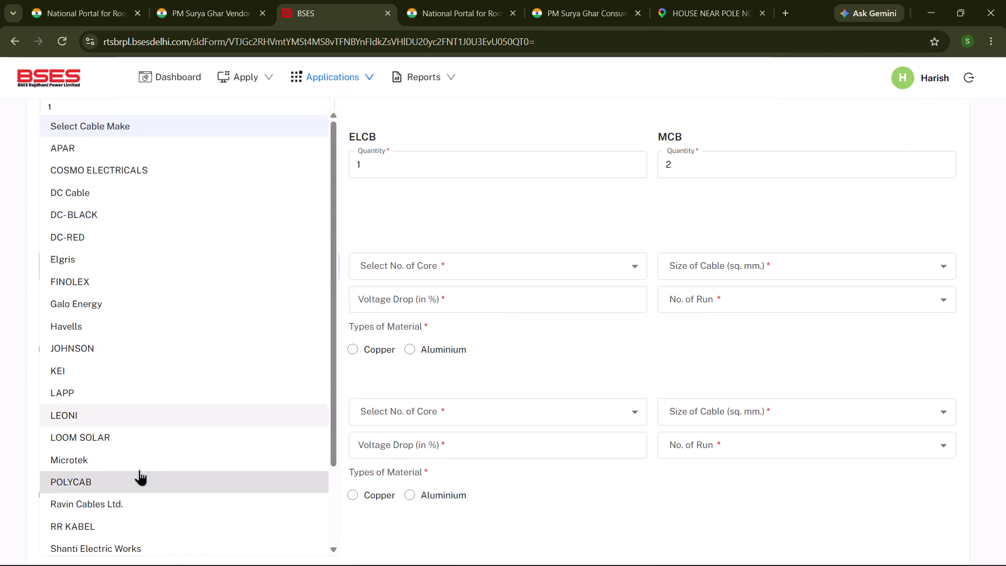
left_click(122, 485)
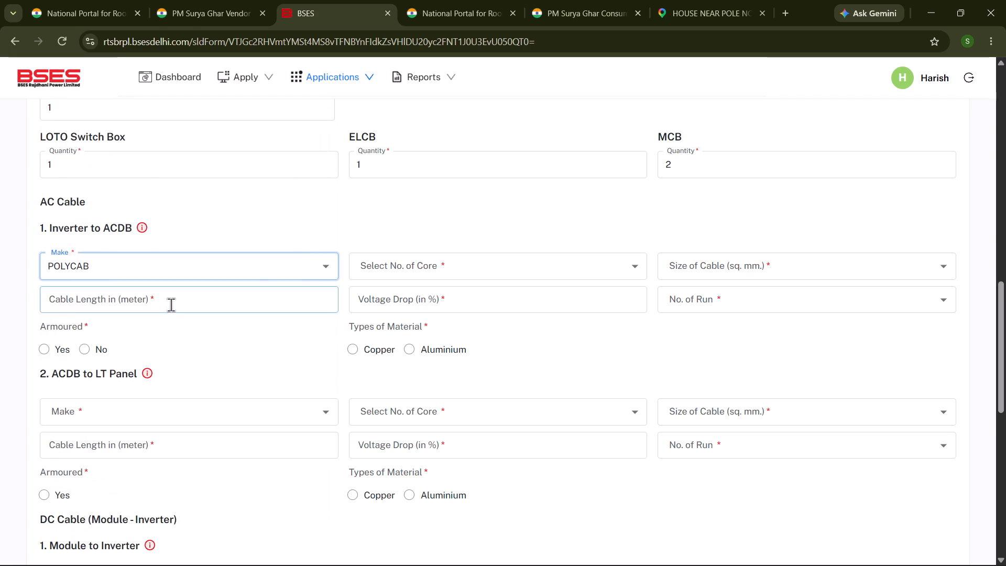
left_click(393, 262)
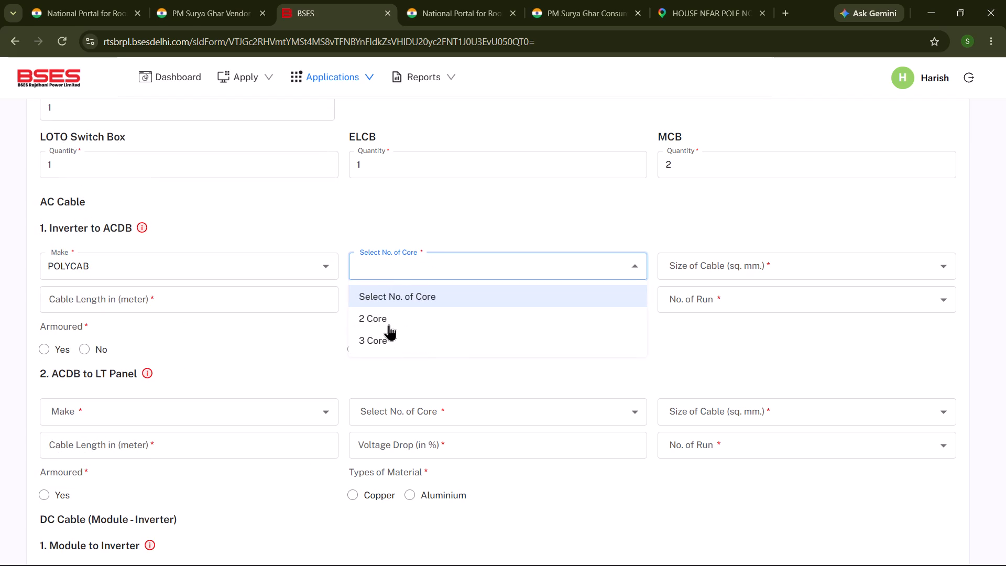
left_click(389, 321)
left_click(701, 267)
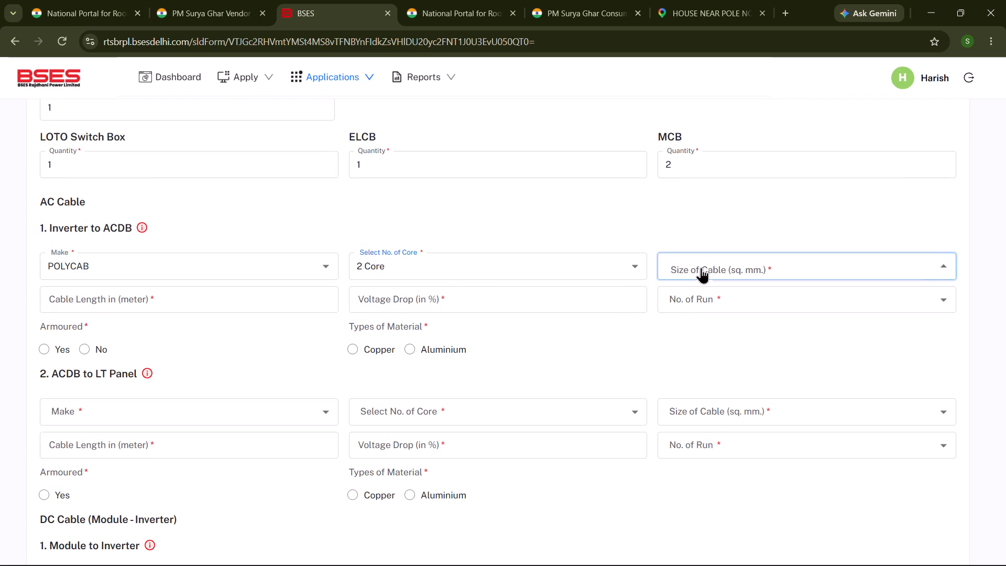
left_click(702, 209)
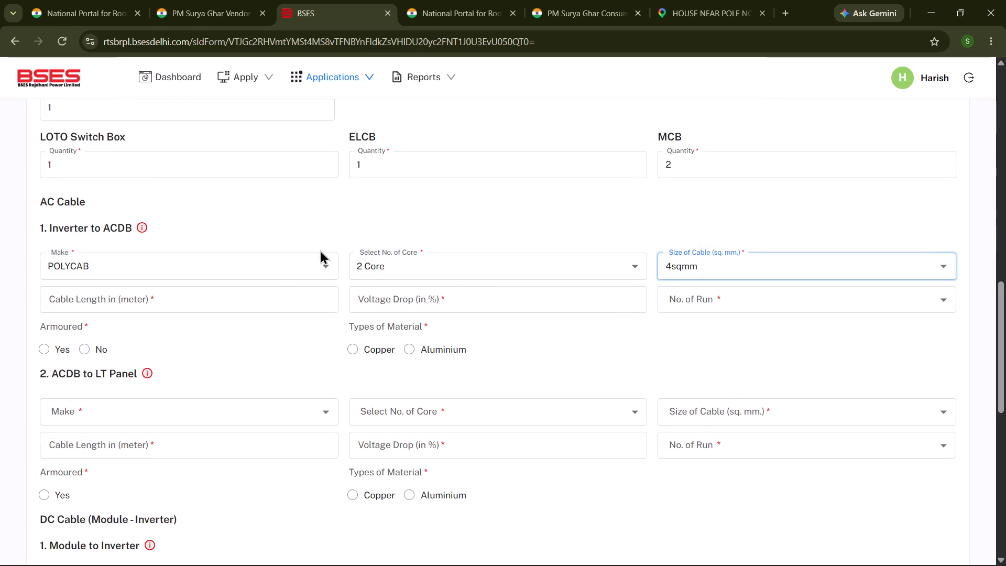
Set the Inverter to ACDB cable length to 2 m, voltage drop to 2% and number of runs to 1.
left_click(259, 292)
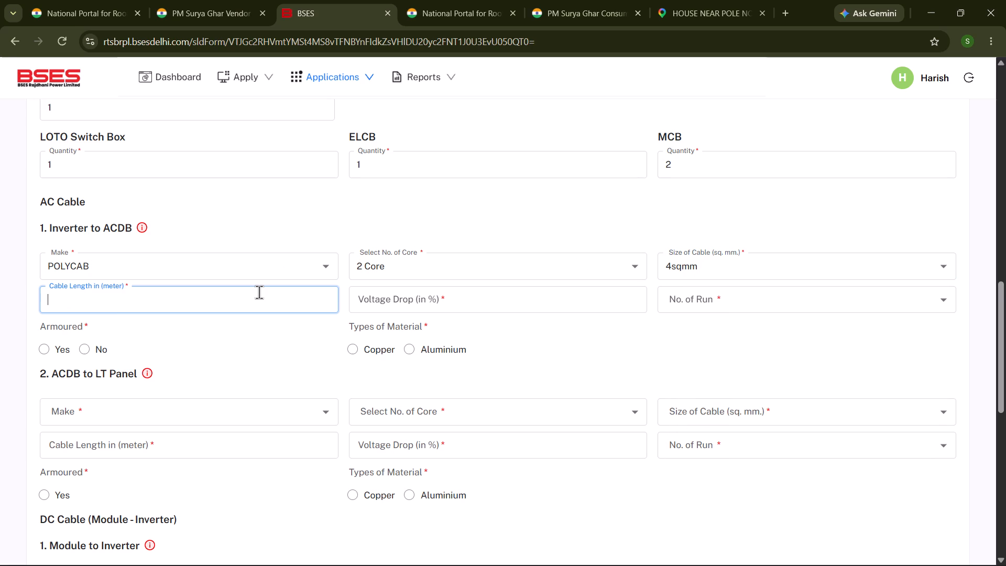
key("2")
key("m")
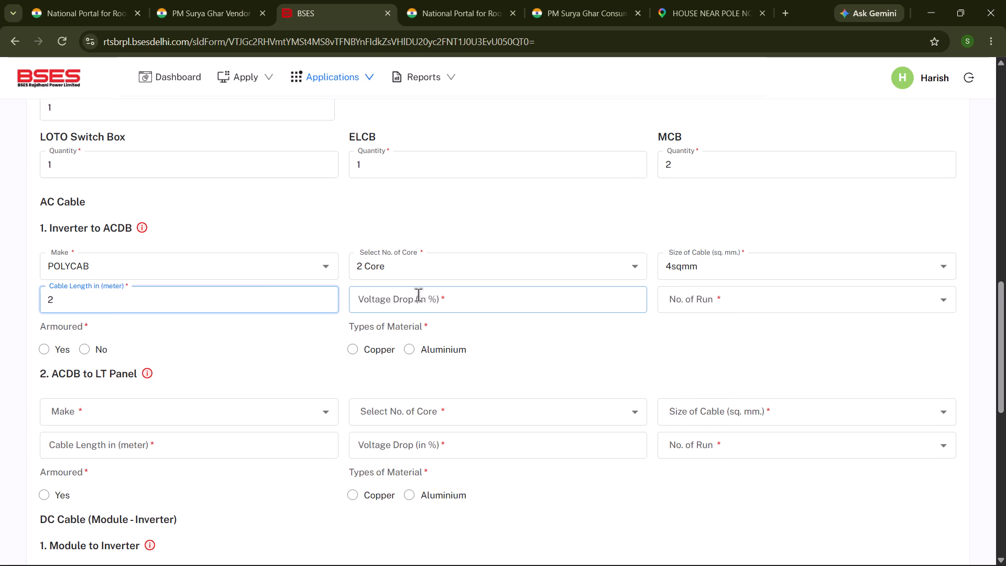
left_click(444, 307)
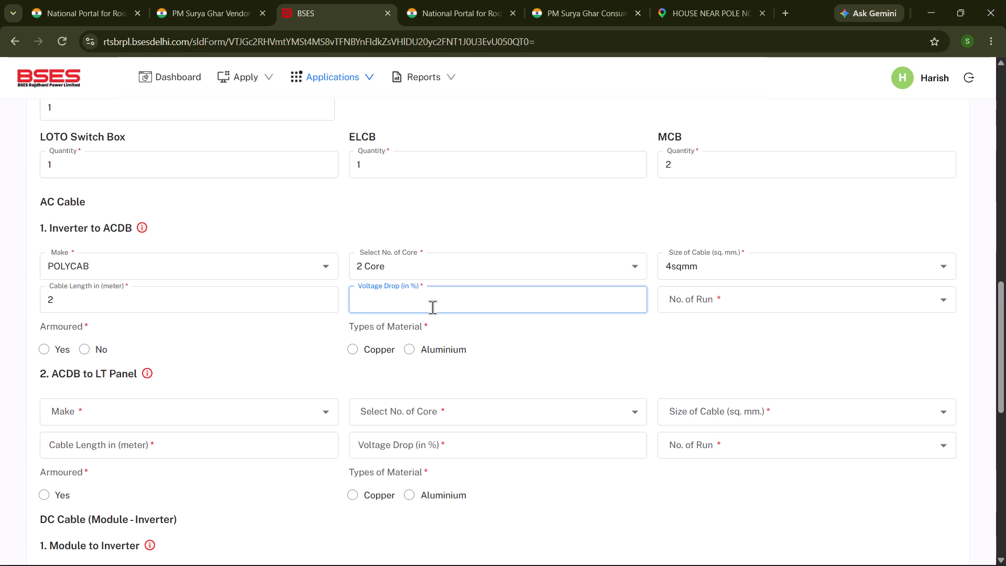
key("2")
left_click(759, 300)
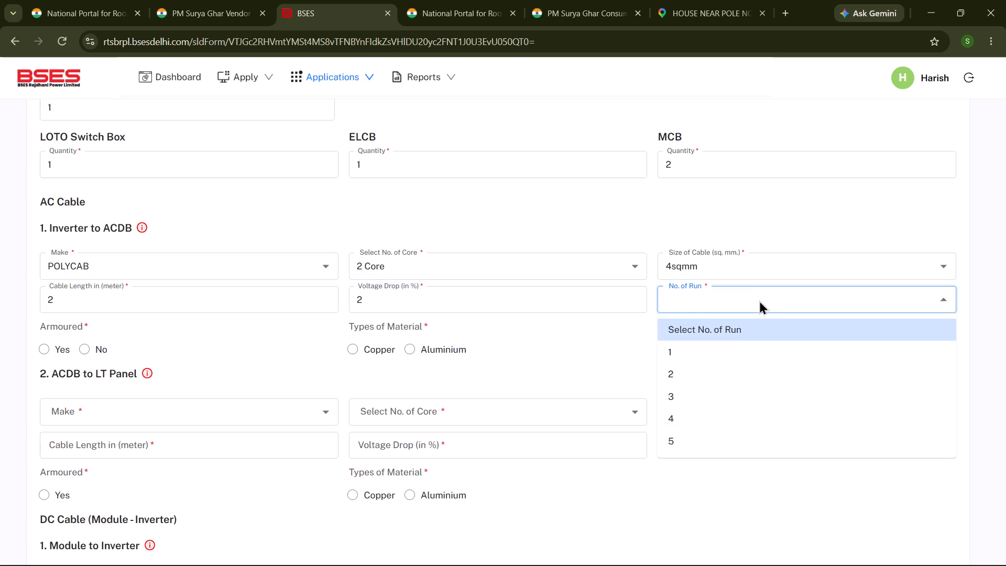
left_click(695, 357)
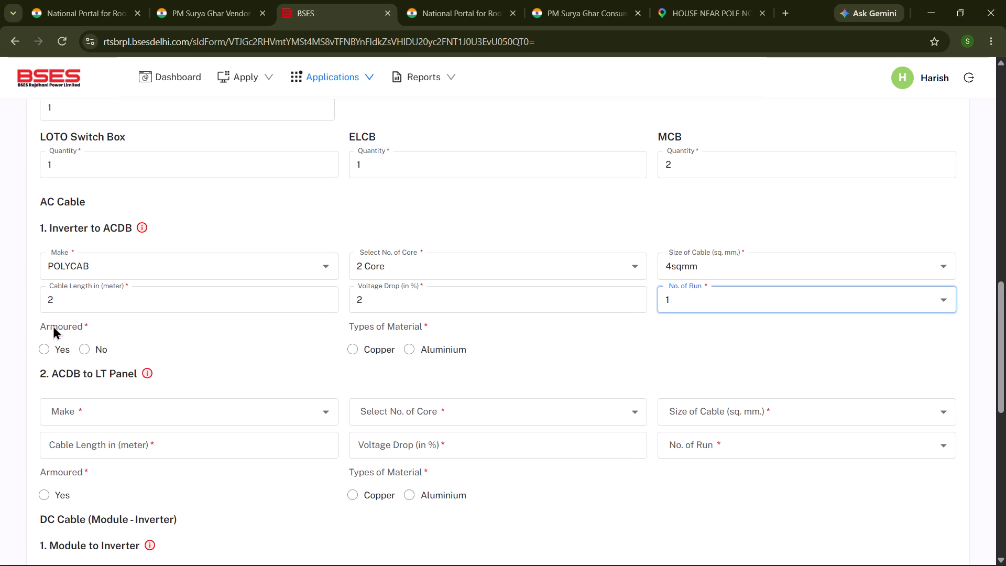
Mark the Inverter to ACDB cable as not armoured, with Copper as its material.
left_click(46, 351)
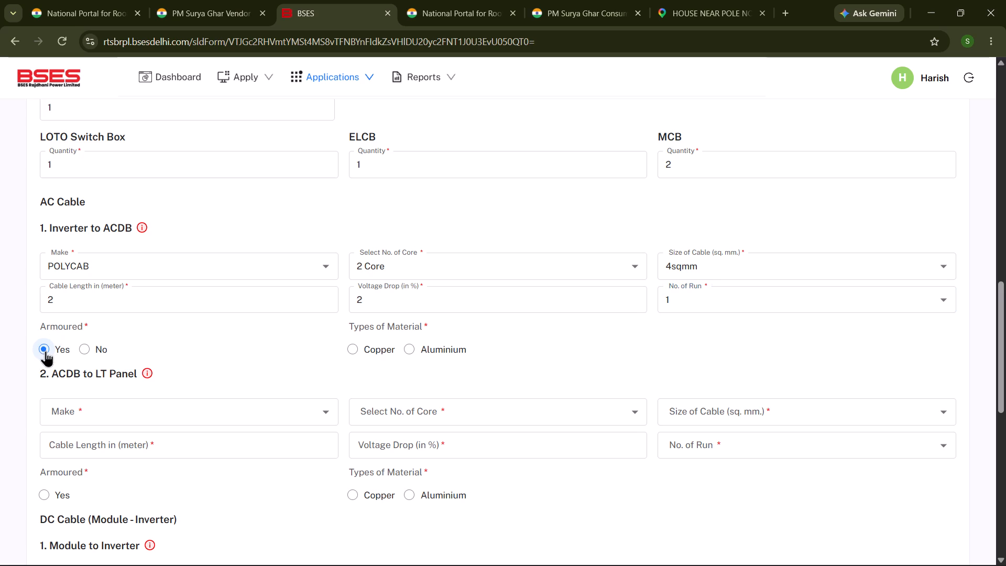
left_click(88, 348)
left_click(349, 343)
Set the ACDB to LT Panel cable to POLYCAB make, 2 Core and a 6sqmm cable size.
scroll(205, 356, "down", 1)
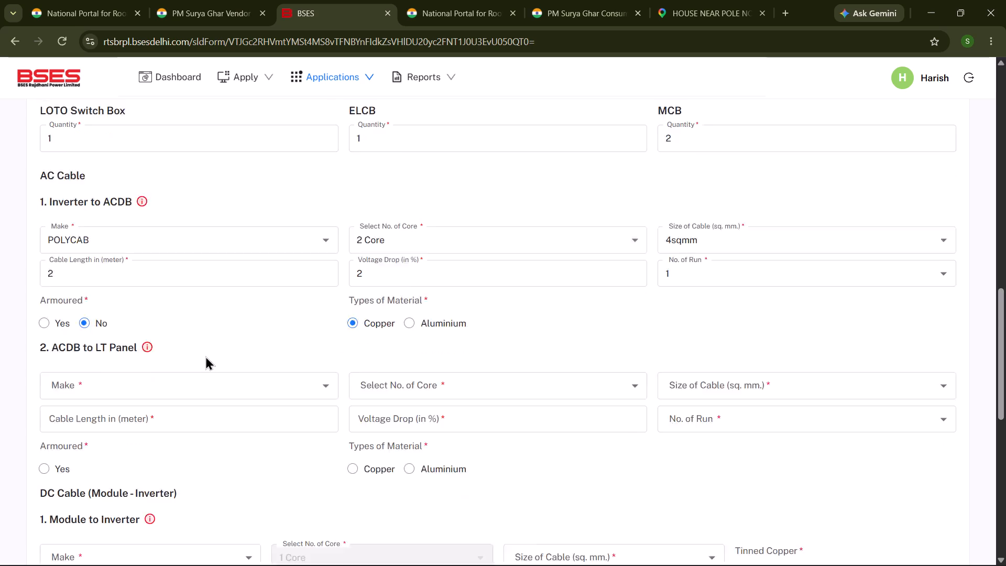
scroll(205, 356, "down", 1)
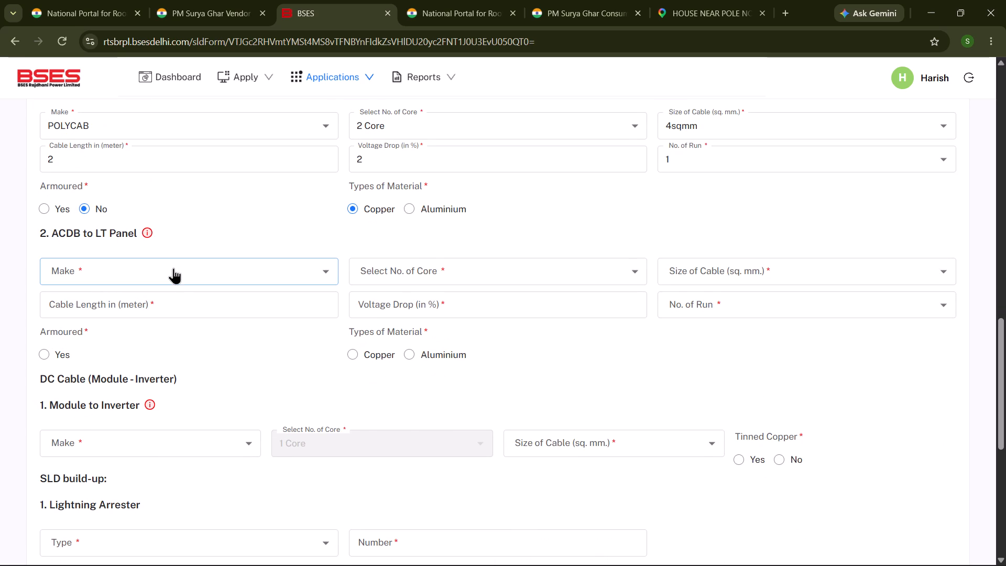
scroll(173, 268, "down", 8)
scroll(173, 268, "up", 5)
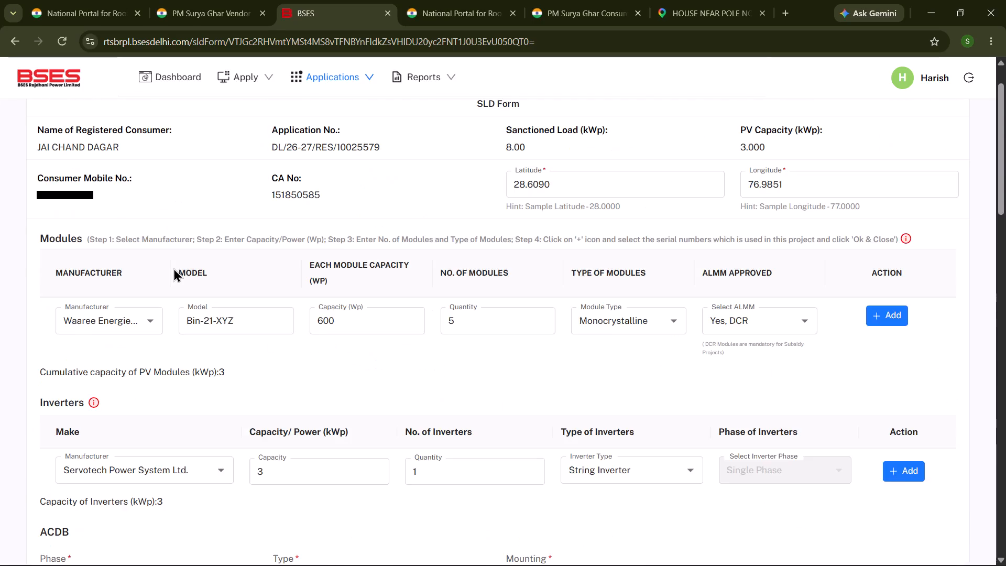
scroll(173, 268, "down", 11)
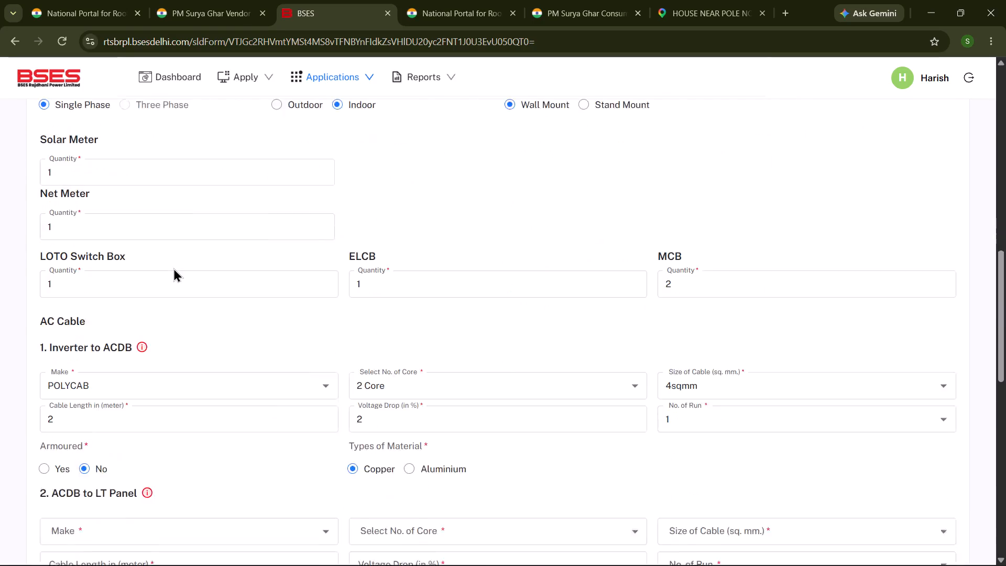
scroll(173, 268, "down", 6)
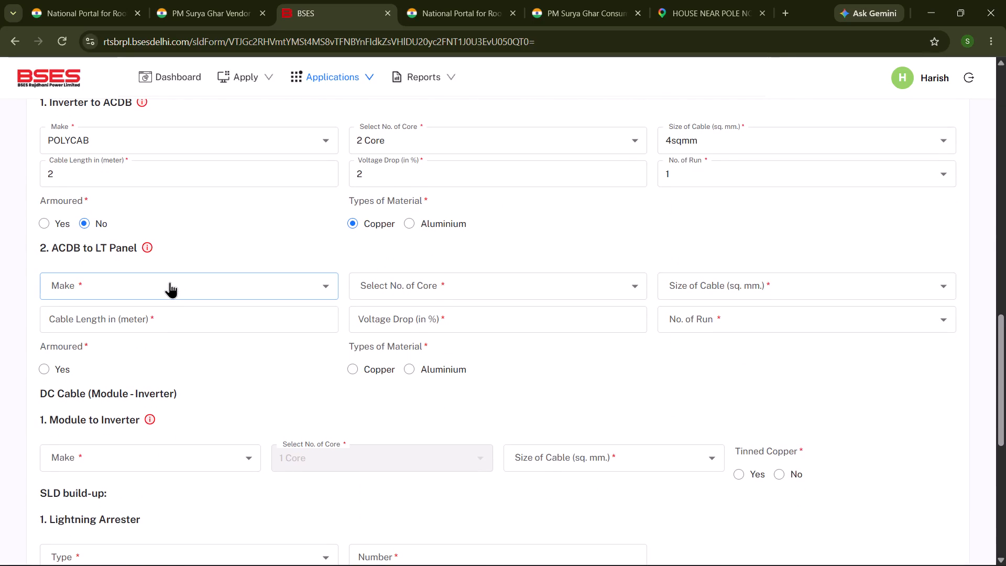
left_click(170, 282)
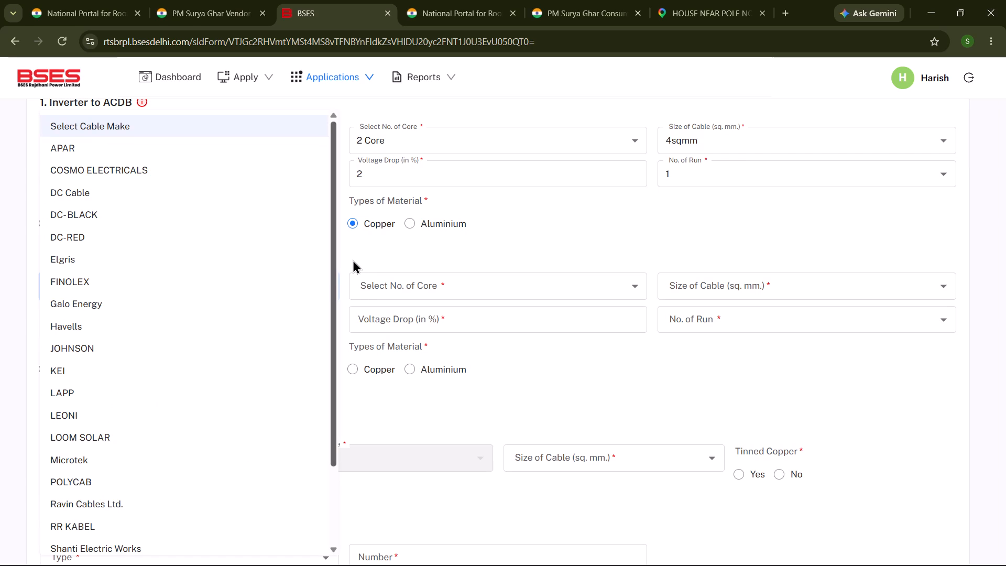
type("poly")
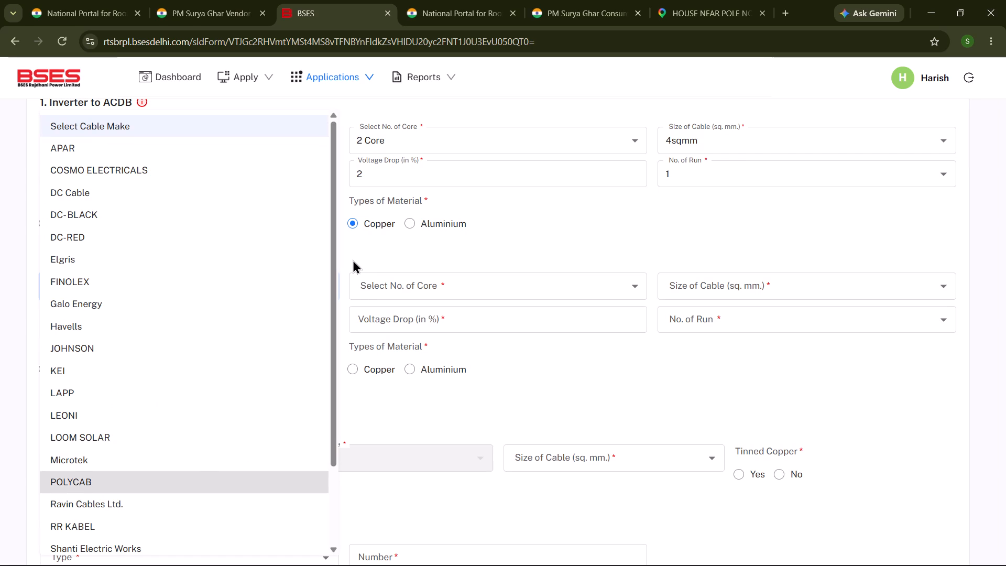
left_click(199, 485)
left_click(464, 284)
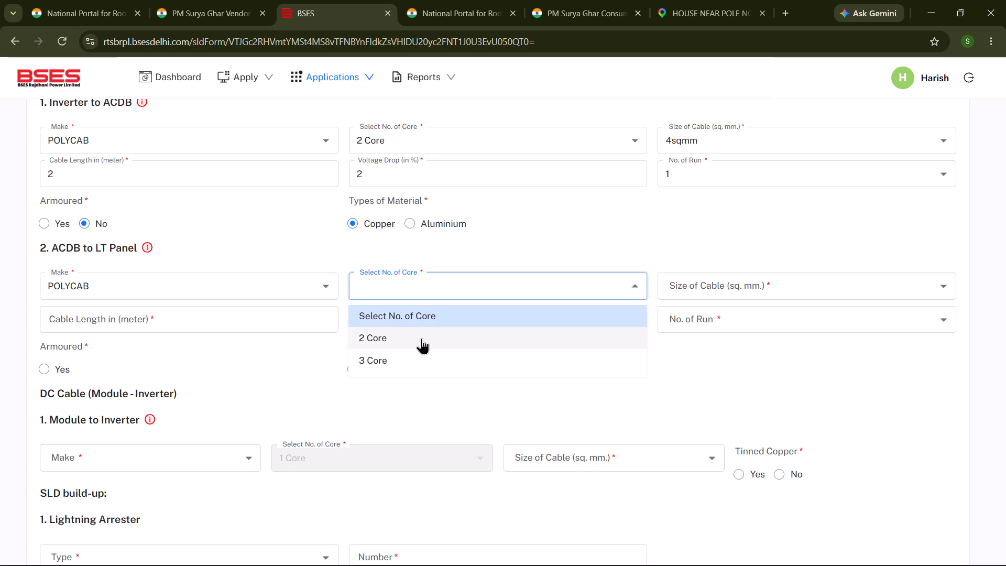
left_click(421, 338)
left_click(692, 277)
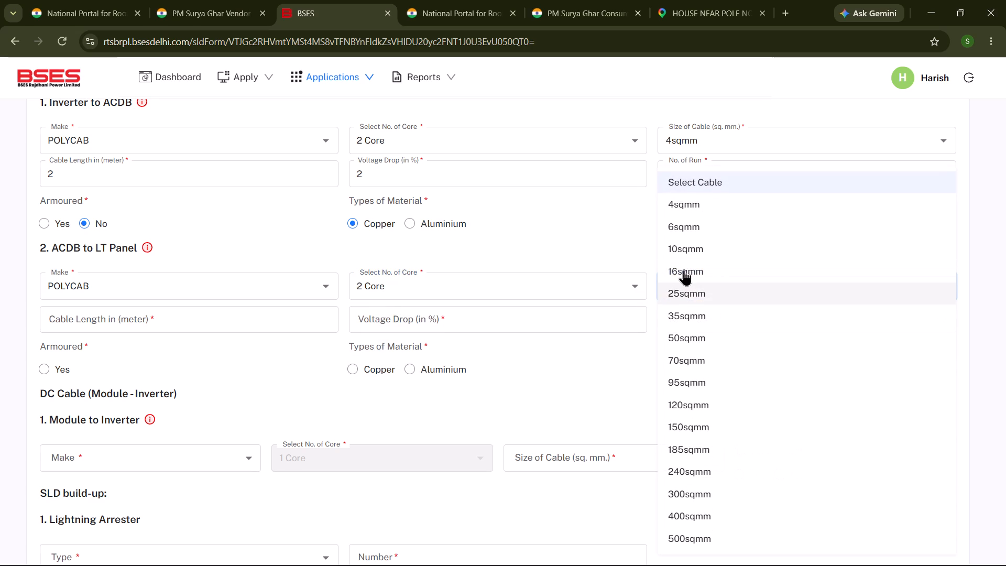
left_click(684, 227)
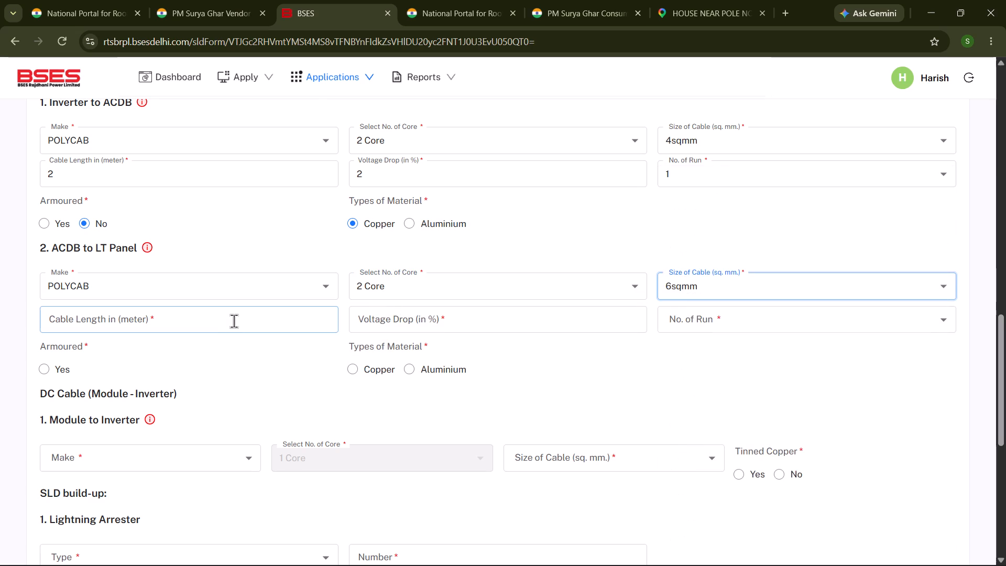
Set the ACDB to LT Panel cable length to 25 m, voltage drop to 2% and number of runs to 1.
left_click(235, 319)
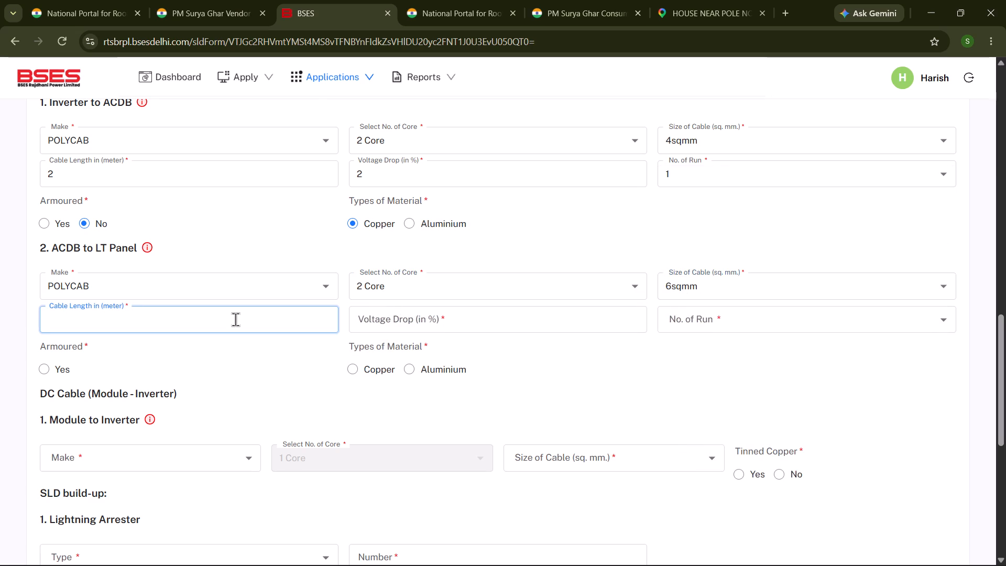
type("25")
left_click(453, 325)
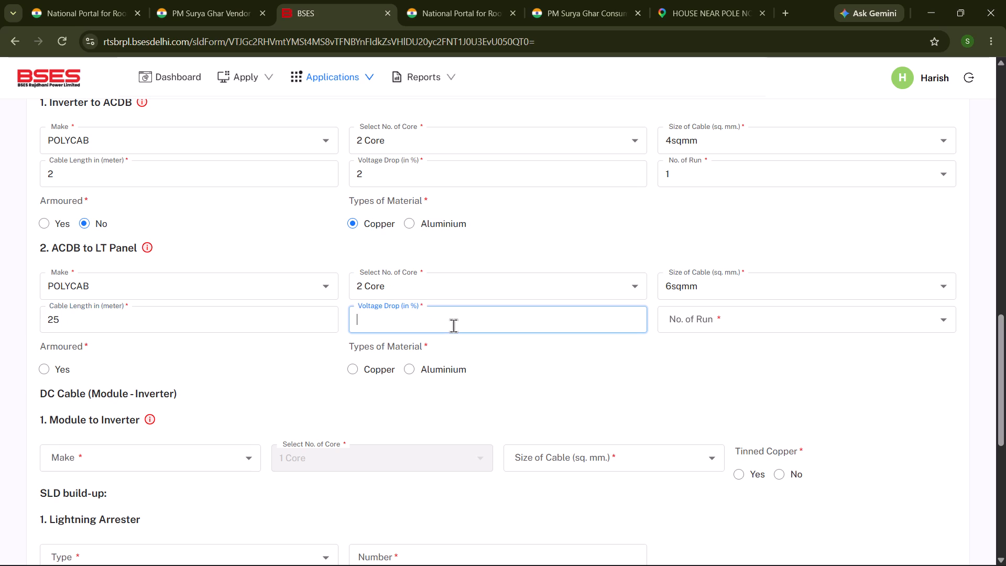
key("2")
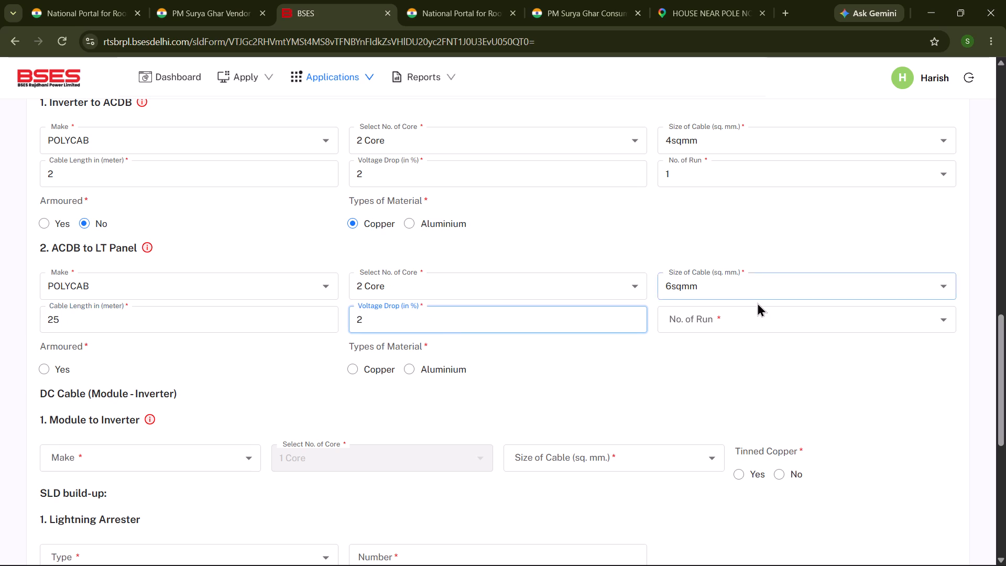
left_click(740, 320)
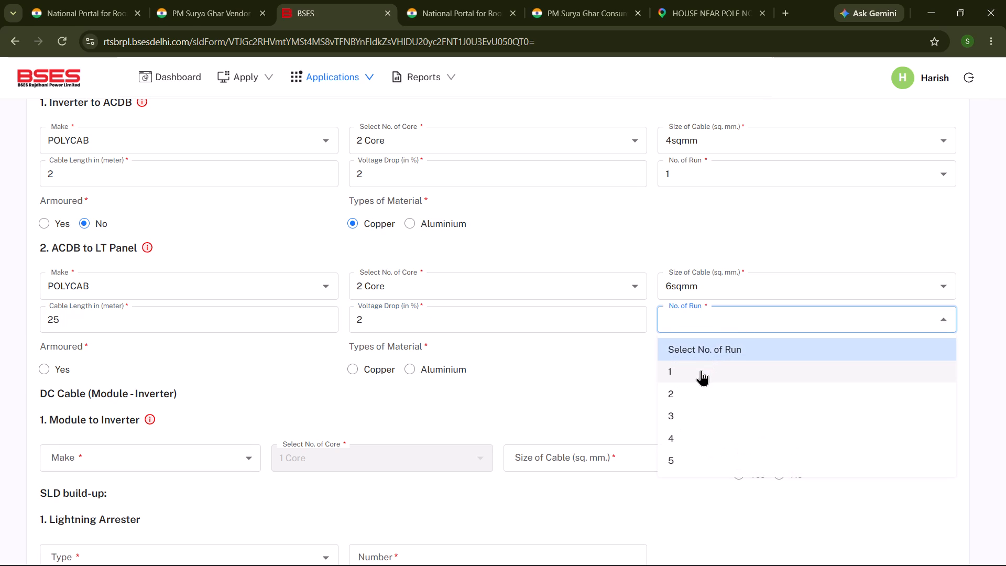
left_click(701, 370)
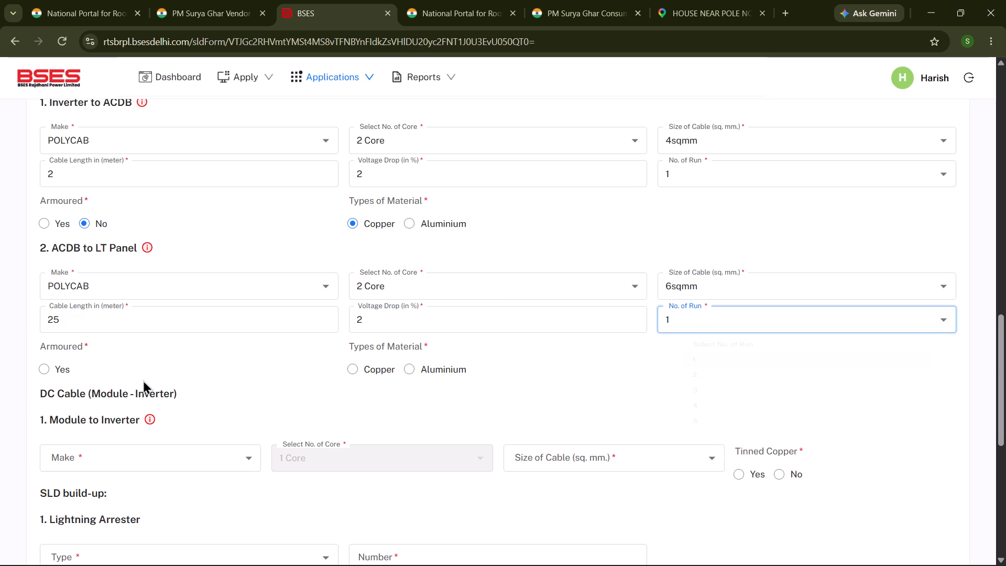
Mark the ACDB to LT Panel cable as armoured, with Aluminium as its material.
left_click(44, 372)
left_click(358, 371)
scroll(203, 351, "down", 1)
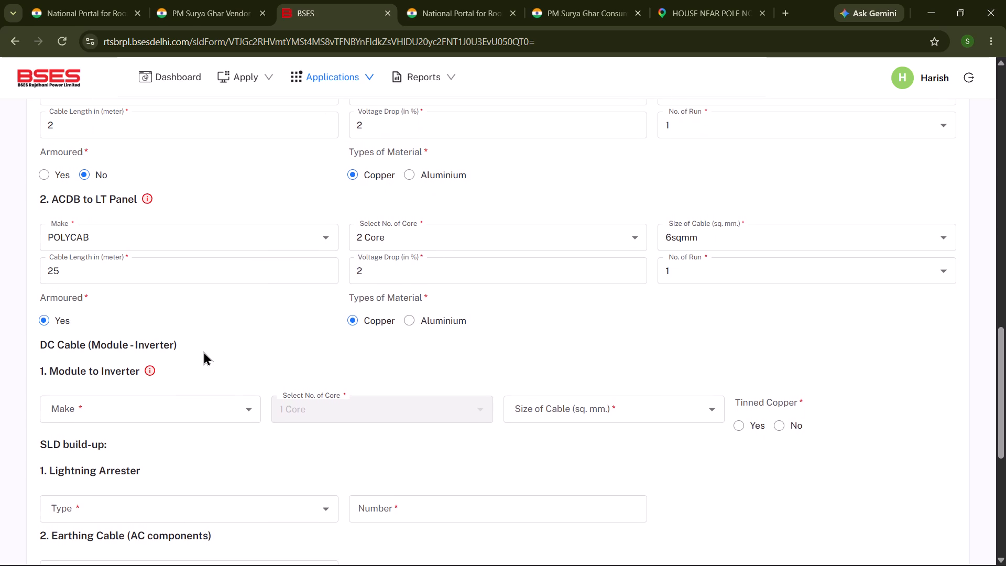
scroll(203, 351, "down", 1)
left_click(417, 323)
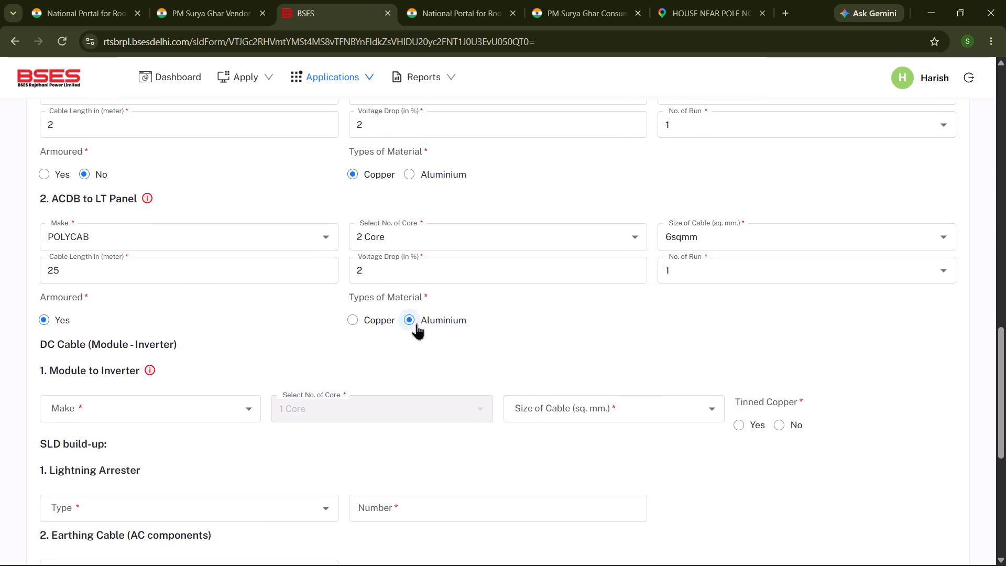
Set the Module to Inverter DC cable to POLYCAB make, 4sqmm cable size and tinned copper Yes.
scroll(155, 356, "down", 1)
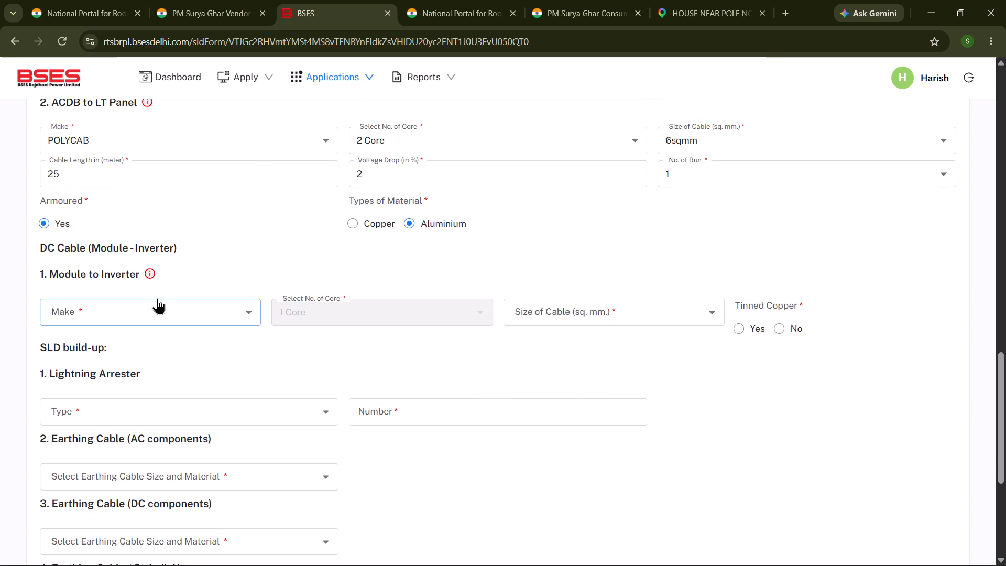
left_click(157, 298)
type("poly")
key("Return")
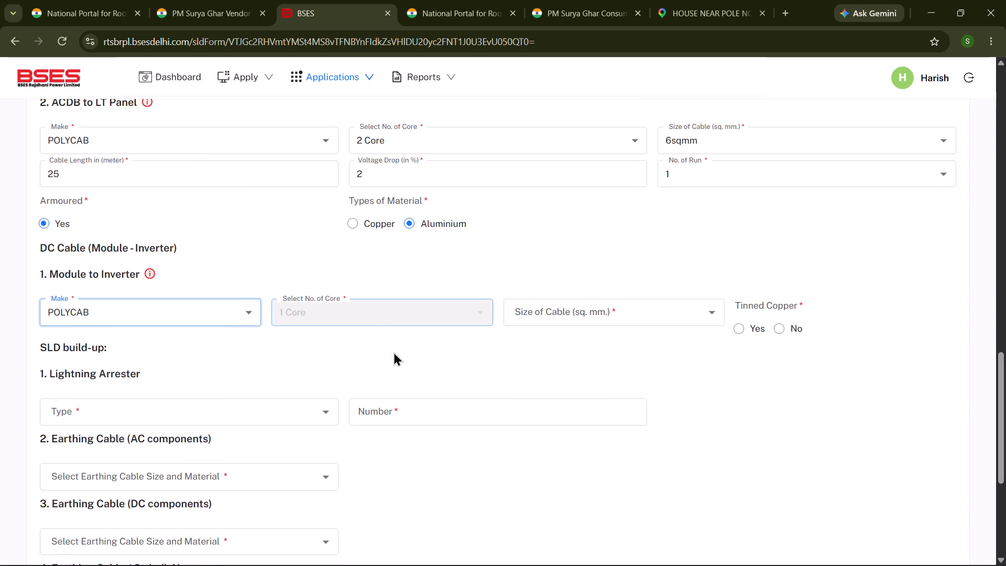
left_click(392, 320)
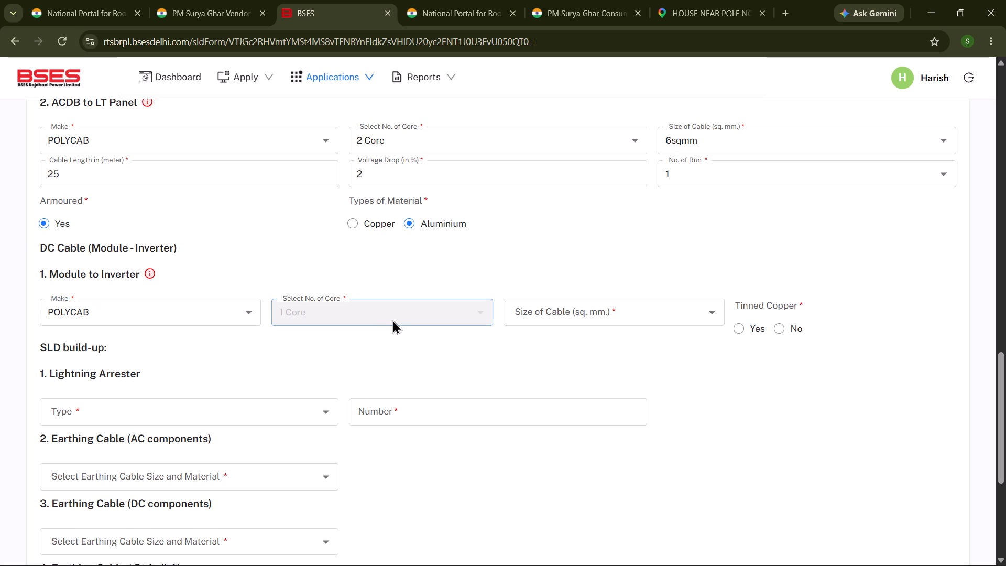
left_click(573, 320)
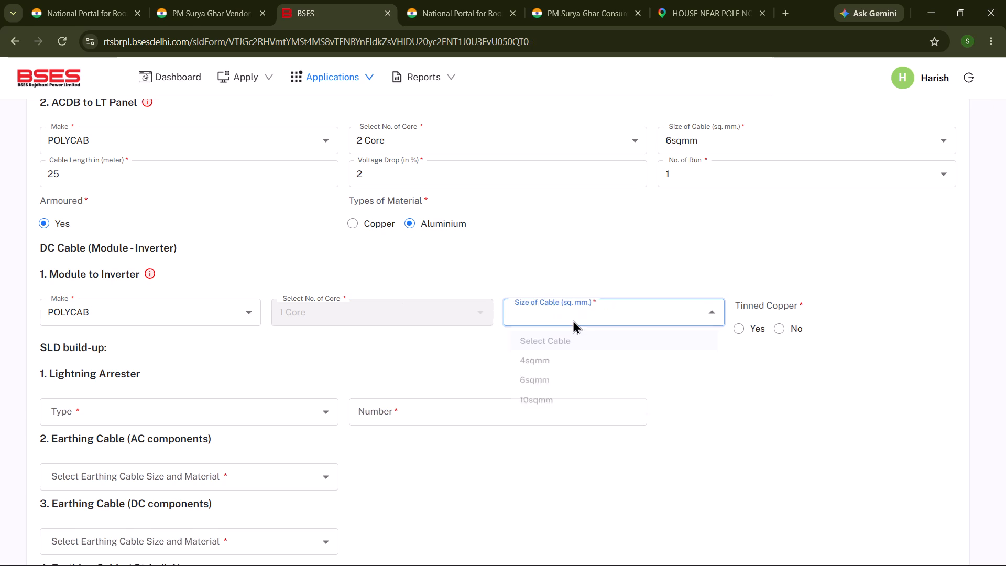
left_click(543, 374)
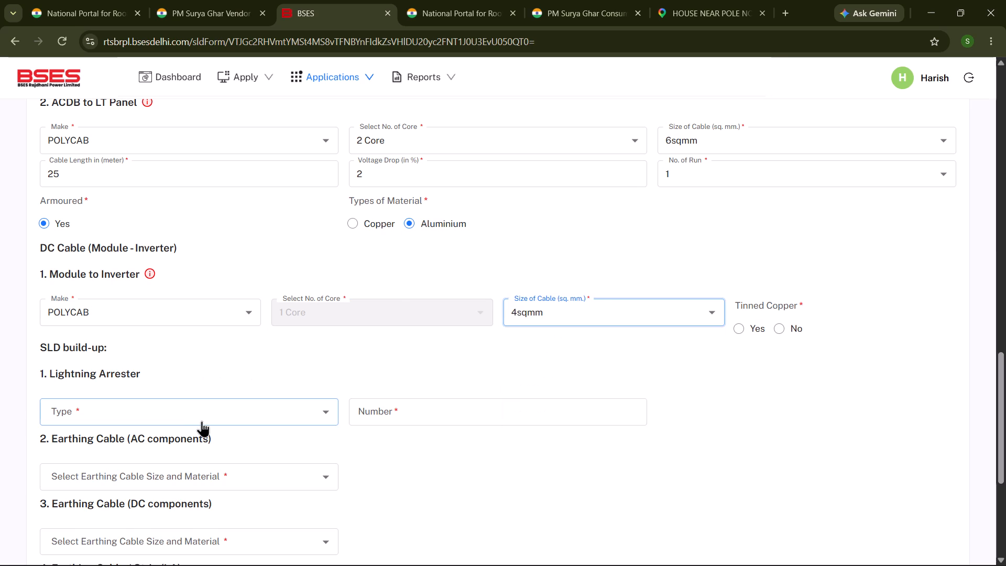
scroll(202, 421, "down", 1)
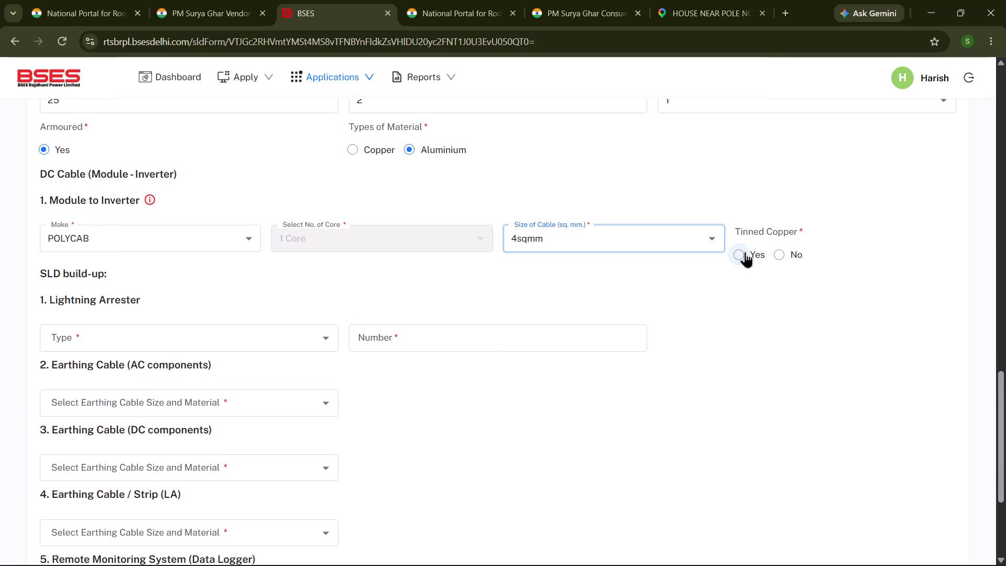
left_click(745, 252)
Set the lightning arrester type to Frankline Rod type LA and its number to 1.
scroll(130, 361, "down", 3)
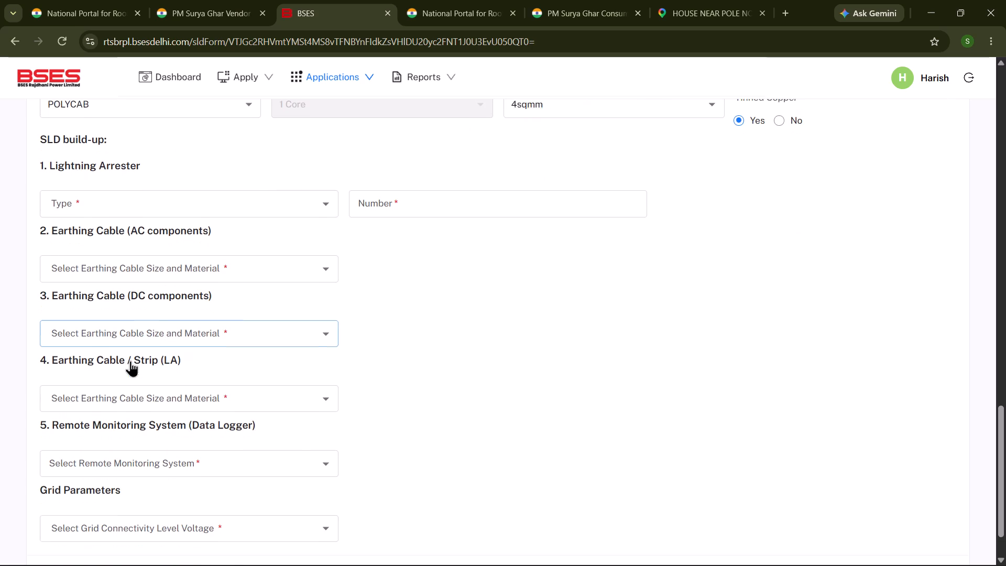
scroll(130, 361, "down", 1)
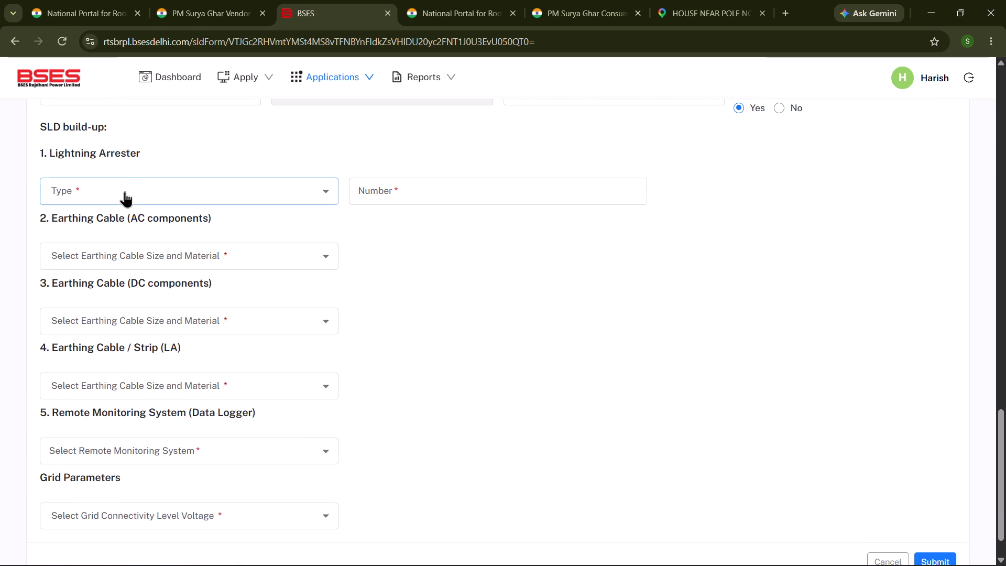
left_click(125, 191)
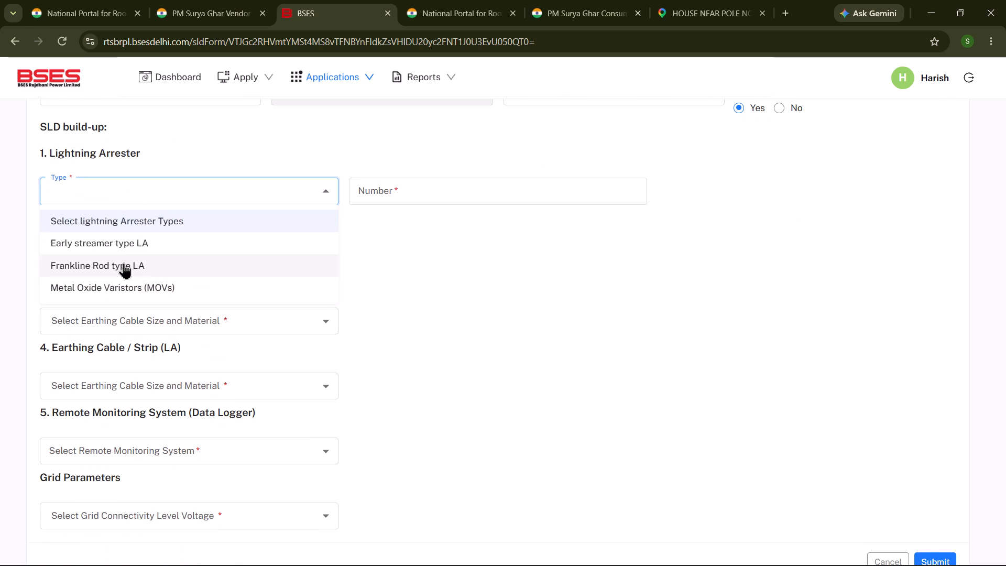
left_click(157, 260)
left_click(436, 198)
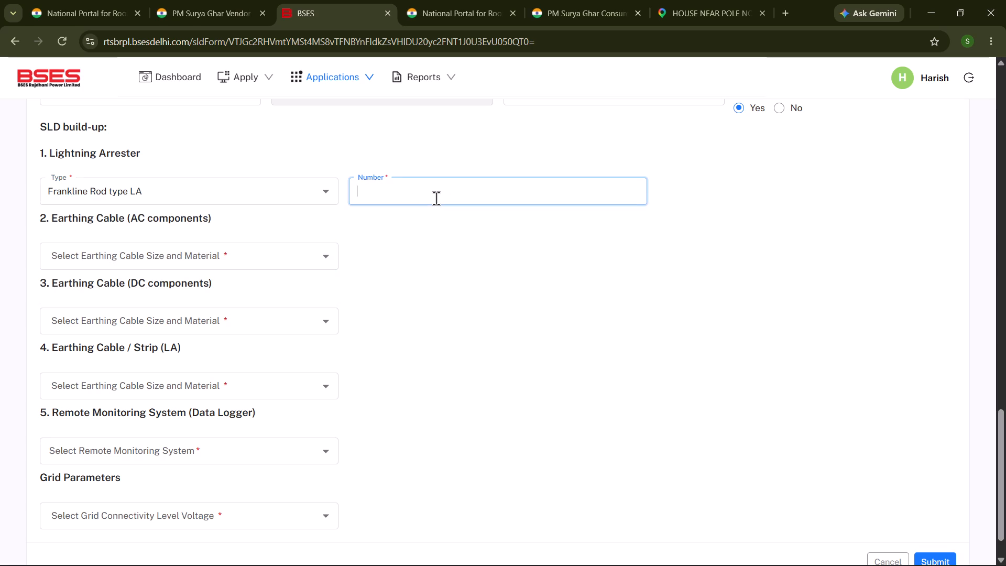
key("1")
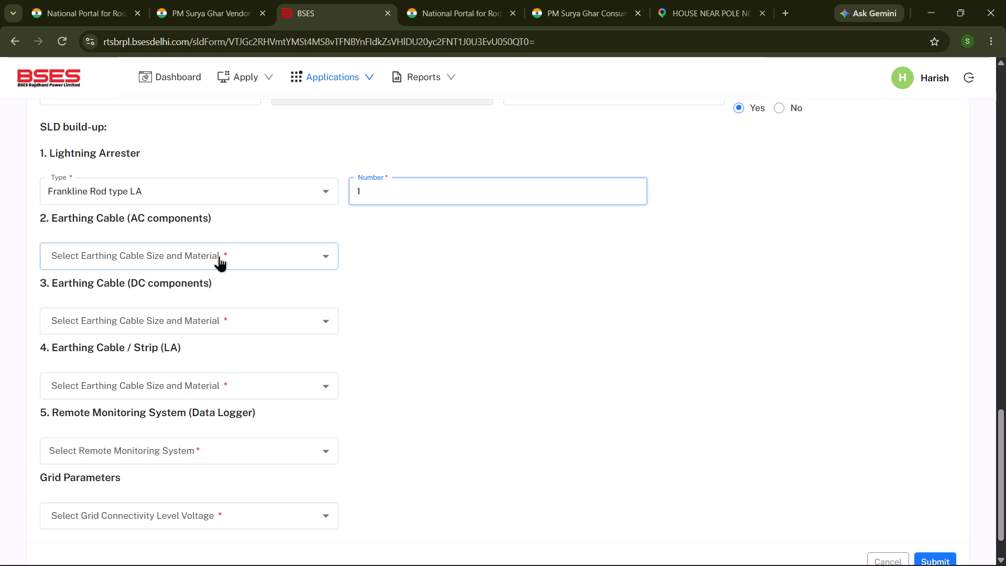
Set the earthing cables for both the AC components and the DC components to 16 sq mm aluminium.
left_click(218, 258)
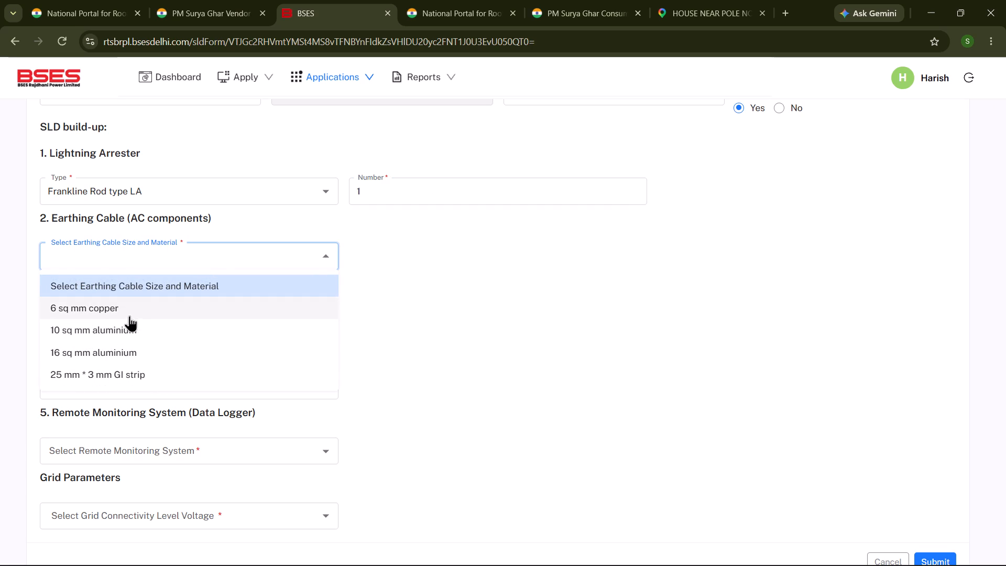
left_click(110, 352)
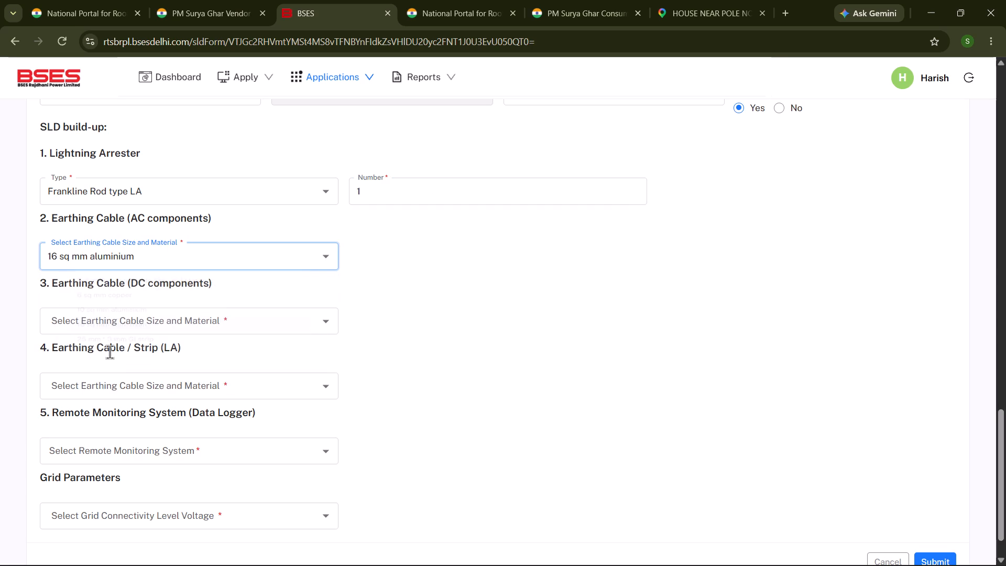
scroll(148, 325, "down", 1)
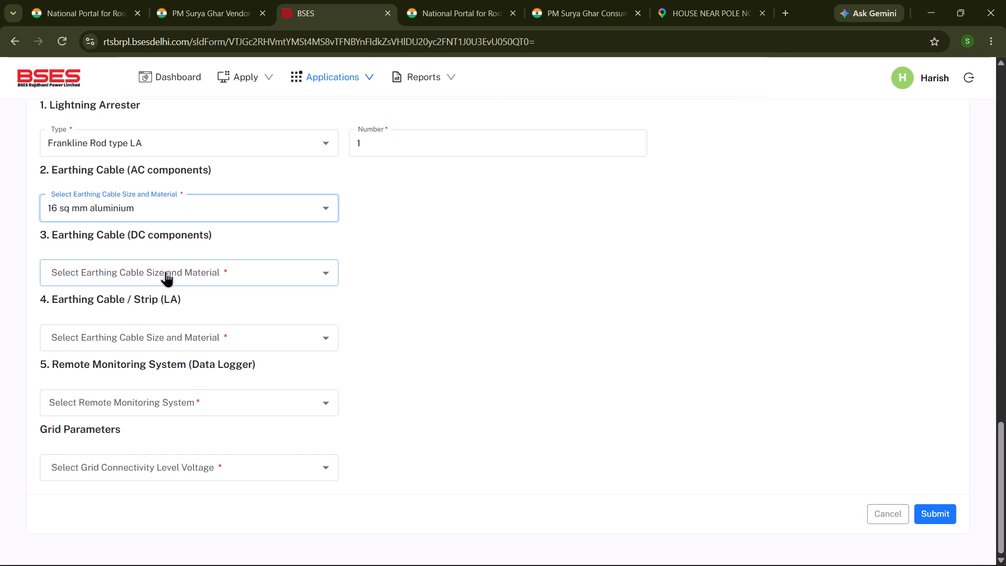
left_click(165, 272)
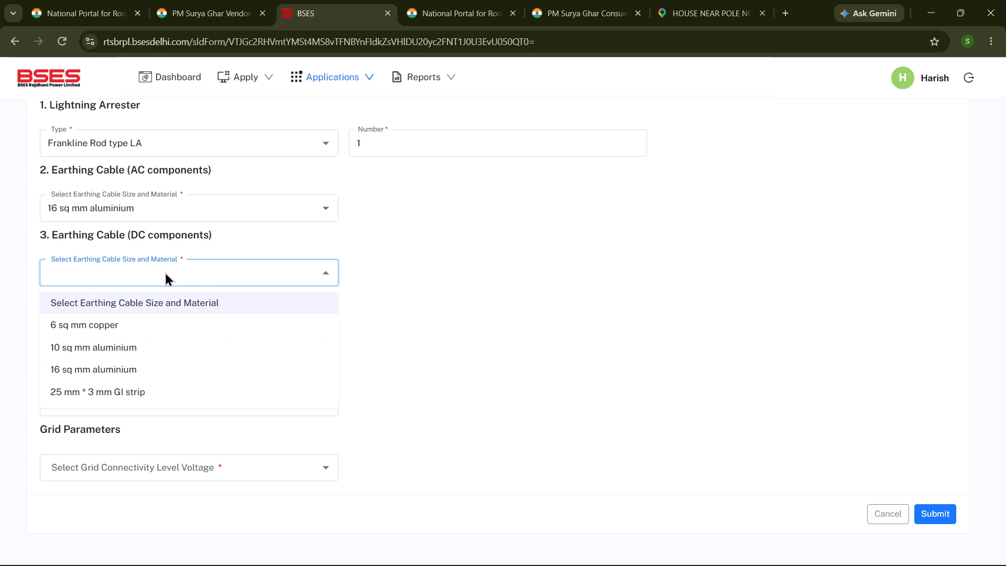
left_click(96, 372)
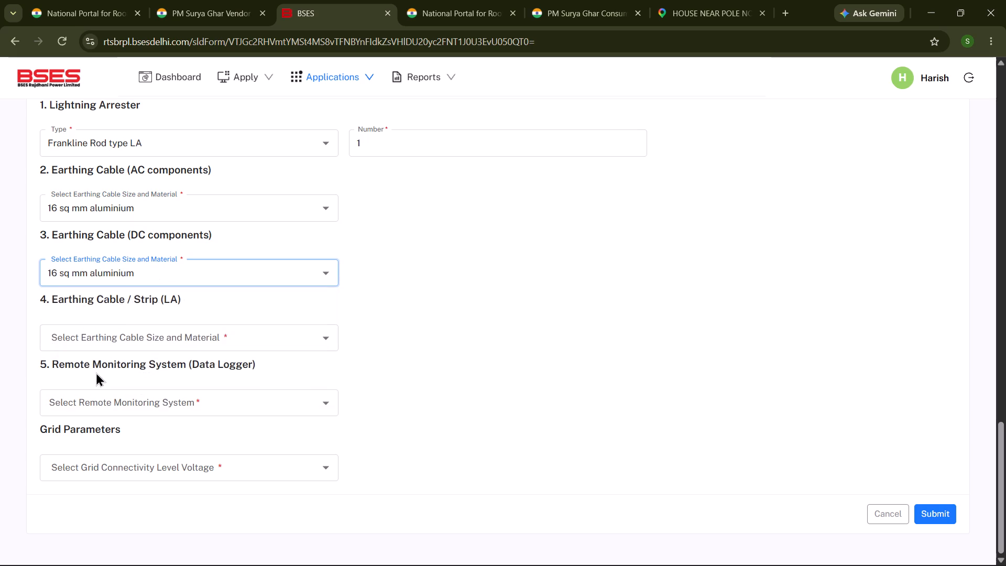
Set the lightning arrester's earthing cable/strip to 25 mm * 3 mm strip.
left_click(154, 339)
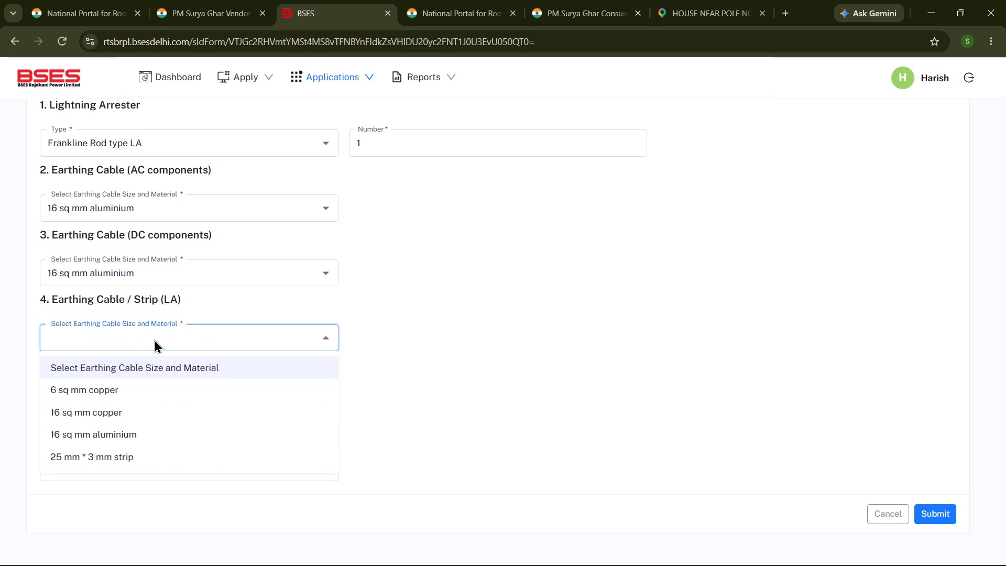
scroll(154, 339, "down", 3)
left_click(93, 467)
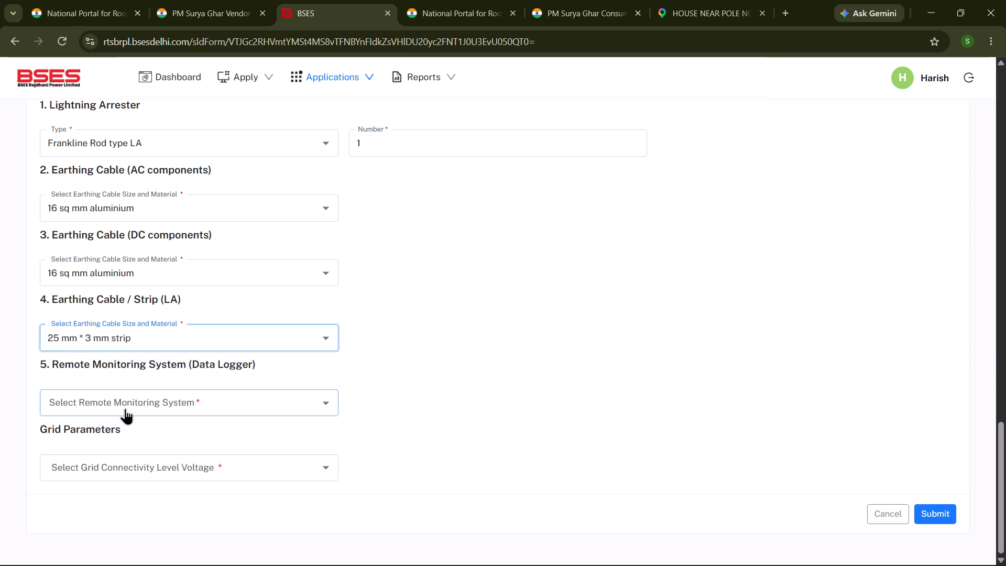
Set the Remote Monitoring System (Data Logger) to Yes.
left_click(125, 408)
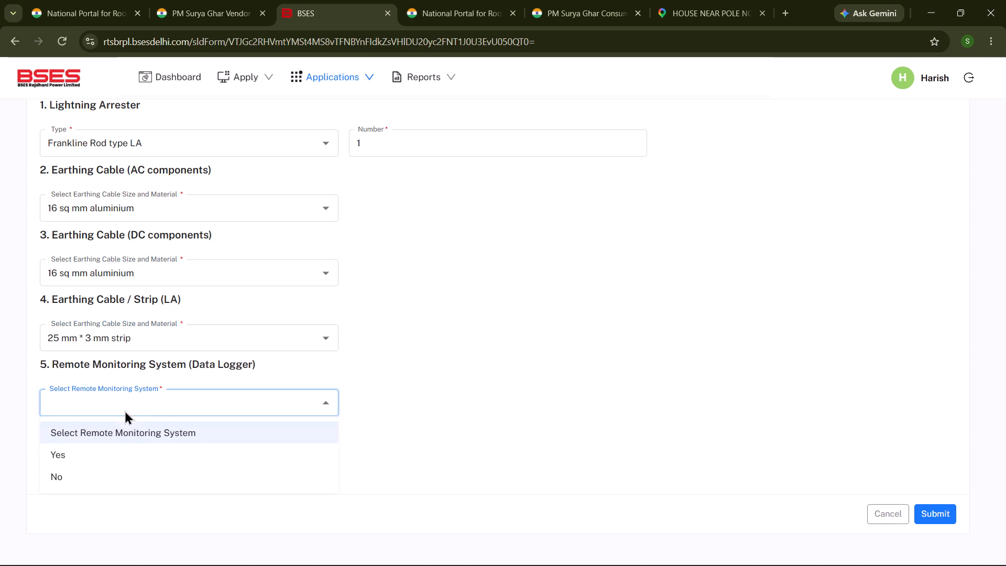
left_click(93, 454)
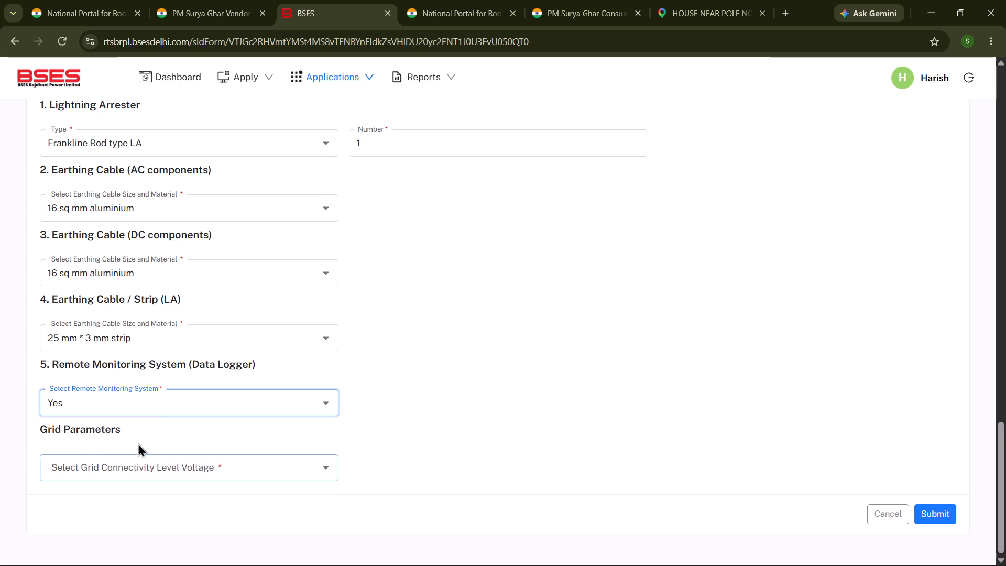
Set the grid connectivity level voltage under Grid Parameters to 230 V.
left_click(155, 464)
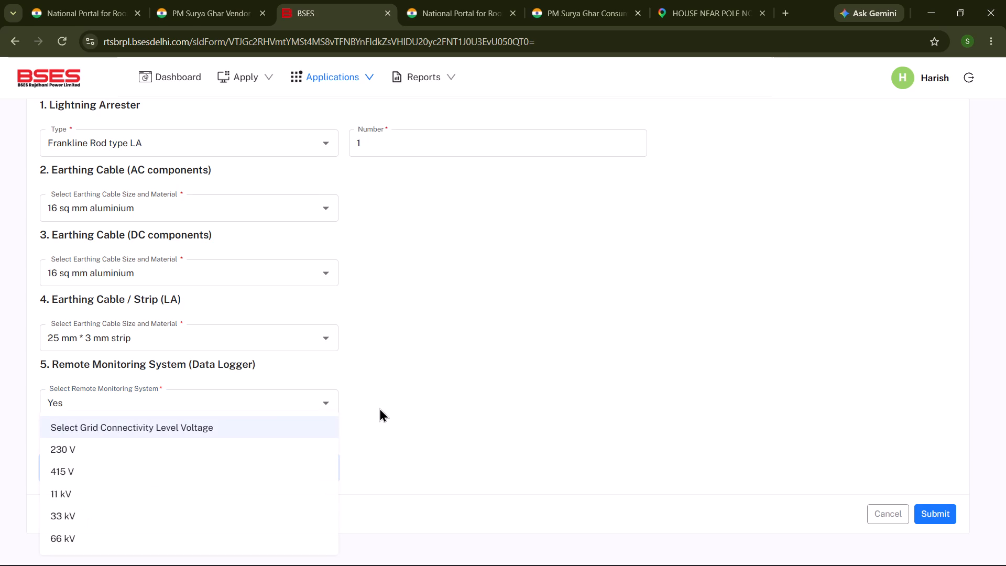
scroll(379, 408, "down", 3)
left_click(396, 424)
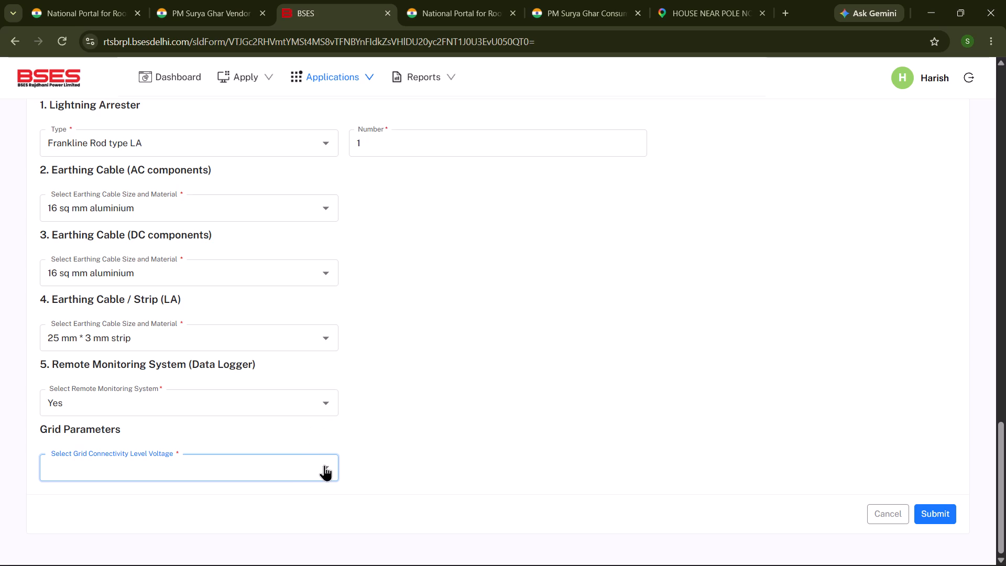
left_click(314, 465)
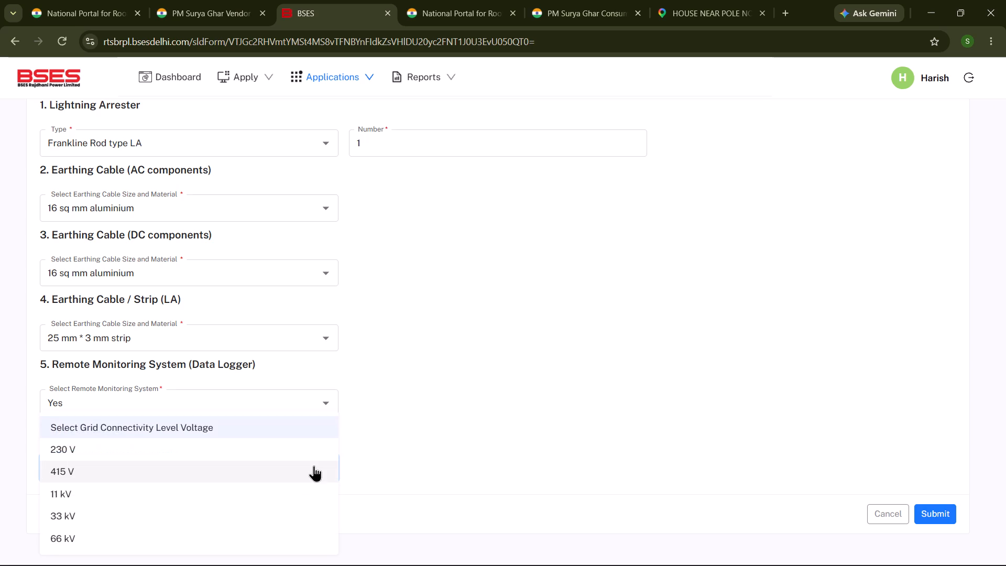
left_click(122, 447)
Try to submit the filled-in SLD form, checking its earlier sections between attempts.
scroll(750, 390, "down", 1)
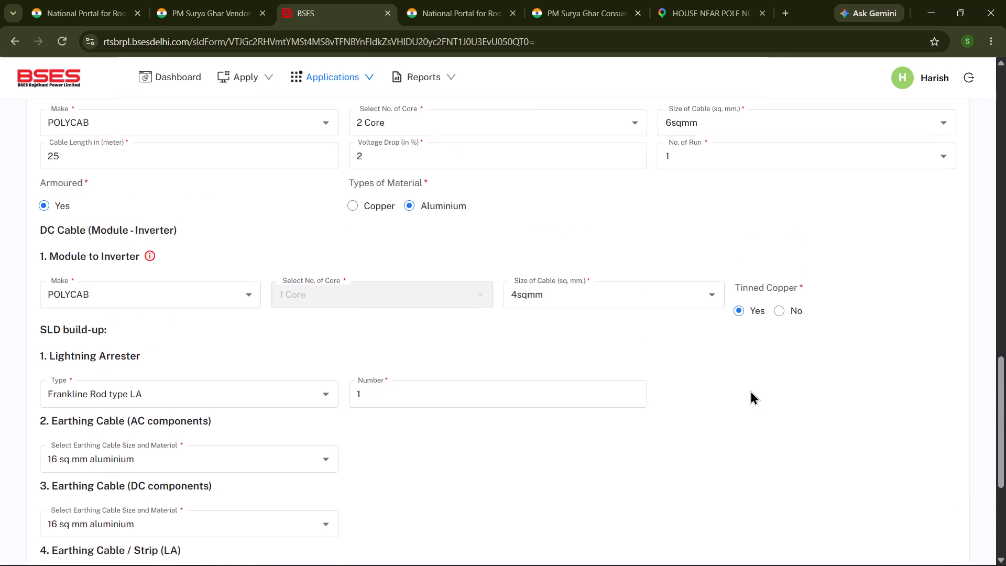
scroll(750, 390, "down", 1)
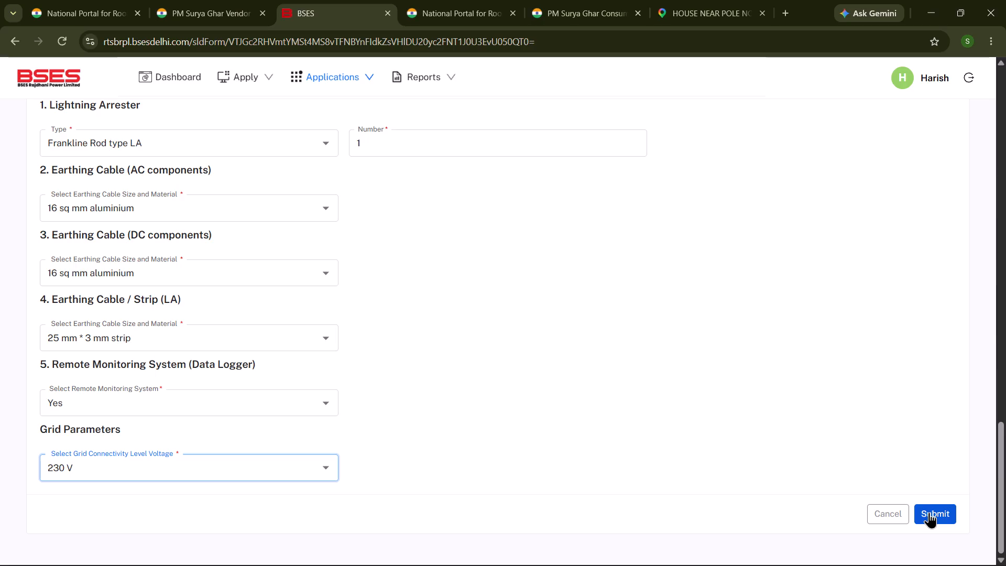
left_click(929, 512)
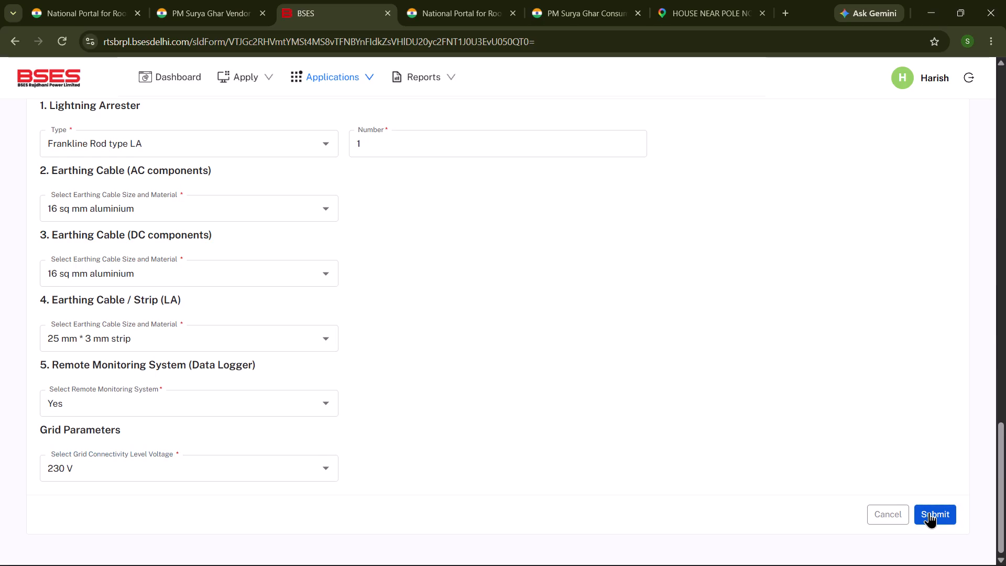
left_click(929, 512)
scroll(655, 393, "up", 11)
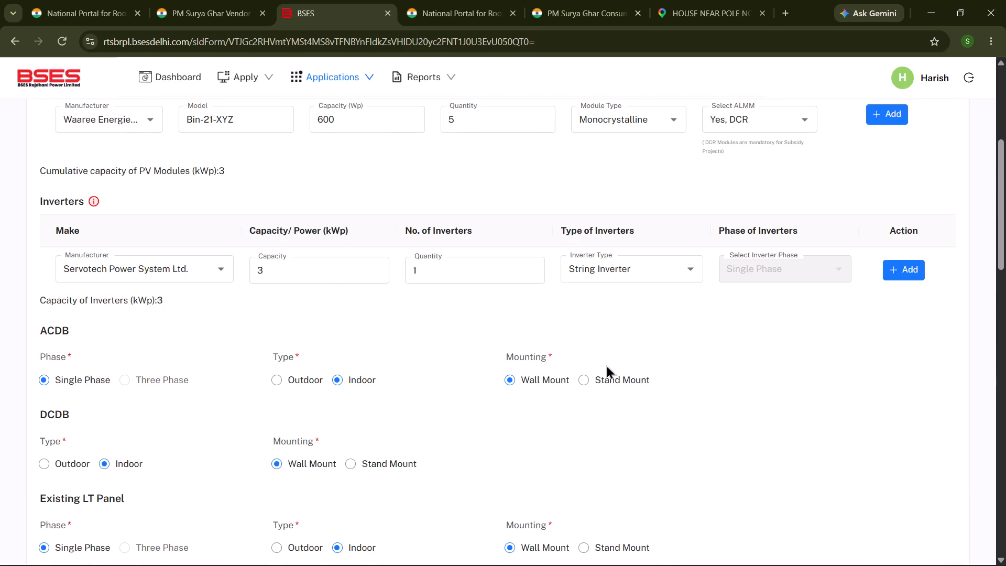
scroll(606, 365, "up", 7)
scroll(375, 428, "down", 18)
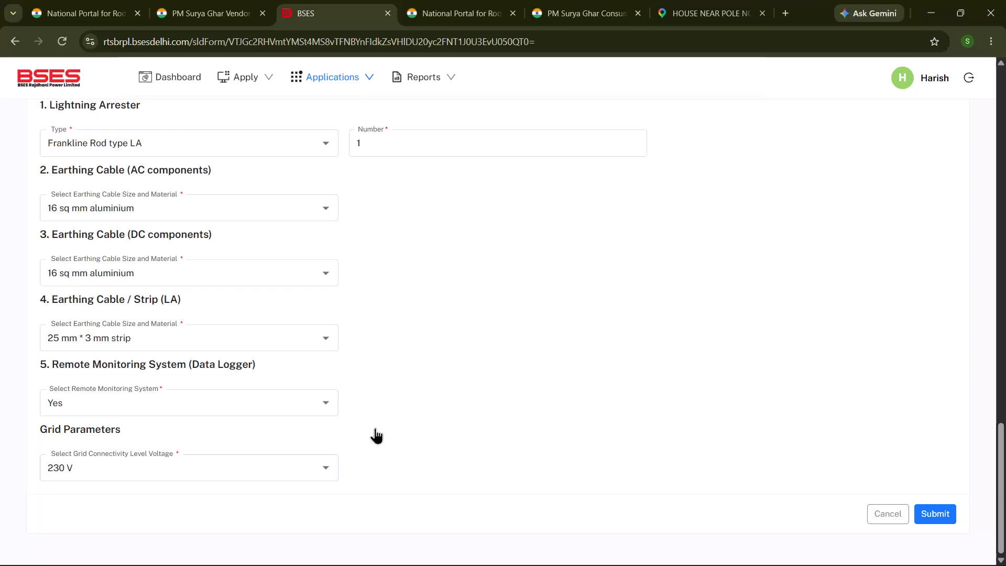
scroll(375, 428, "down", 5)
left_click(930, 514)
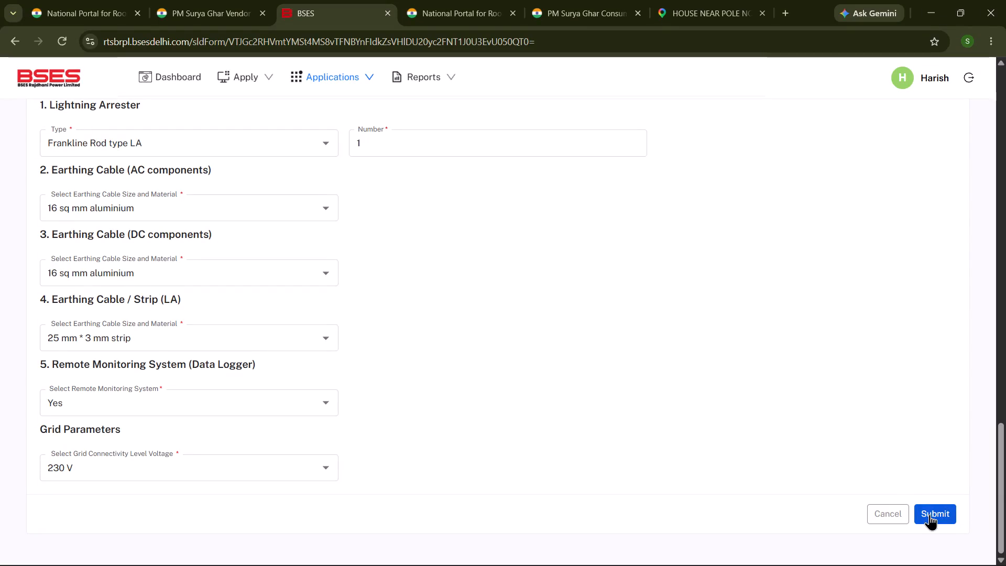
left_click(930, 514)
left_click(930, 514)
Shorten the longitude in the SLD form's consumer details to three decimal places, 76.985.
scroll(608, 420, "up", 4)
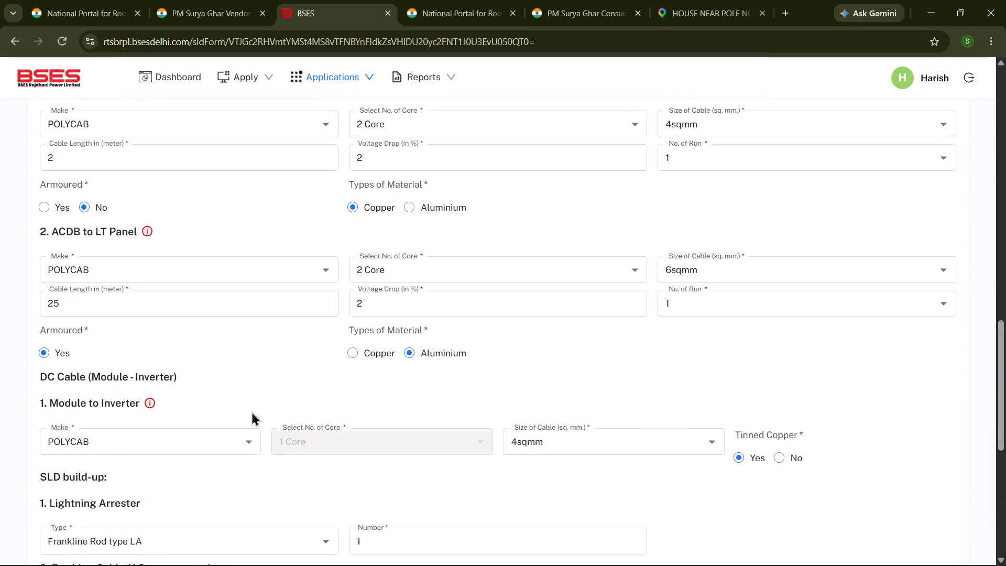
scroll(283, 353, "up", 8)
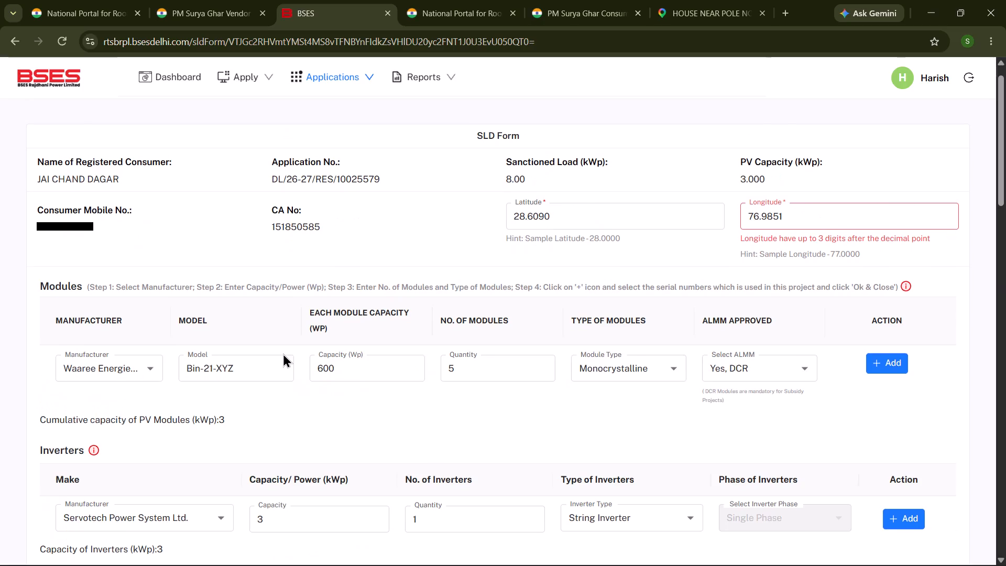
scroll(283, 353, "up", 1)
left_click(804, 219)
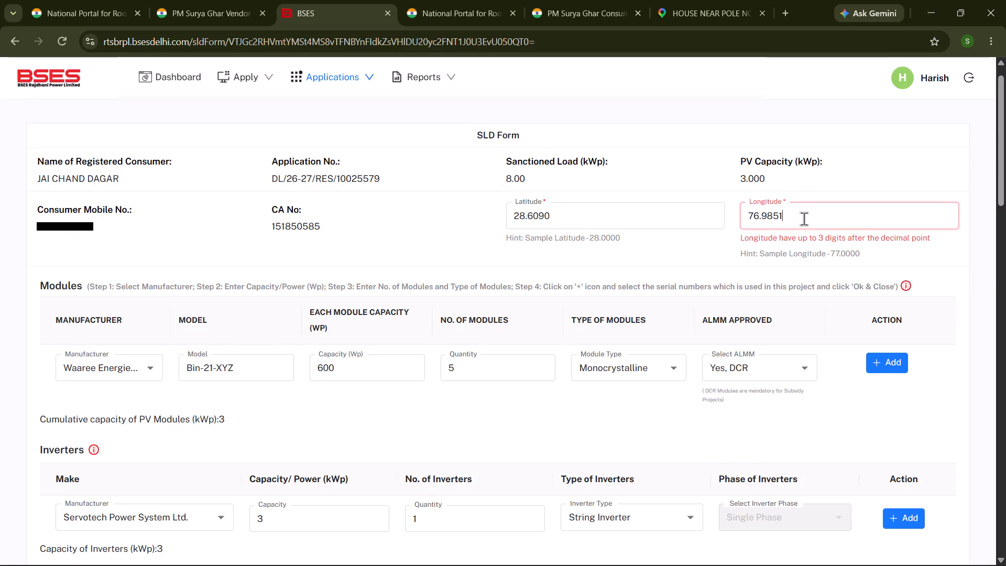
key("BackSpace")
Submit the SLD form with the corrected longitude.
scroll(800, 306, "down", 20)
scroll(800, 306, "down", 4)
left_click(934, 506)
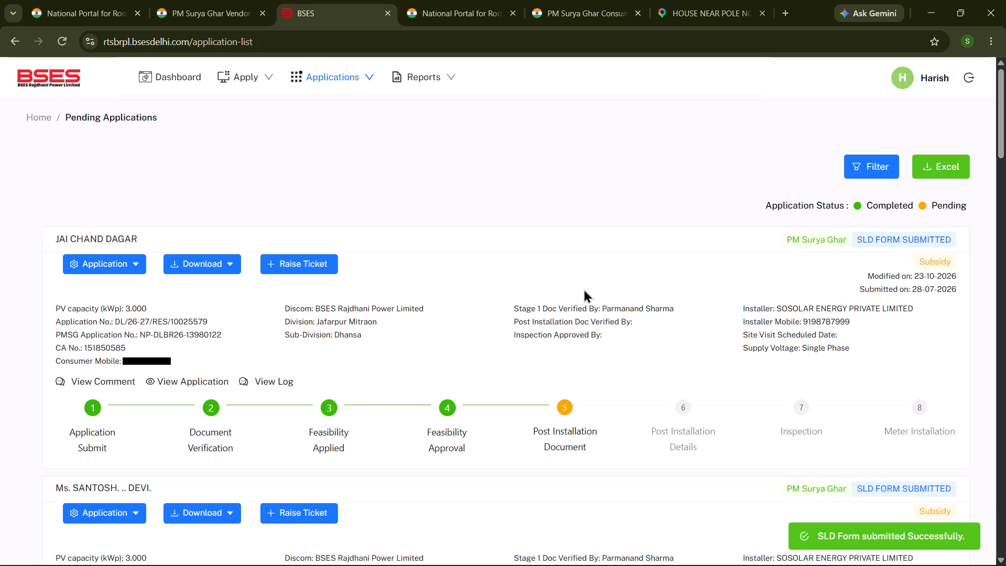
Review the pending applications and examine the application actions offered for the fourth listed applicant and the first listed applicant.
scroll(316, 316, "down", 5)
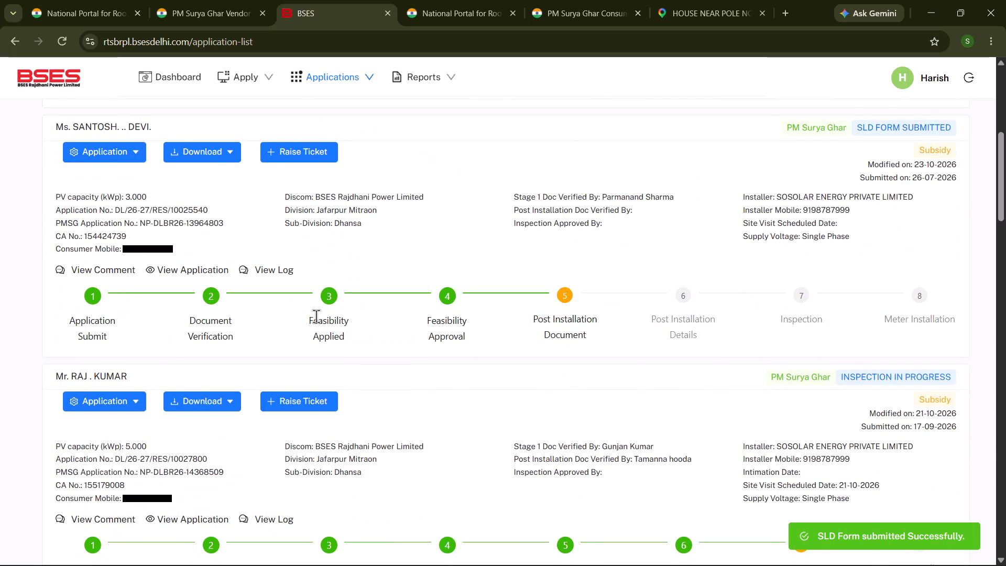
scroll(316, 316, "right", 1)
scroll(316, 316, "down", 2)
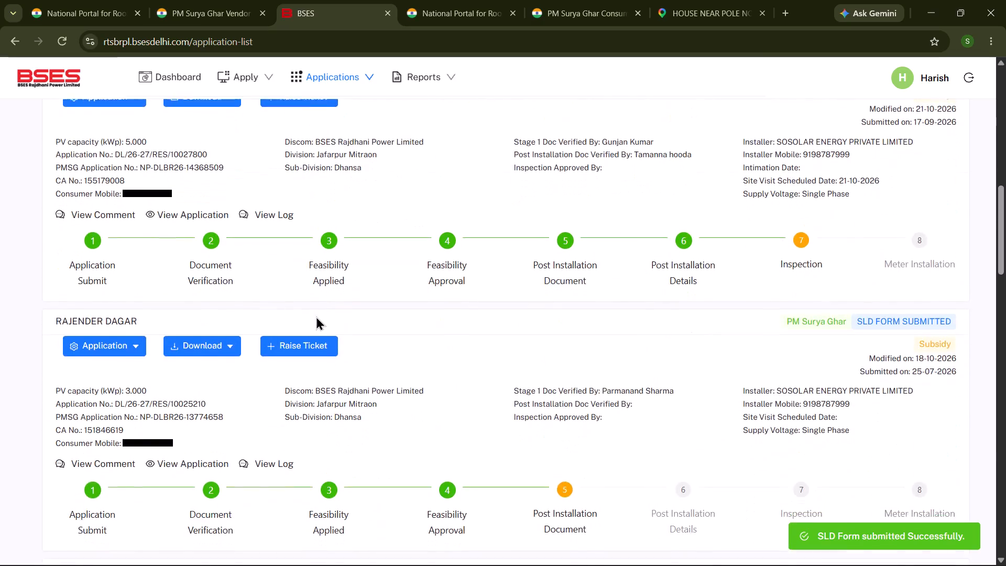
scroll(316, 316, "down", 1)
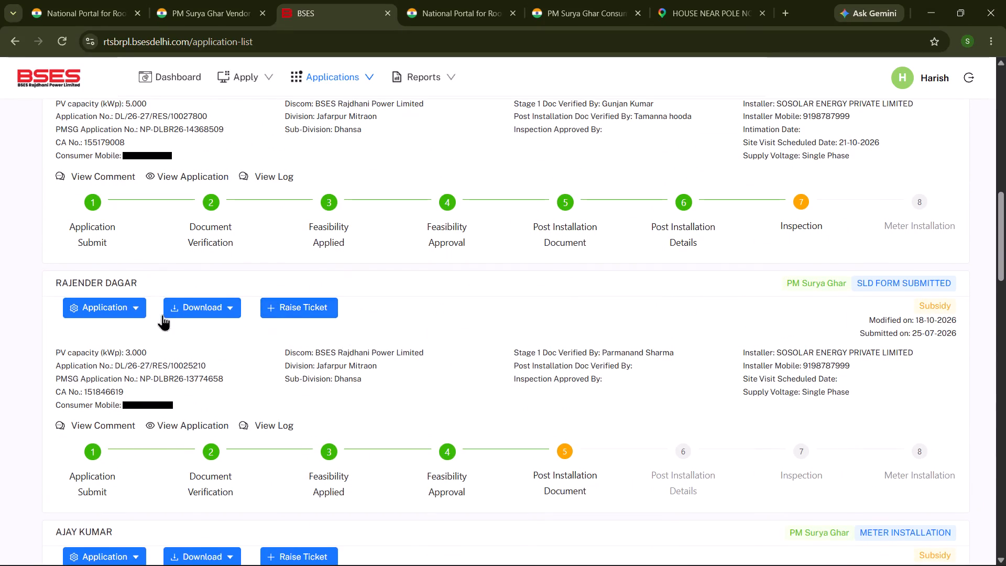
scroll(239, 364, "down", 1)
left_click(118, 220)
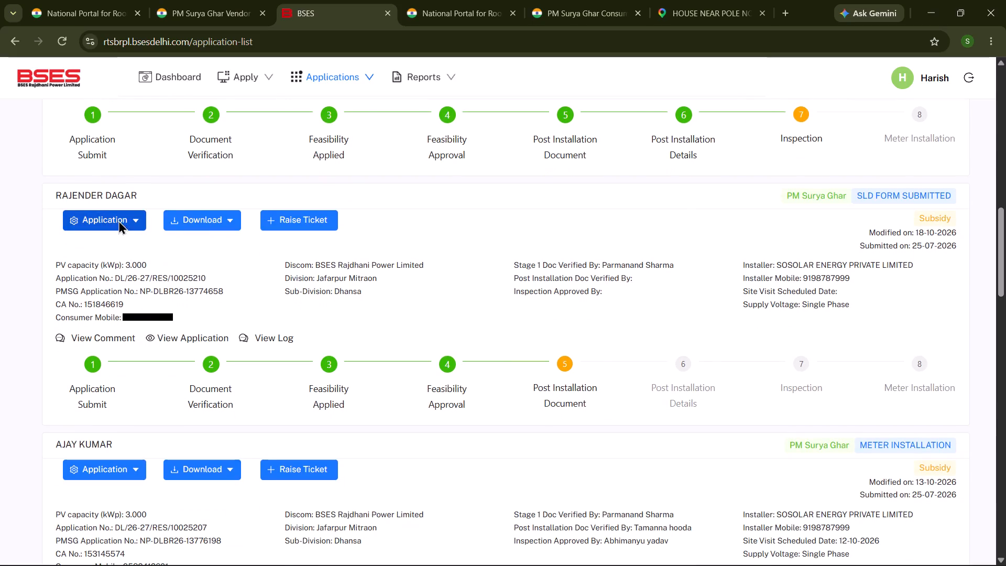
left_click(250, 278)
scroll(250, 278, "up", 5)
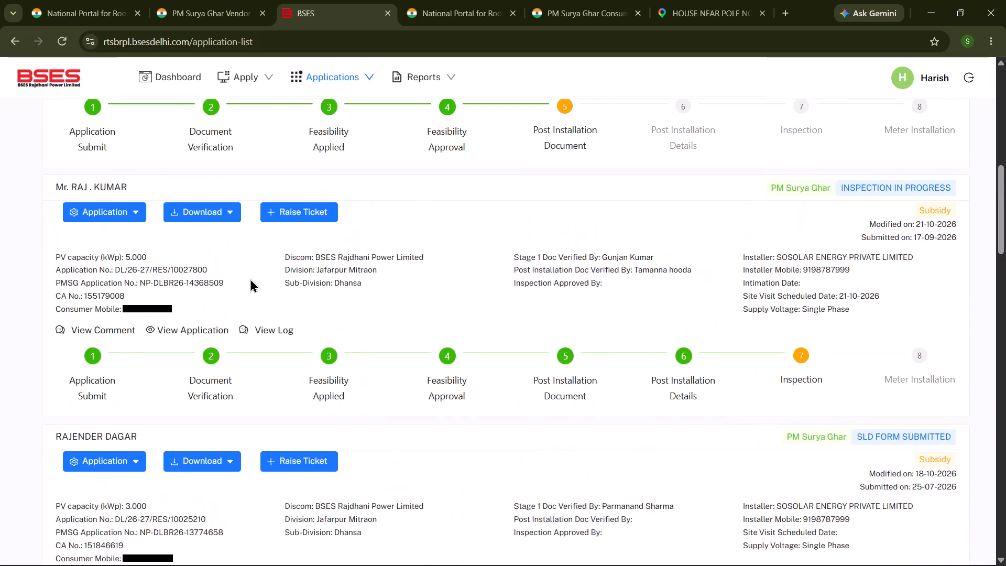
scroll(137, 237, "up", 3)
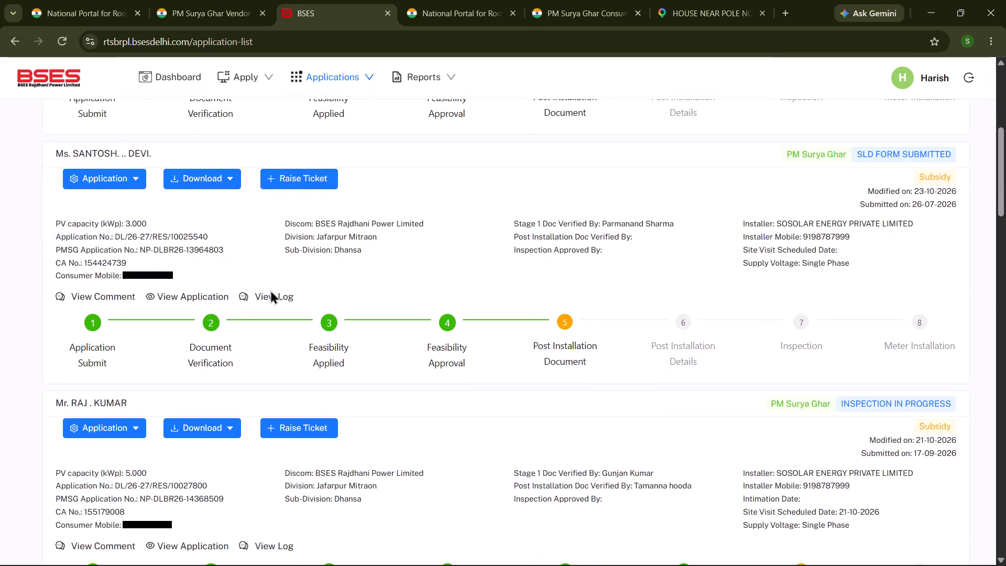
scroll(261, 310, "up", 2)
scroll(160, 298, "up", 1)
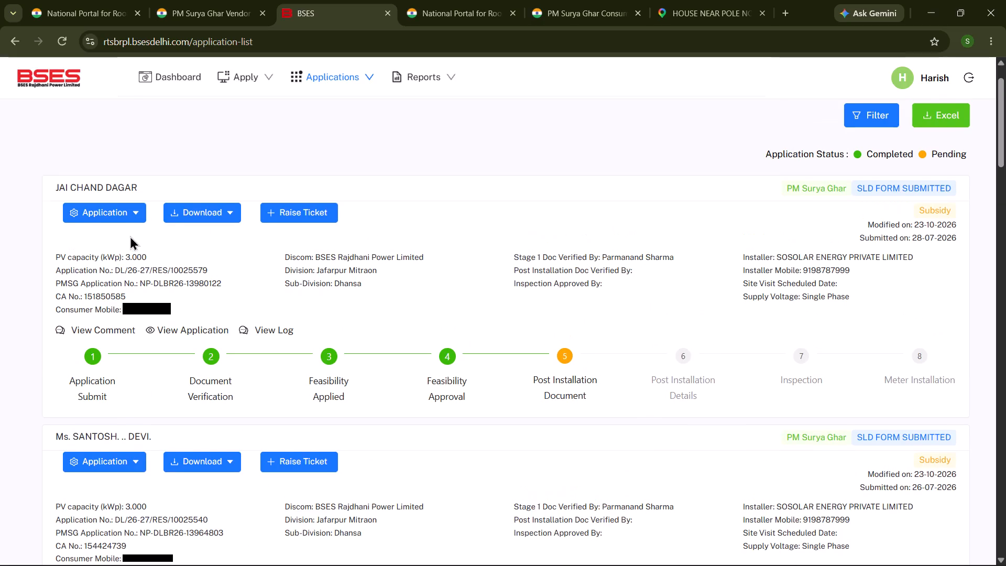
left_click(126, 221)
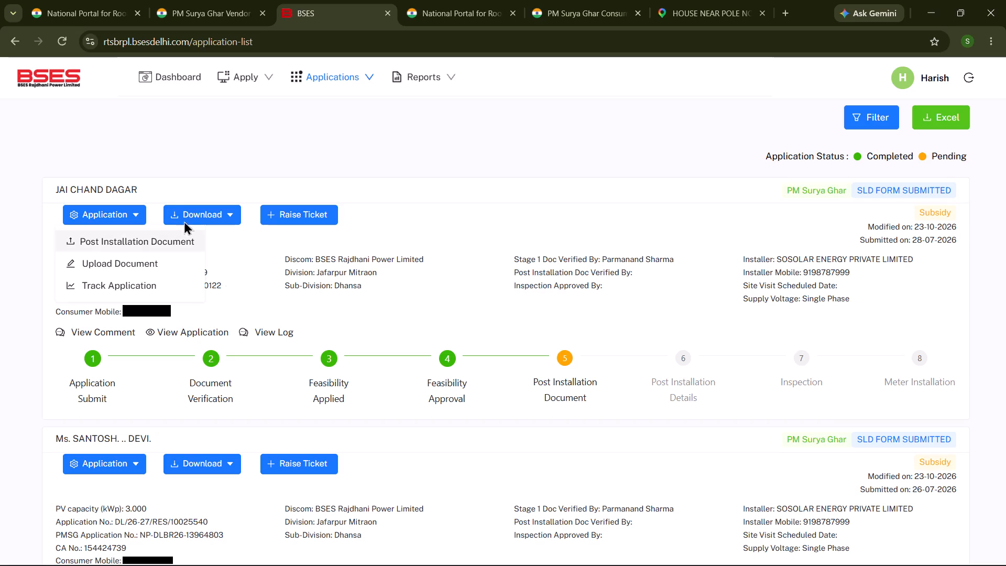
left_click(251, 249)
Examine the application actions offered for the second and fourth listed applicants, whose status is SLD form submitted.
scroll(263, 363, "down", 2)
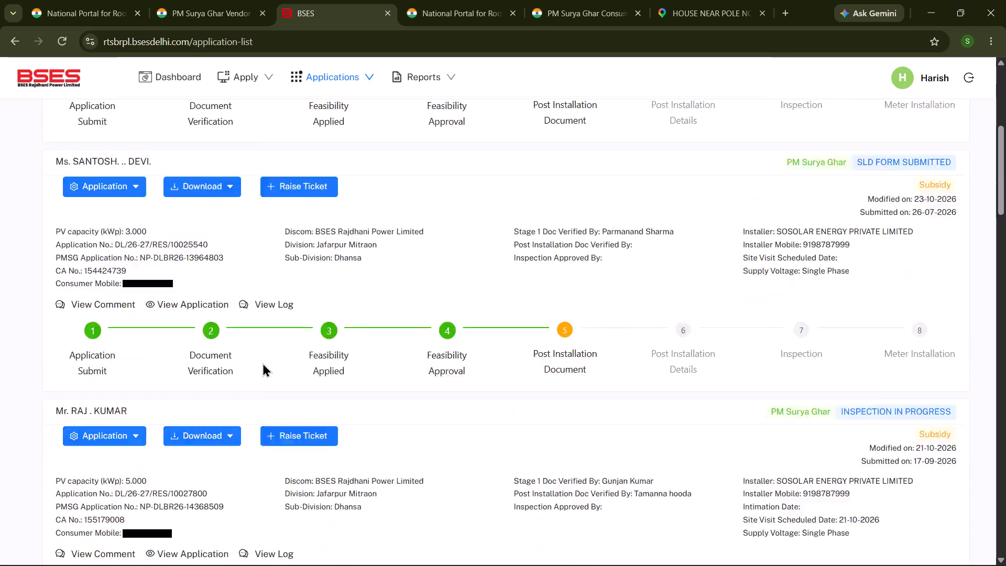
scroll(263, 363, "down", 7)
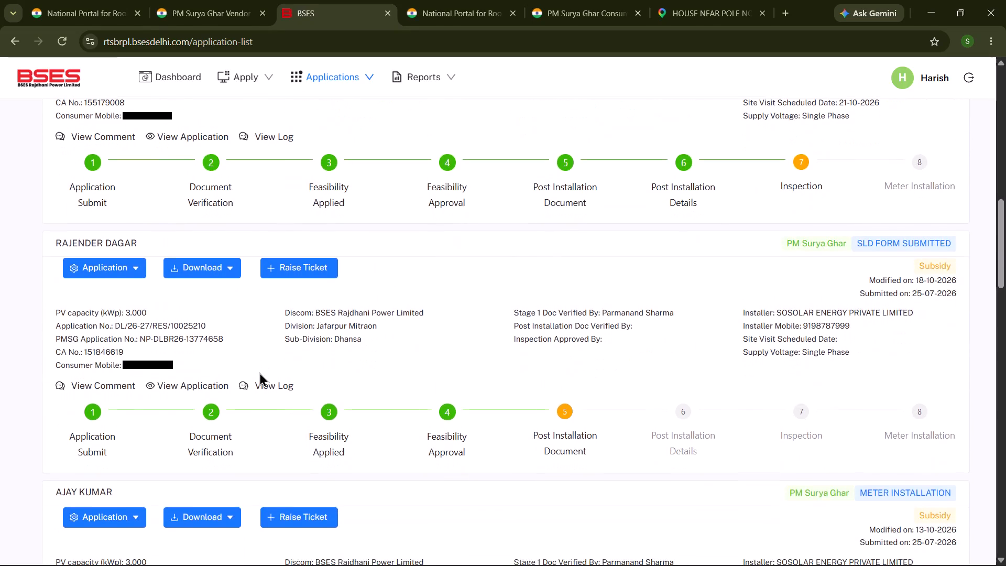
scroll(259, 372, "down", 1)
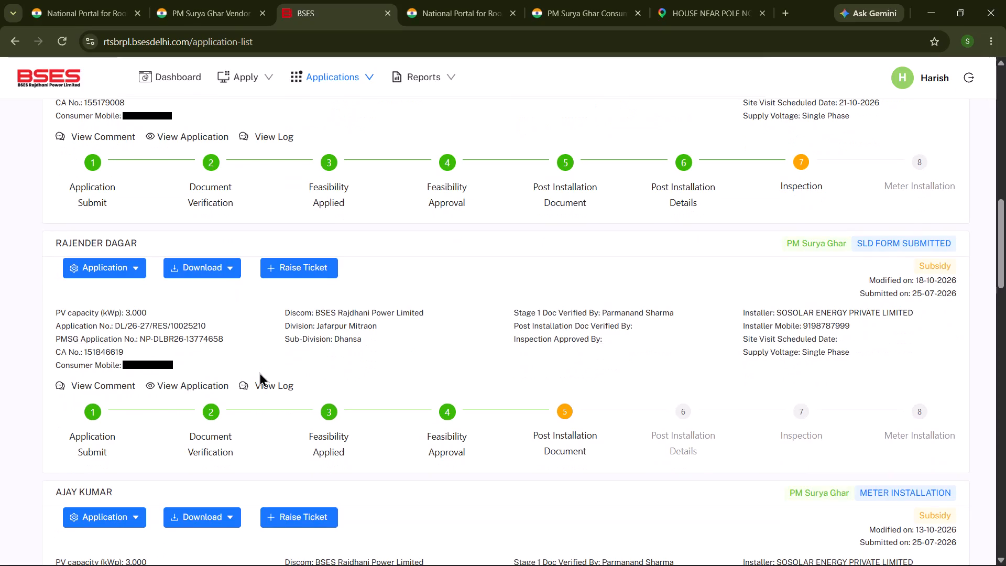
scroll(410, 257, "up", 18)
scroll(236, 413, "down", 3)
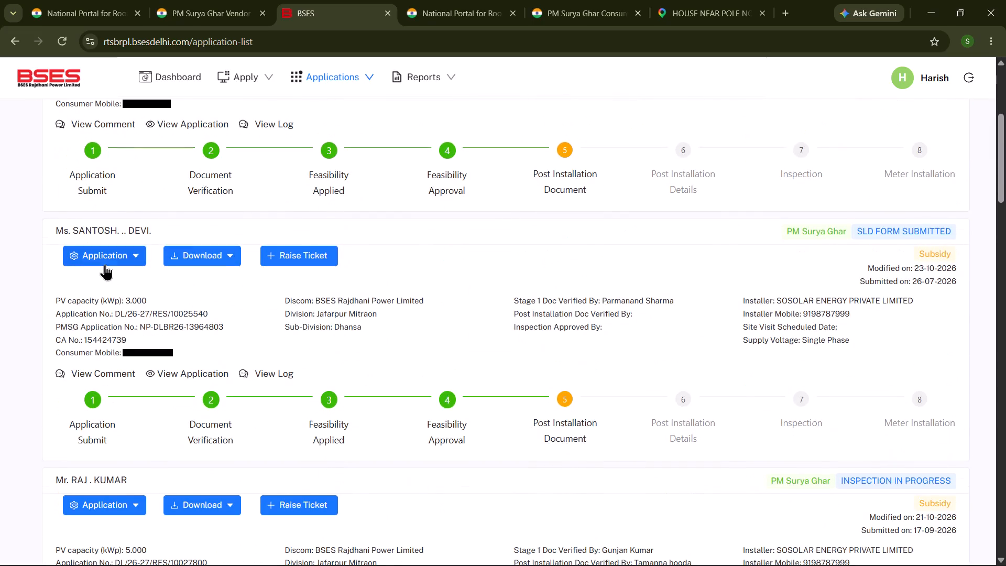
left_click(105, 260)
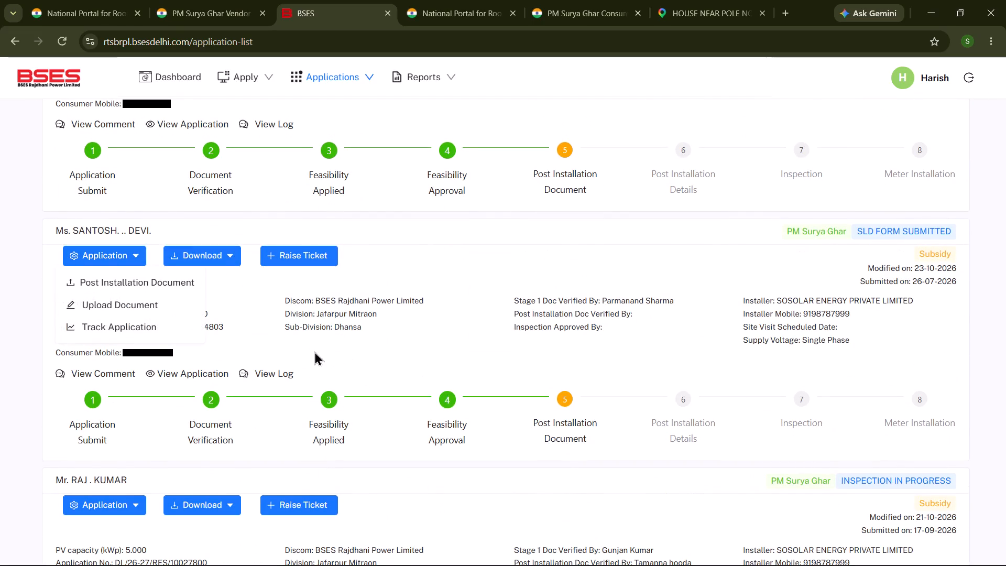
left_click(246, 321)
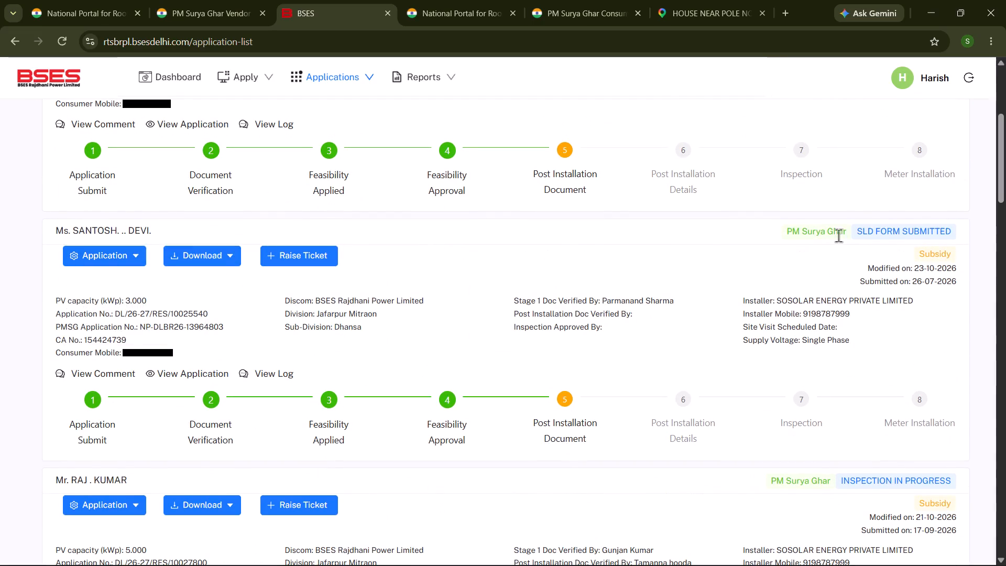
scroll(332, 288, "down", 1)
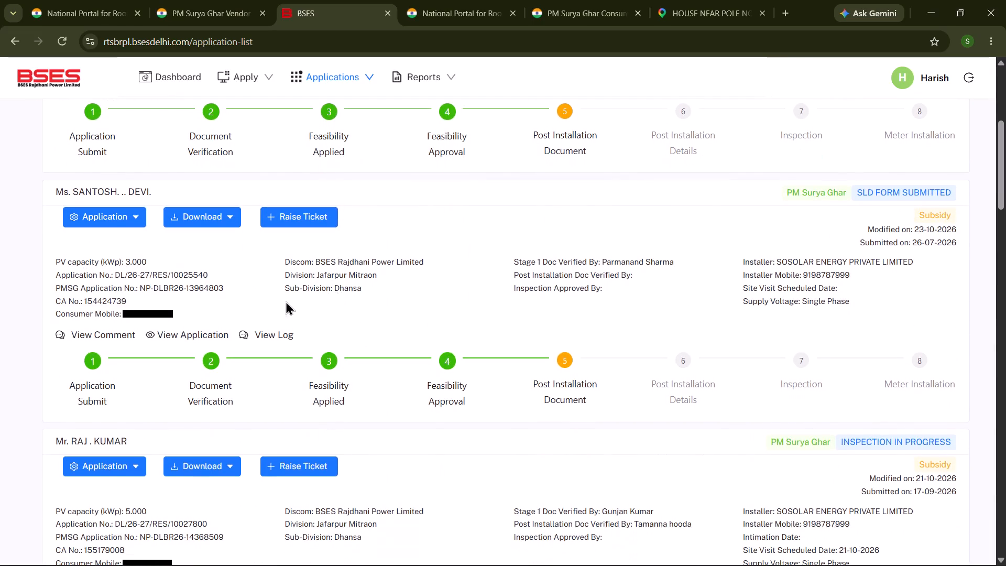
scroll(209, 299, "down", 3)
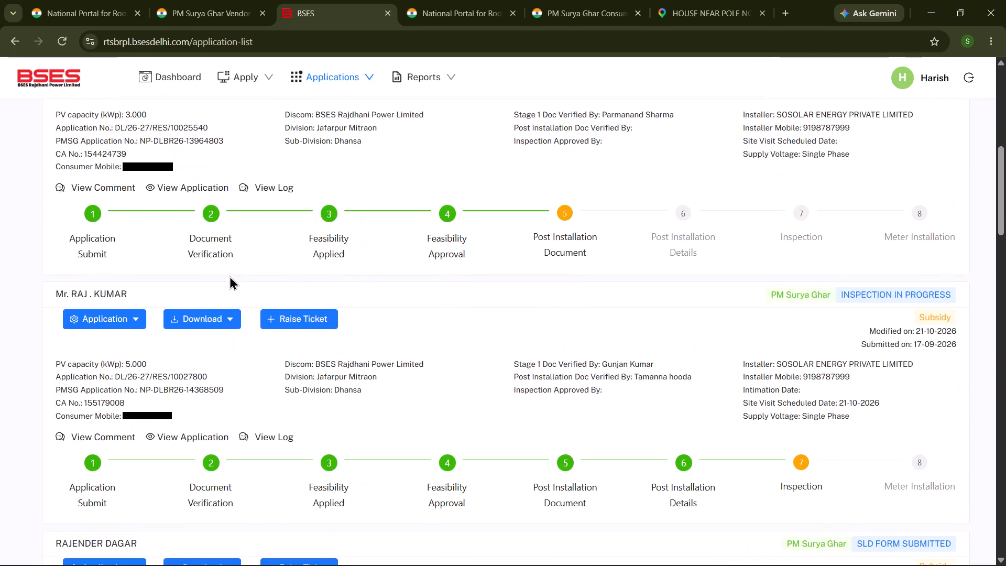
scroll(208, 262, "down", 2)
scroll(177, 322, "down", 1)
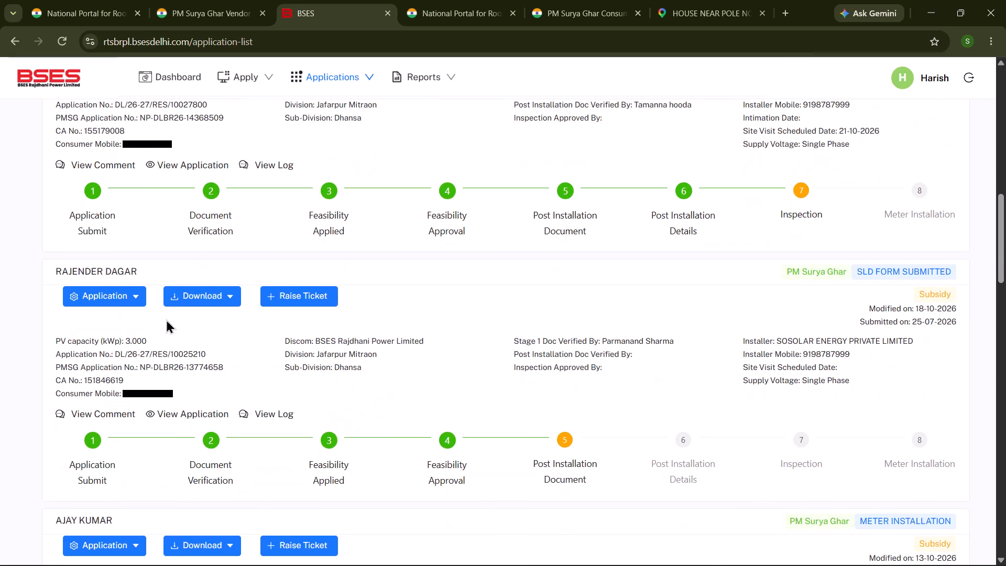
left_click(126, 292)
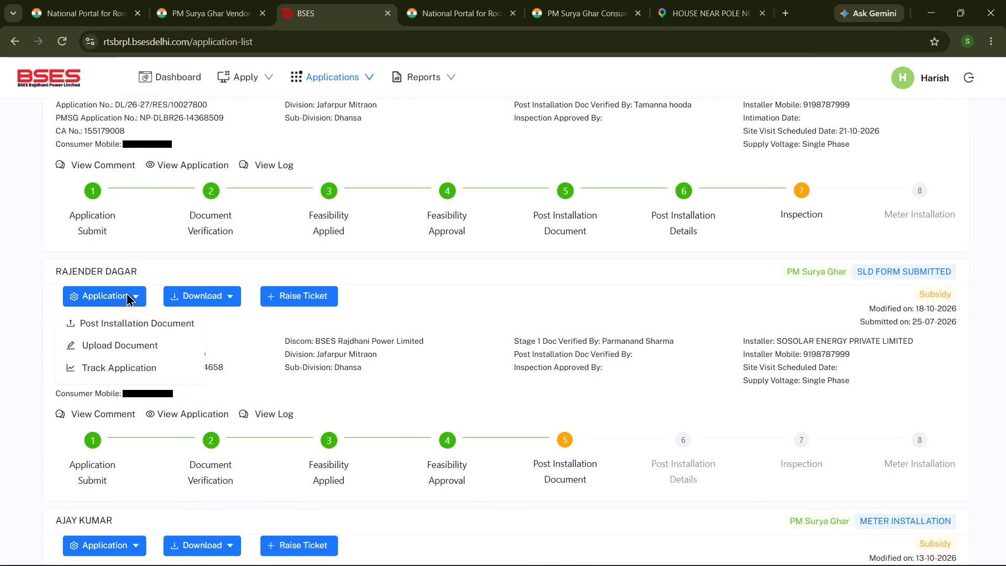
left_click(238, 348)
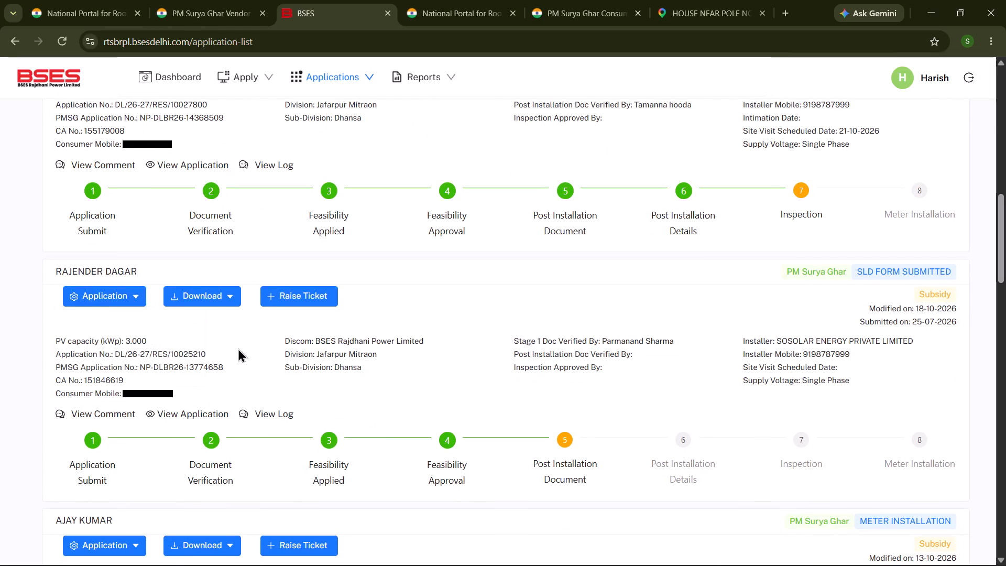
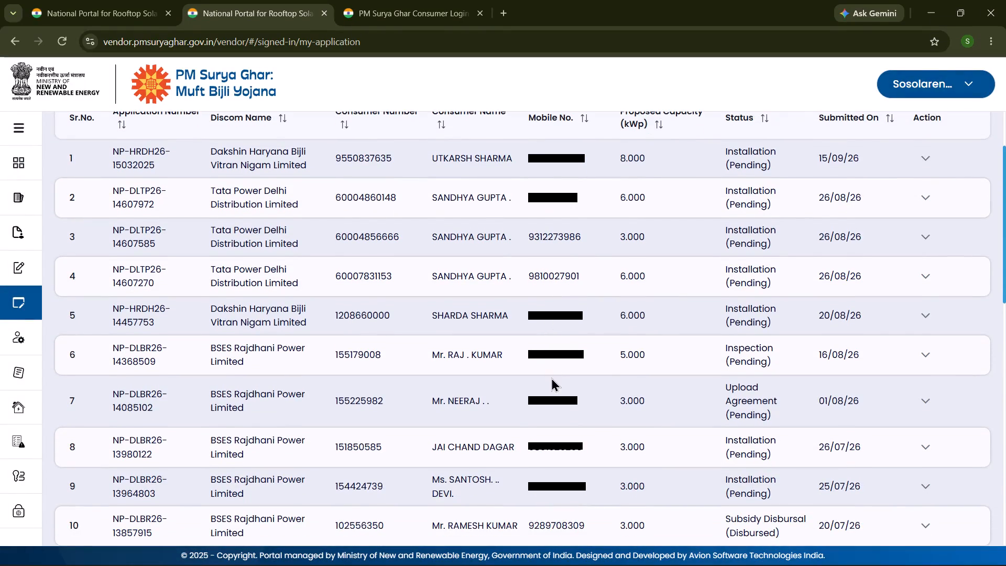
Open the installation update form for the fifth listed application, a 6 kWp Dakshin Haryana Bijli Vitran Nigam installation.
left_click(932, 314)
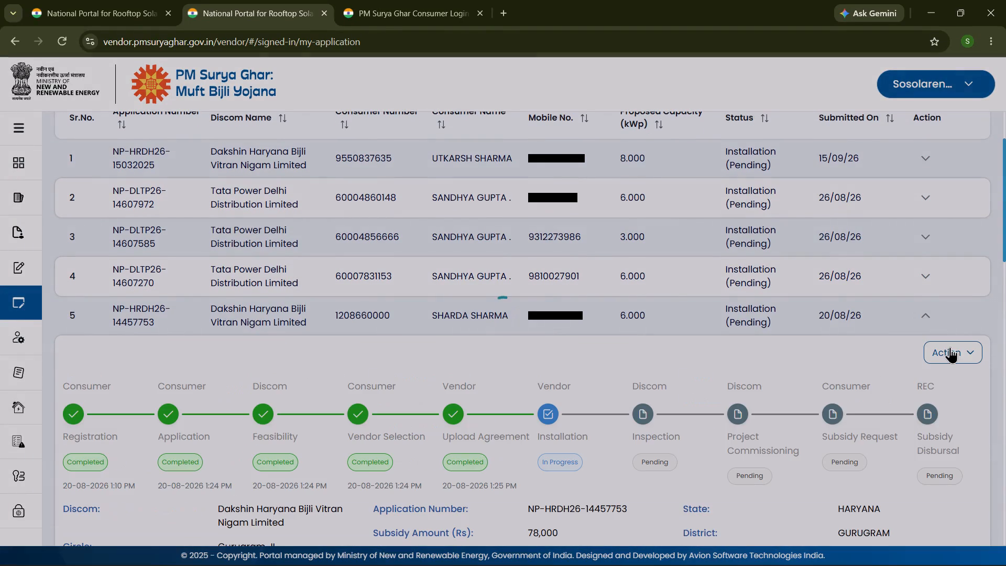
left_click(950, 347)
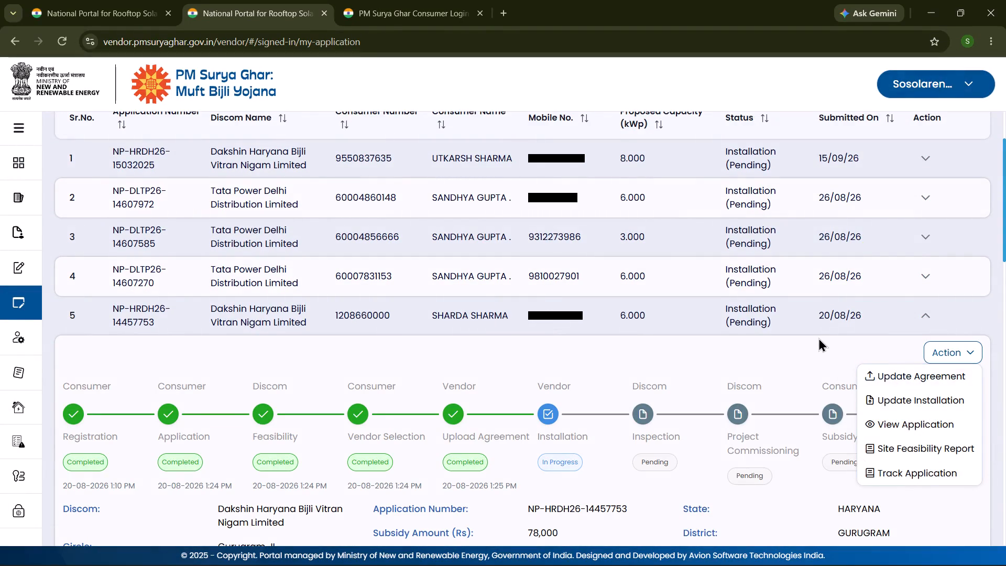
scroll(733, 334, "down", 3)
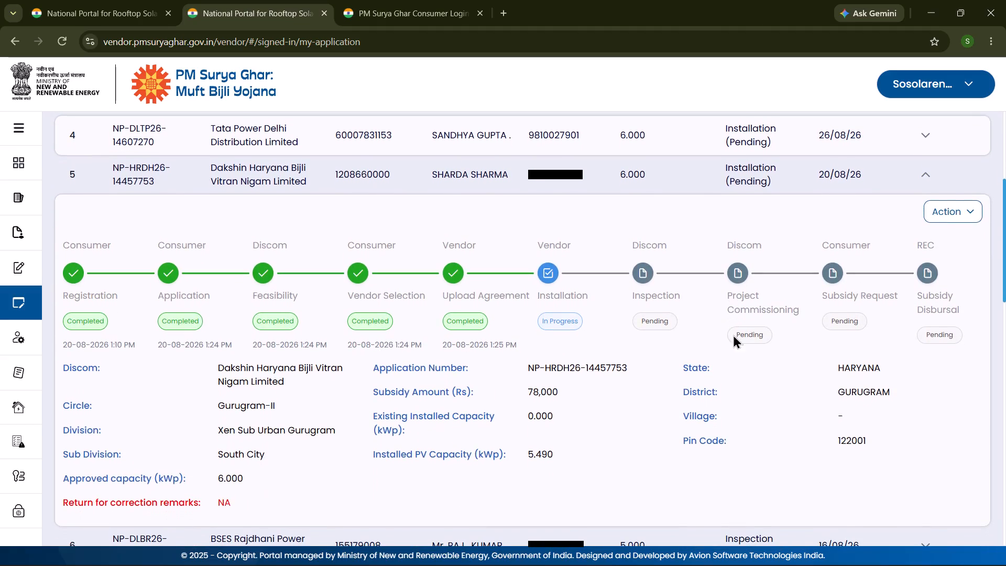
left_click(948, 205)
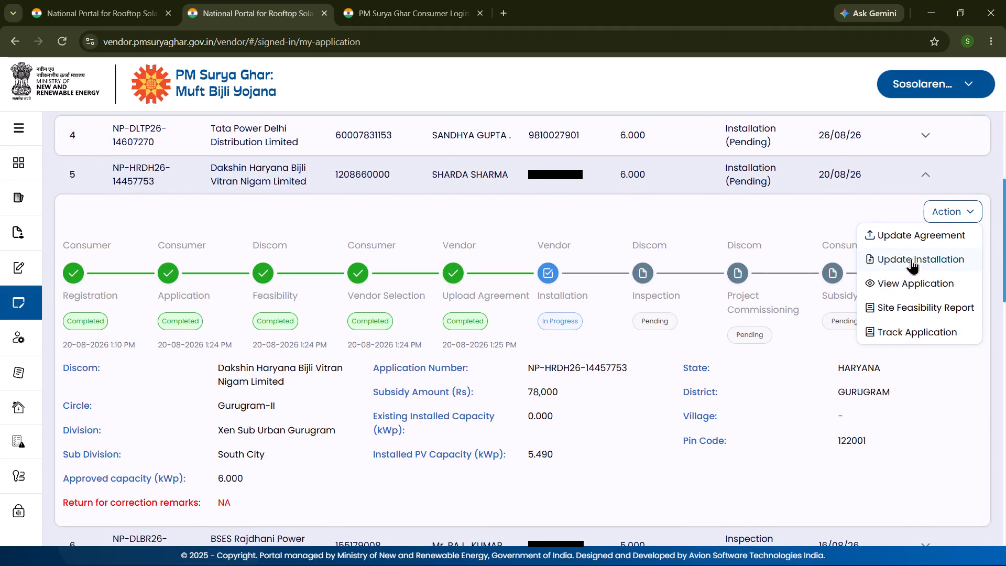
left_click(911, 258)
Save the Vendor Details and the Inverter & PV Module Details as they are and proceed to Plant Photo & Documents.
scroll(535, 387, "down", 3)
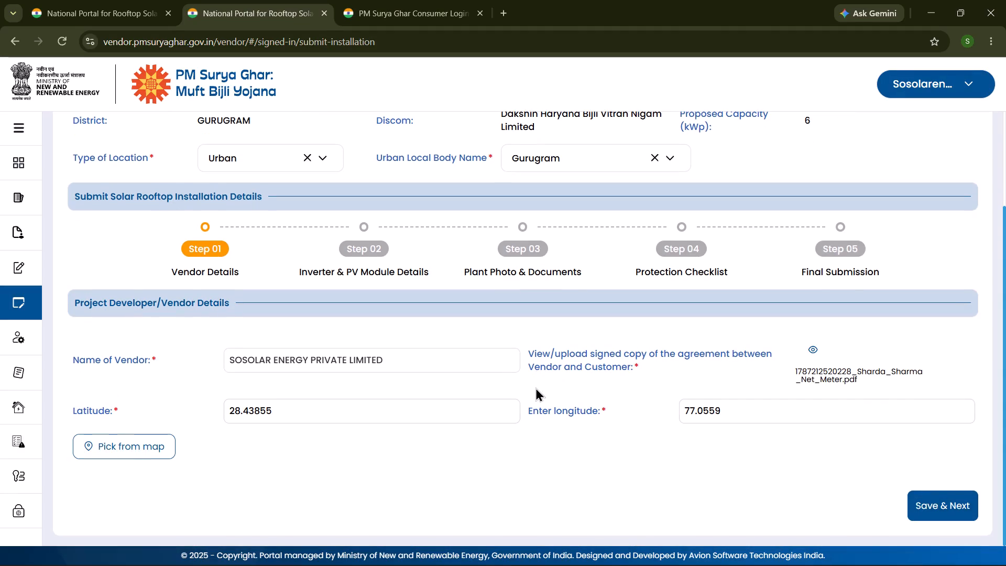
left_click(934, 497)
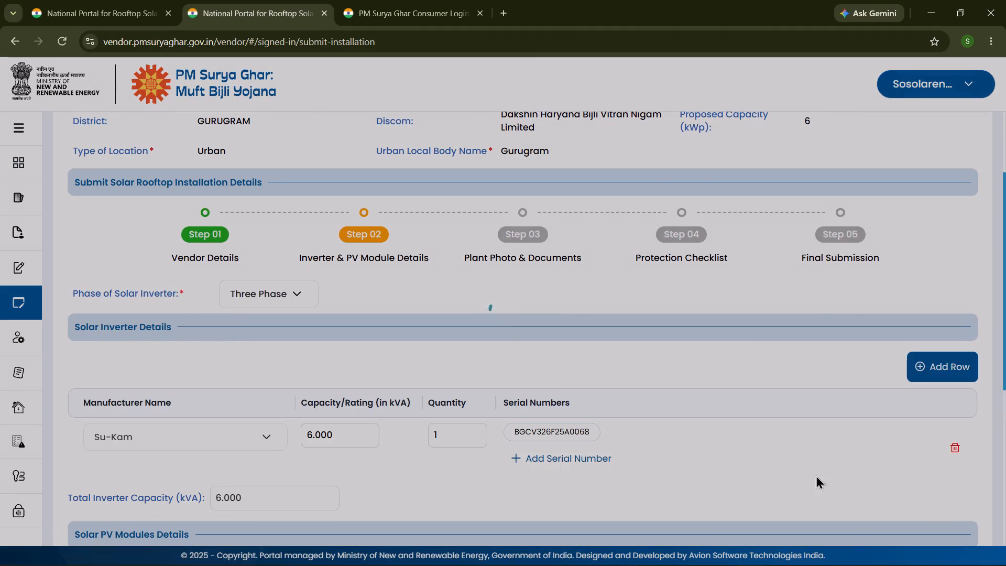
scroll(548, 380, "down", 3)
scroll(420, 288, "down", 1)
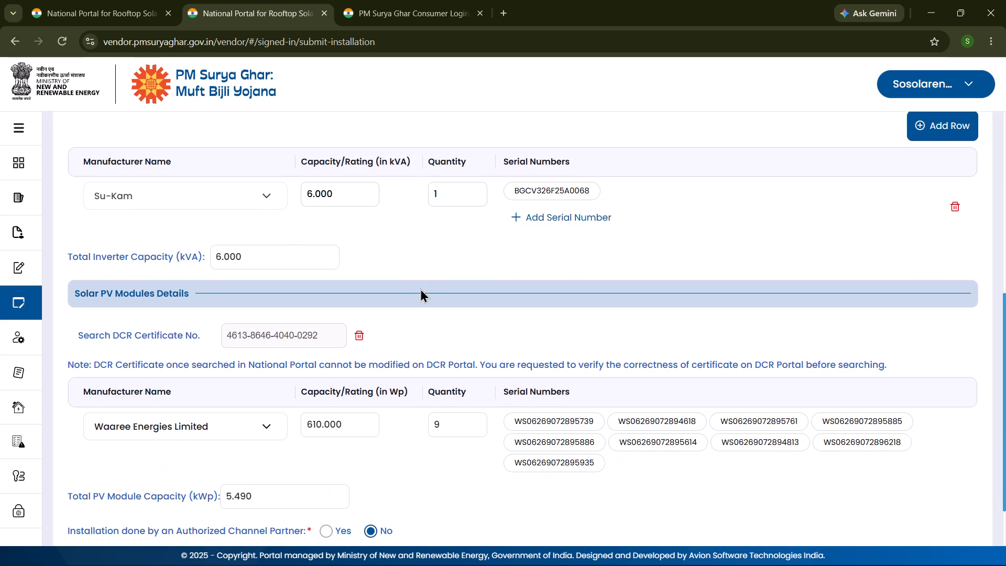
scroll(420, 288, "down", 6)
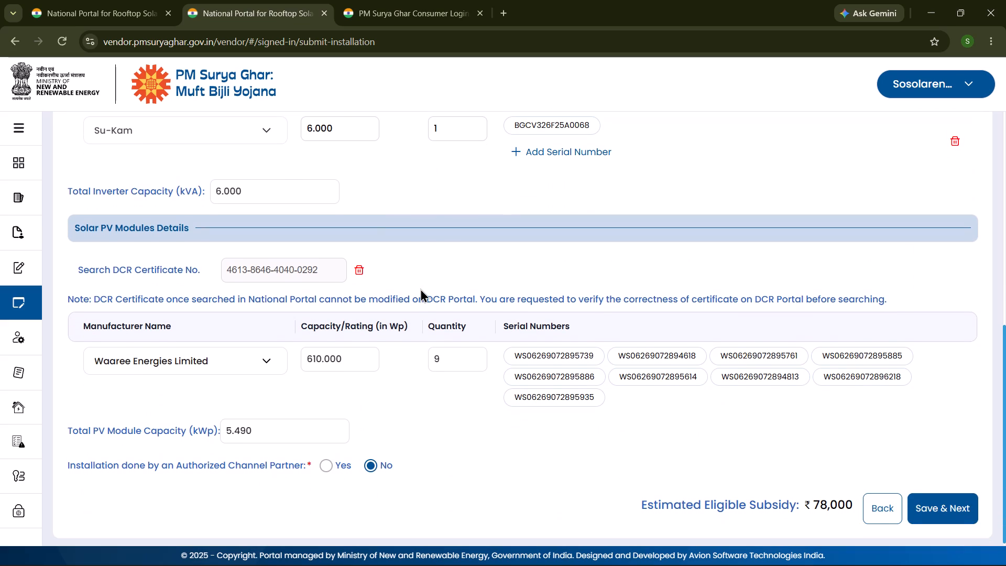
scroll(439, 236, "down", 1)
left_click(942, 502)
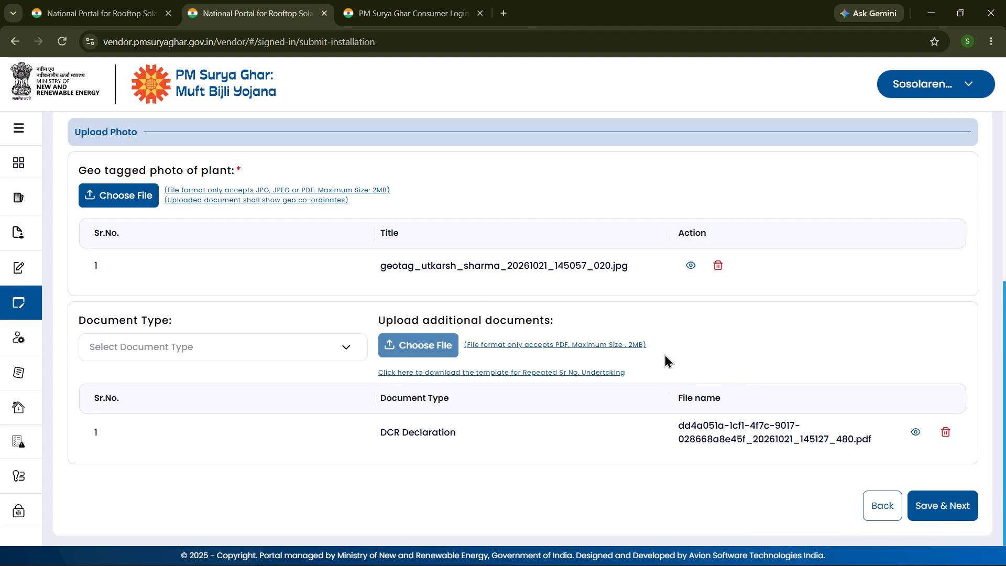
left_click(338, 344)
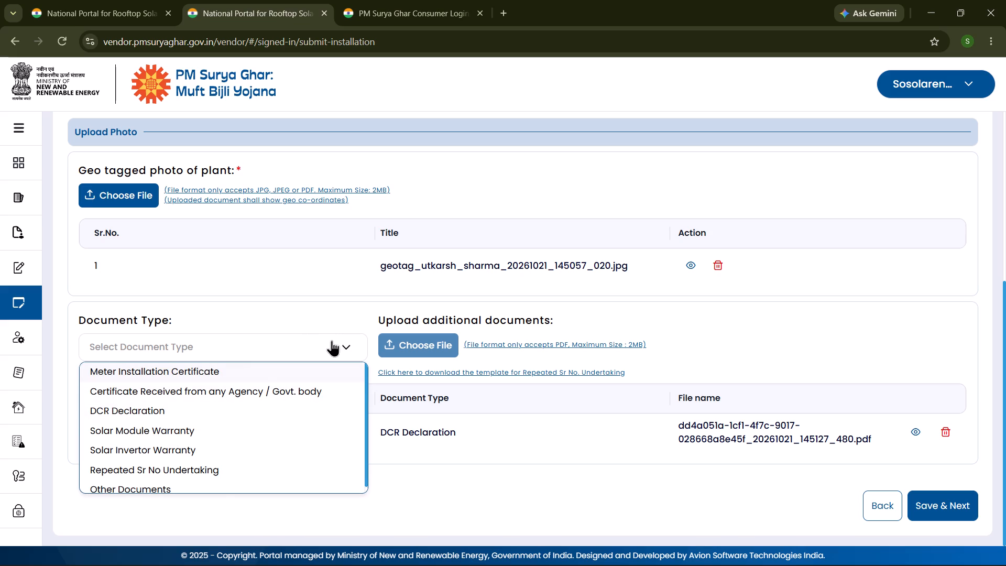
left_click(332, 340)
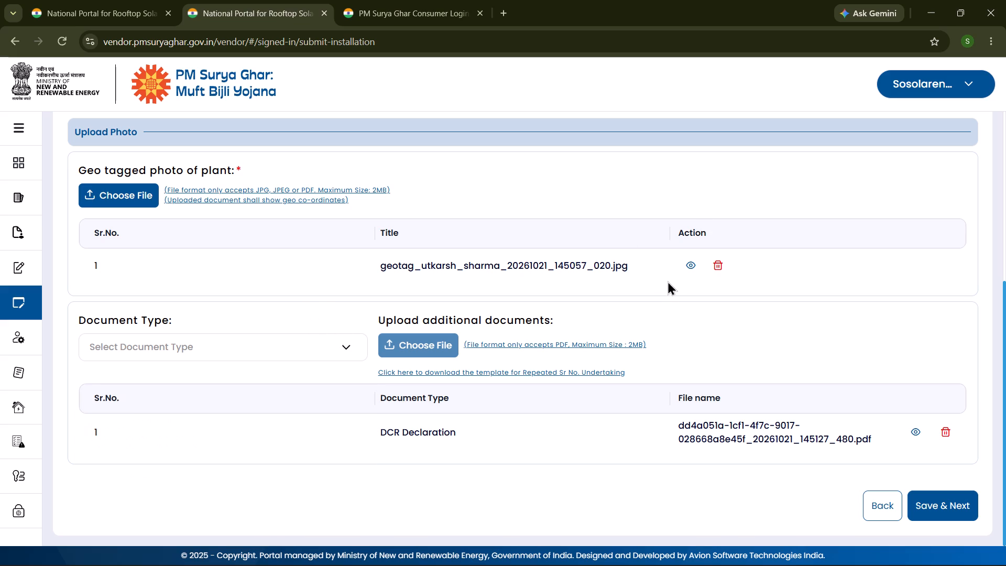
Delete the uploaded geo-tagged photo of the plant from the installation form.
left_click(720, 266)
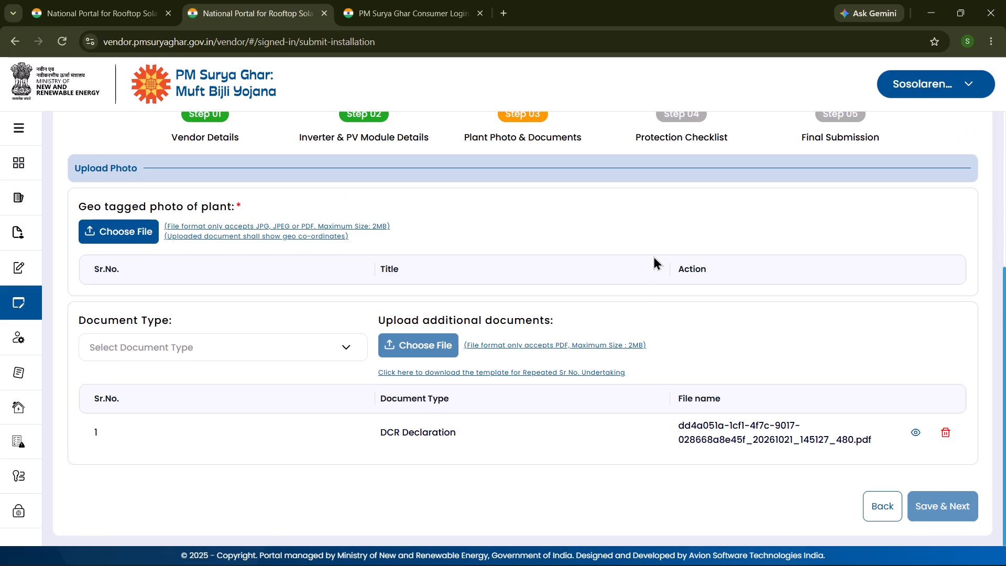
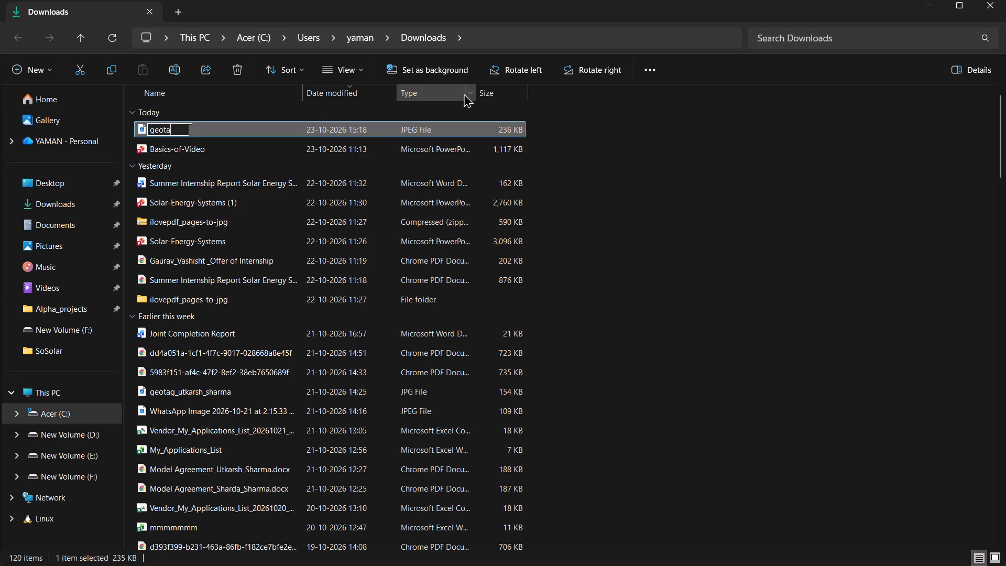
Finish renaming the newest JPEG in Downloads as "geotag_" followed by the applicant's name, checking the name in WhatsApp and the portal.
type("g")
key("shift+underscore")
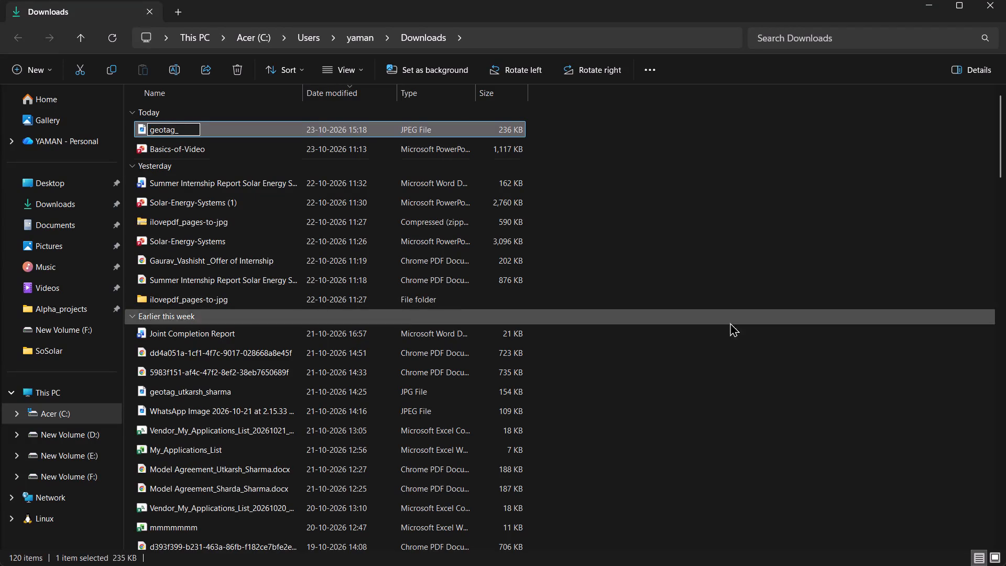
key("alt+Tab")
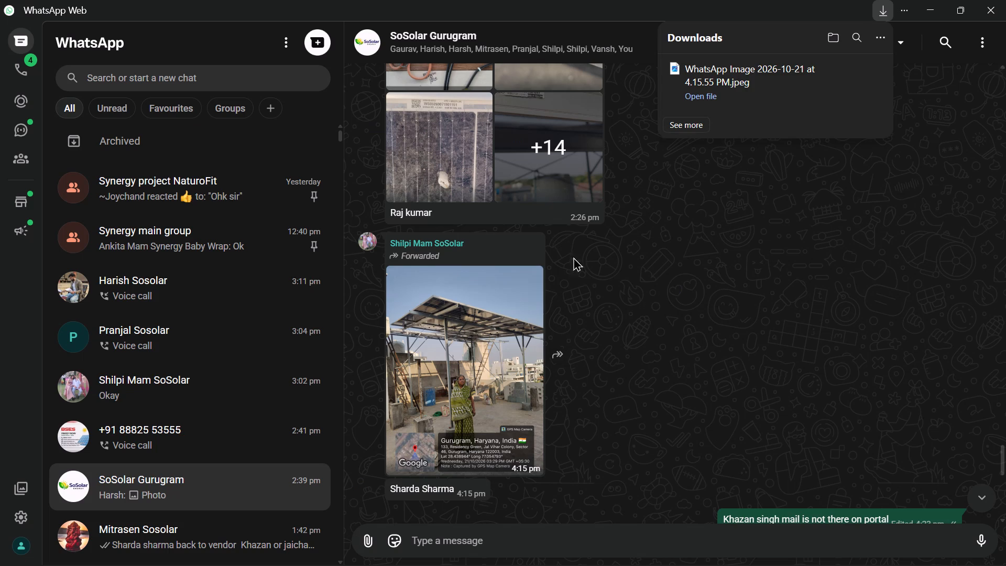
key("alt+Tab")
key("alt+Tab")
scroll(637, 374, "down", 1)
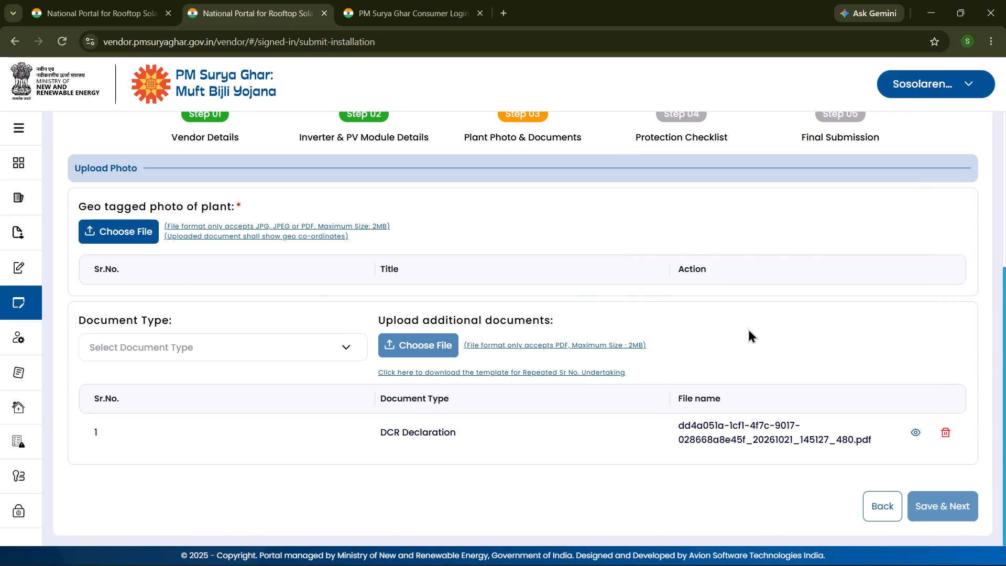
key("alt+Tab")
key("alt+Tab")
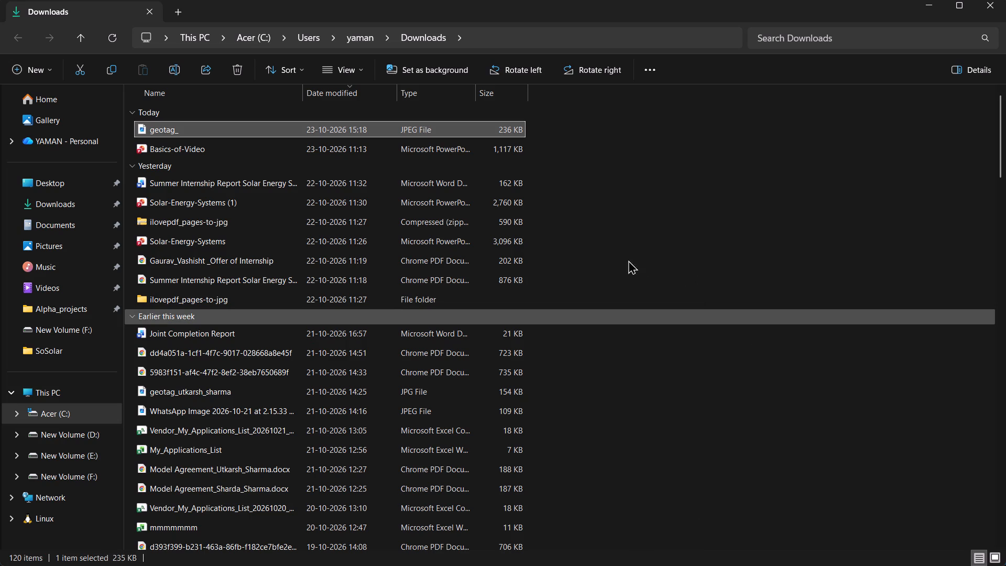
key("F2")
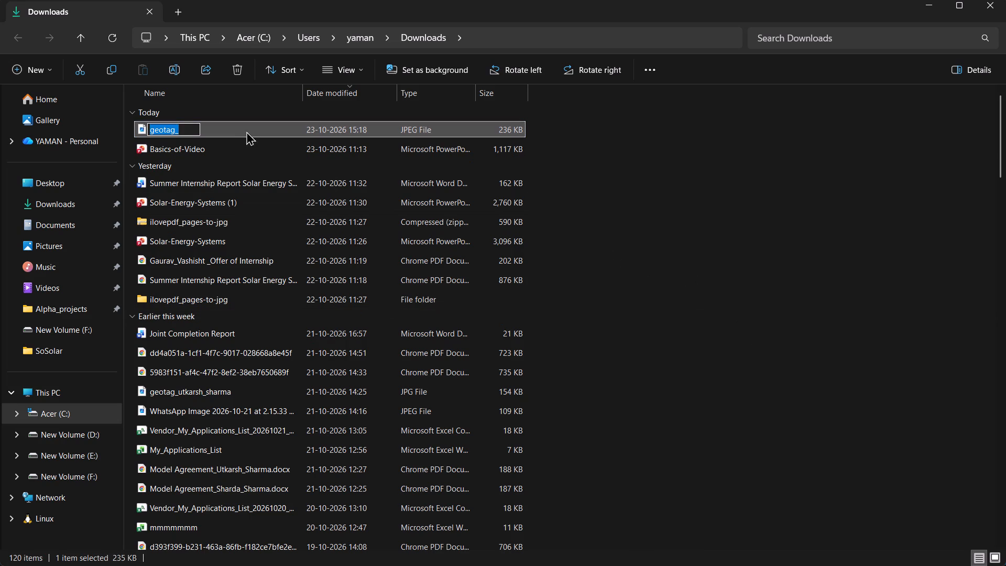
left_click(192, 131)
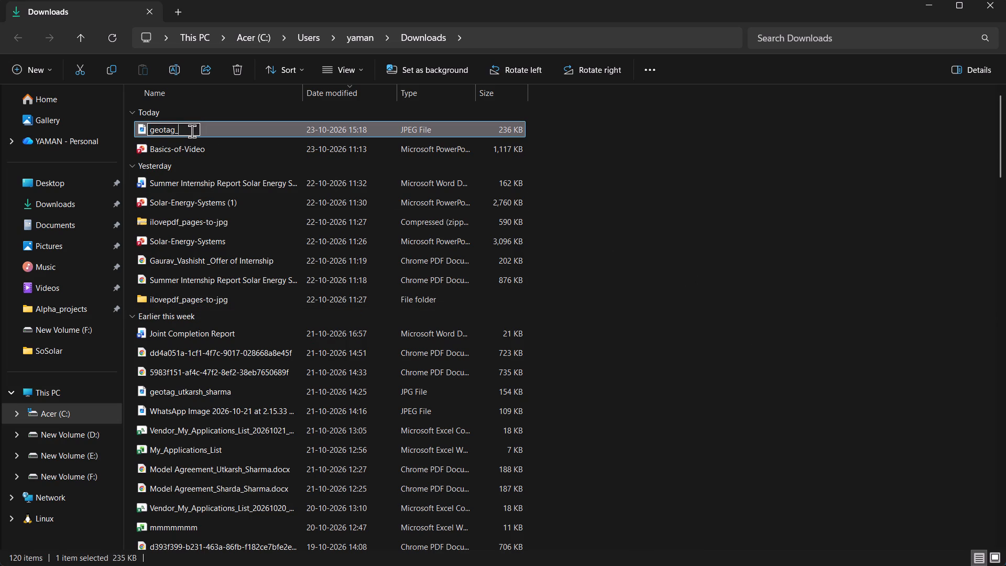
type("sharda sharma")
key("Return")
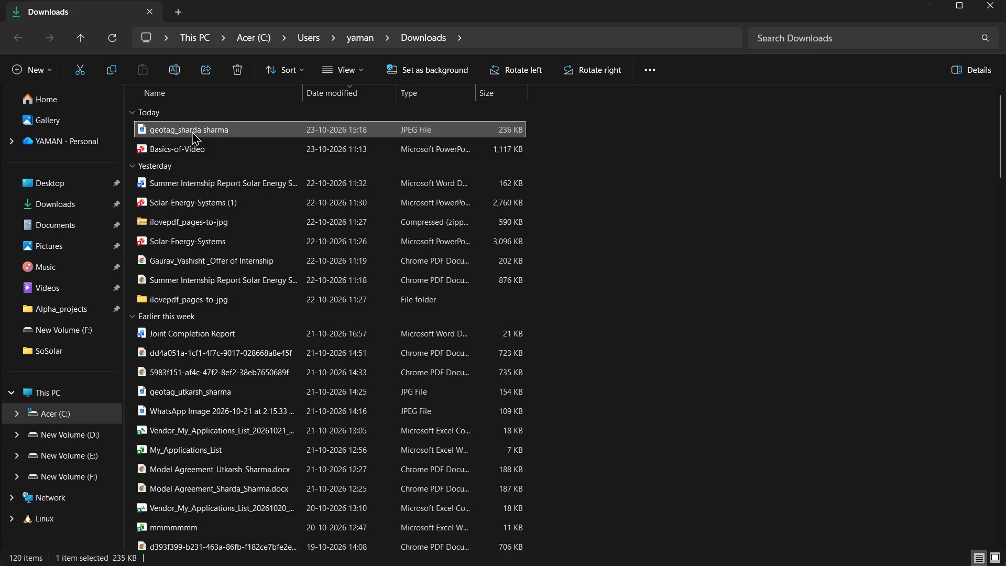
Upload the renamed geotag JPEG as the geo-tagged photo of the plant in the portal's installation form in Chrome.
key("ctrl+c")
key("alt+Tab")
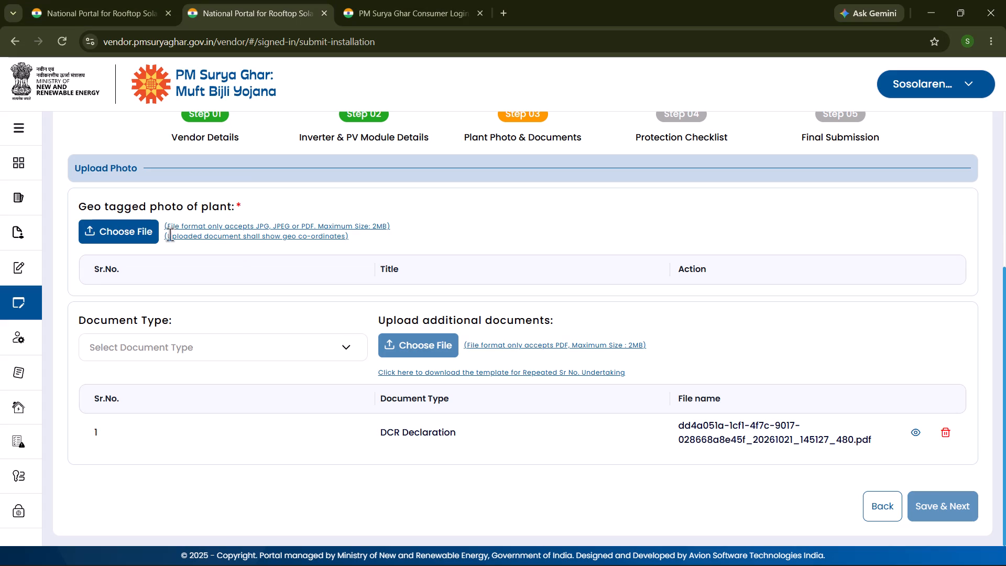
left_click(153, 234)
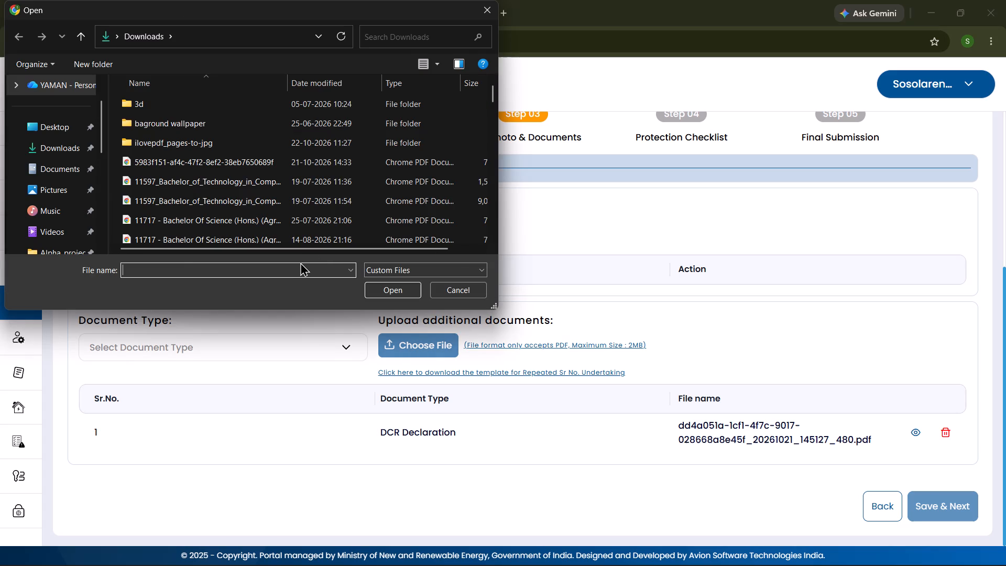
key("ctrl+v")
key("Return")
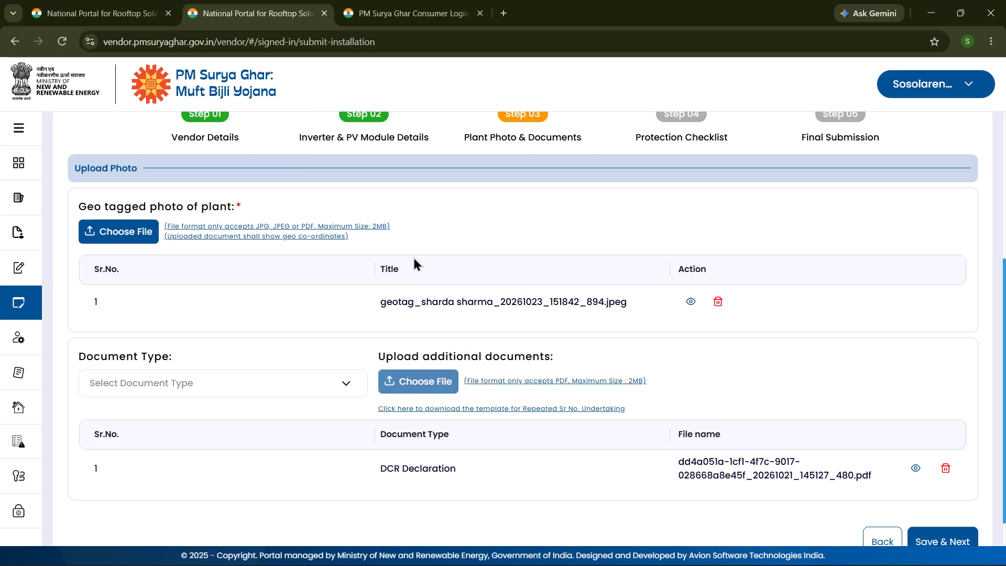
Save Plant Photo & Documents and the Protection Checklist, leaving all four items at Yes, and proceed to Final Submission.
scroll(486, 281, "down", 3)
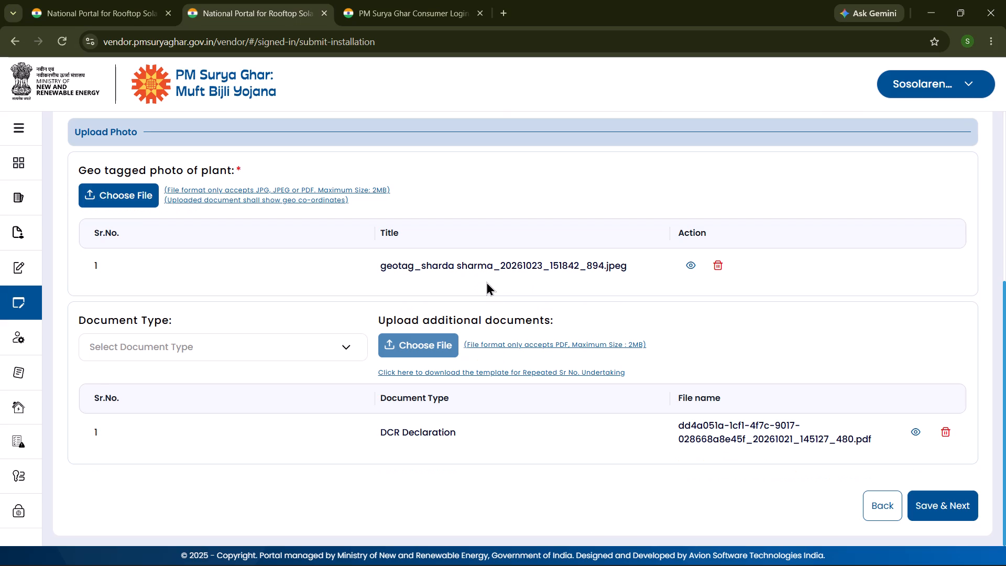
left_click(939, 506)
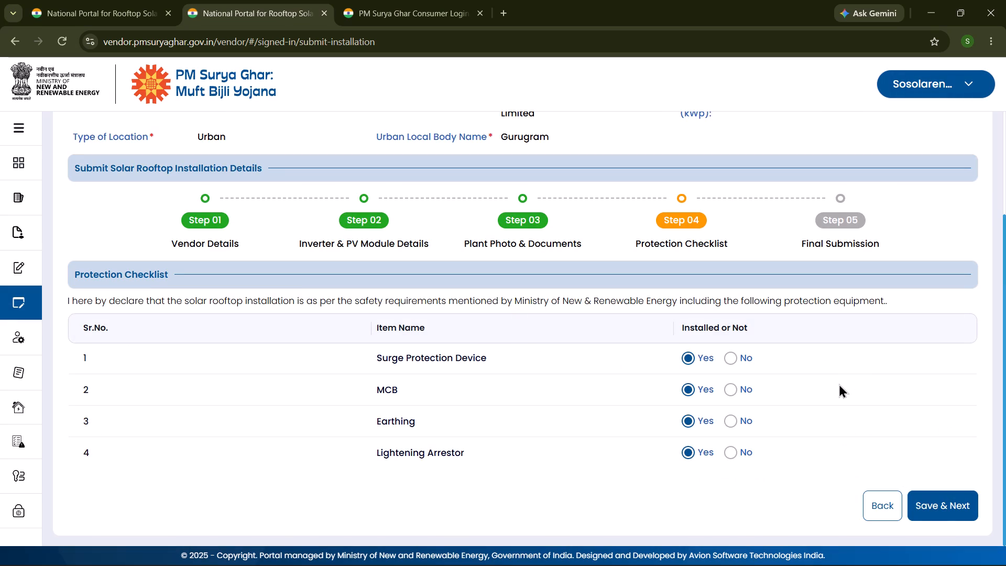
scroll(839, 384, "down", 4)
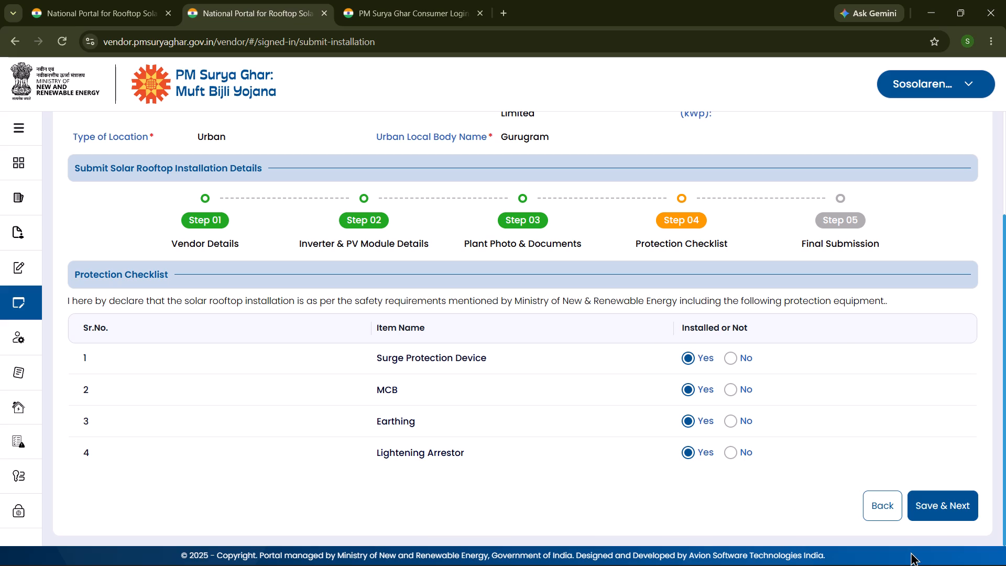
left_click(930, 512)
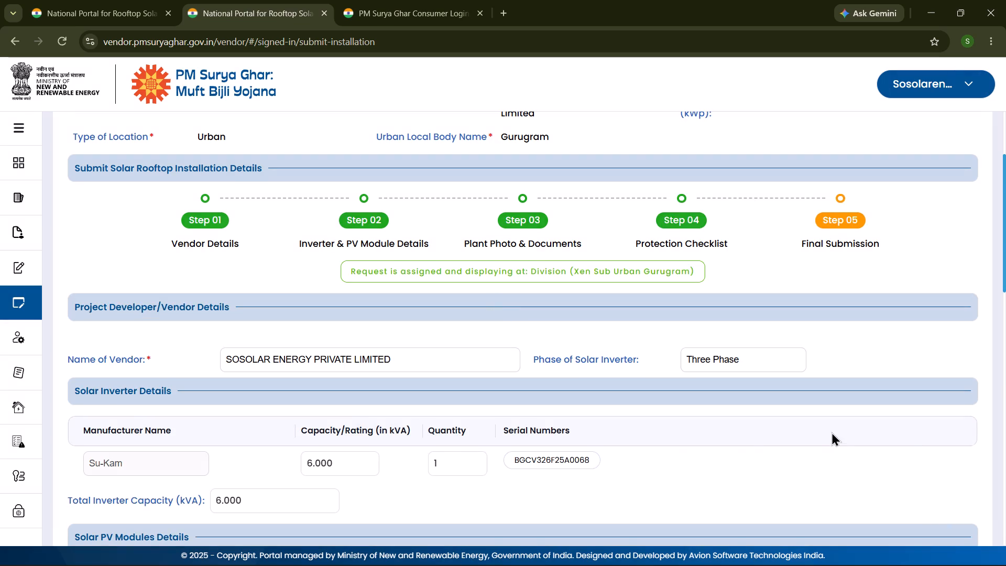
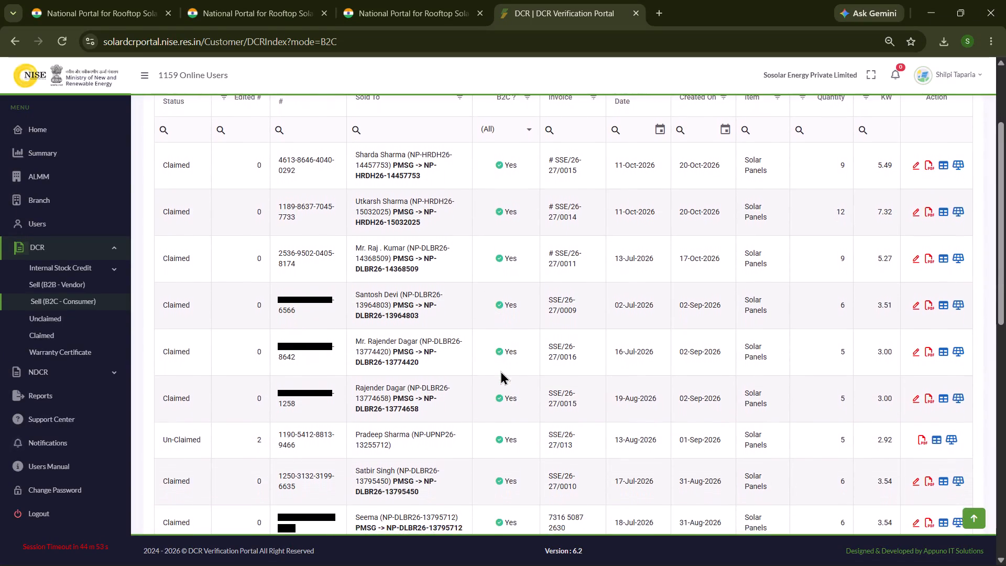
Examine the list of B2C consumer DCR sales on the DCR Verification Portal.
scroll(500, 371, "down", 4)
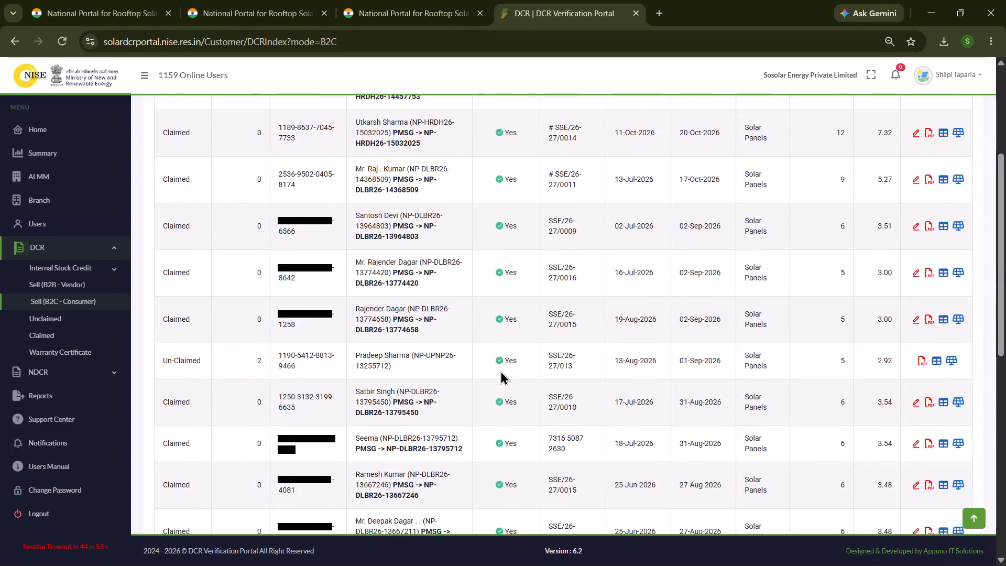
scroll(500, 371, "down", 3)
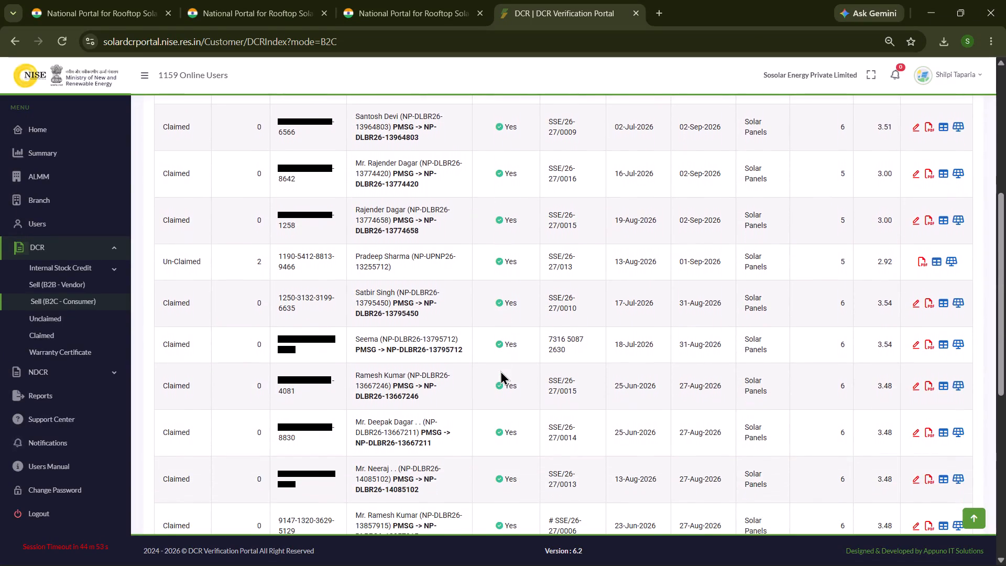
scroll(500, 371, "down", 5)
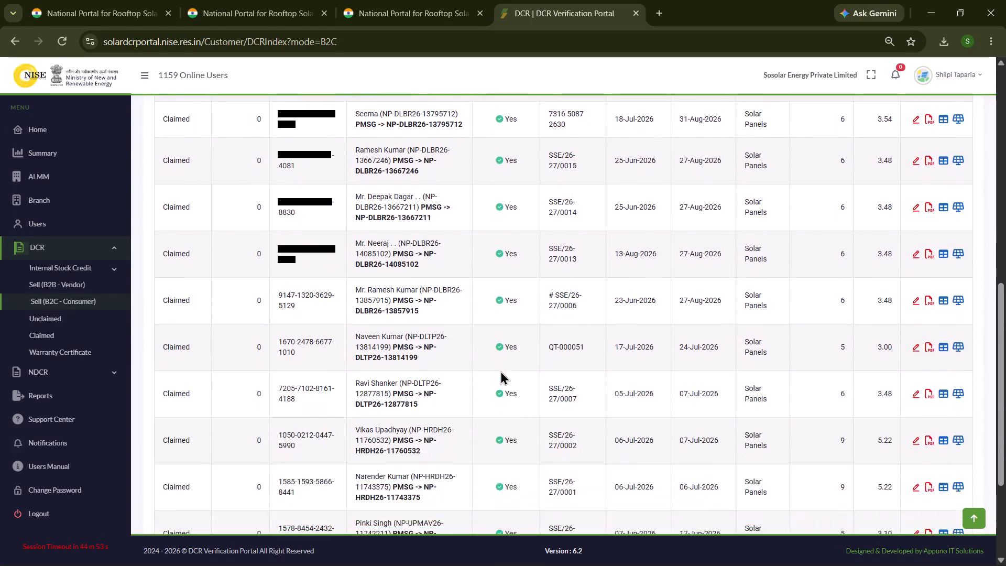
scroll(500, 371, "down", 8)
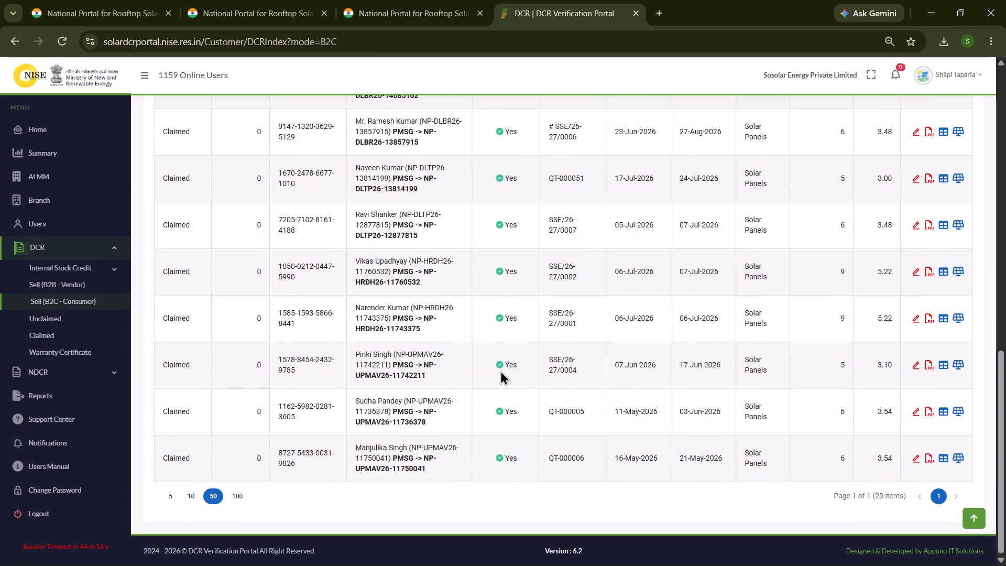
scroll(500, 371, "up", 11)
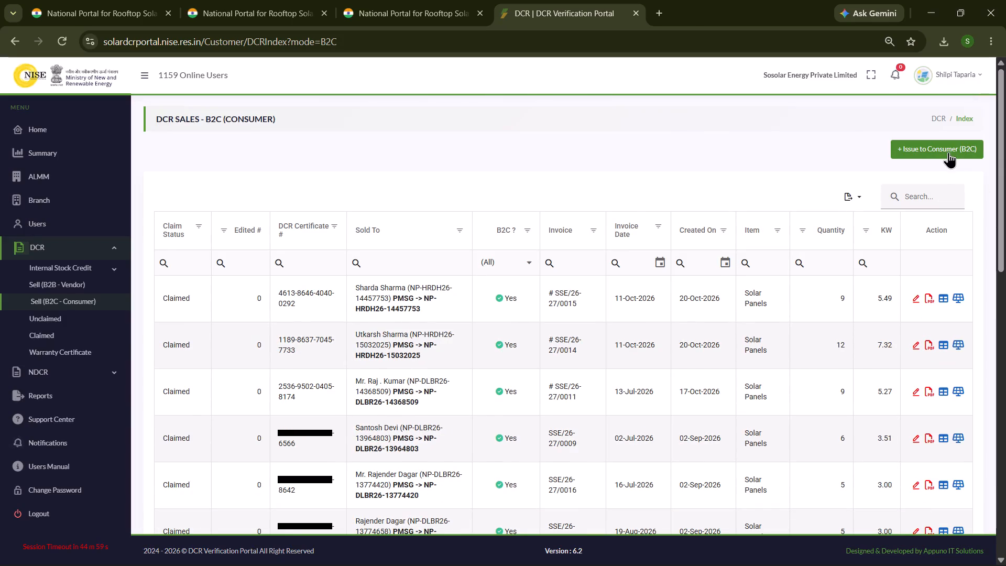
Start a new DCR issue to a consumer (B2C), with the Delhi branch and Solar Panels as the item type.
left_click(948, 150)
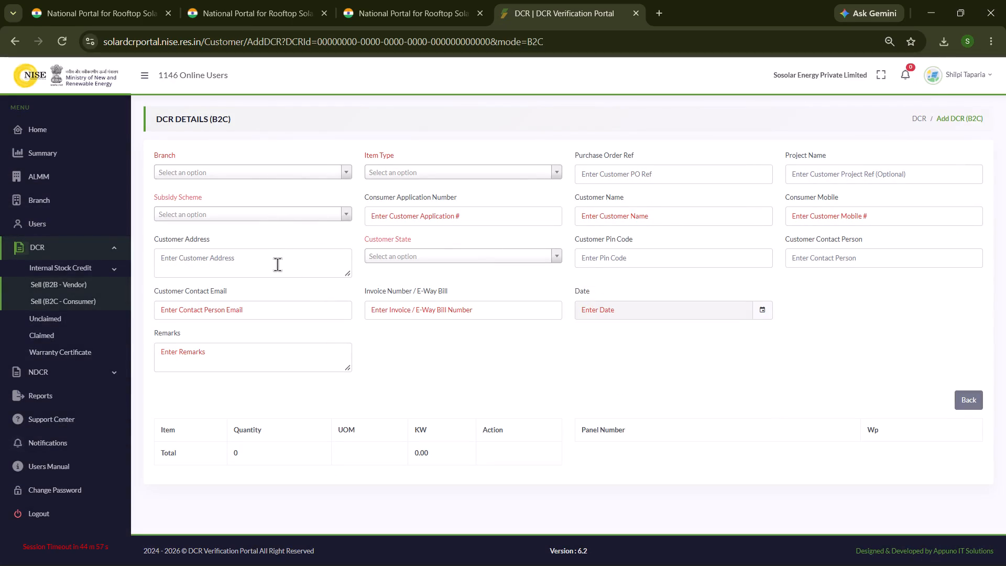
scroll(360, 364, "left", 1)
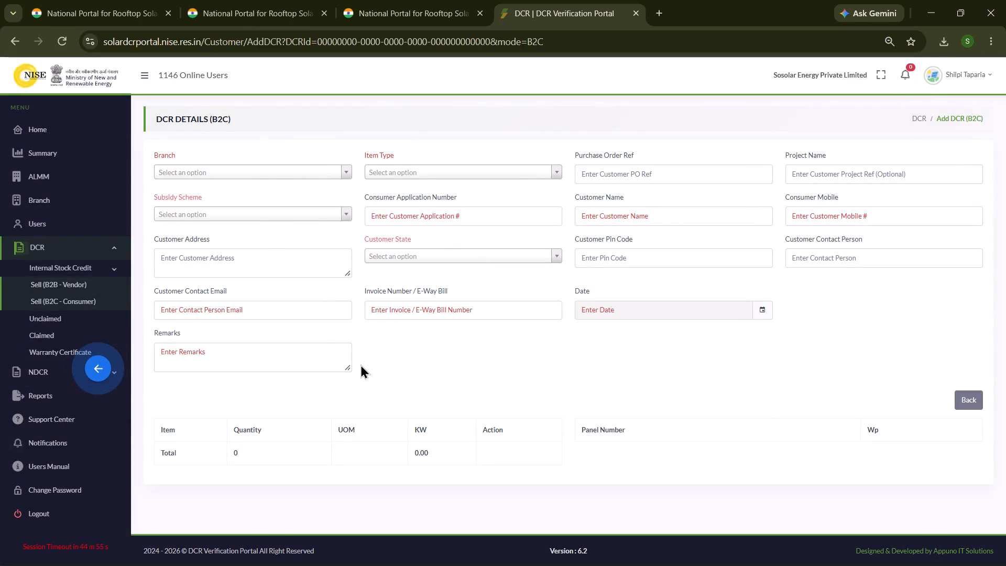
scroll(360, 364, "left", 1)
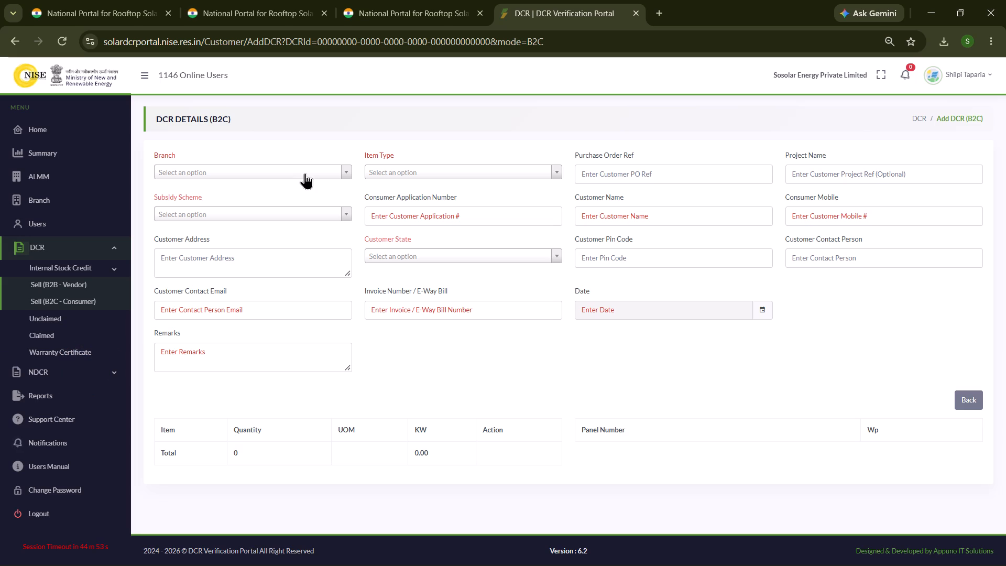
left_click(305, 171)
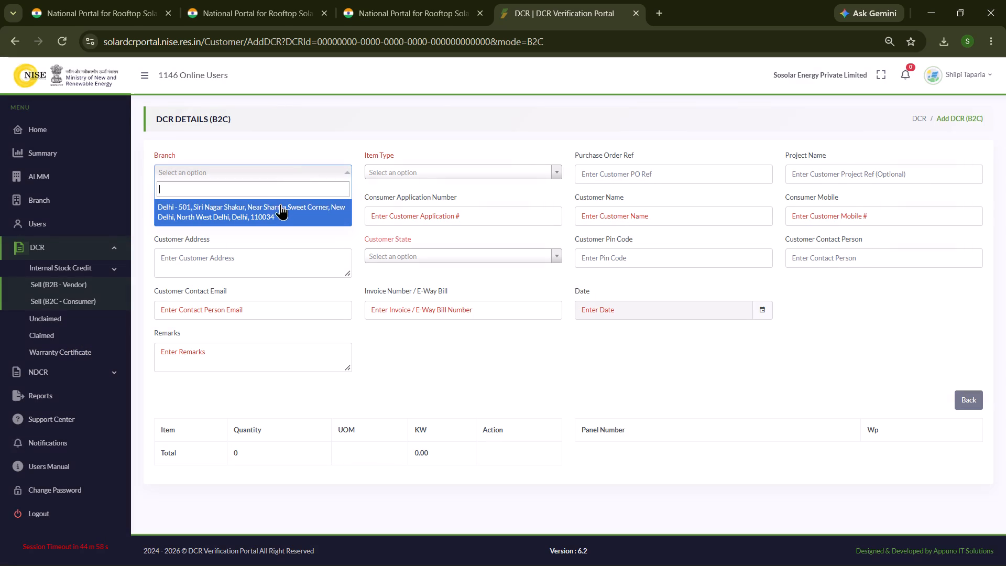
left_click(279, 208)
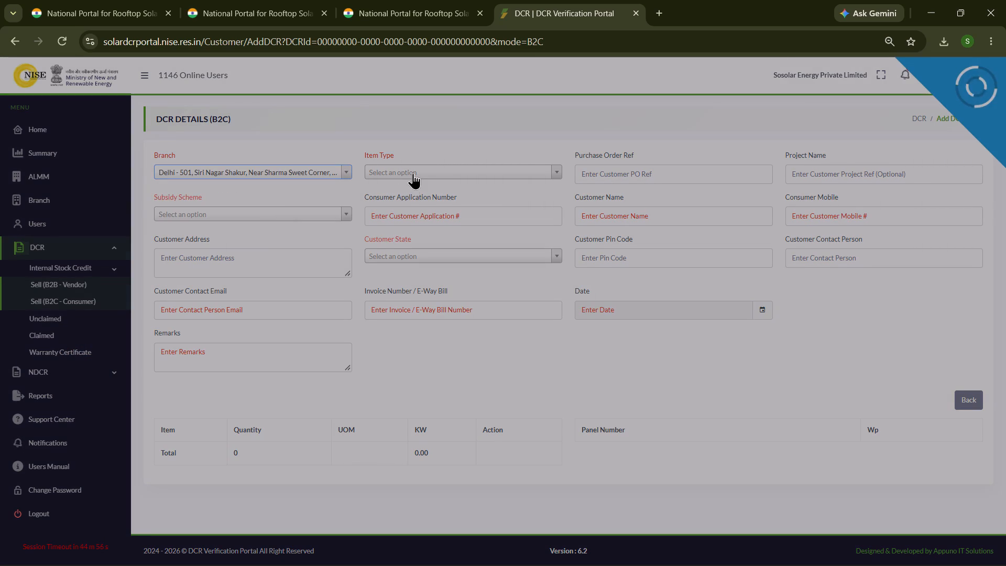
left_click(413, 173)
left_click(410, 205)
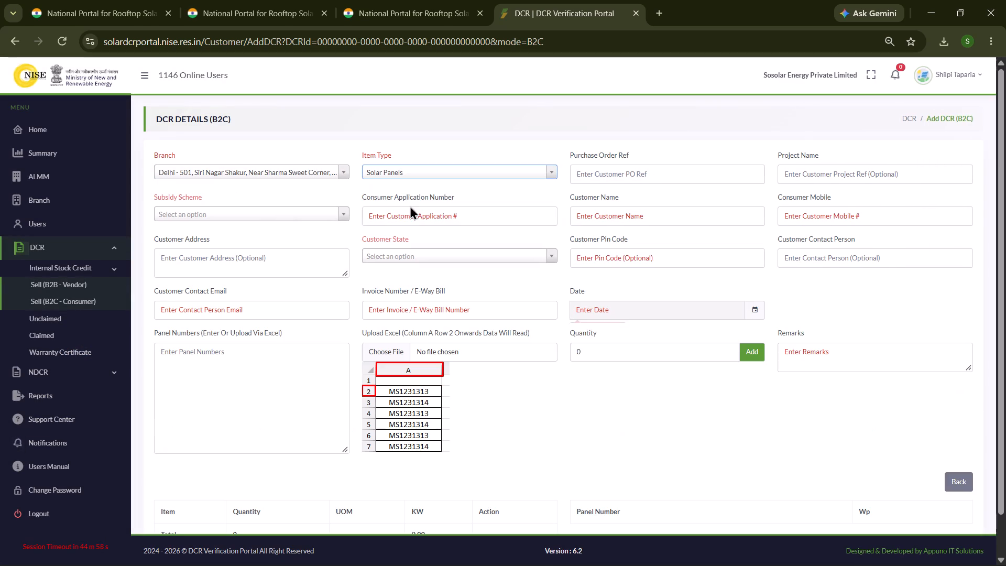
left_click(624, 176)
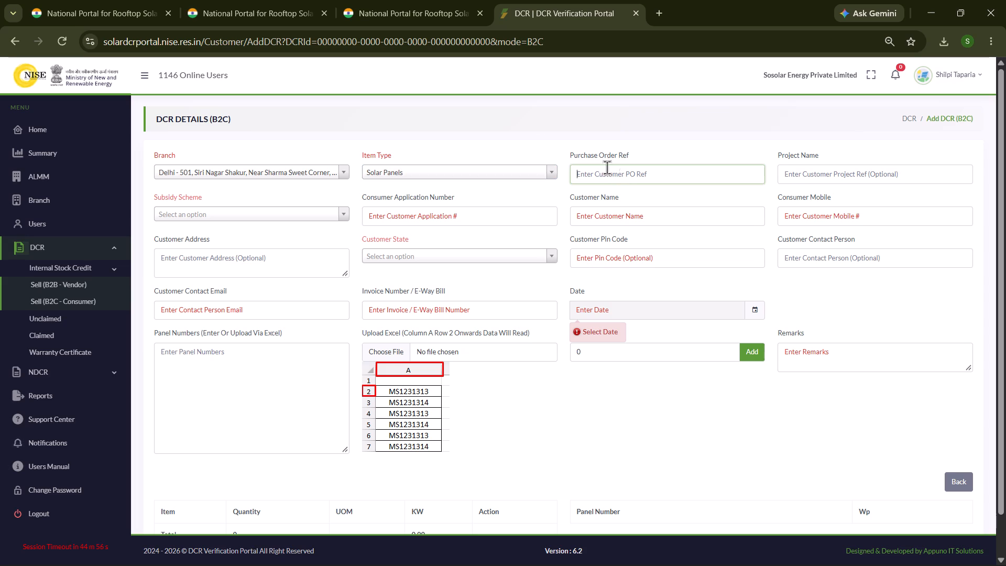
In the PM Surya Ghar vendor portal's applications, expand the 3 kWp BSES Rajdhani application submitted on 26/07/26.
left_click(414, 0)
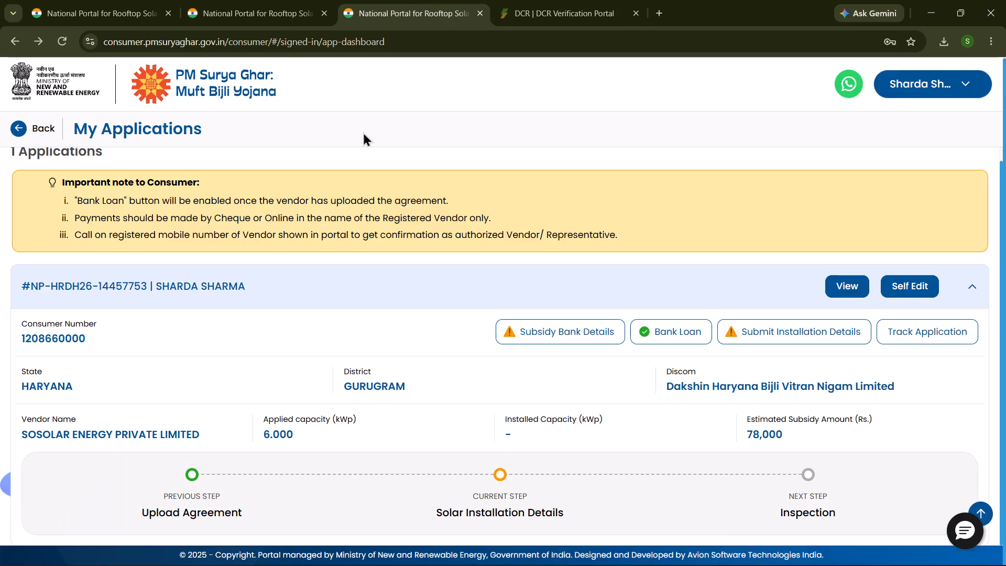
left_click(255, 0)
scroll(427, 257, "down", 1)
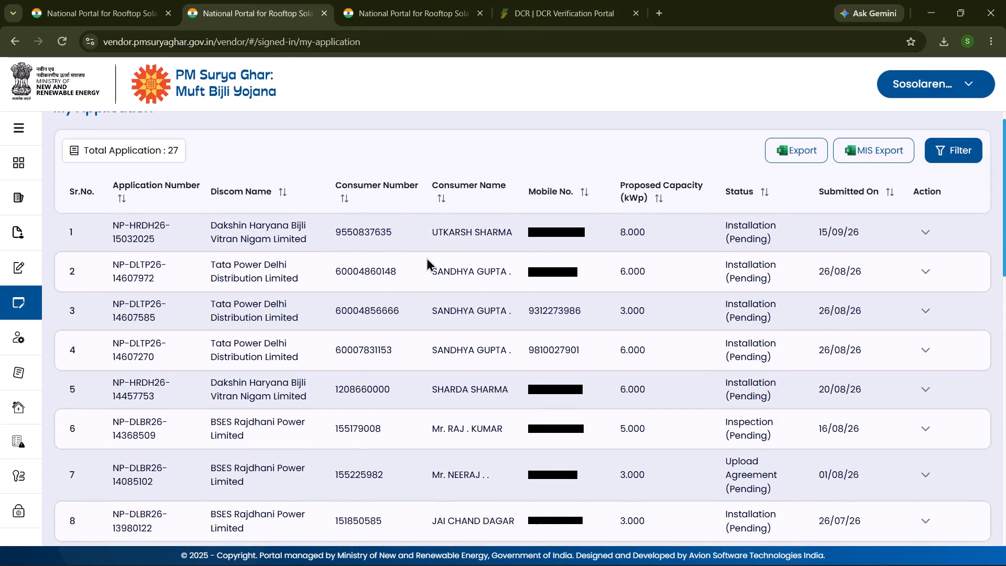
scroll(427, 257, "down", 2)
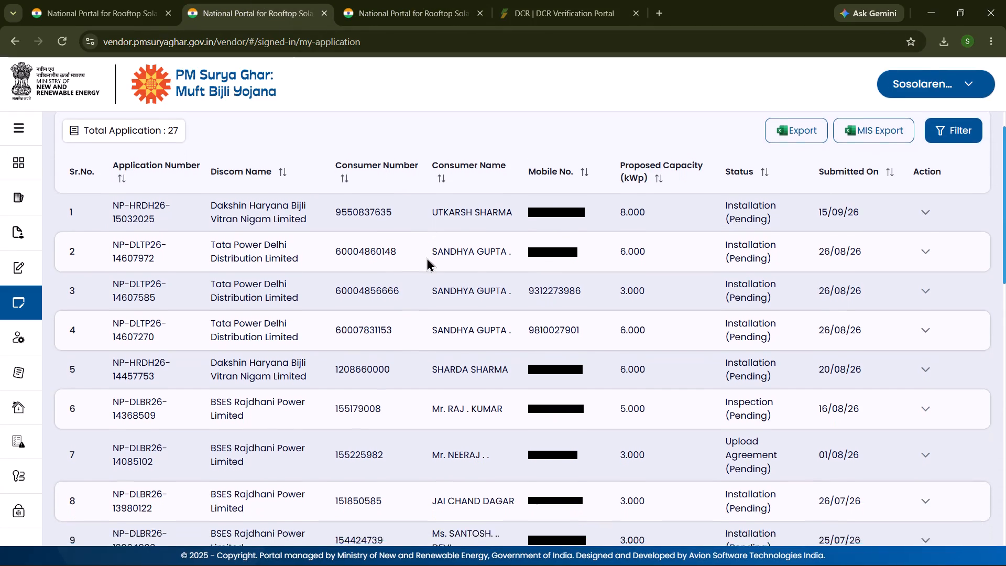
scroll(427, 257, "down", 1)
scroll(590, 305, "down", 1)
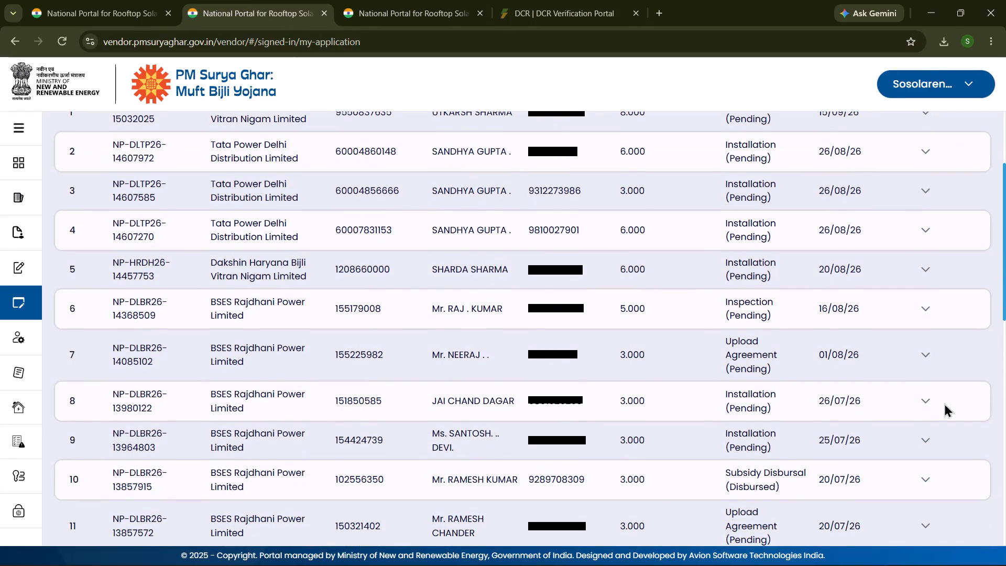
left_click(934, 399)
scroll(715, 453, "down", 3)
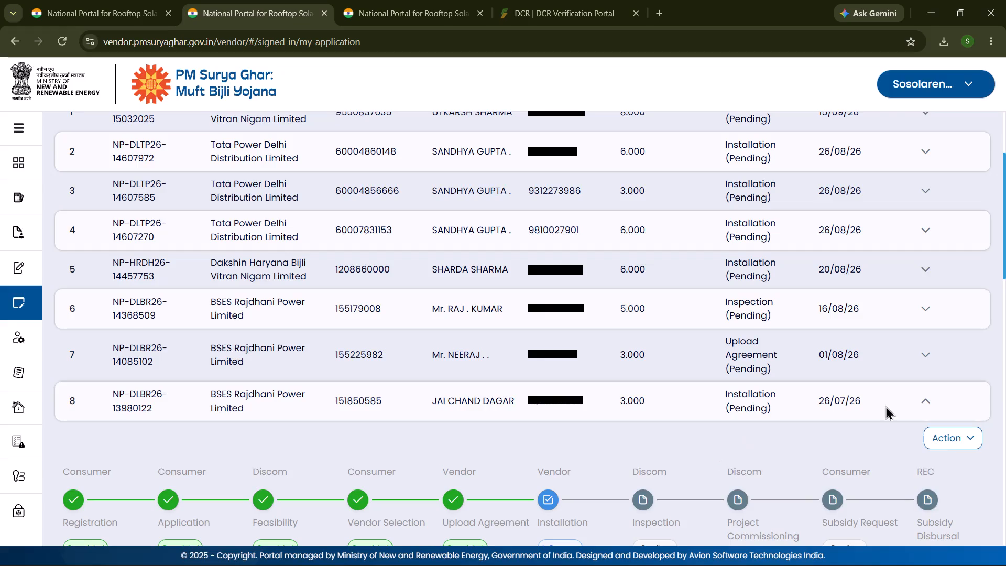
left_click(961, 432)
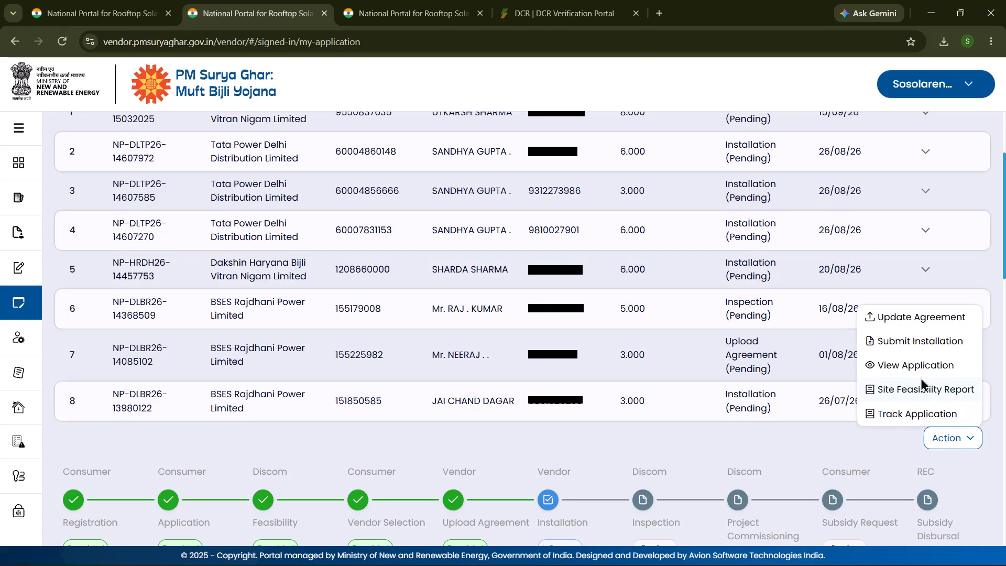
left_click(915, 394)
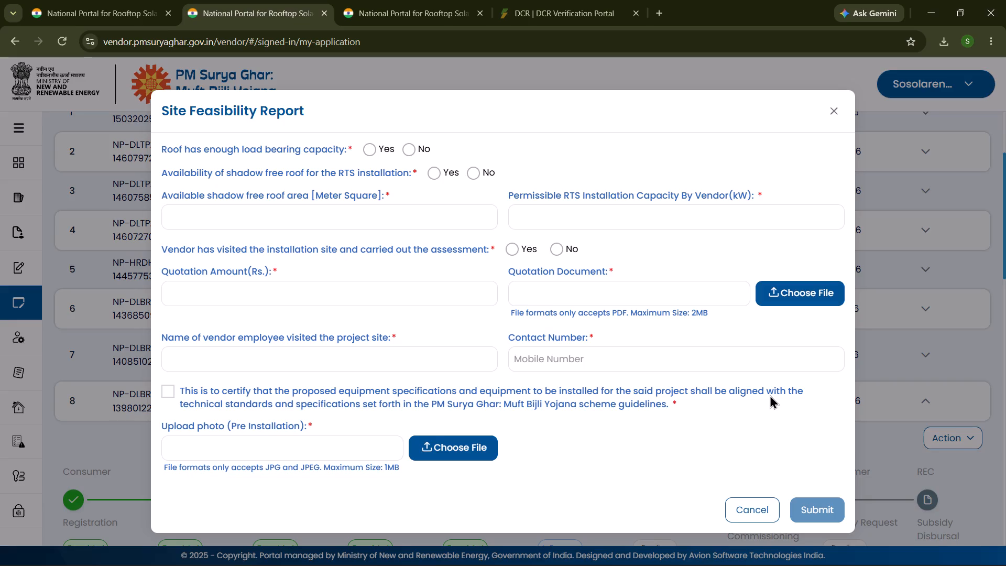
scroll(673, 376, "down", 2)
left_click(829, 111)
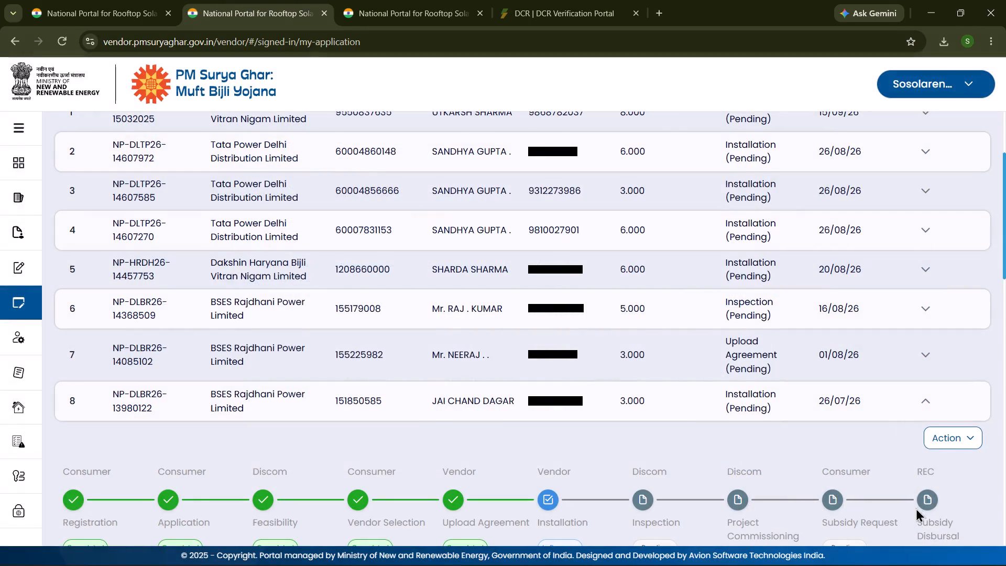
View the expanded application's details and open its Feasibility Document from the documents list.
left_click(933, 436)
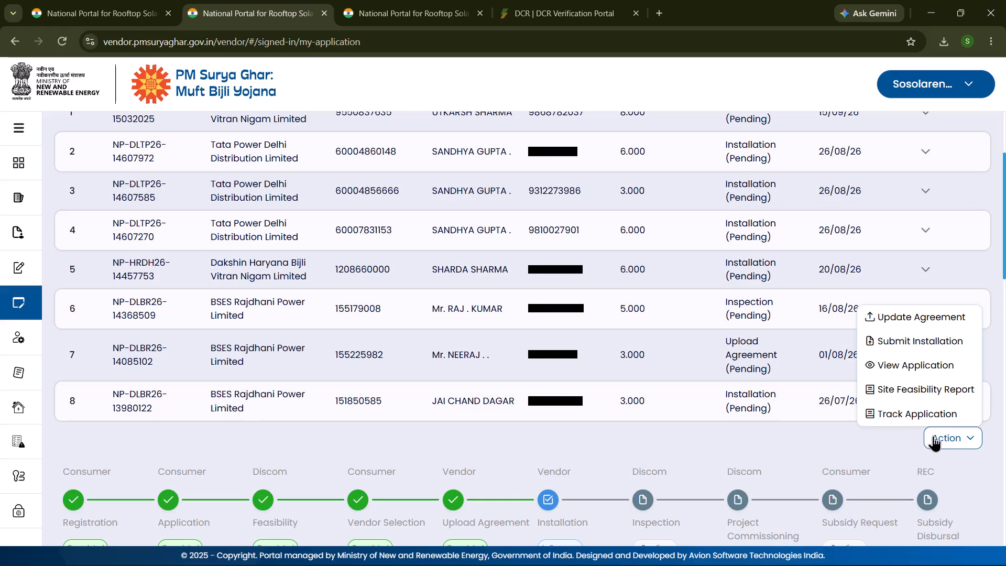
left_click(906, 361)
scroll(654, 345, "down", 20)
scroll(654, 345, "down", 1)
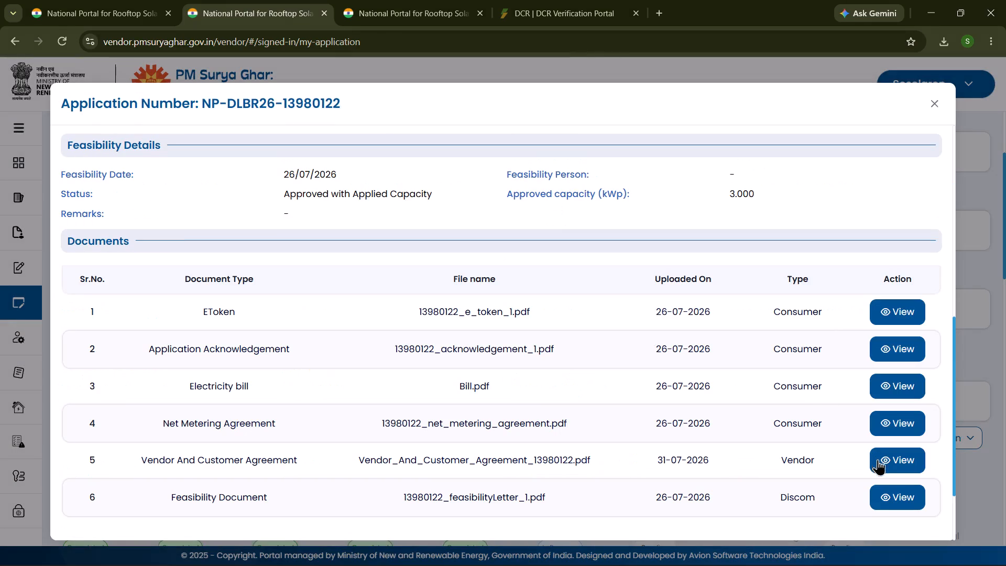
left_click(878, 494)
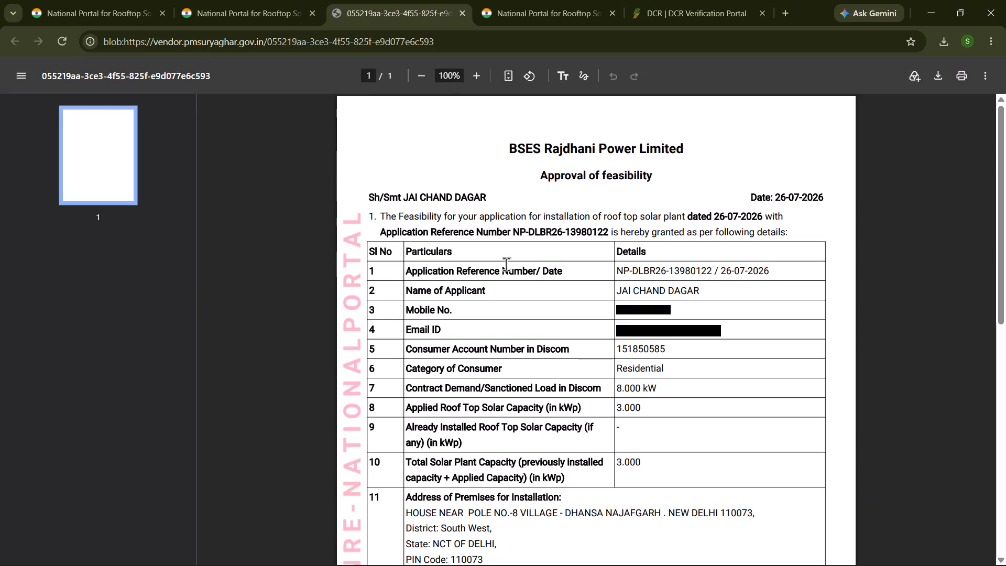
scroll(346, 295, "down", 1)
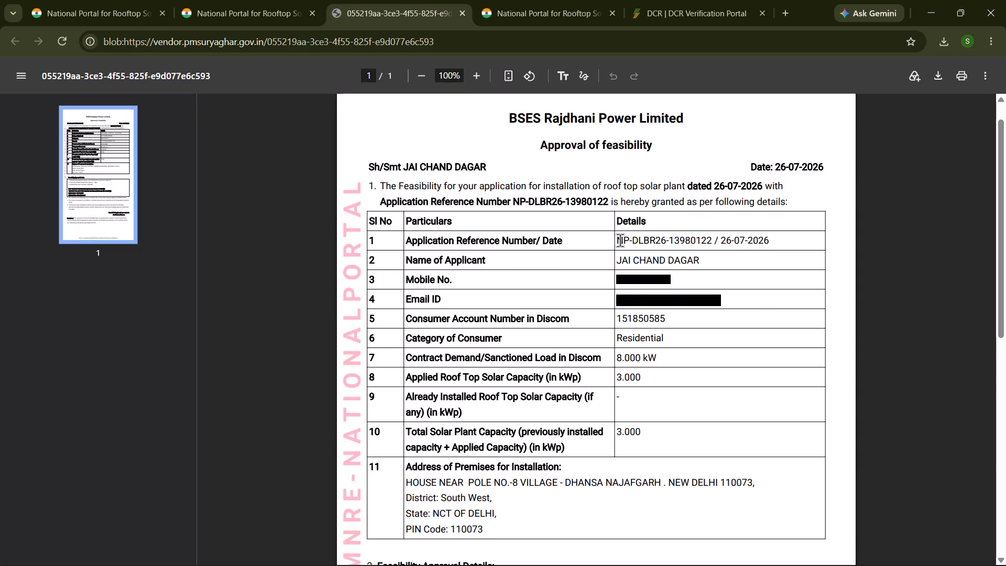
Copy the application reference number from the feasibility letter into Consumer Application Number on the DCR form.
left_click_drag(618, 240, 703, 235)
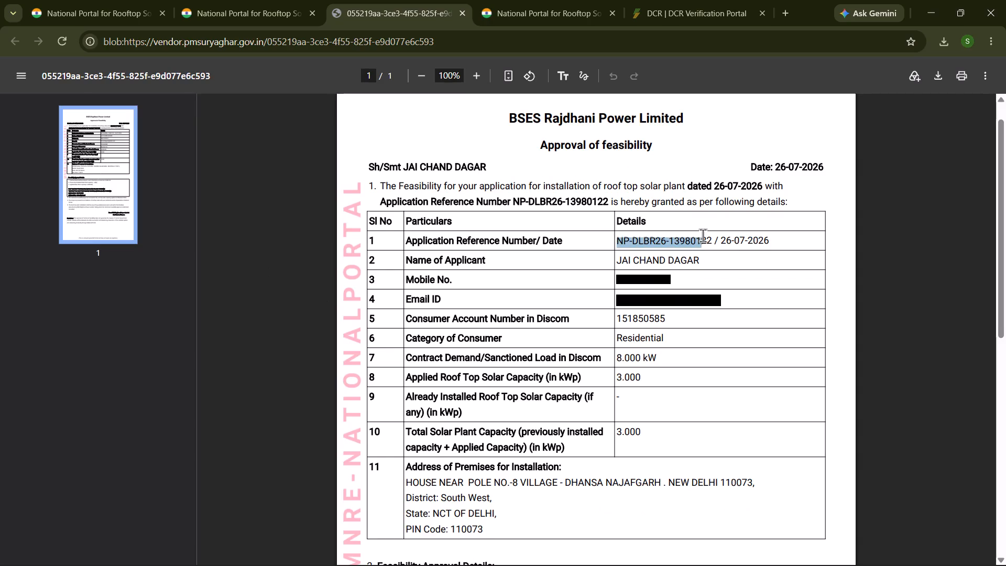
left_click_drag(703, 235, 711, 234)
key("ctrl+c")
left_click(518, 0)
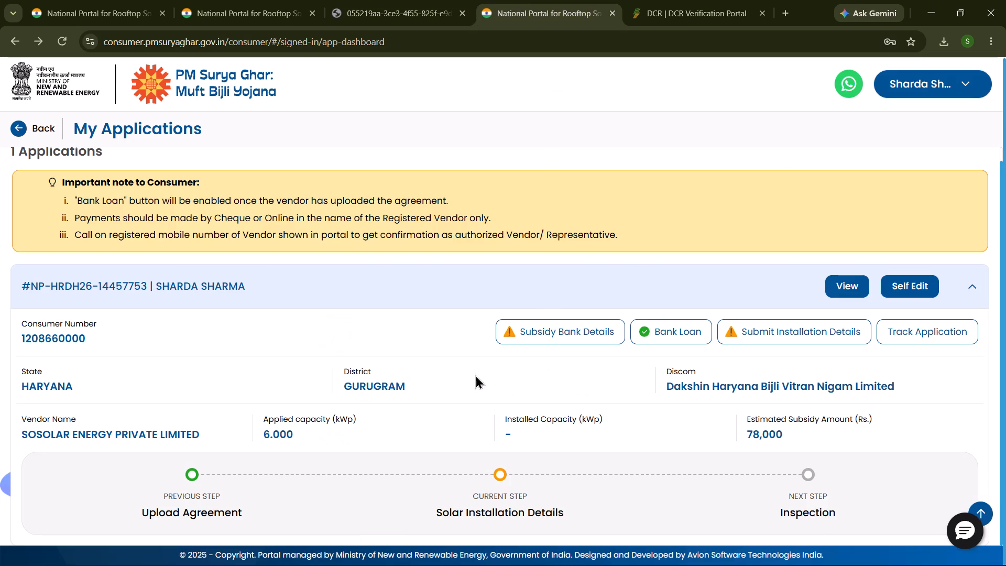
left_click(657, 0)
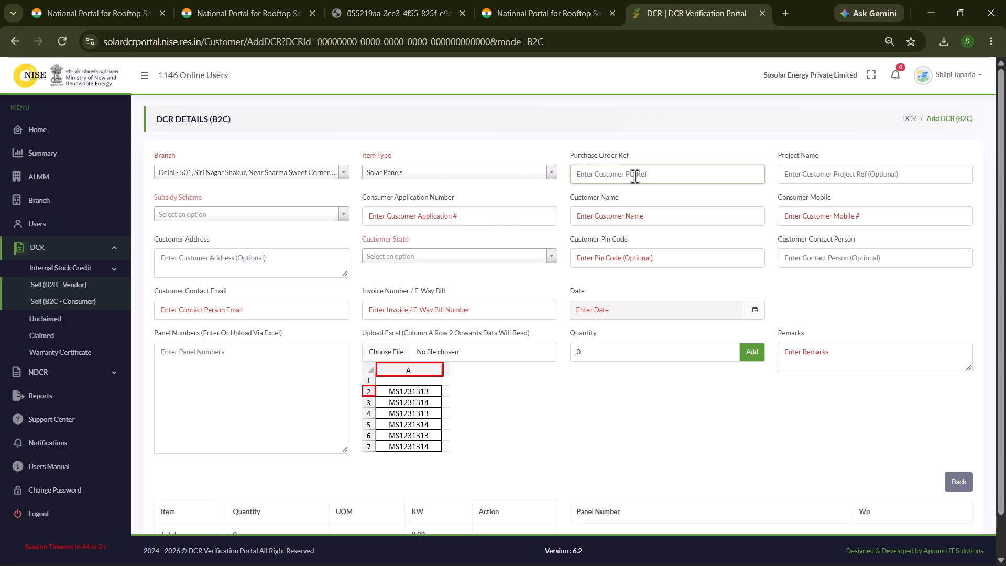
left_click(503, 216)
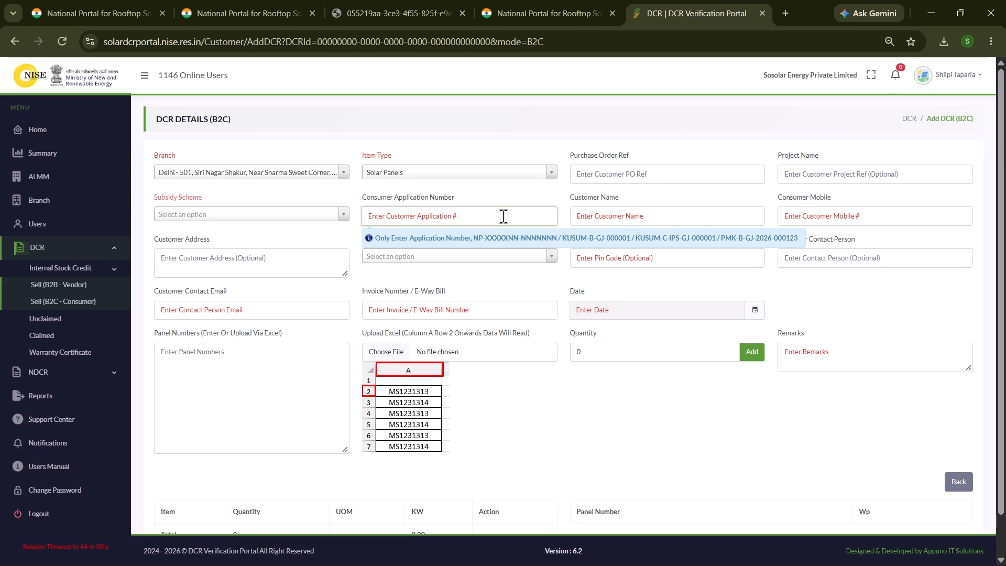
key("ctrl+v")
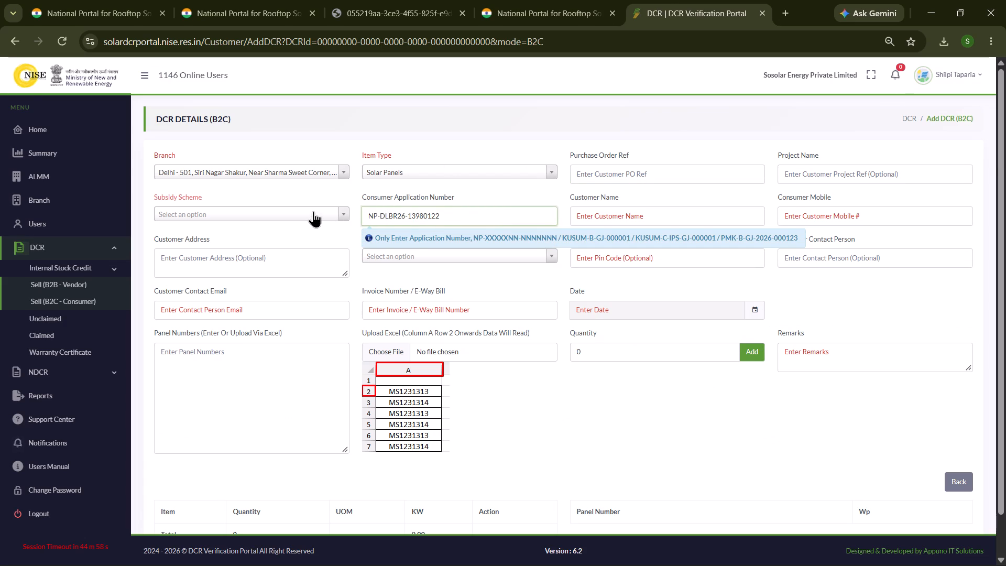
Set the DCR form's subsidy scheme to PM Surya Ghar: Muft Bijli Yojana.
left_click(313, 211)
left_click(236, 294)
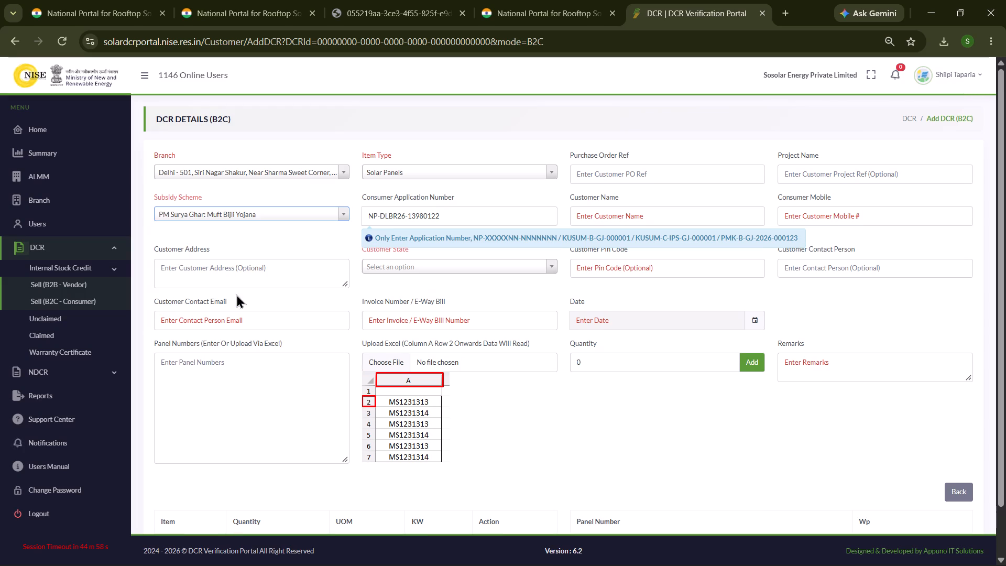
Fill in Customer Name on the DCR form with the applicant's name from the feasibility letter.
left_click(644, 215)
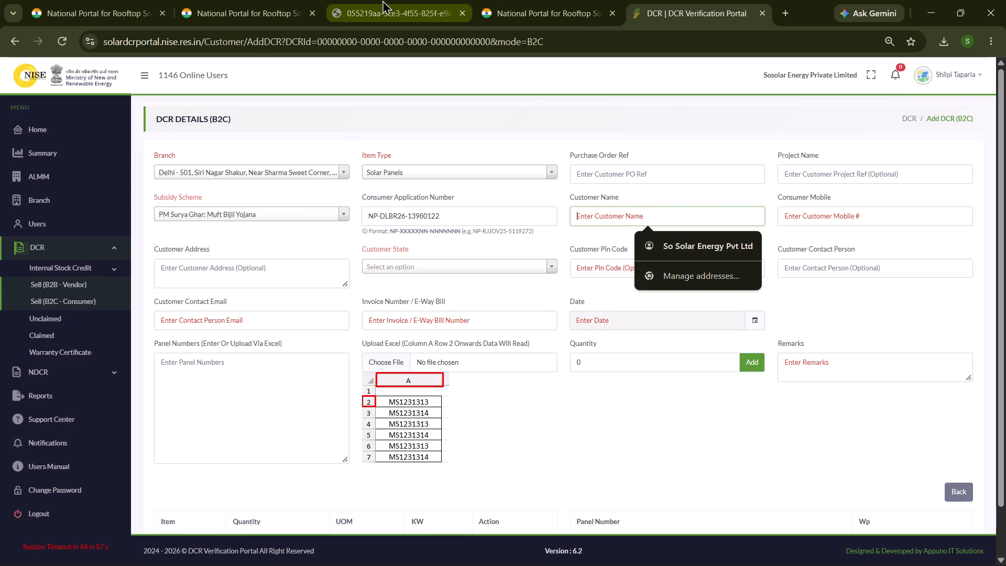
left_click(382, 0)
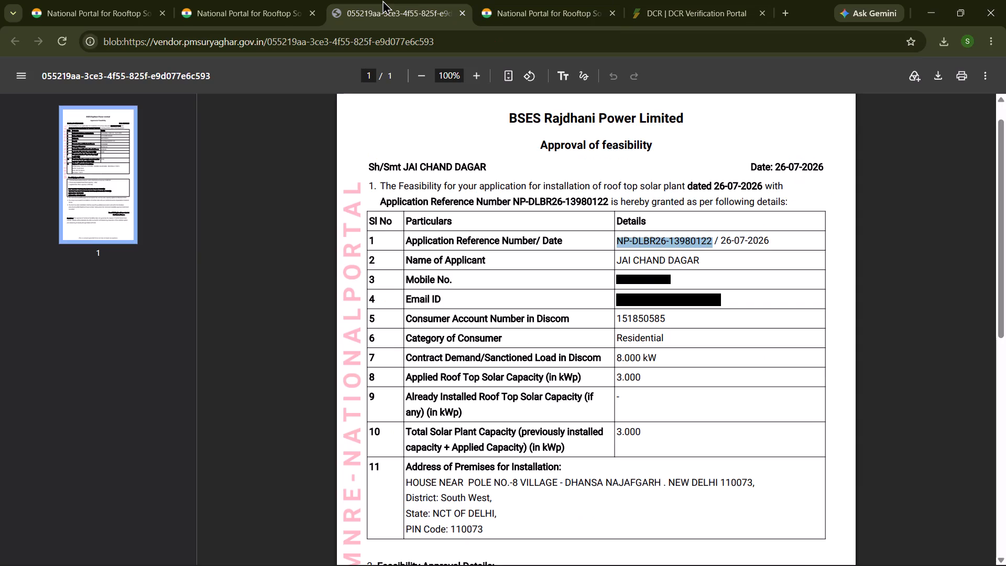
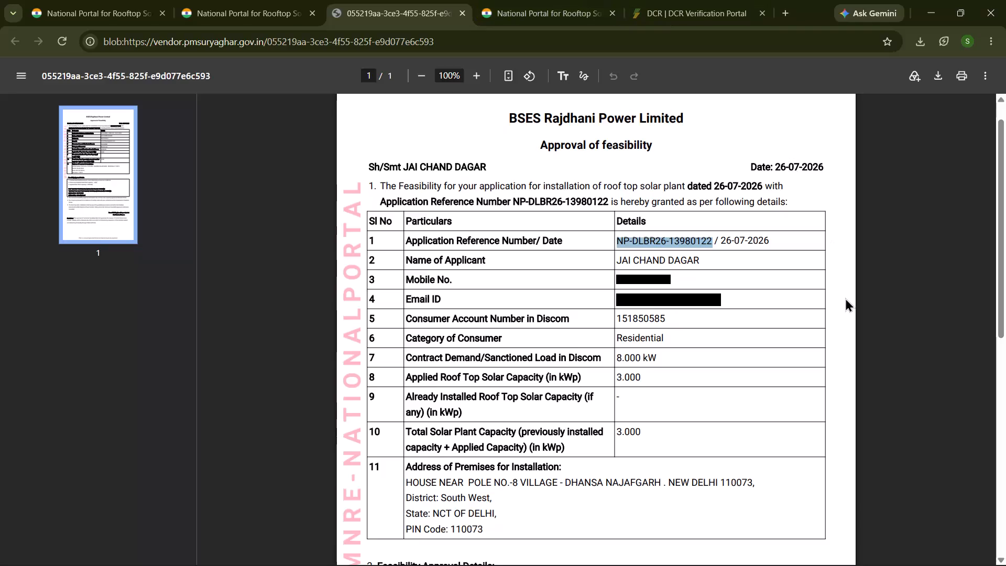
Copy the applicant's name from the feasibility letter into Customer Name on the DCR form.
left_click_drag(710, 255, 616, 259)
left_click_drag(616, 259, 705, 258)
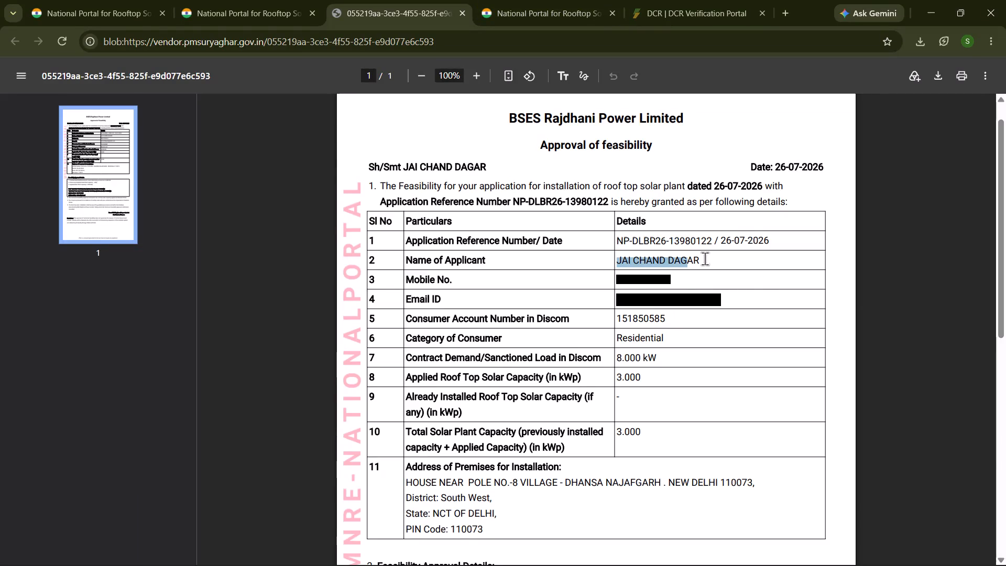
left_click_drag(705, 258, 705, 264)
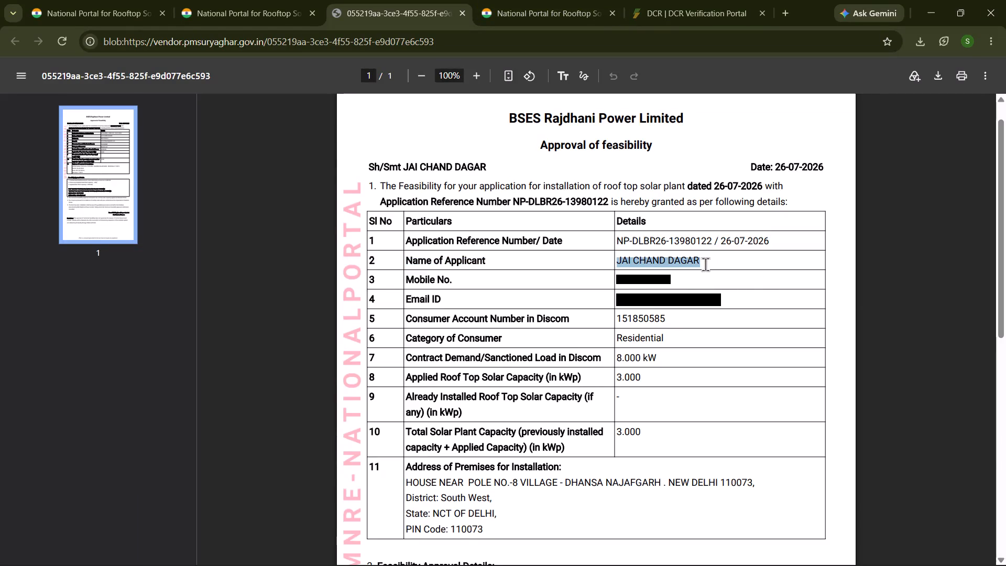
left_click_drag(705, 264, 705, 264)
key("ctrl+c")
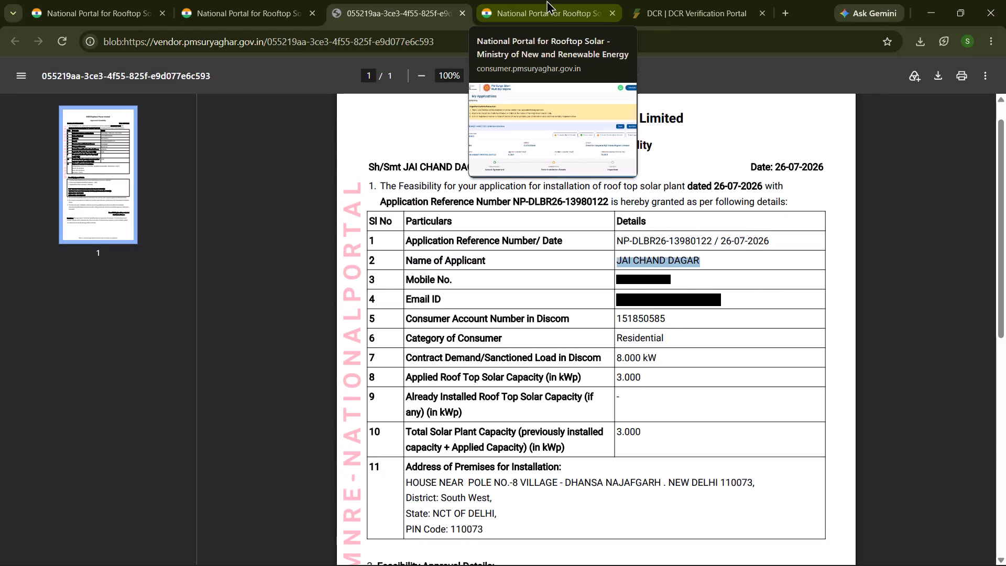
left_click(651, 0)
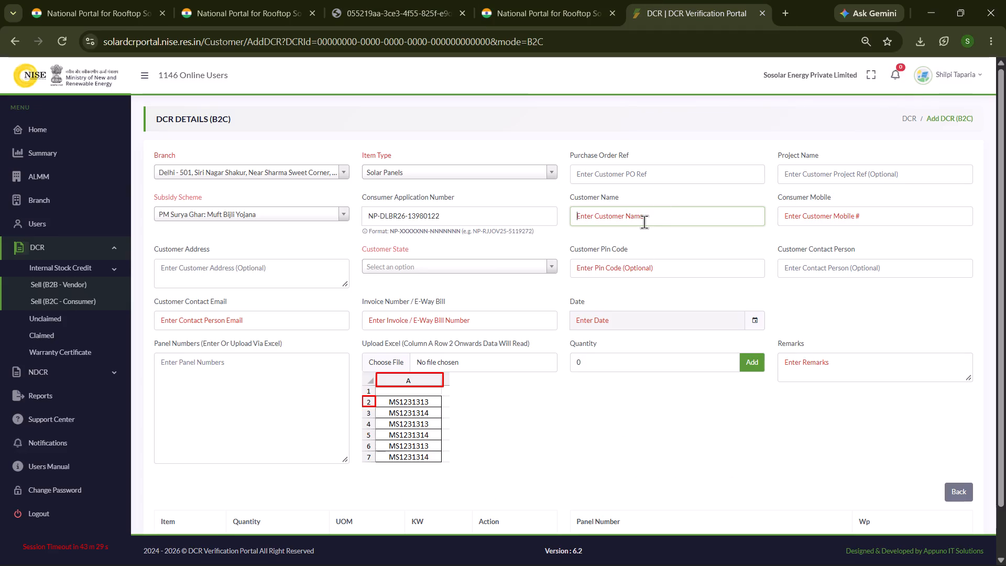
key("ctrl+v")
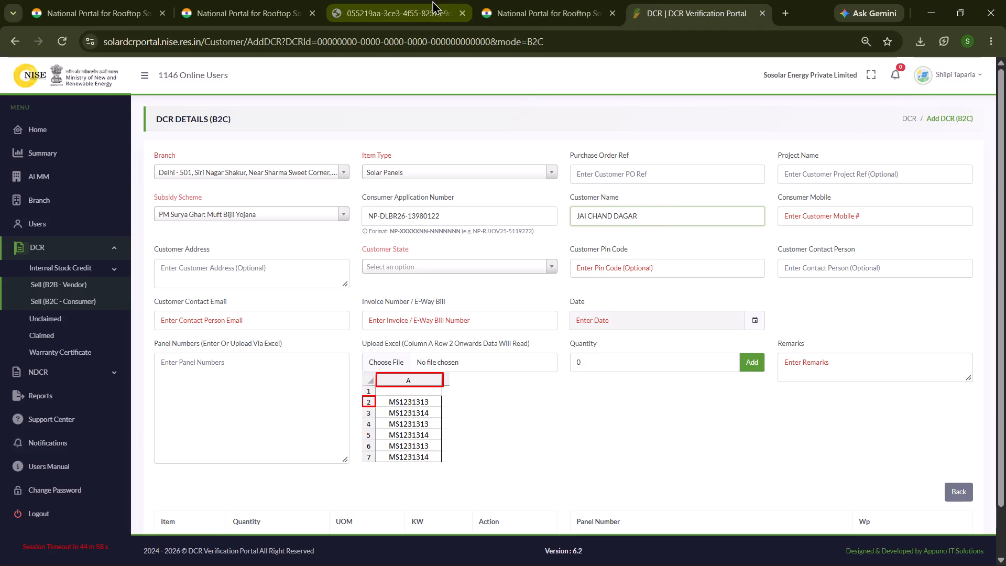
Copy the applicant's mobile number from the feasibility letter into Consumer Mobile on the DCR form.
left_click(414, 0)
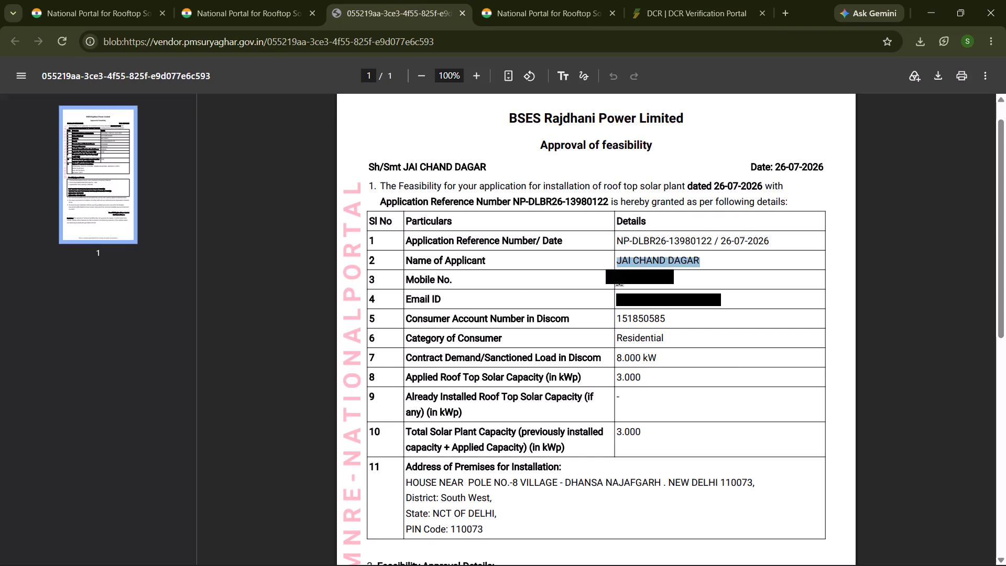
left_click_drag(619, 279, 676, 281)
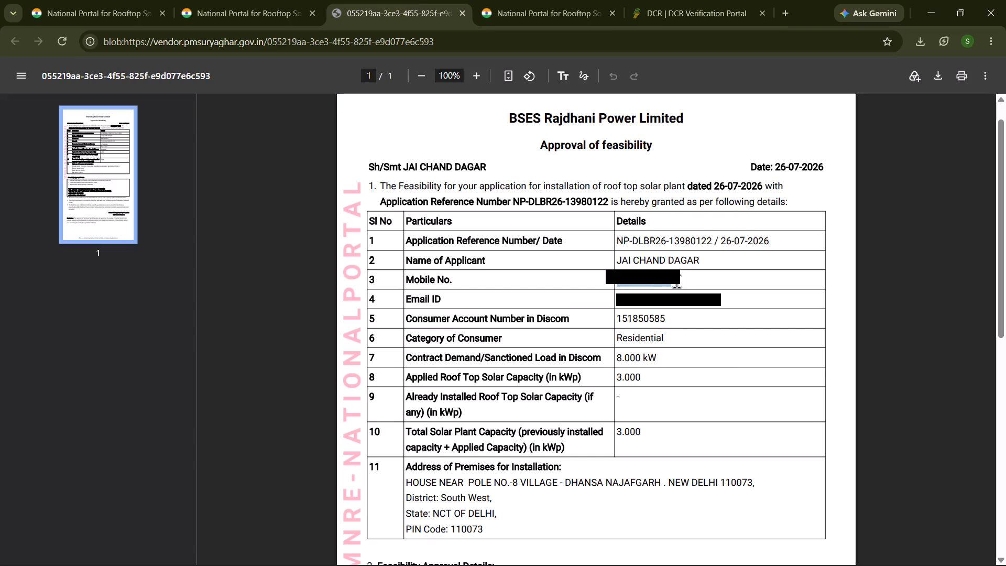
key("ctrl+c")
left_click_drag(706, 0, 736, 37)
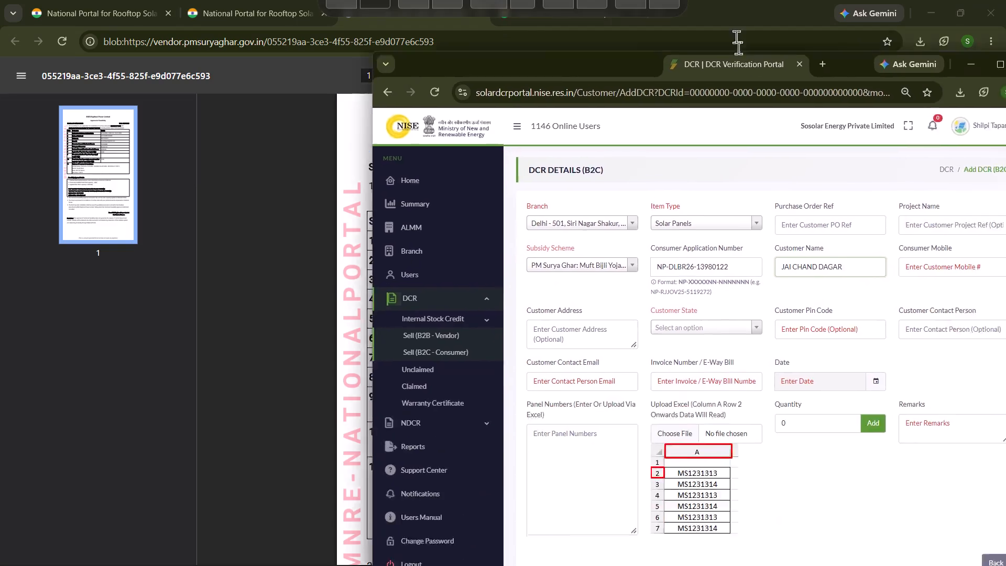
left_click_drag(736, 37, 723, 2)
left_click(825, 212)
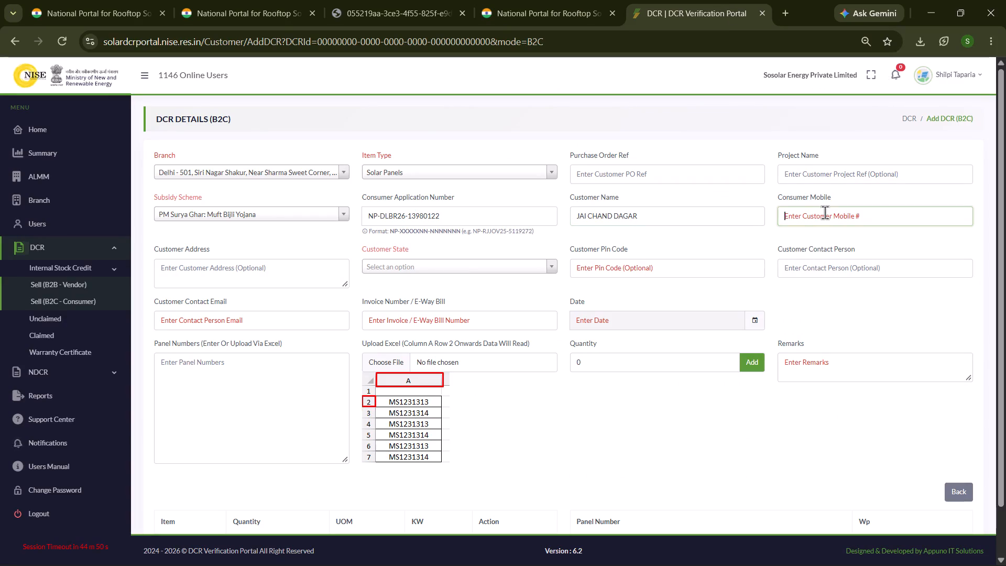
key("ctrl+v")
key("ctrl+Return")
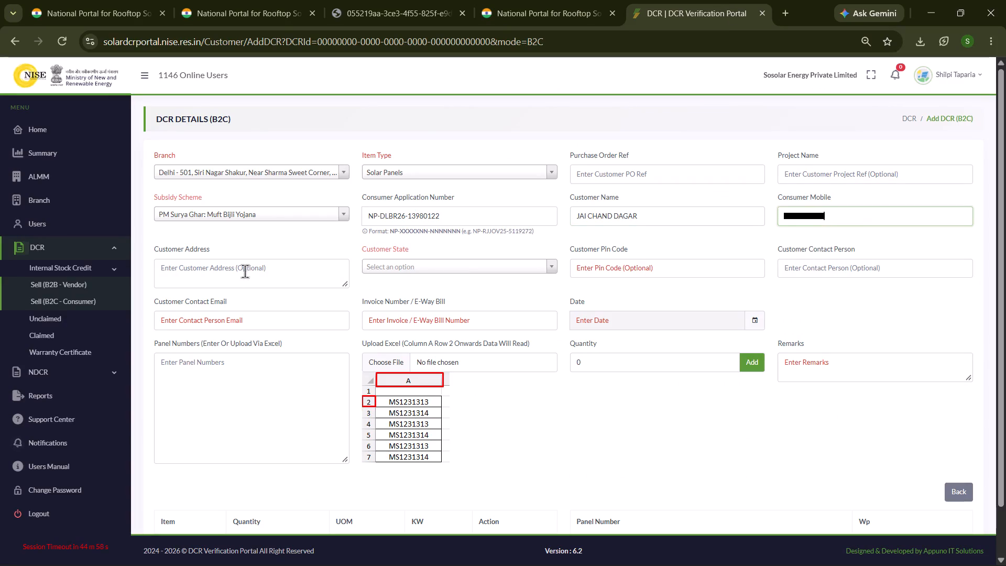
Copy the applicant's email address from the feasibility letter into Customer Contact Email on the DCR form.
left_click(247, 269)
left_click(395, 0)
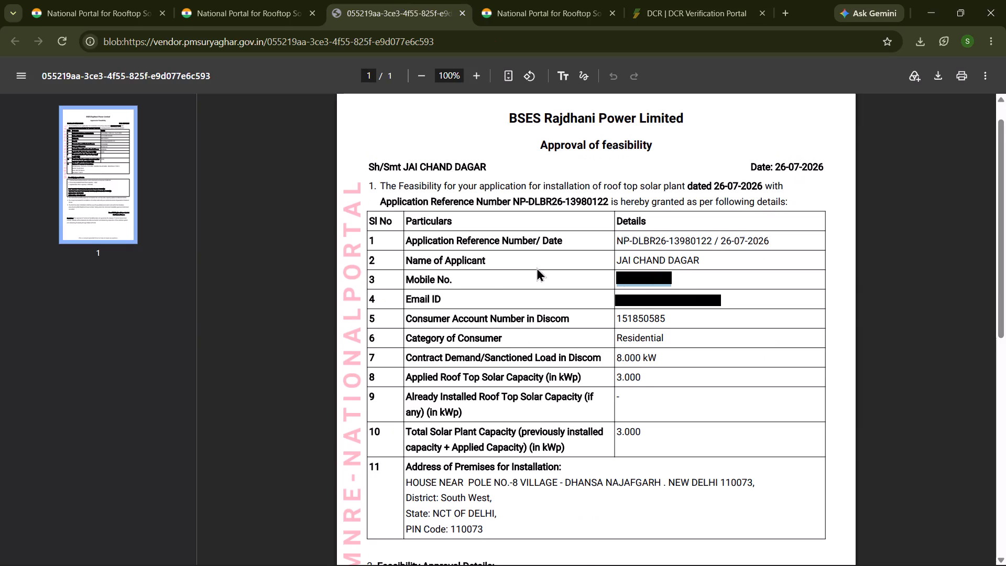
scroll(537, 267, "down", 1)
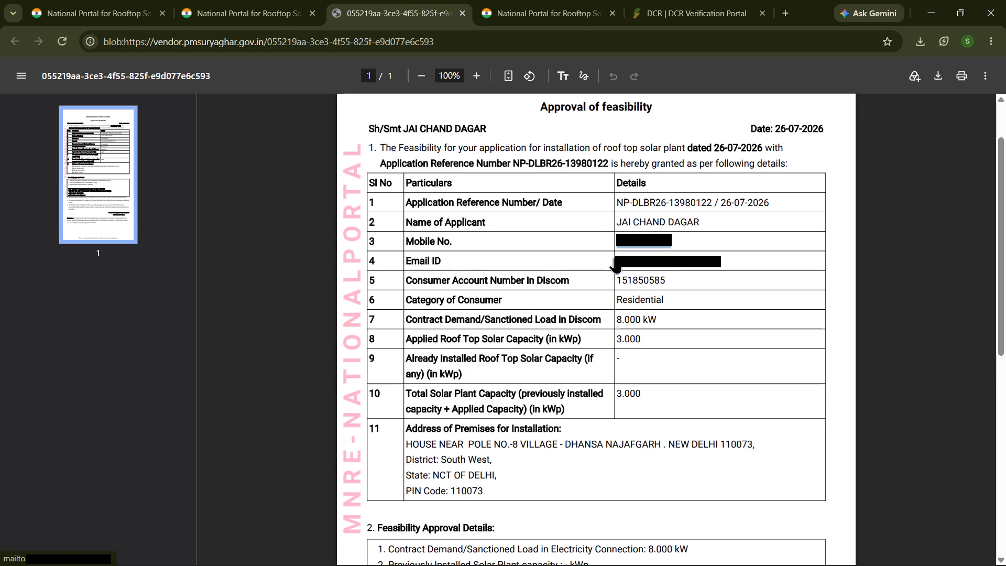
right_click(650, 253)
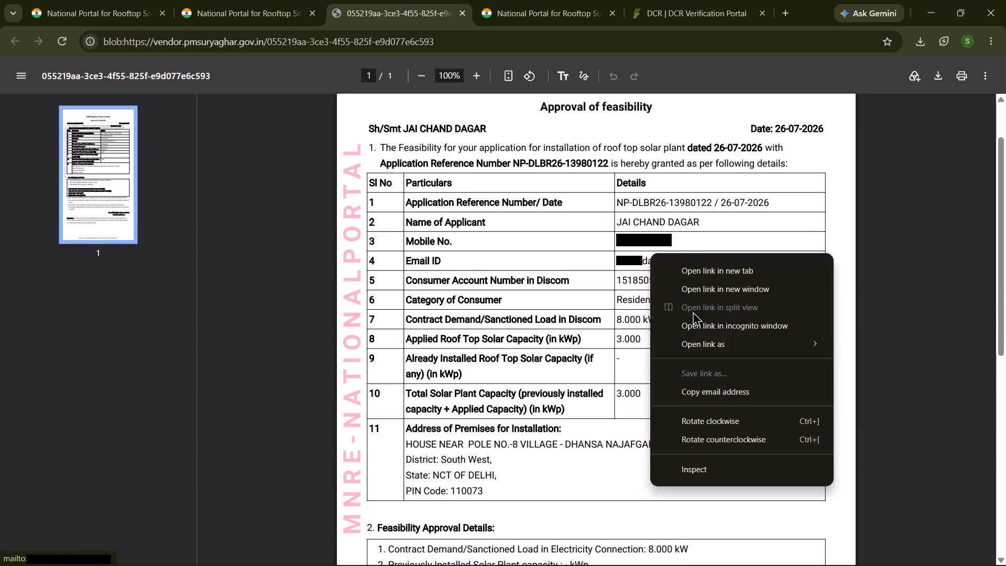
left_click(709, 396)
left_click(688, 0)
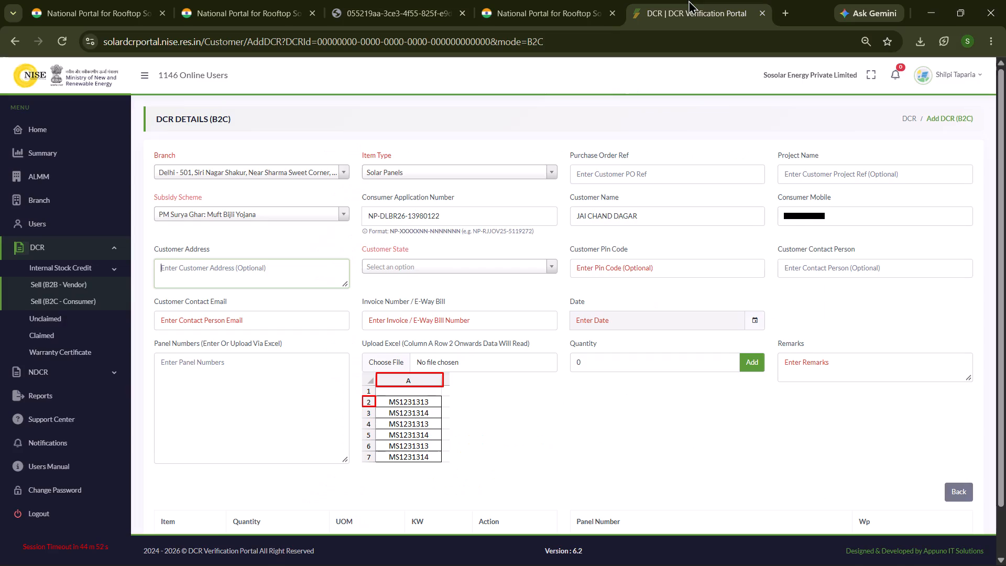
left_click(320, 324)
key("ctrl+v")
Copy the first line of the installation premises address from the feasibility letter into Customer Address on the DCR form.
left_click(249, 265)
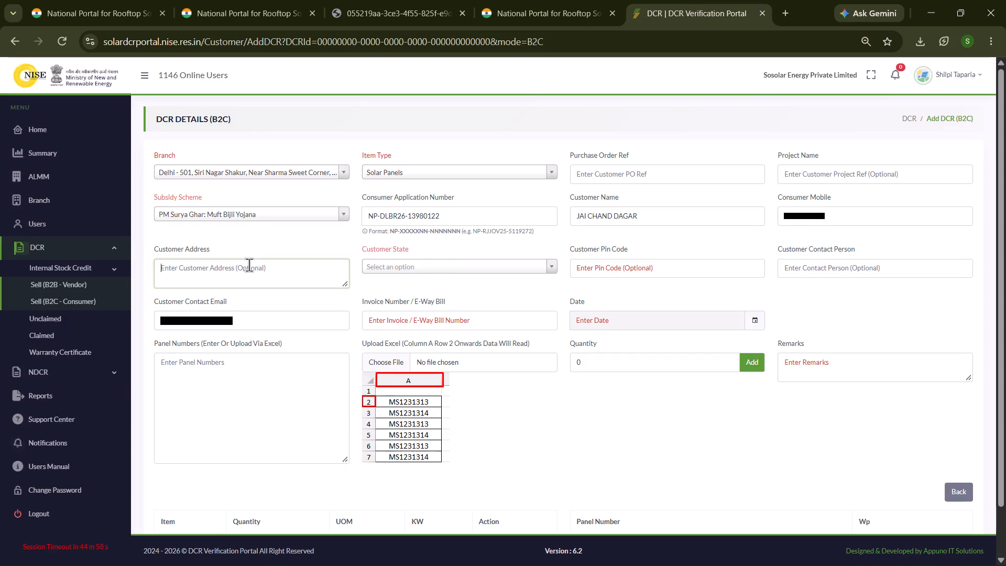
left_click(395, 0)
scroll(501, 331, "down", 1)
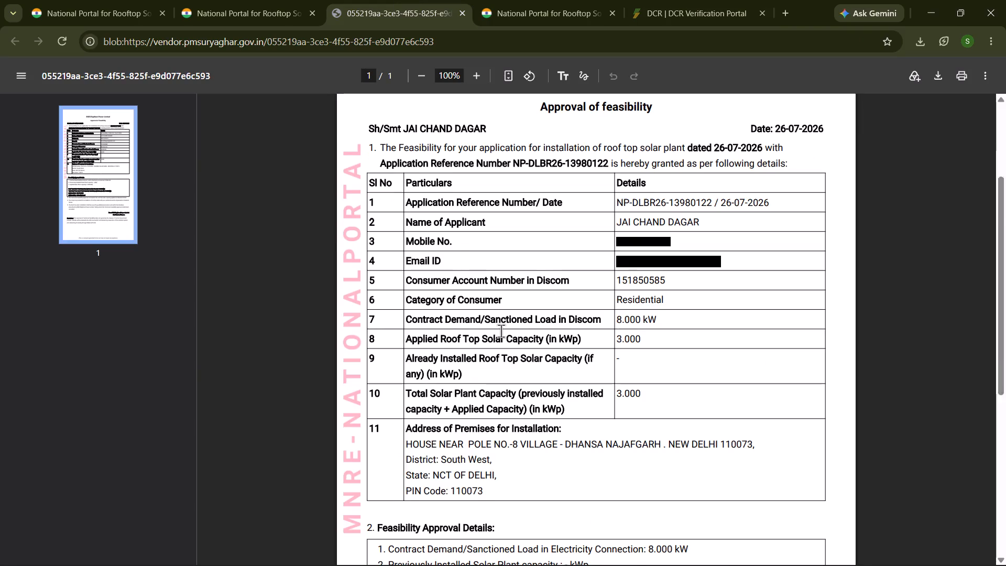
scroll(501, 331, "down", 2)
left_click_drag(407, 261, 548, 263)
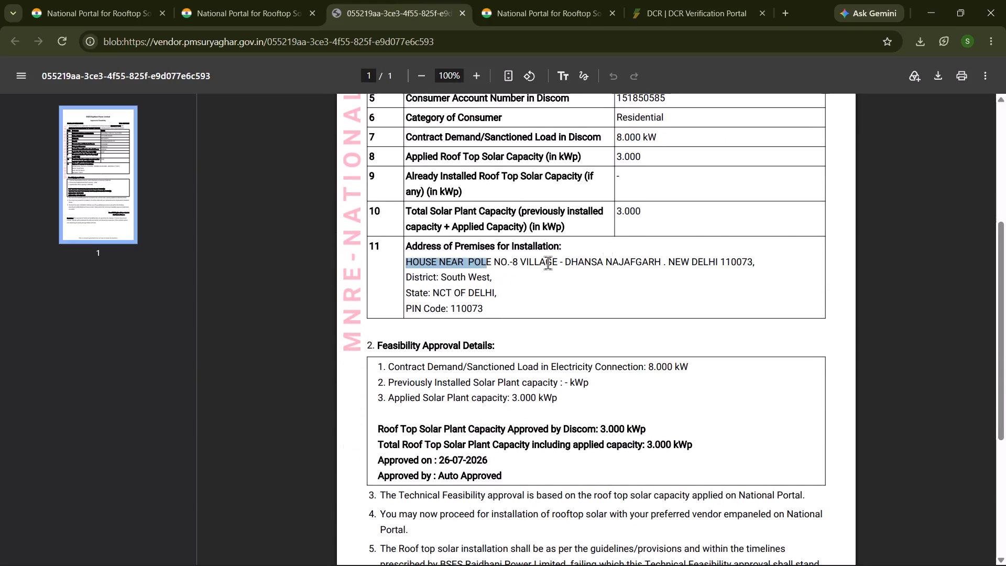
left_click_drag(548, 263, 762, 263)
key("ctrl+c")
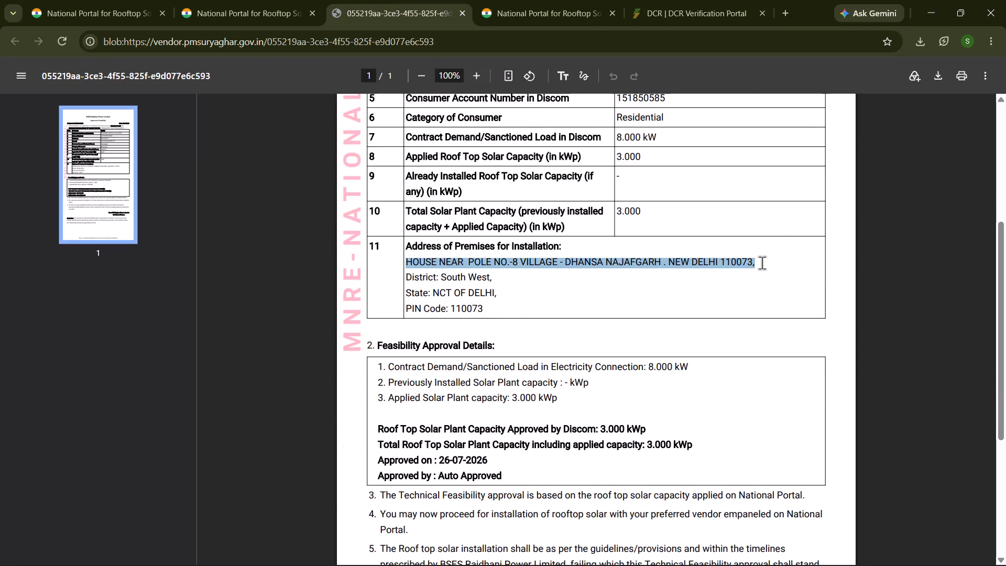
left_click(727, 0)
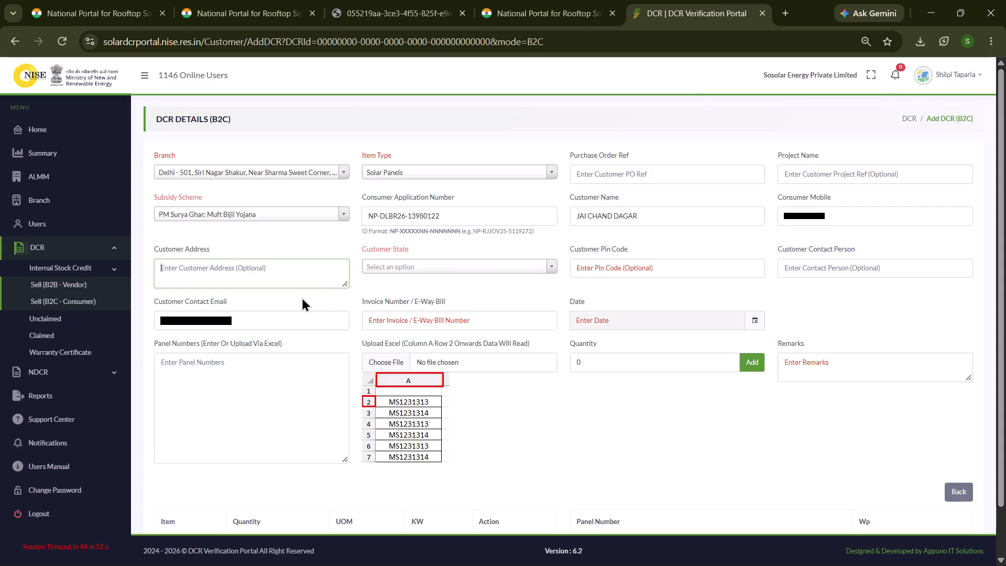
key("ctrl+v")
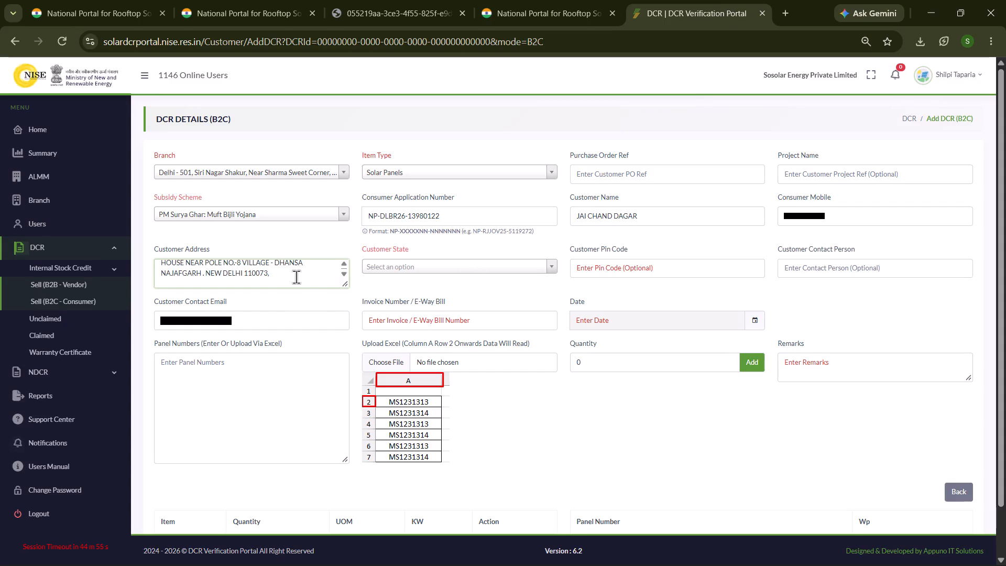
Set Customer State on the DCR form to Delhi (07).
left_click(448, 264)
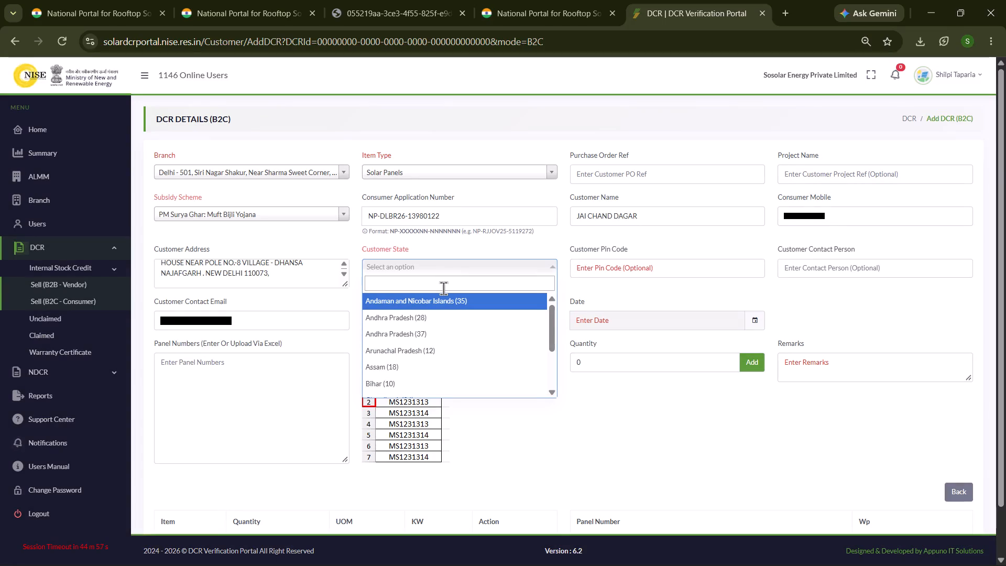
type("NEW")
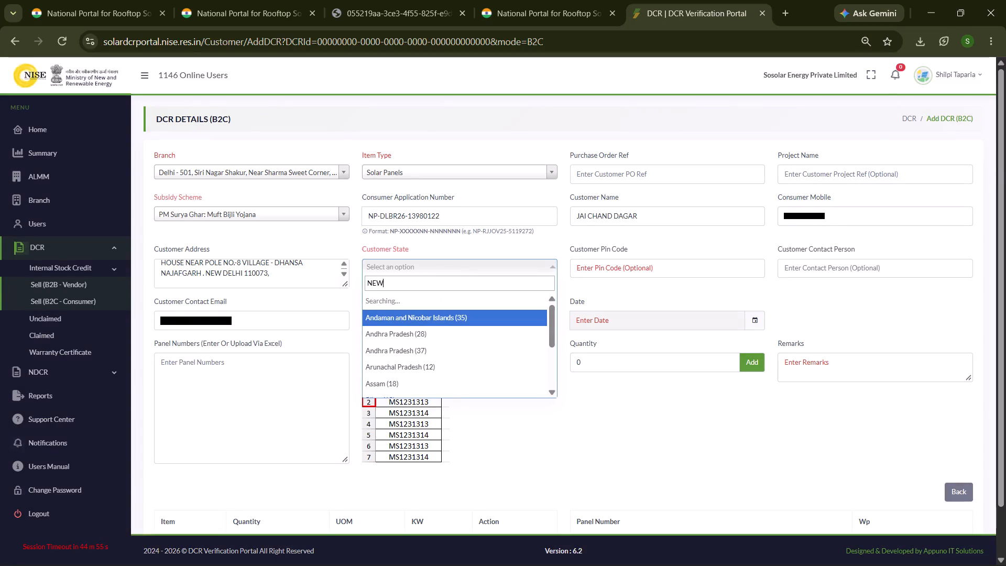
key("BackSpace")
key("BackSpace")
key("BackSpace")
key("BackSpace")
type("DELHI")
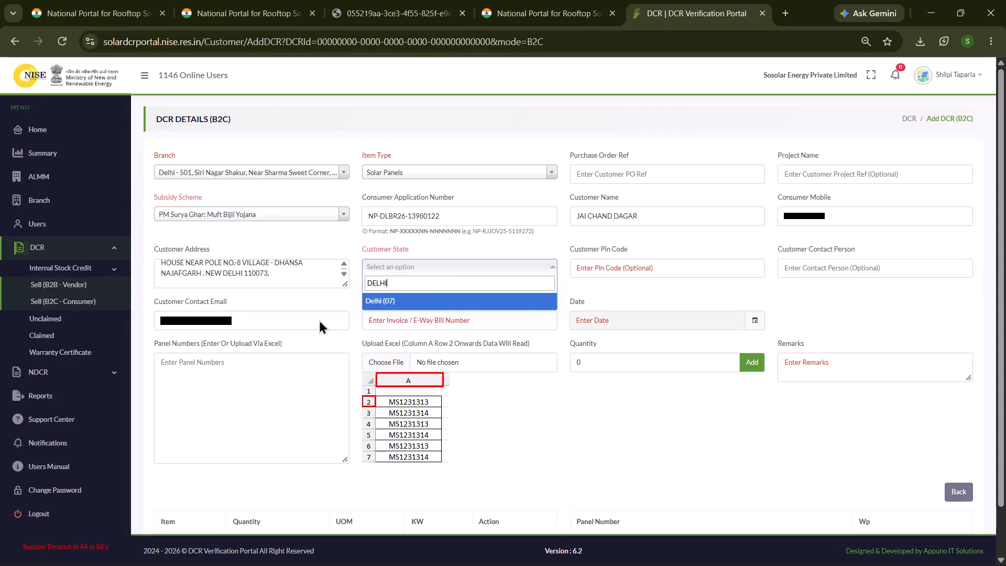
left_click(390, 302)
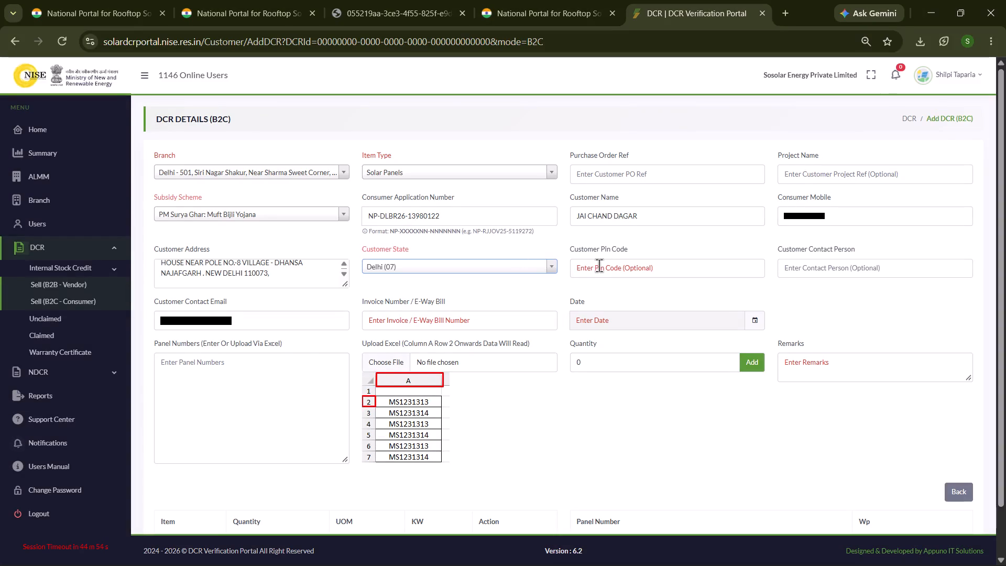
Enter the installation address's PIN code from the feasibility letter in Customer Pin Code on the DCR form.
left_click(612, 269)
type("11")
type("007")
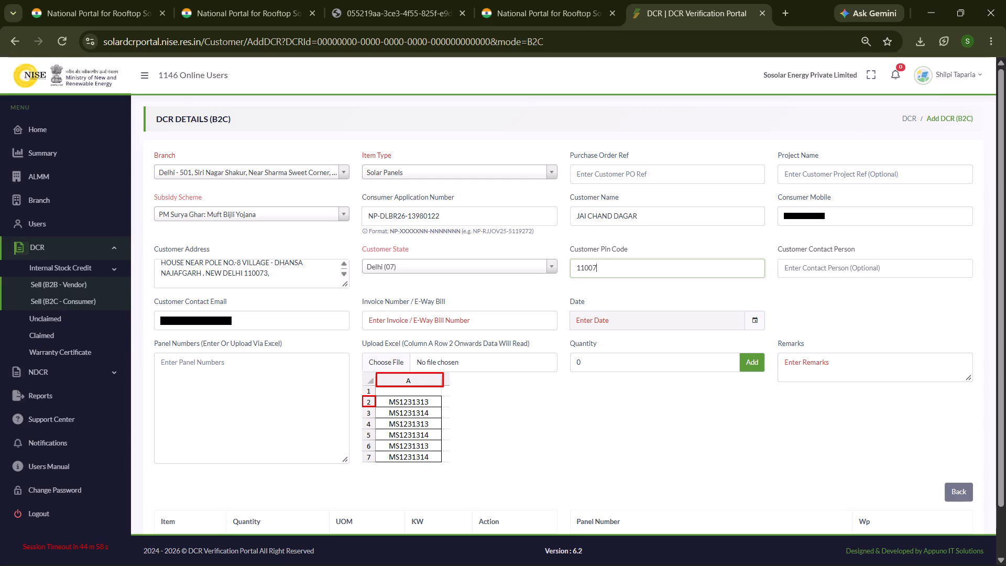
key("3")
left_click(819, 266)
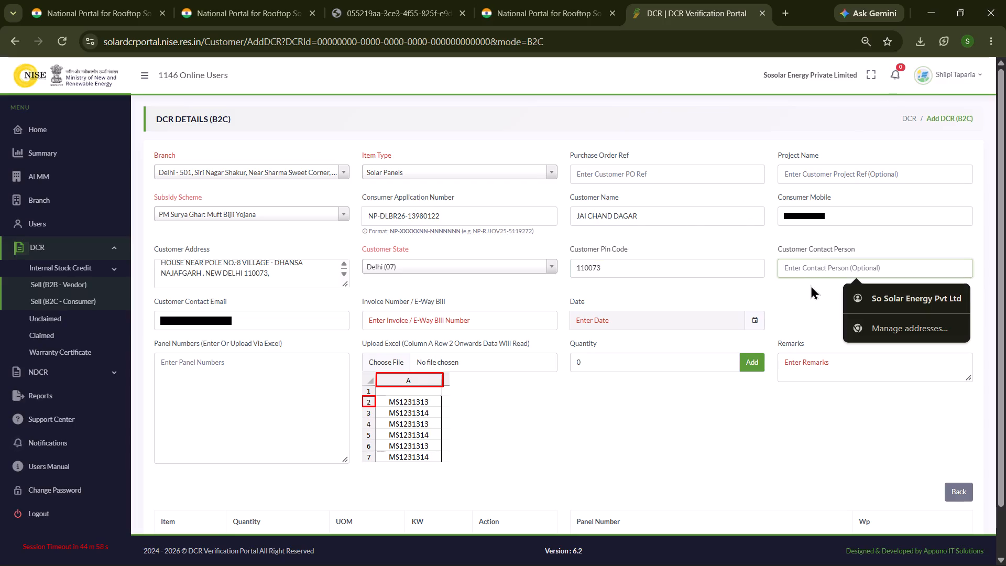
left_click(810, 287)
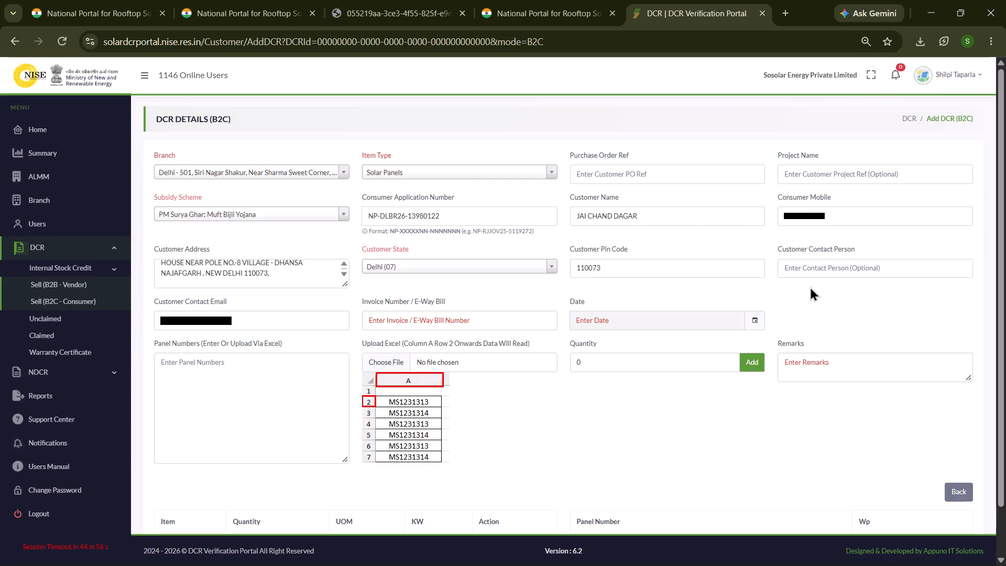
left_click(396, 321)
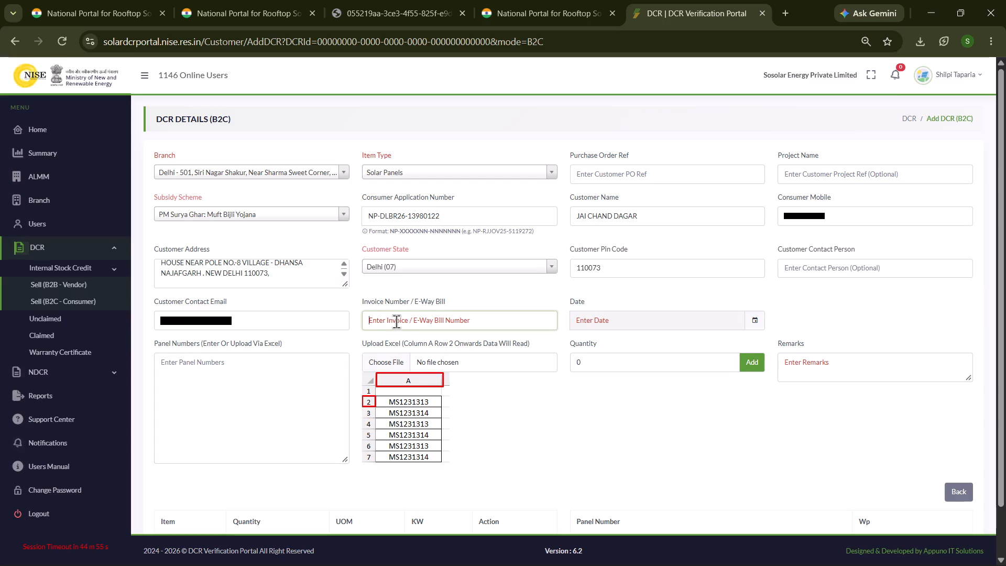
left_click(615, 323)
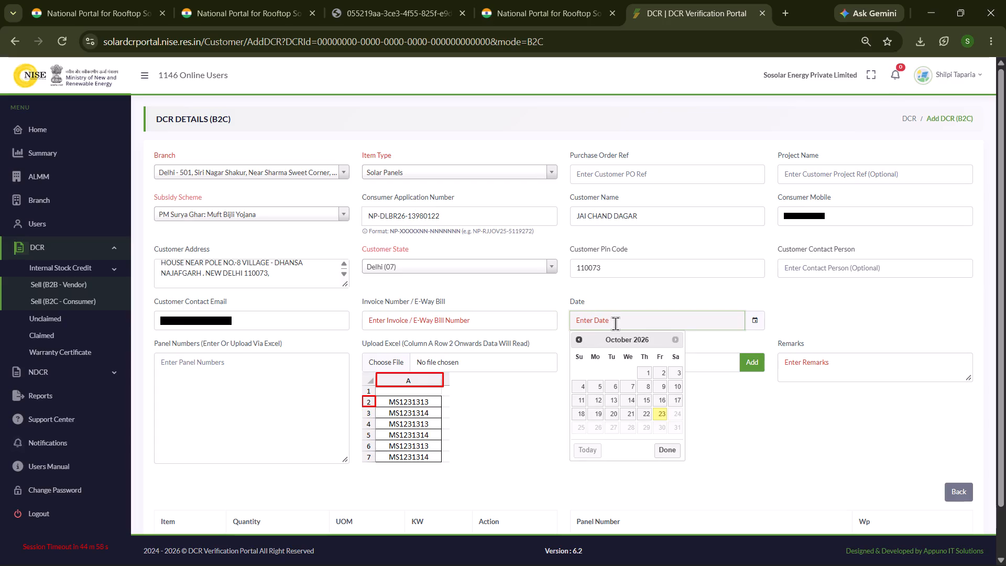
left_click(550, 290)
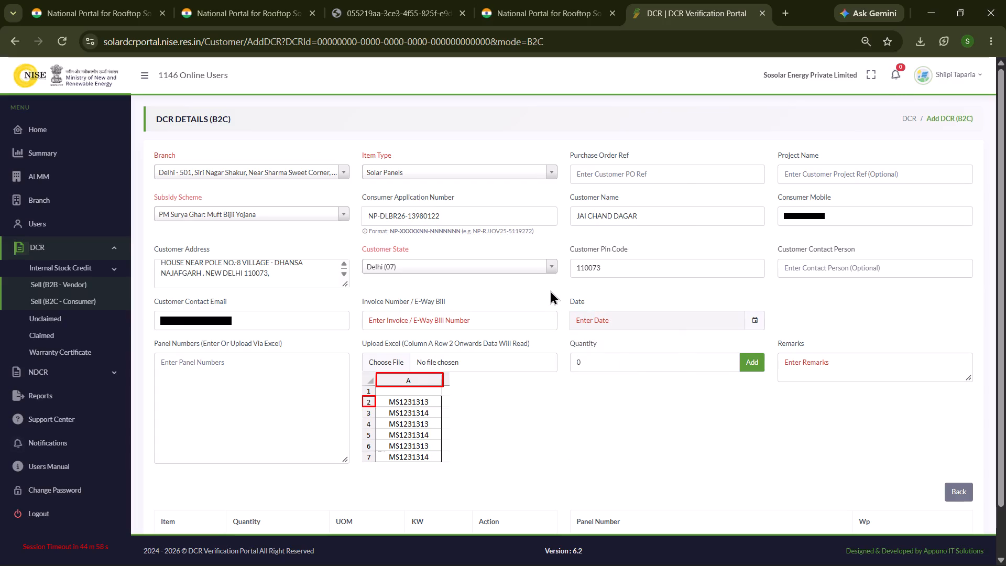
Open the All Invoices list in Zoho Invoice in a new browser tab and look through the existing invoices for the DCR invoice details.
left_click(247, 381)
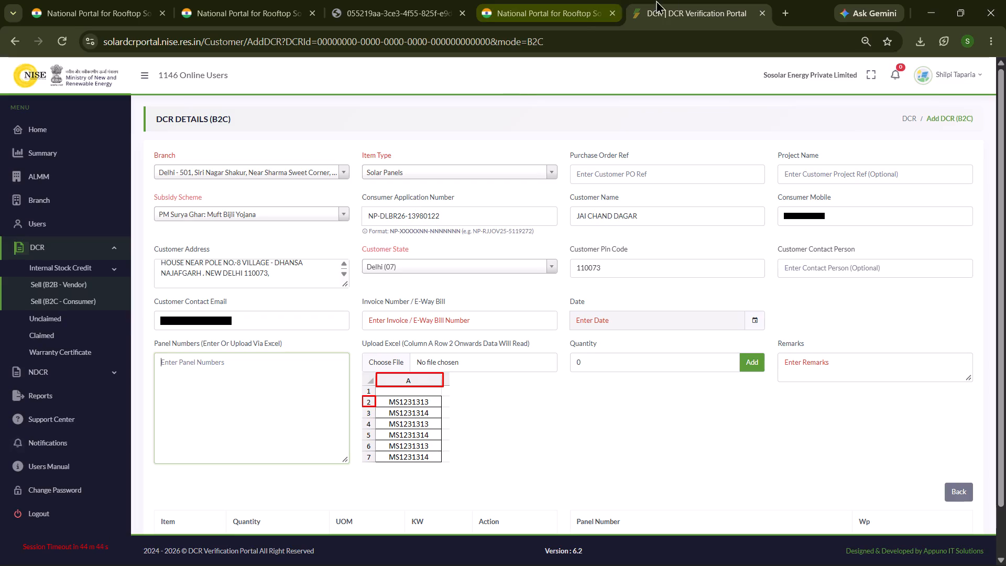
left_click(791, 9)
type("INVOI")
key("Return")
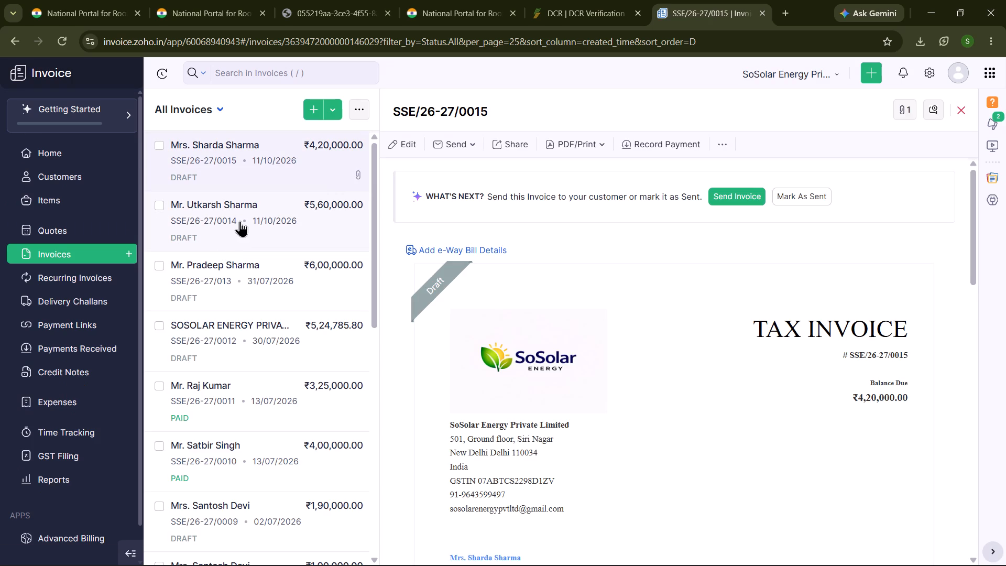
scroll(277, 349, "down", 1)
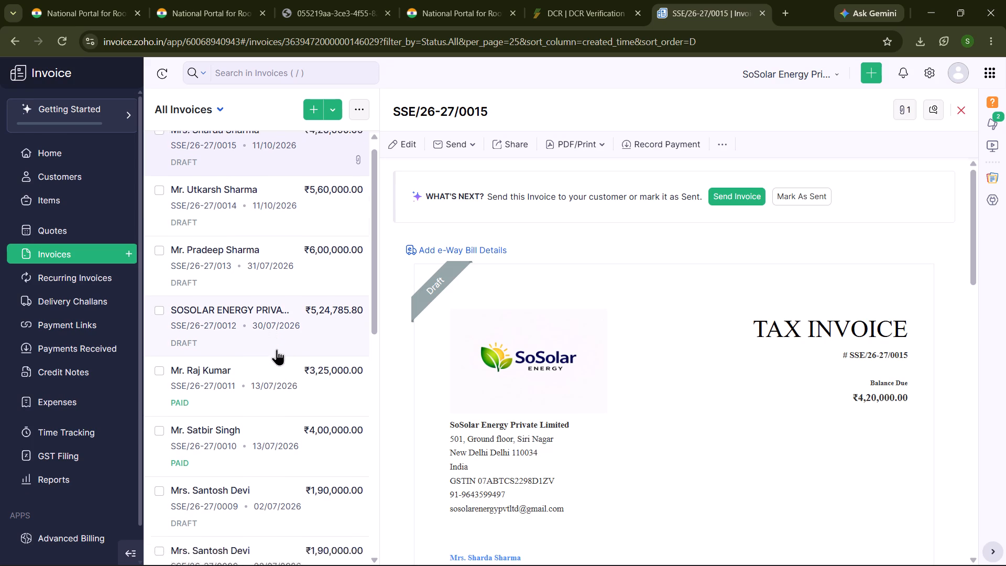
scroll(277, 349, "down", 1)
scroll(386, 282, "down", 2)
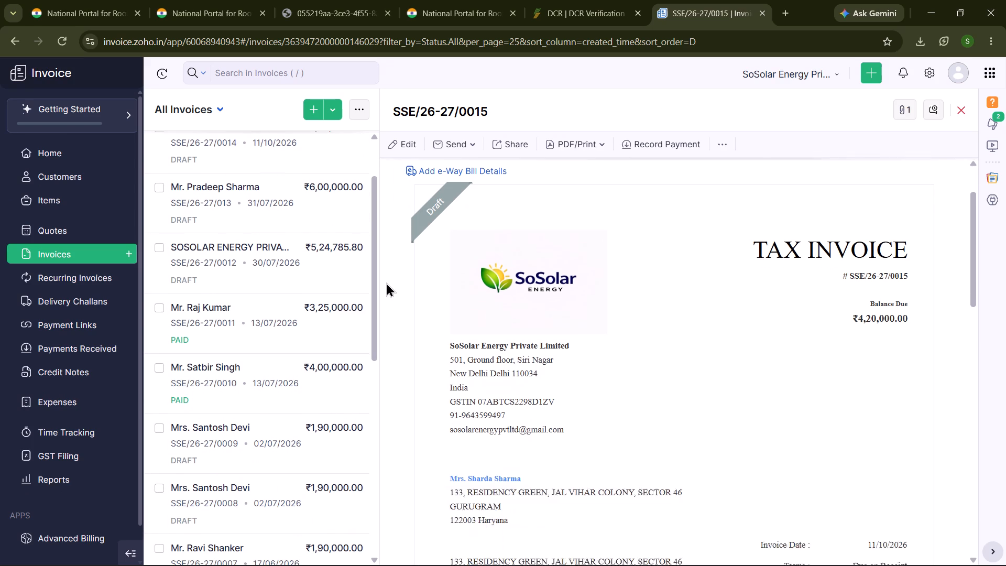
Look through tax invoice SSE/26-27/0015 in Zoho Invoice, examining its billing details, line items, totals and closing notes.
scroll(386, 282, "down", 6)
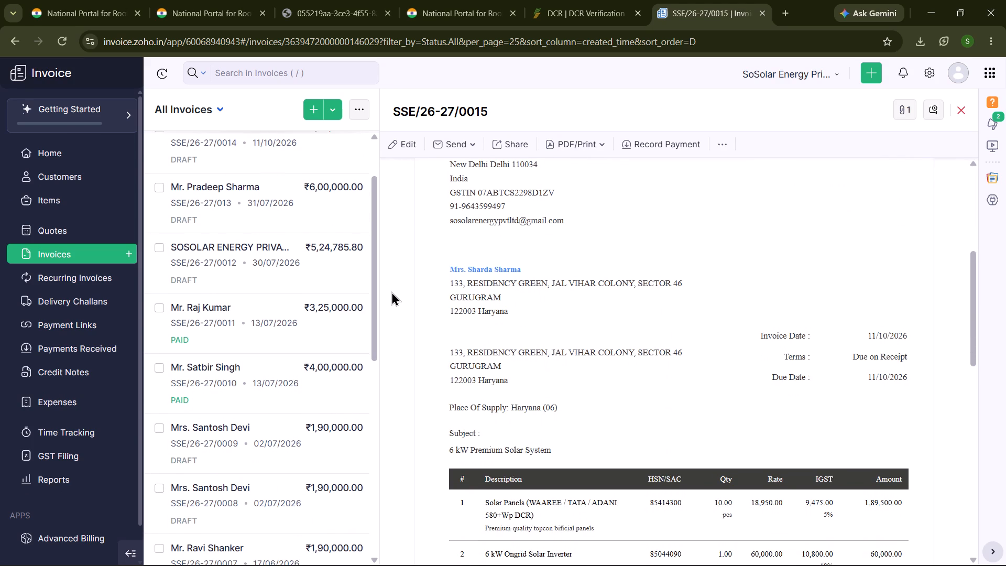
scroll(391, 291, "down", 11)
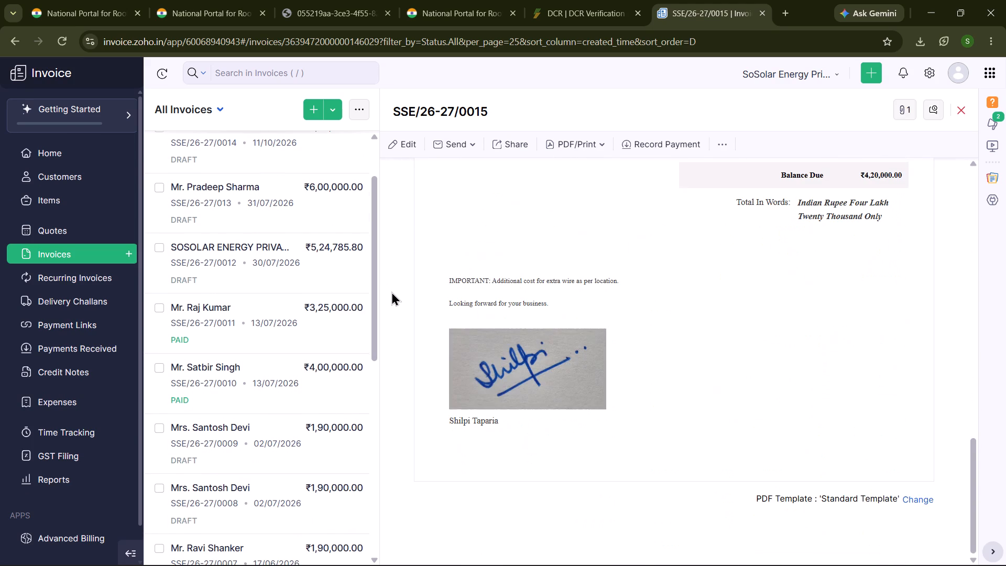
scroll(391, 291, "down", 1)
scroll(391, 291, "up", 15)
scroll(391, 291, "down", 10)
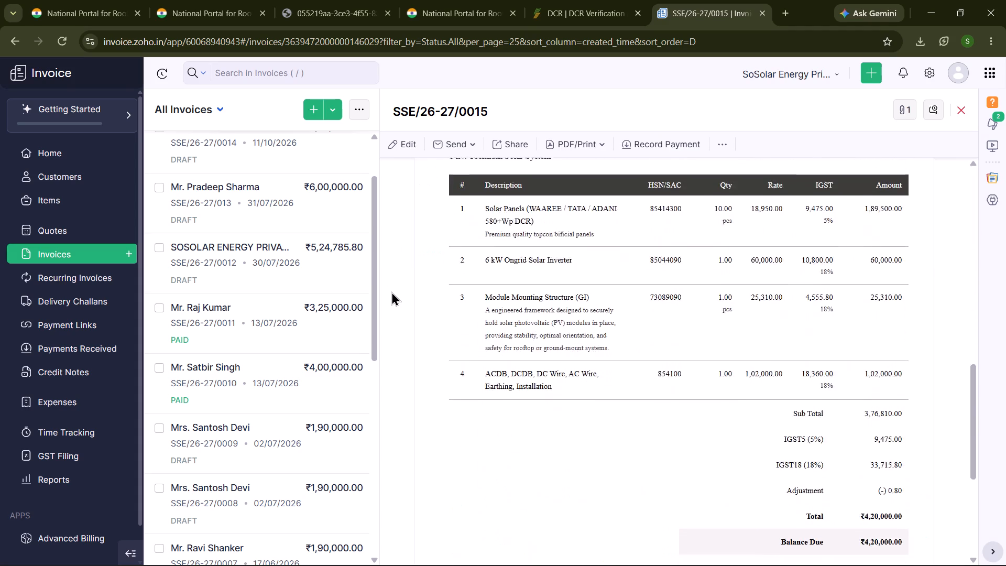
scroll(391, 291, "down", 5)
scroll(424, 325, "up", 2)
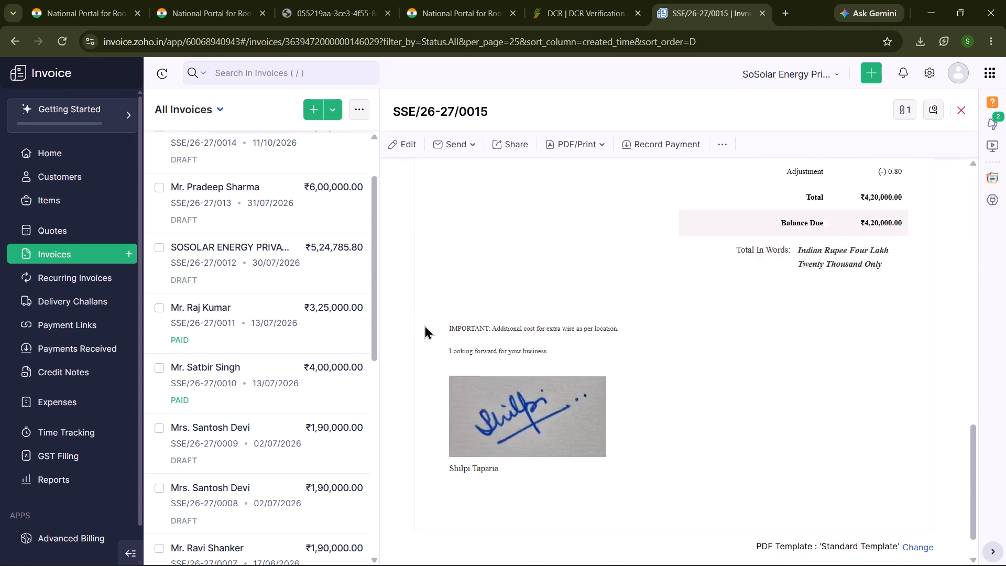
Re-examine tax invoice SSE/26-27/0015 from its line items and totals to its closing notes and header.
scroll(424, 325, "up", 13)
scroll(424, 325, "down", 7)
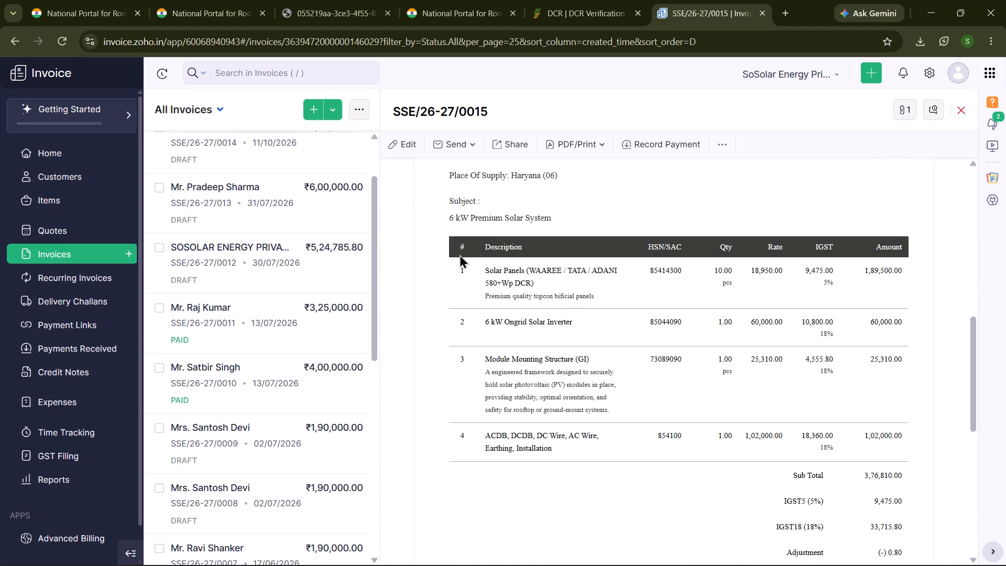
left_click_drag(457, 249, 719, 565)
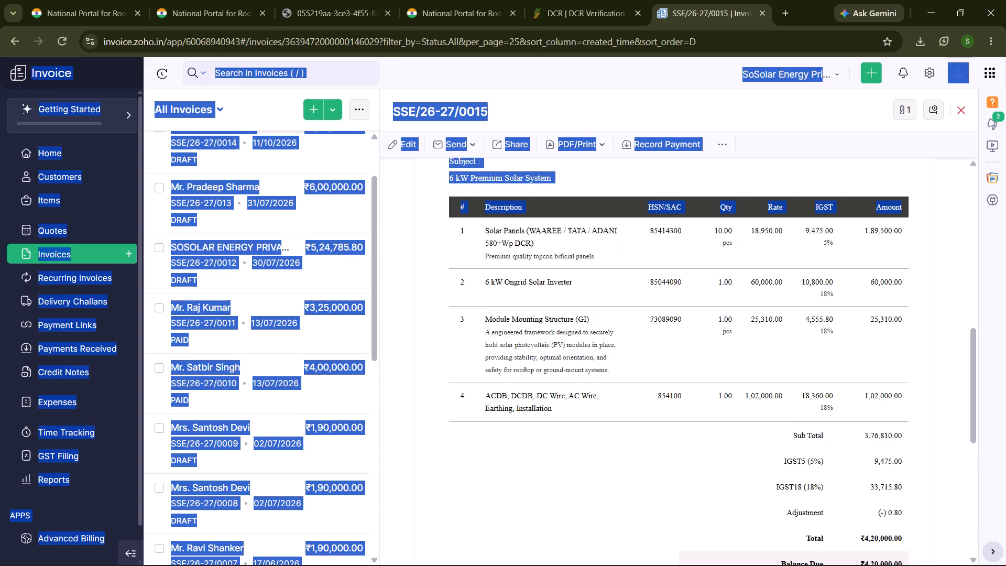
left_click_drag(719, 565, 740, 565)
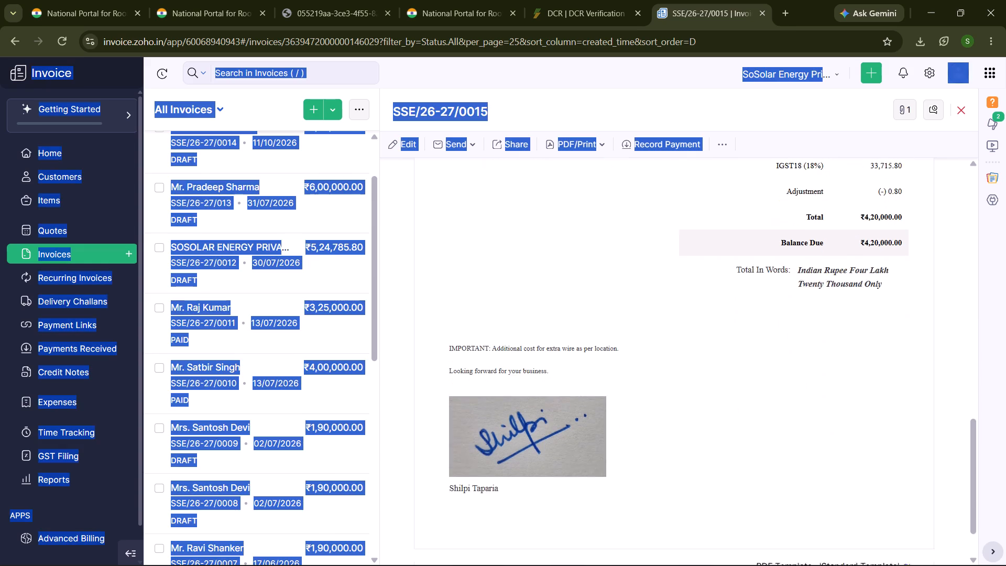
left_click_drag(740, 565, 654, 442)
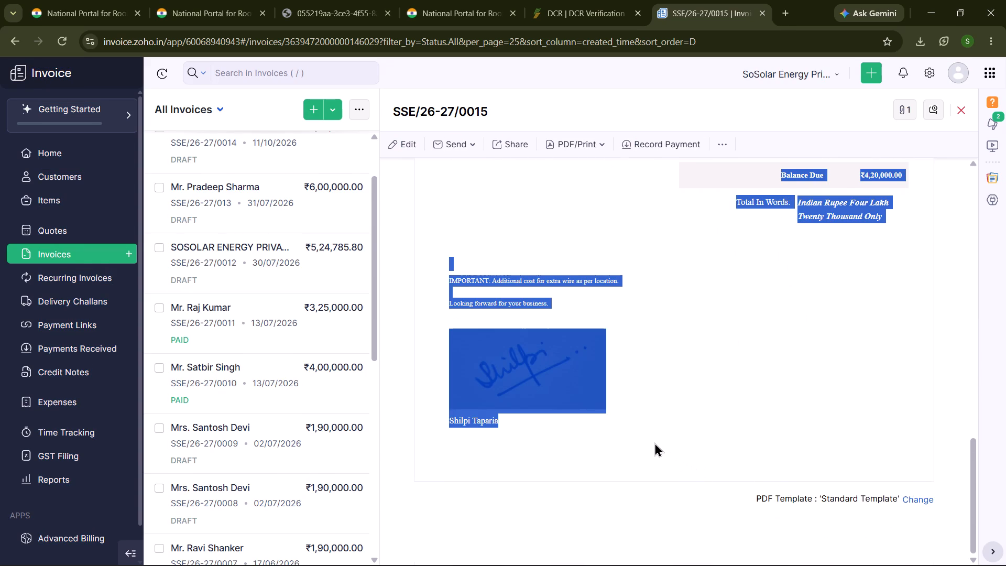
left_click_drag(654, 442, 620, 437)
left_click(620, 437)
scroll(626, 275, "up", 4)
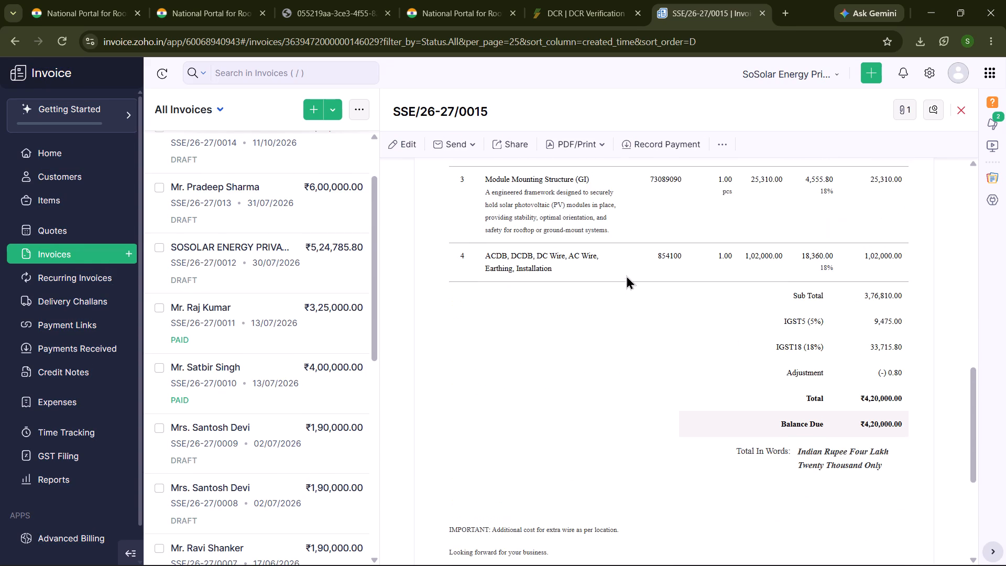
scroll(506, 386, "up", 8)
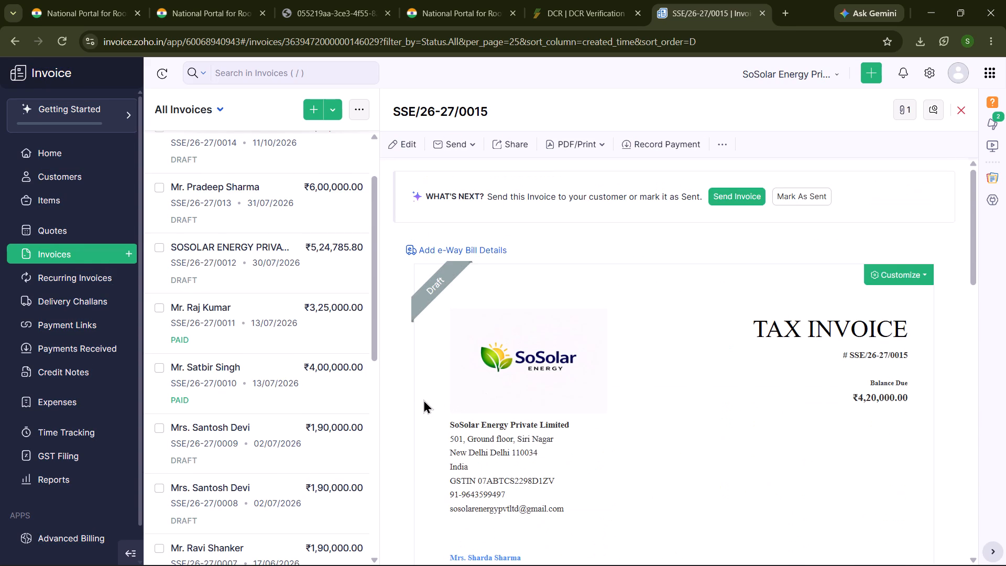
scroll(423, 398, "up", 1)
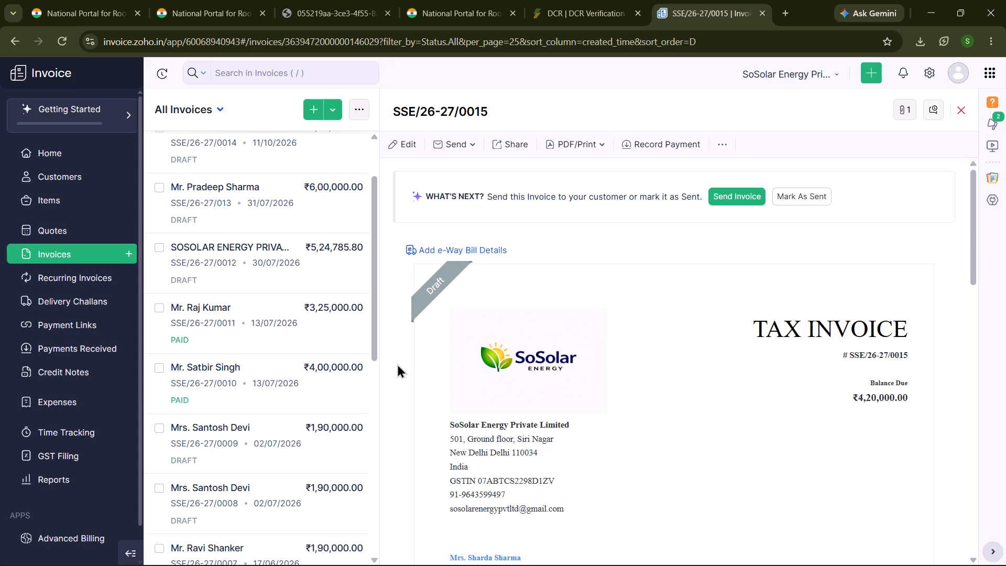
Open the installation details of the Gurugram consumer's 6 kWp application in the consumer portal and confirm that they are correct.
left_click(456, 0)
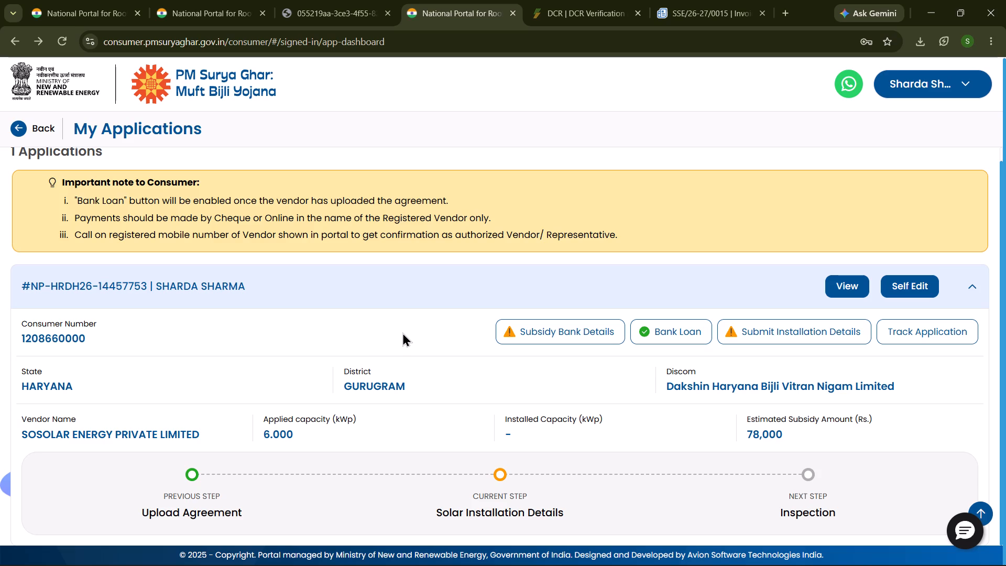
left_click(811, 333)
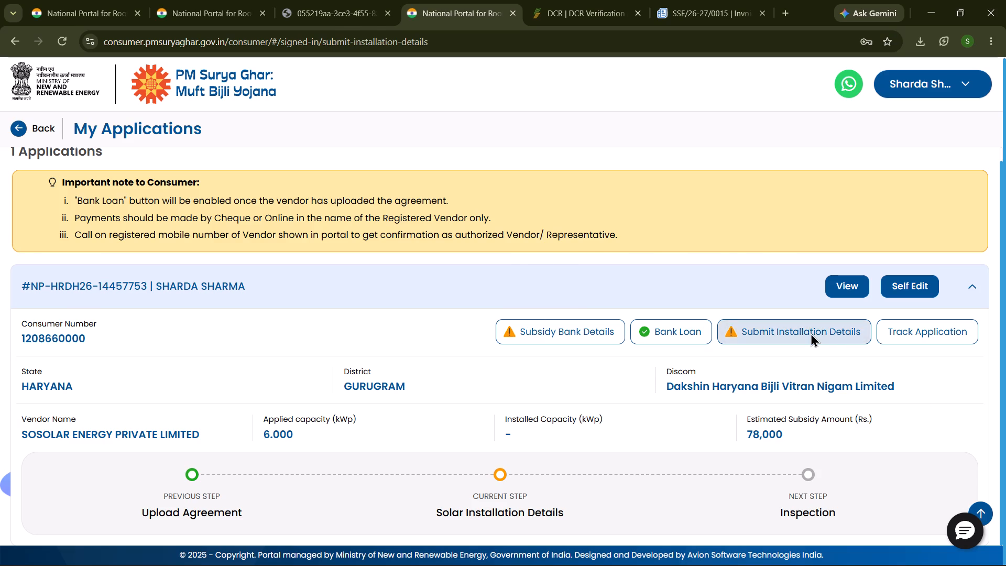
scroll(705, 351, "down", 12)
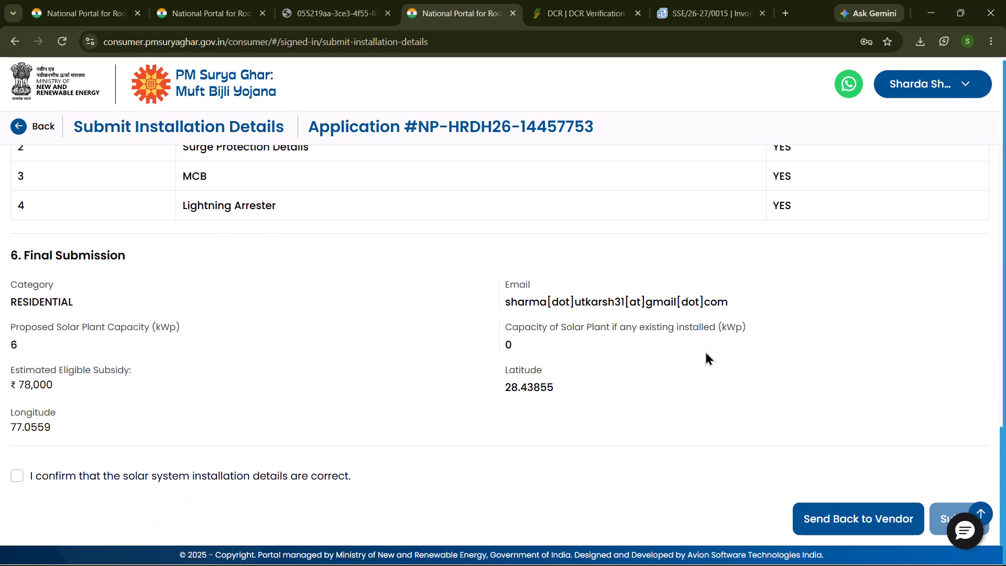
left_click(19, 474)
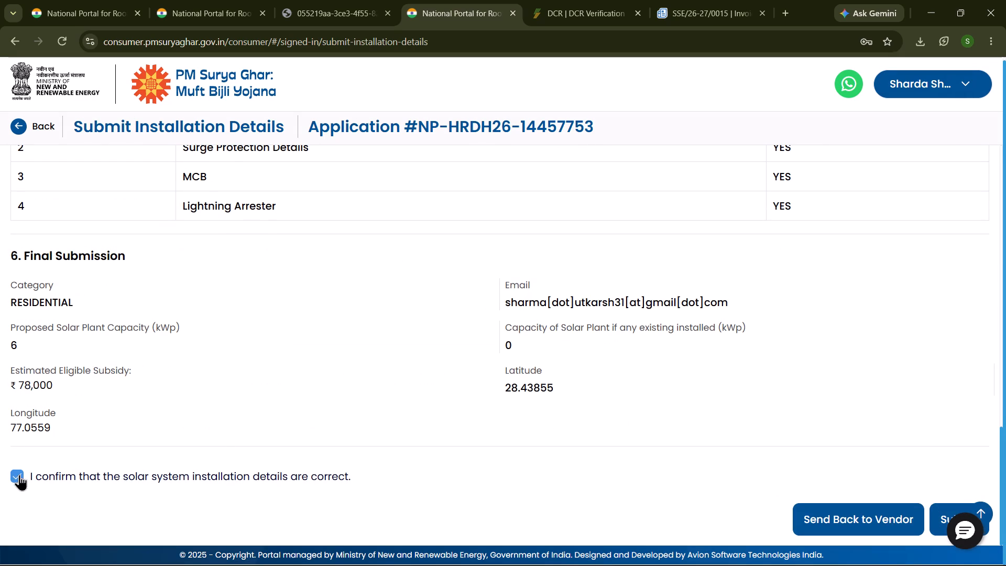
Review the submission's vendor details, inverter and PV module details, plant photo, DCR declaration and protection checklist.
scroll(570, 425, "down", 1)
scroll(570, 425, "up", 1)
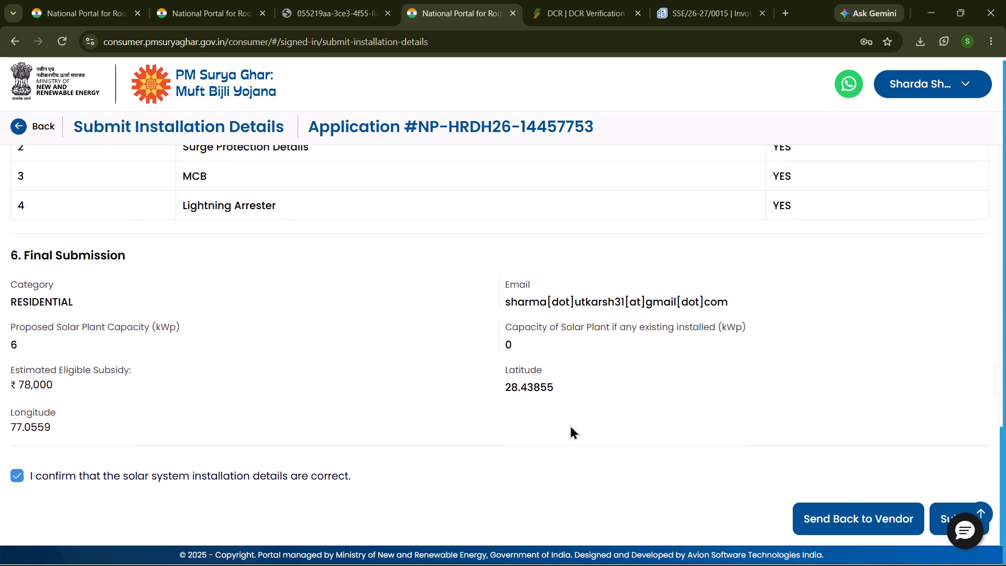
scroll(570, 425, "up", 8)
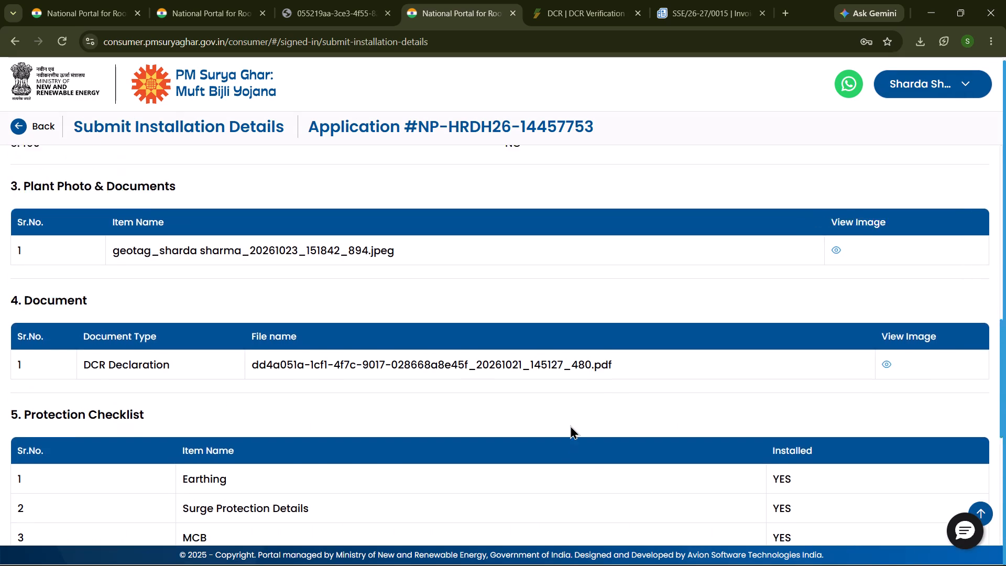
scroll(570, 425, "up", 12)
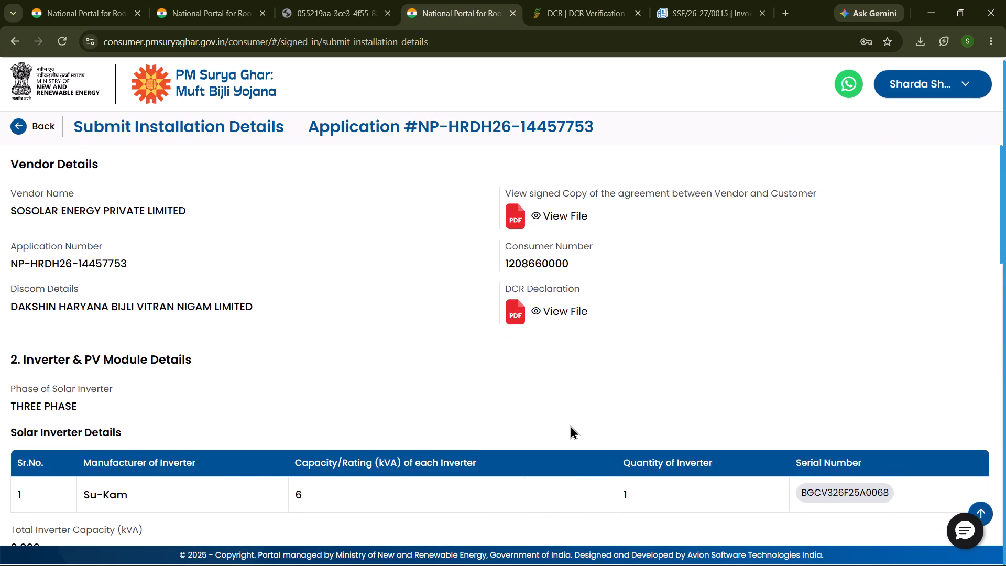
scroll(359, 413, "down", 3)
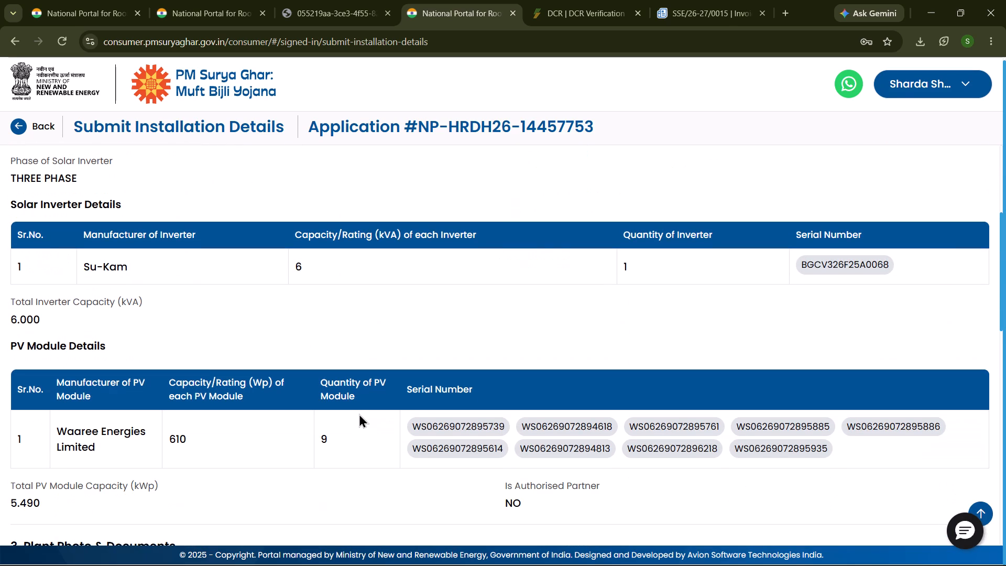
left_click(359, 413)
scroll(359, 413, "down", 15)
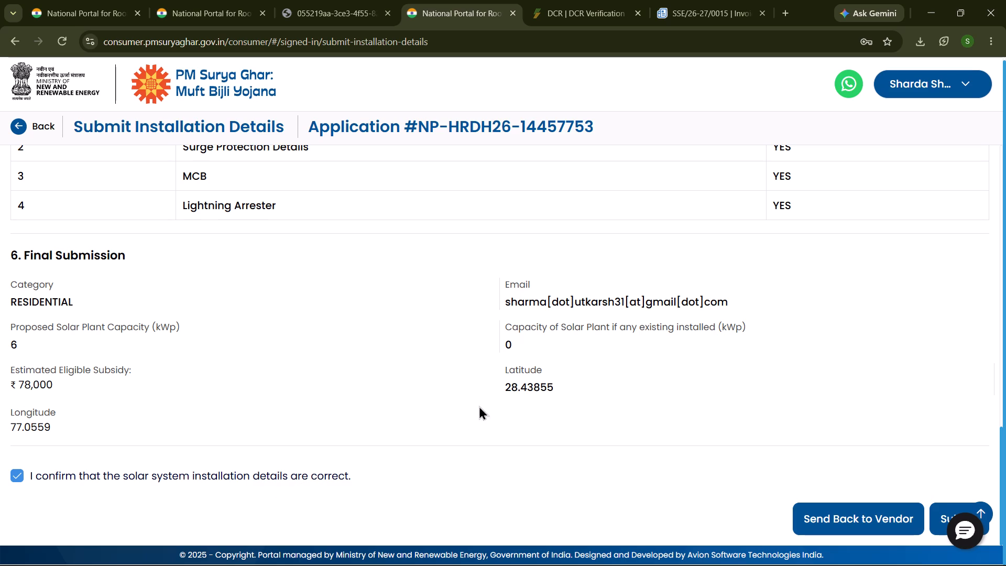
scroll(476, 377, "down", 1)
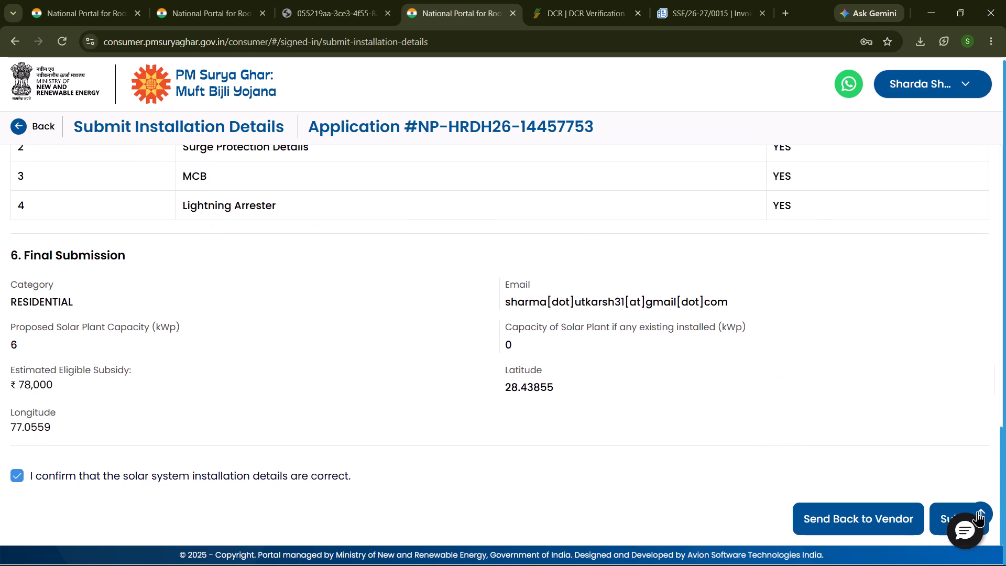
Submit the confirmed installation details for the Gurugram consumer's application.
left_click_drag(960, 524, 967, 421)
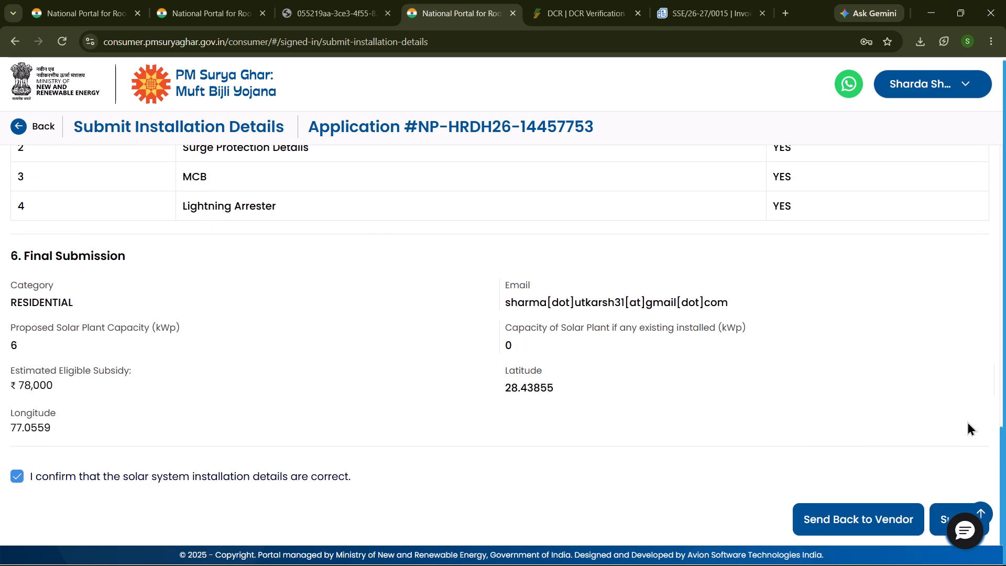
scroll(967, 421, "down", 1)
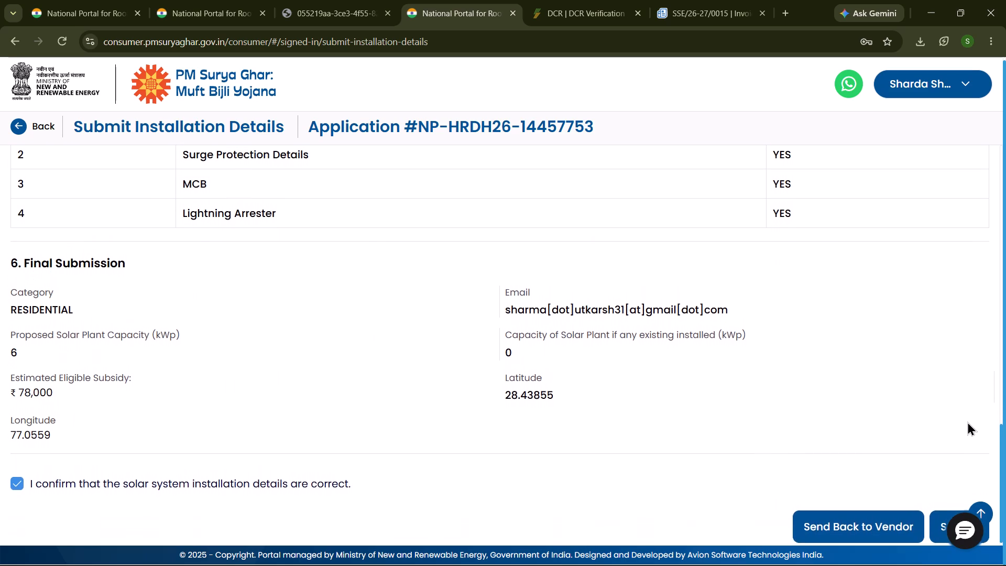
scroll(967, 421, "down", 1)
scroll(967, 421, "up", 1)
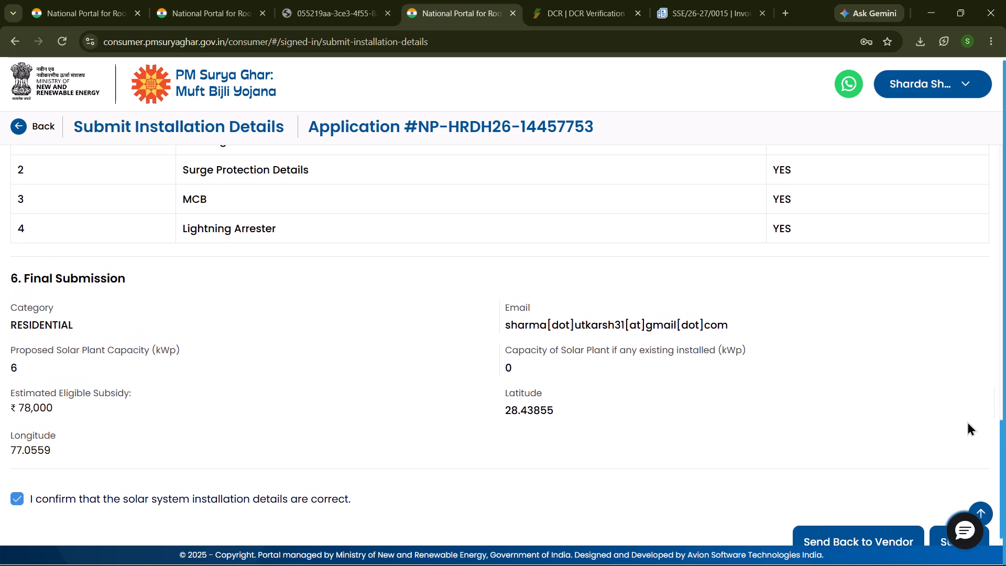
scroll(967, 421, "up", 1)
scroll(948, 467, "down", 2)
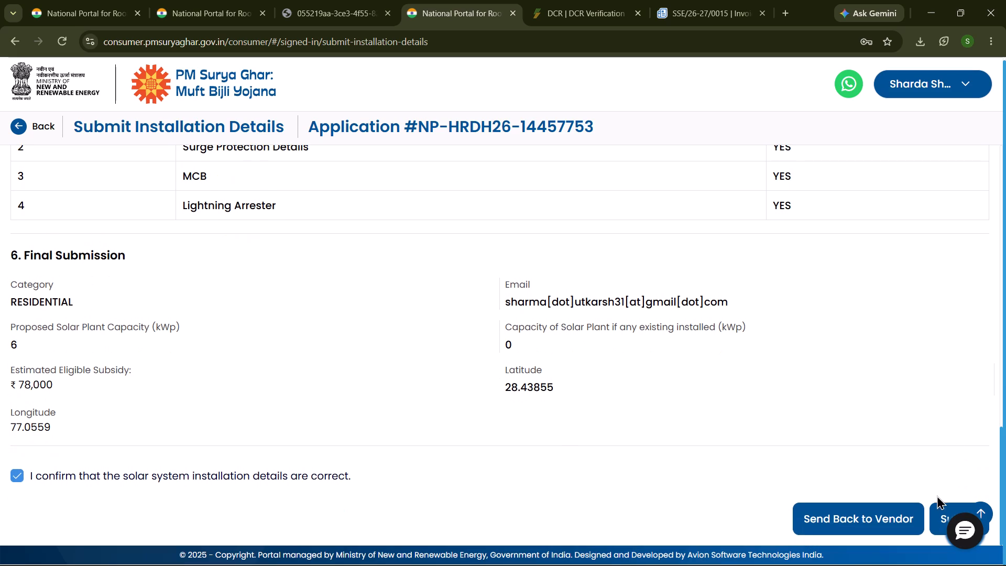
left_click(938, 510)
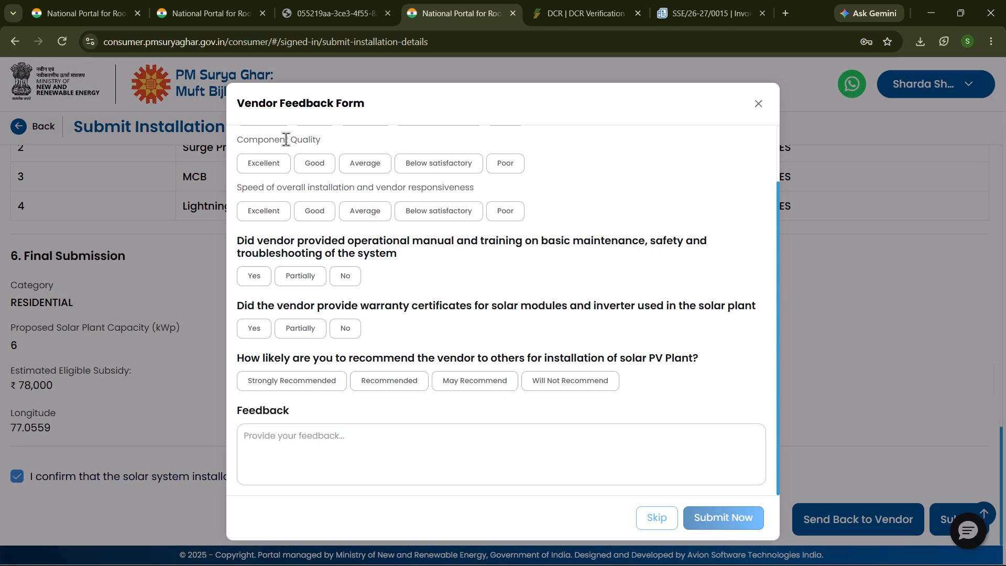
Rate component quality and installation speed Excellent, answer Yes on manual/training and warranty certificates, and choose Strongly Recommended.
left_click(270, 167)
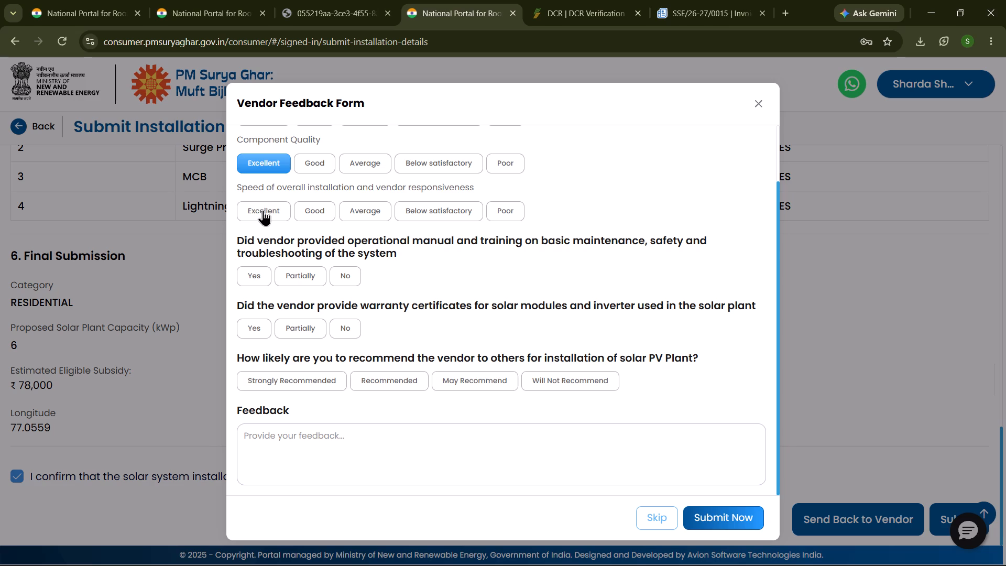
left_click(263, 210)
left_click(257, 280)
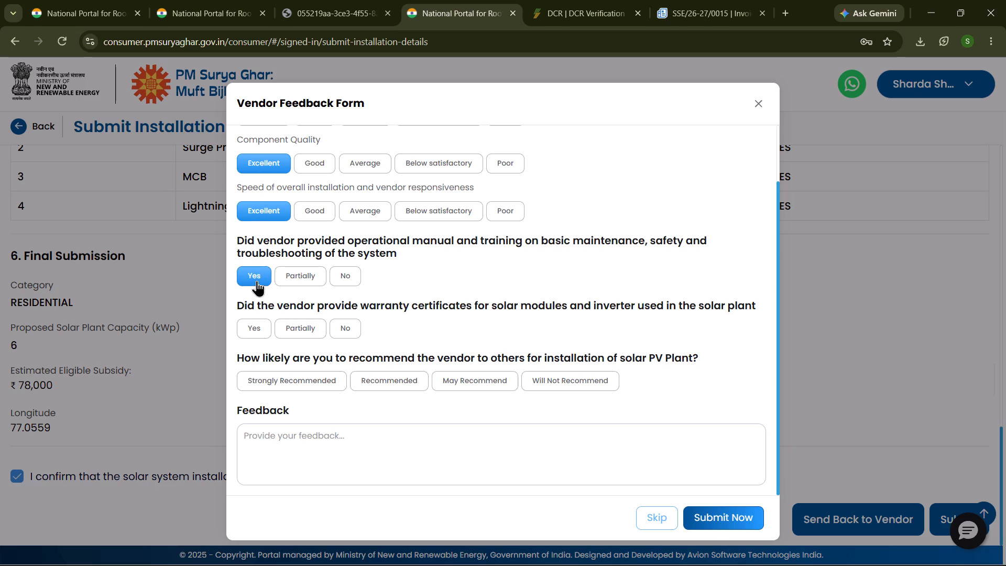
left_click(256, 323)
scroll(362, 339, "down", 2)
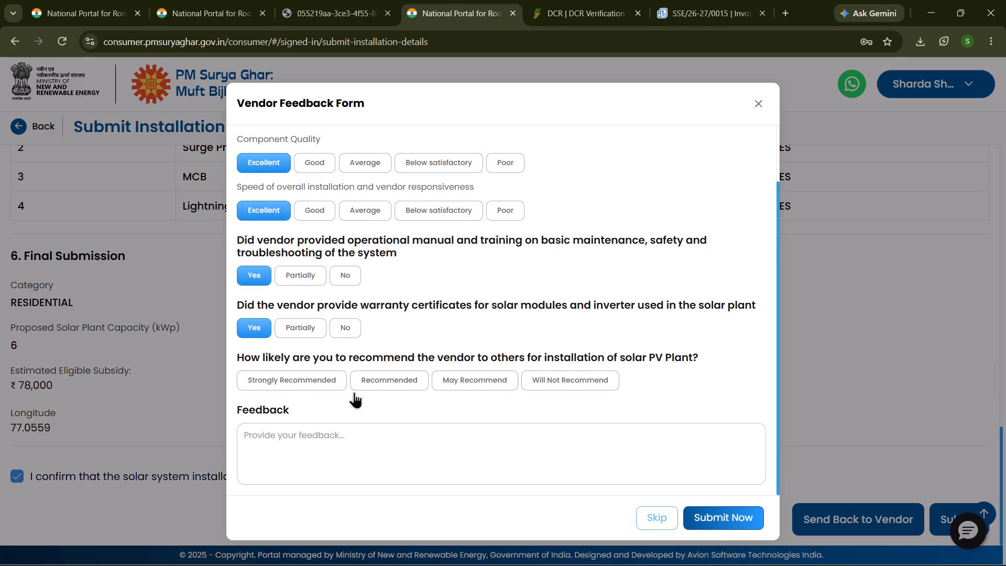
left_click(296, 381)
Enter BEST SERVICES as the written vendor feedback and submit the feedback form.
left_click(309, 441)
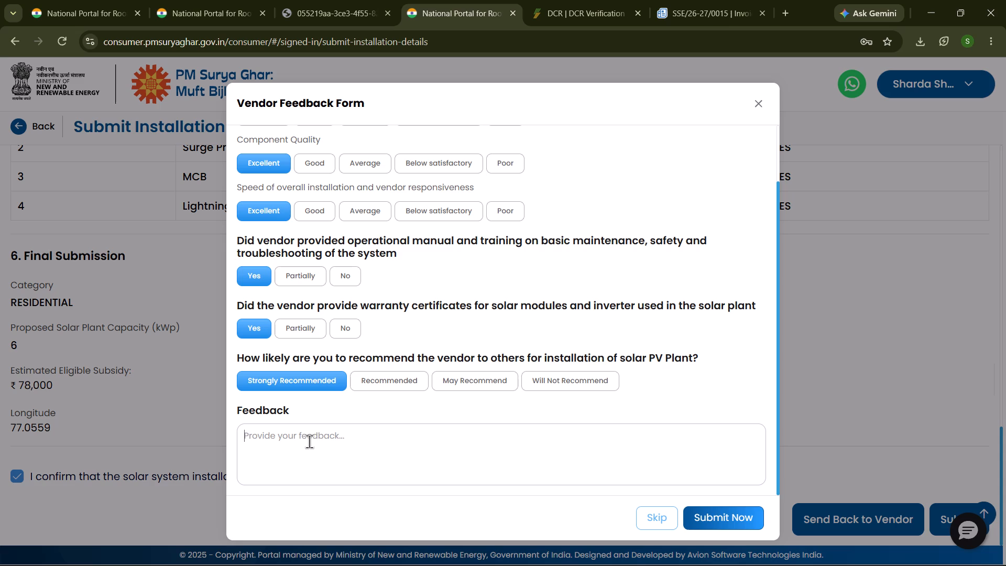
type("bEST")
key("space")
key("BackSpace")
key("BackSpace")
key("BackSpace")
key("BackSpace")
key("BackSpace")
key("BackSpace")
key("BackSpace")
key("BackSpace")
key("BackSpace")
key("BackSpace")
key("BackSpace")
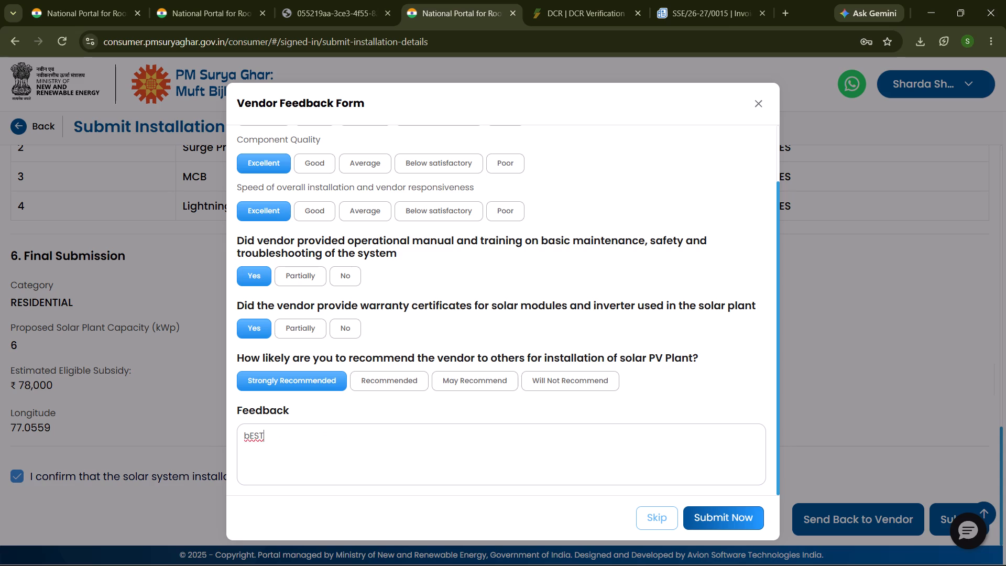
type("BEST SERVE")
key("BackSpace")
type("ICES")
left_click(706, 514)
Copy the consumer number of the Gurugram application from My Applications.
scroll(480, 347, "down", 1)
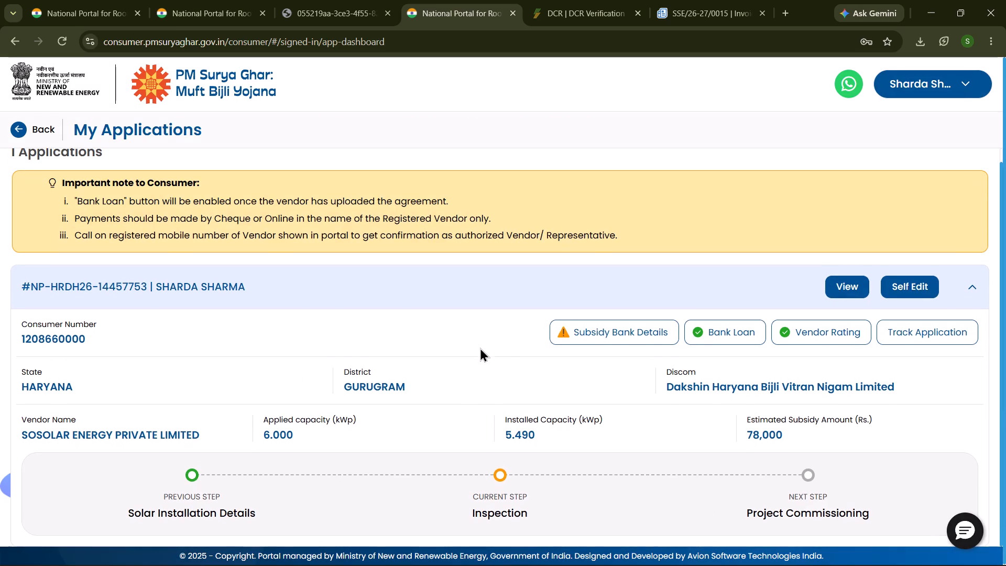
scroll(480, 347, "down", 1)
left_click_drag(90, 343, 9, 332)
key("ctrl+c")
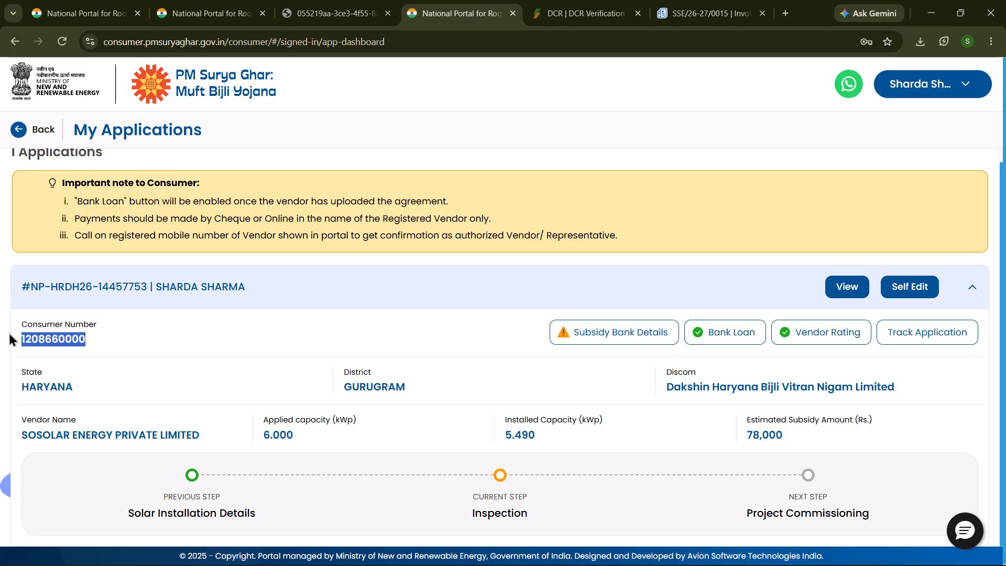
left_click(417, 320)
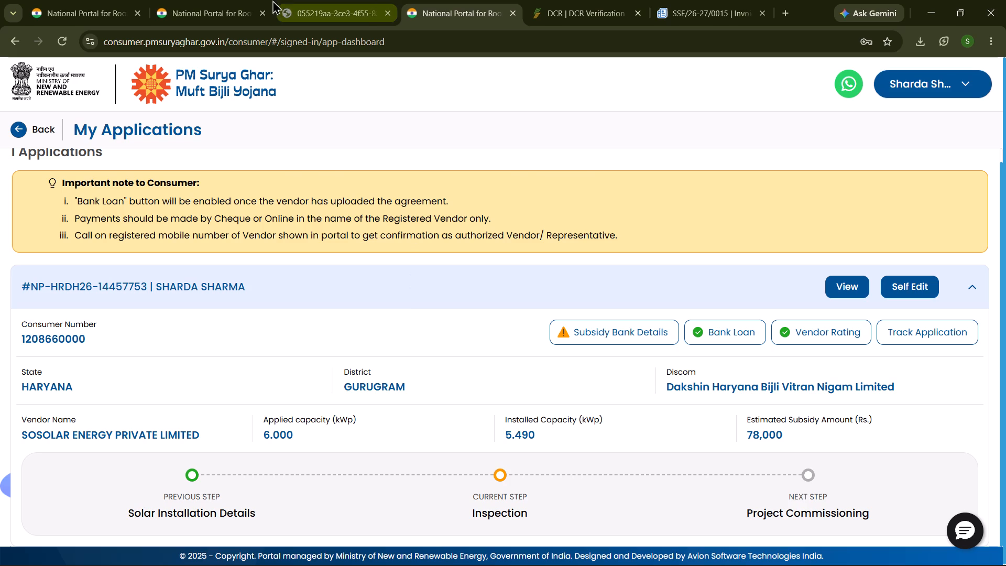
Switch to the vendor portal, close the open 3 kWp application's details and reload the page.
left_click(184, 0)
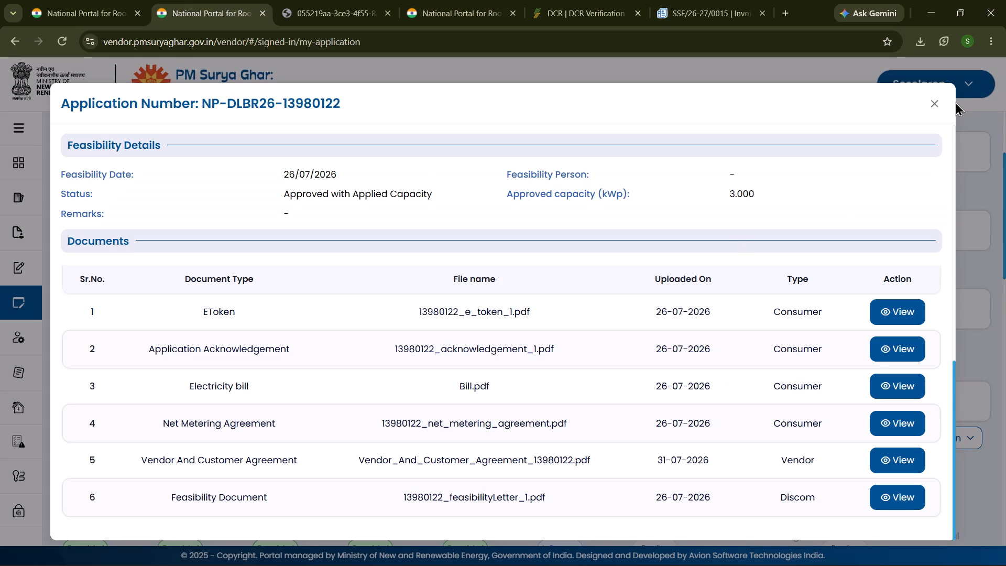
left_click(936, 102)
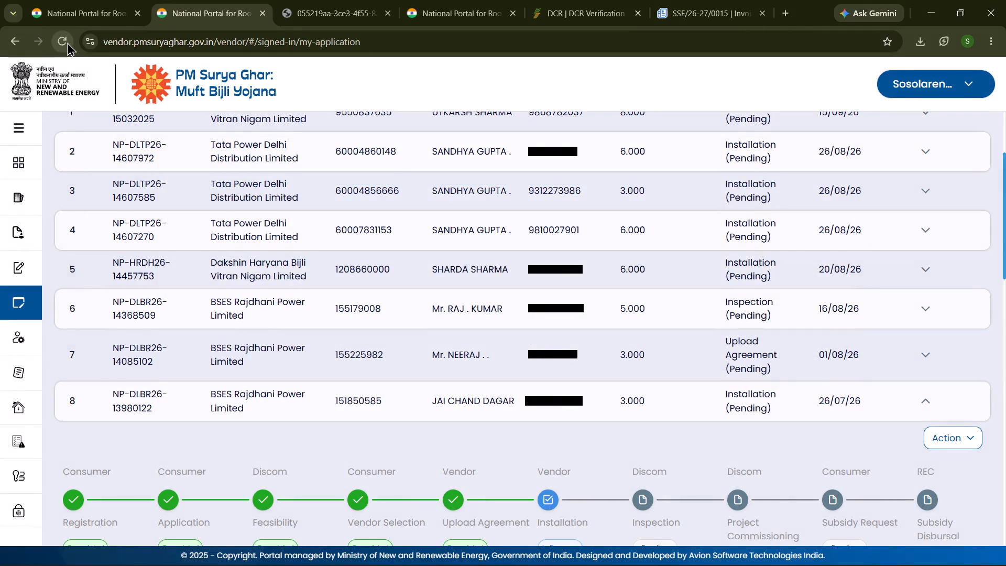
left_click(67, 42)
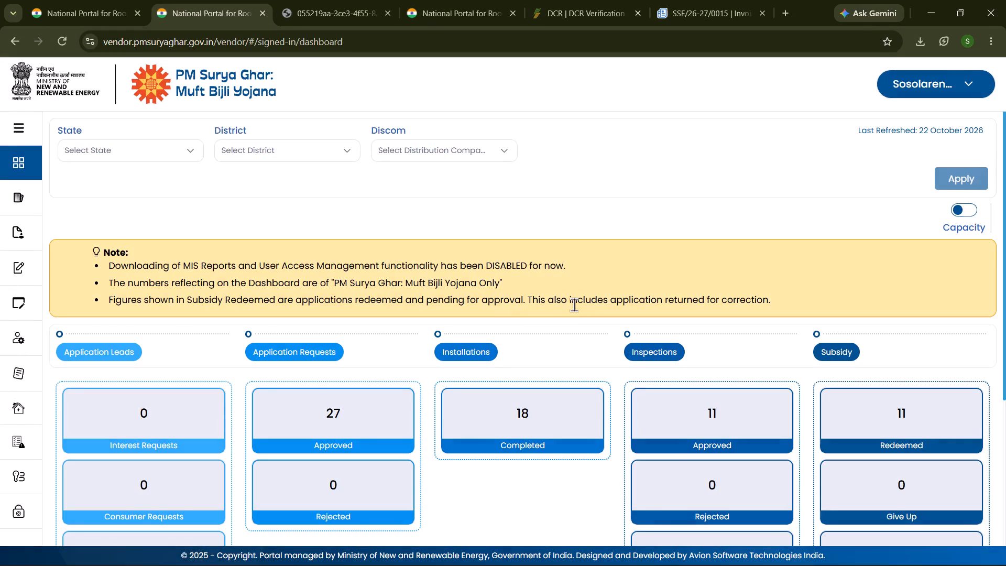
Open the My Application list, expand the 6 kWp Gurugram application's details and filter the list by the copied number.
left_click(60, 317)
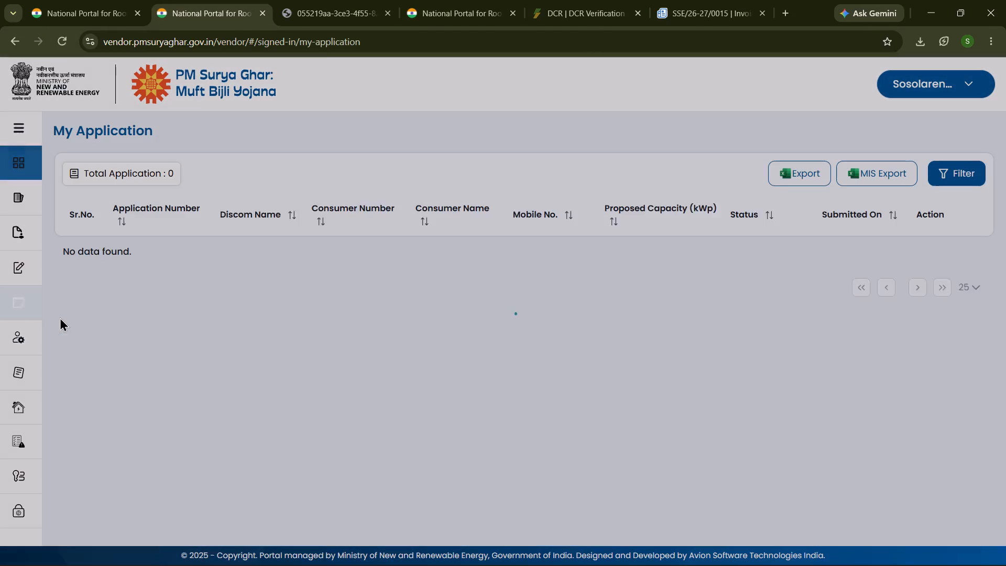
scroll(716, 357, "down", 1)
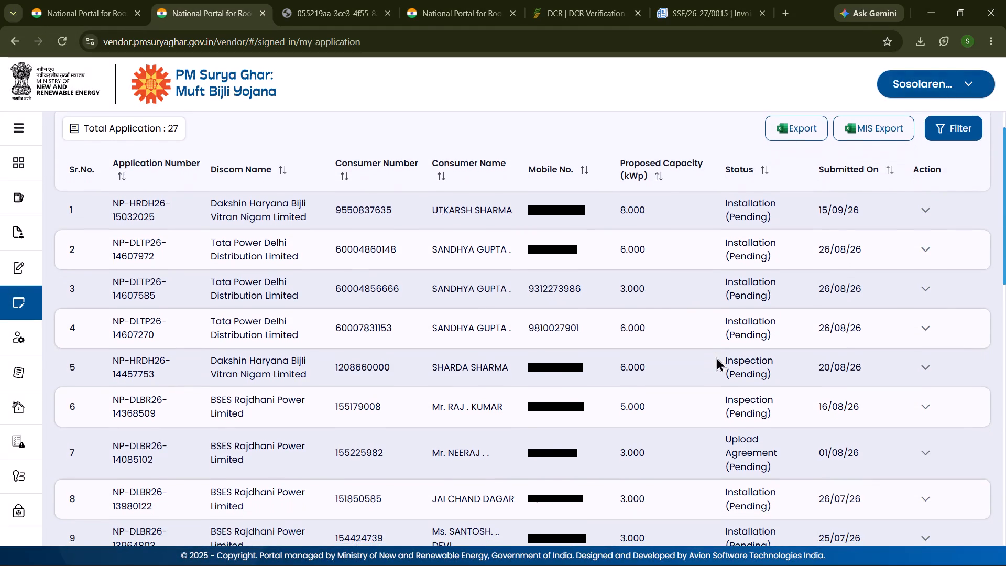
left_click(922, 362)
scroll(722, 387, "down", 2)
scroll(722, 387, "up", 5)
left_click(936, 167)
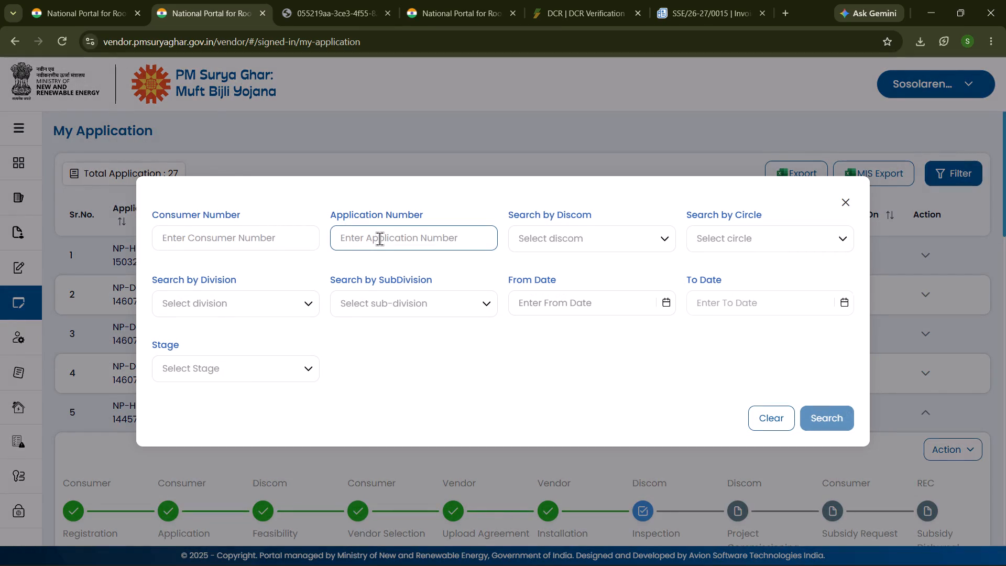
key("ctrl+v")
key("Return")
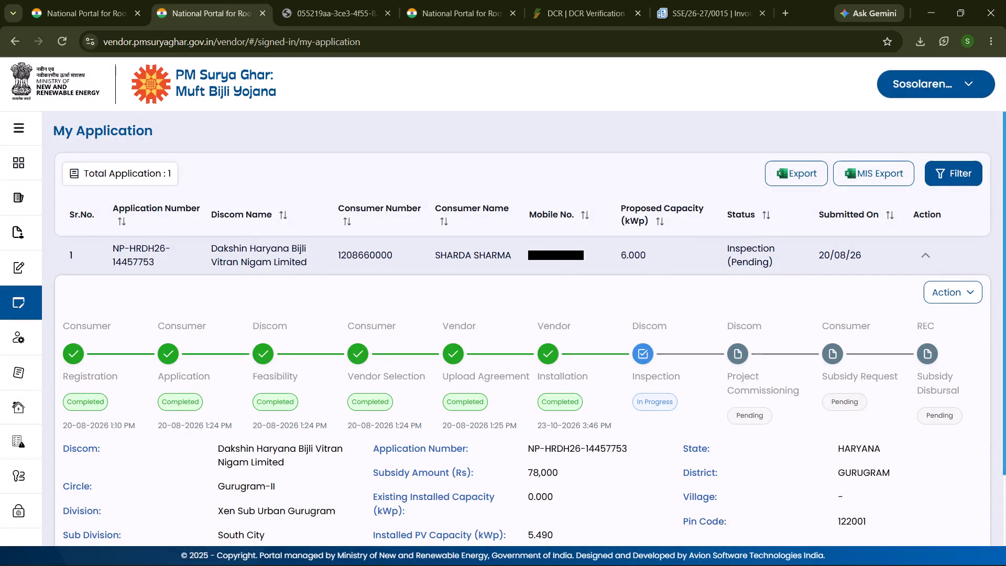
scroll(657, 325, "down", 3)
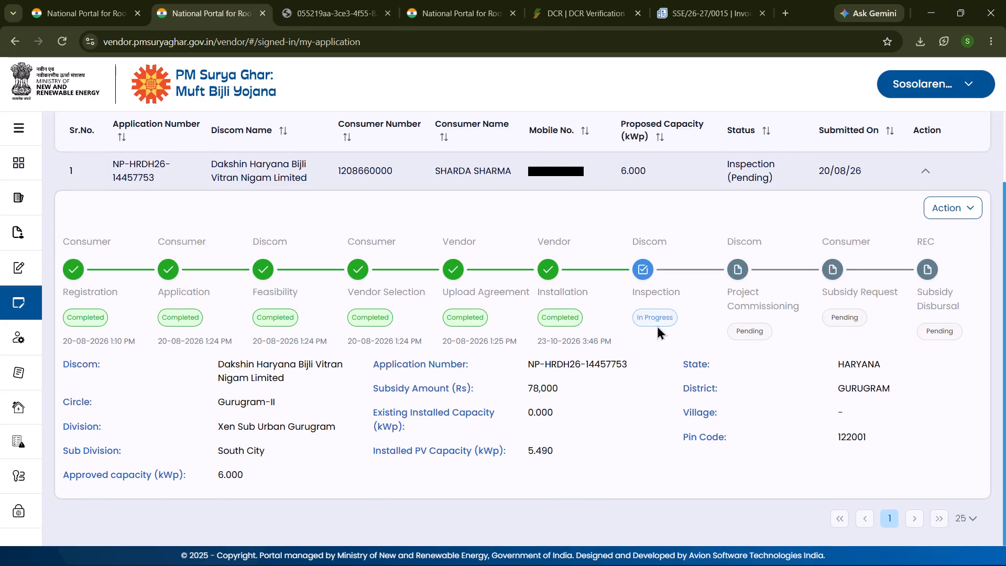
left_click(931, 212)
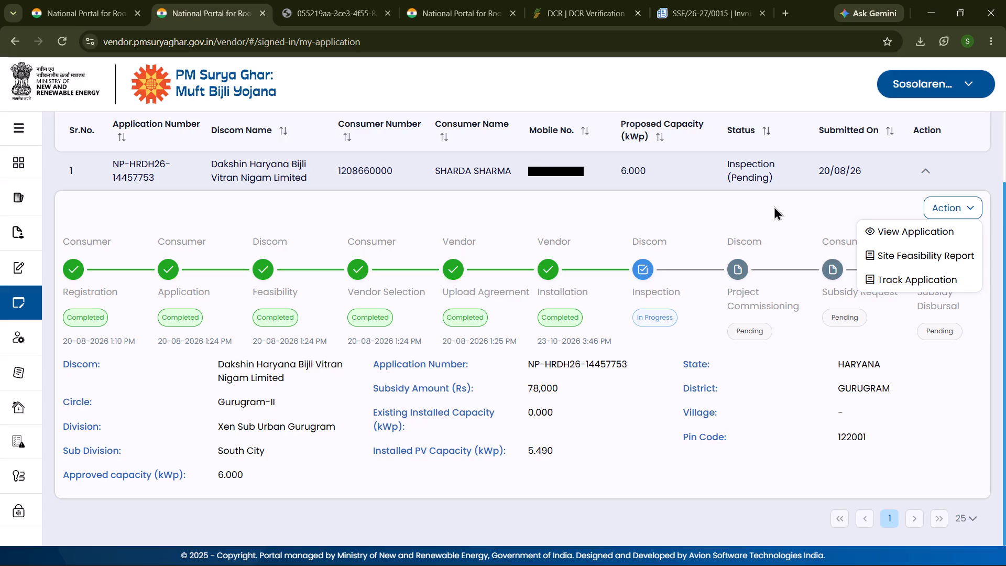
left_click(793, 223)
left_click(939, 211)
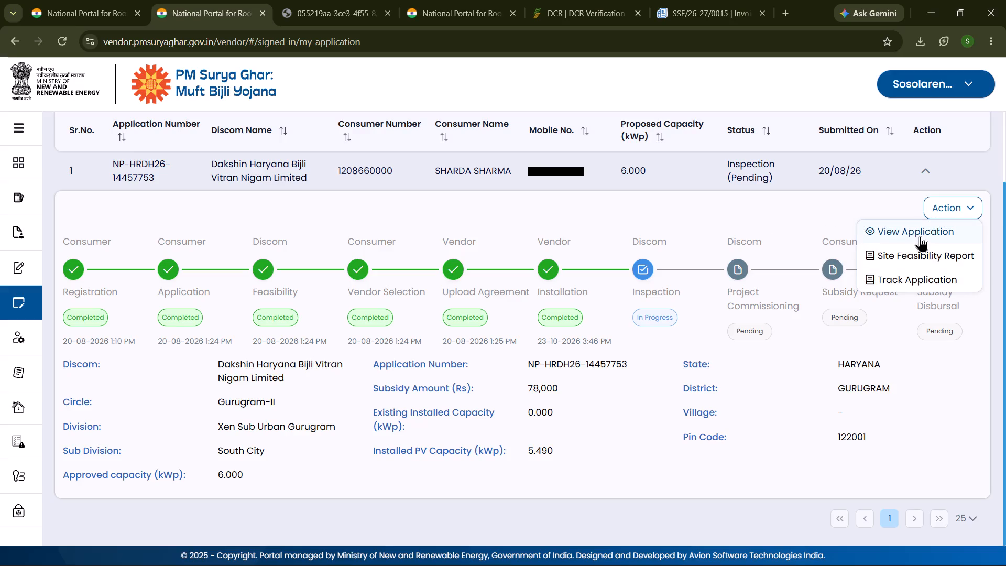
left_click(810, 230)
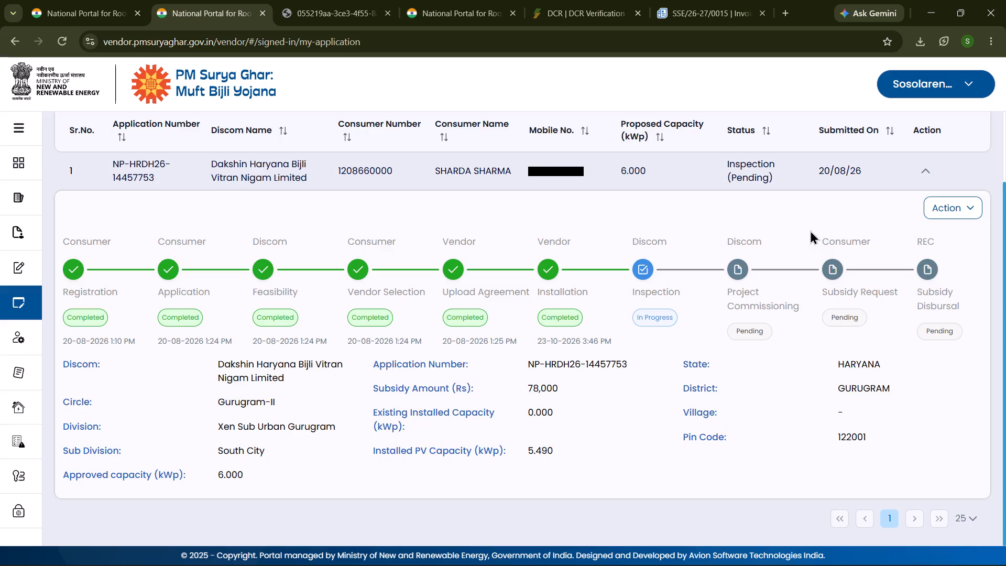
Capture a screenshot of the Gurugram application's row, progress stages and details.
key("shift+super+s")
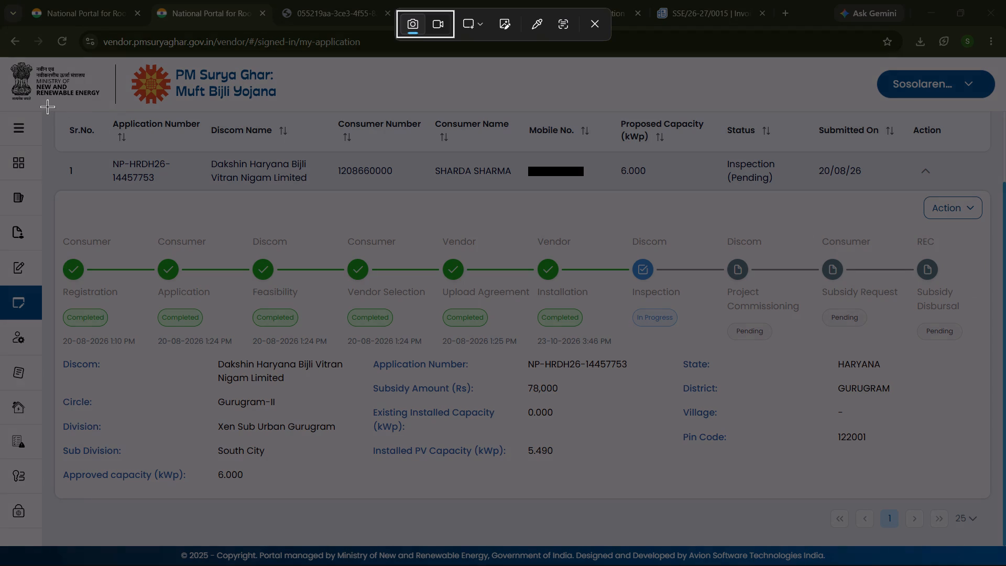
left_click_drag(47, 107, 992, 518)
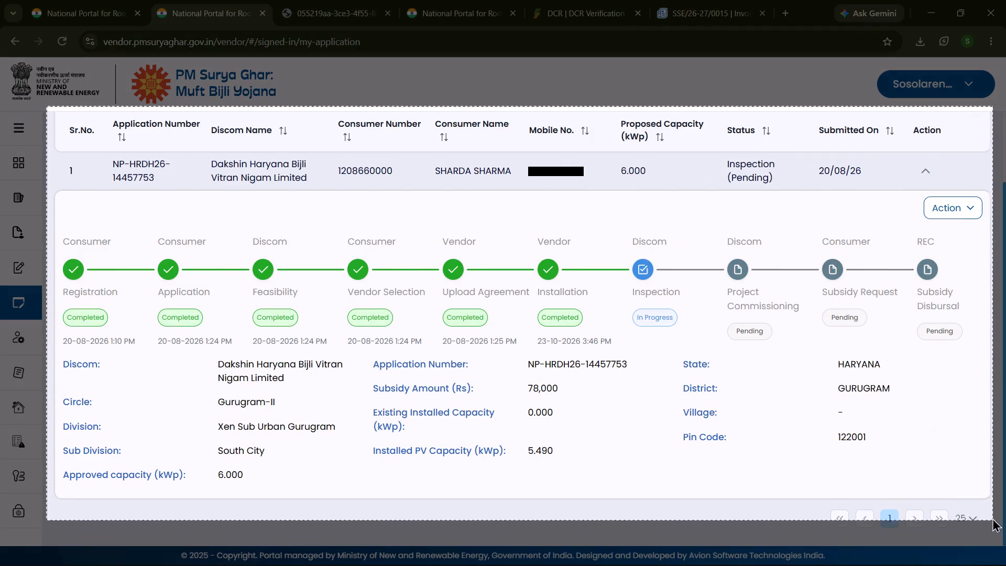
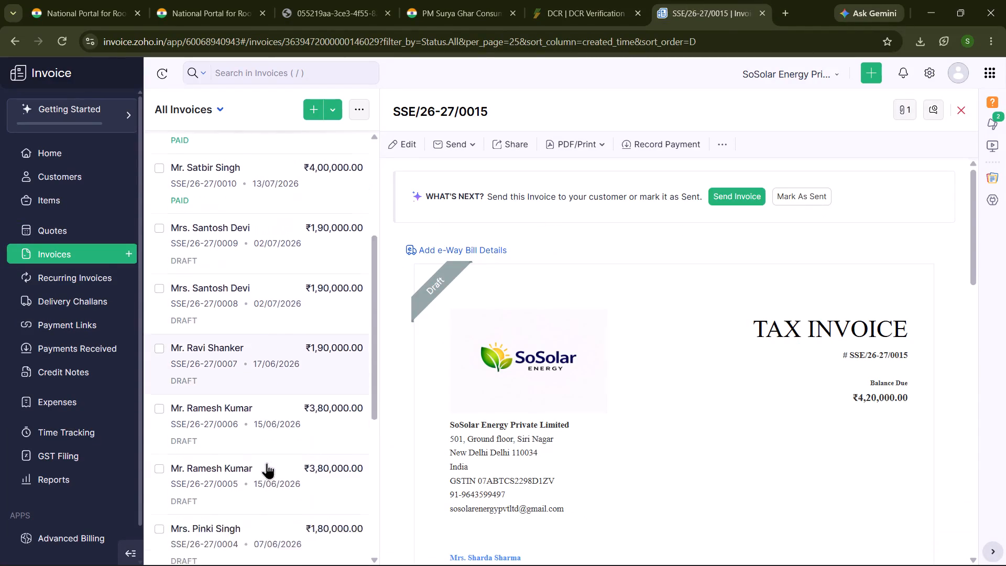
Look through the All Invoices list in Zoho Invoice down to the earliest entries and display the list's total count.
scroll(267, 463, "down", 7)
scroll(267, 463, "up", 9)
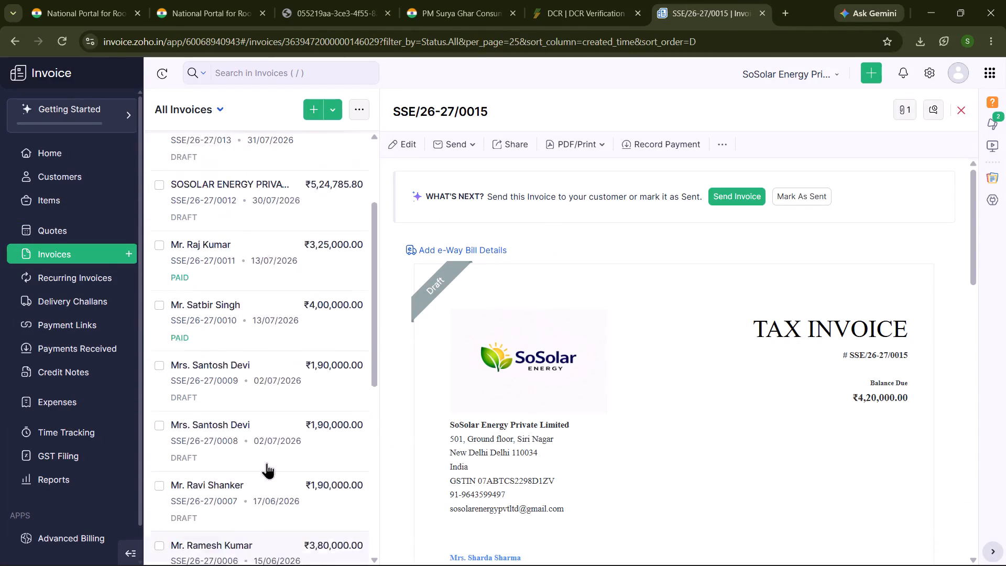
scroll(267, 463, "up", 1)
scroll(243, 256, "down", 2)
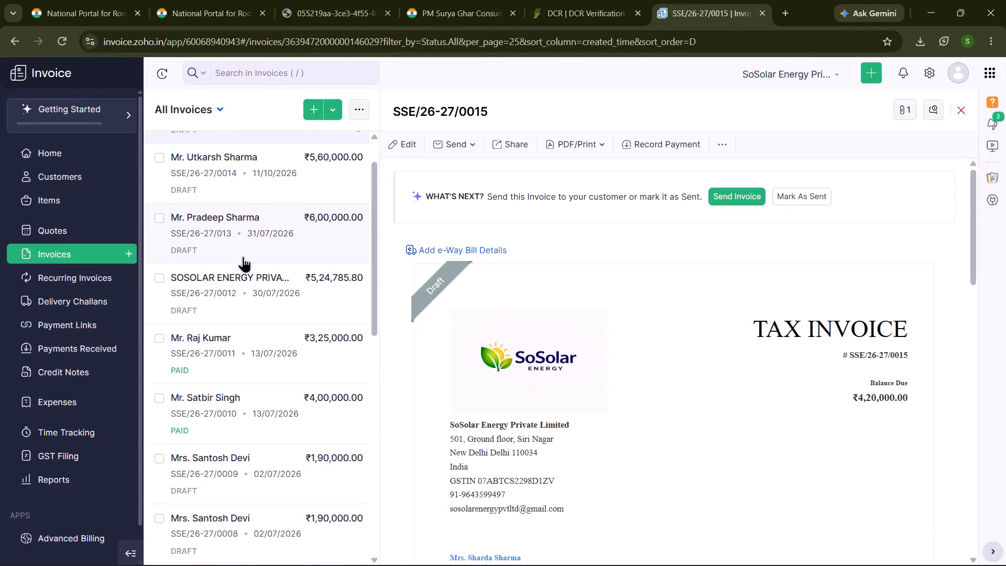
scroll(243, 256, "down", 3)
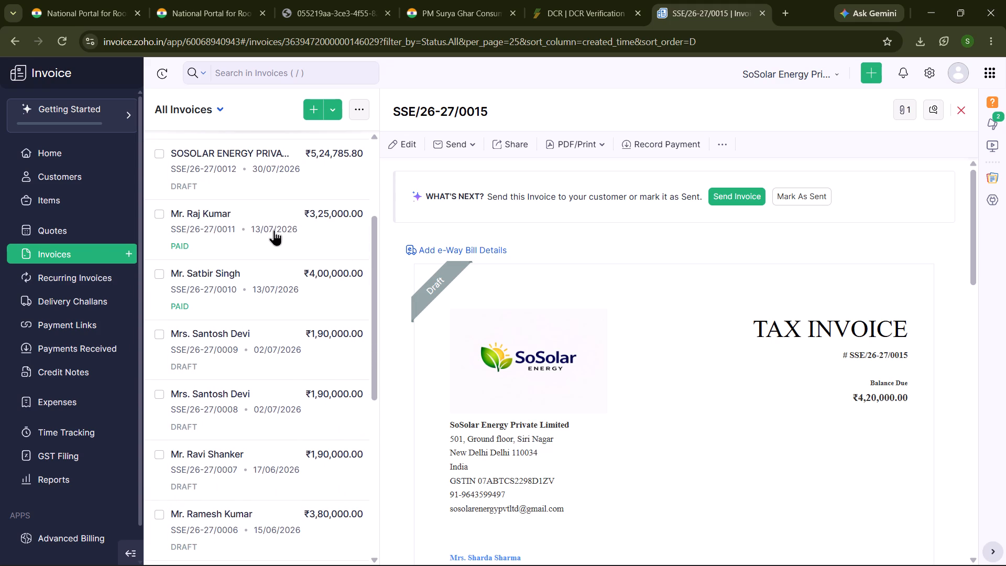
scroll(263, 227, "up", 5)
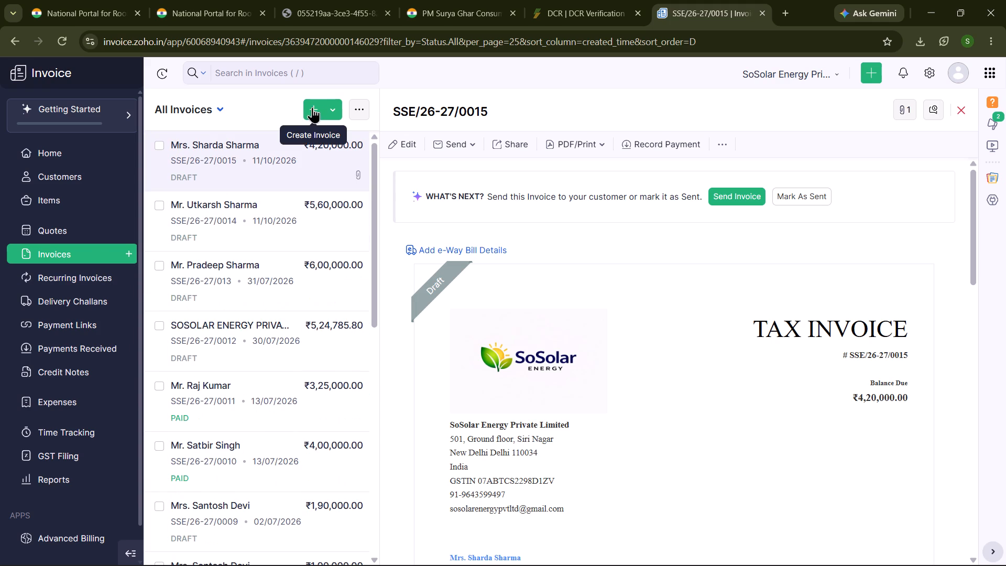
scroll(248, 285, "down", 3)
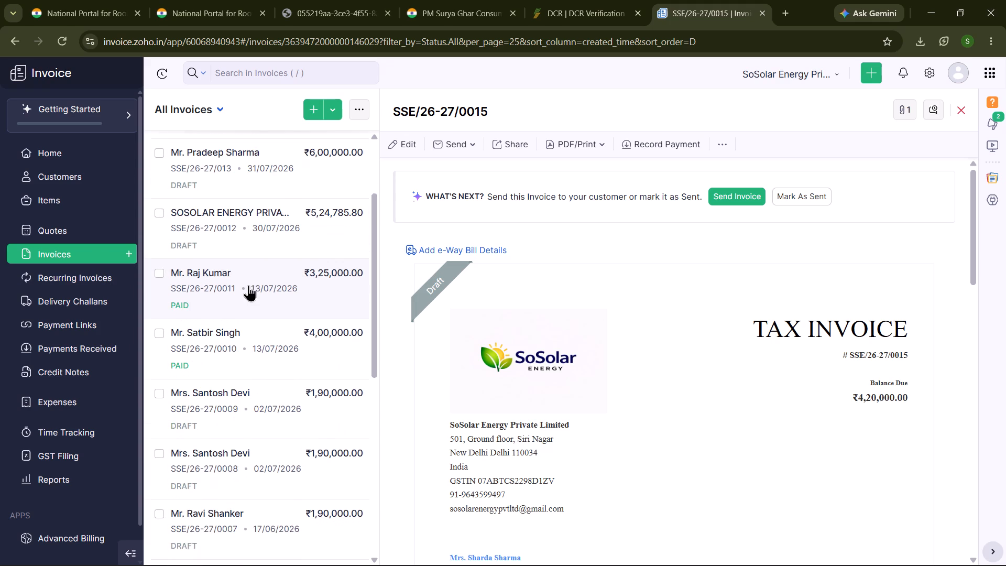
scroll(248, 285, "down", 8)
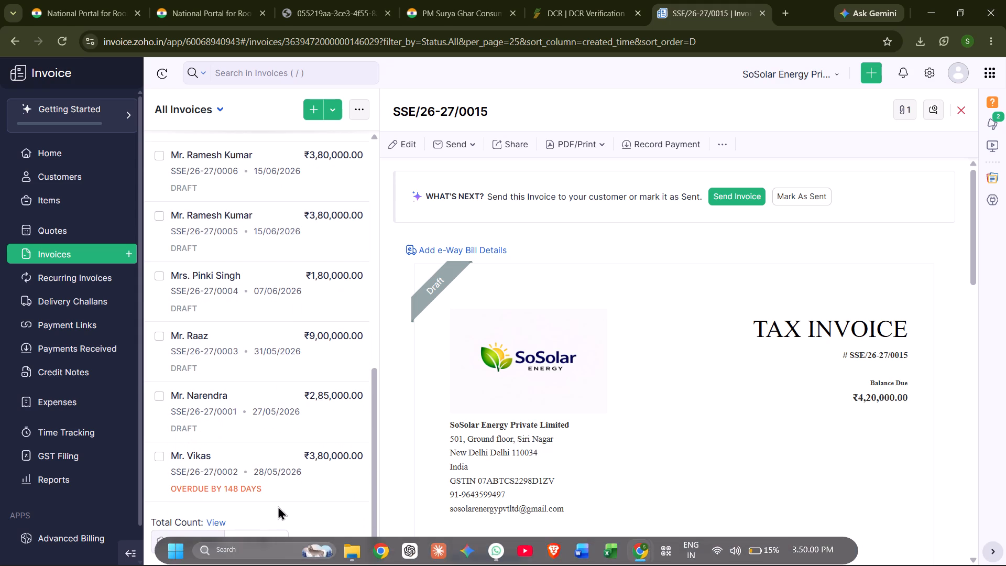
left_click(275, 539)
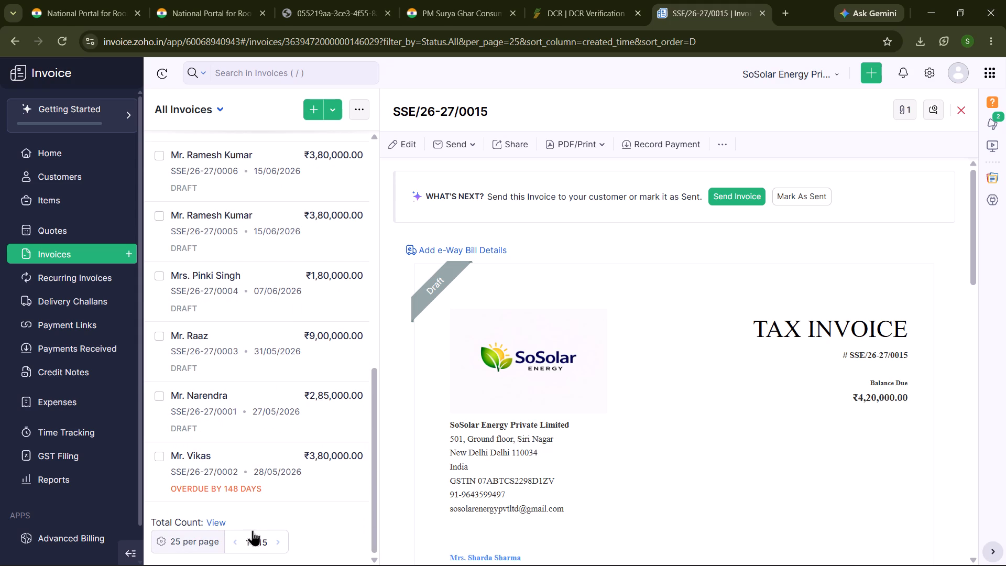
left_click(214, 522)
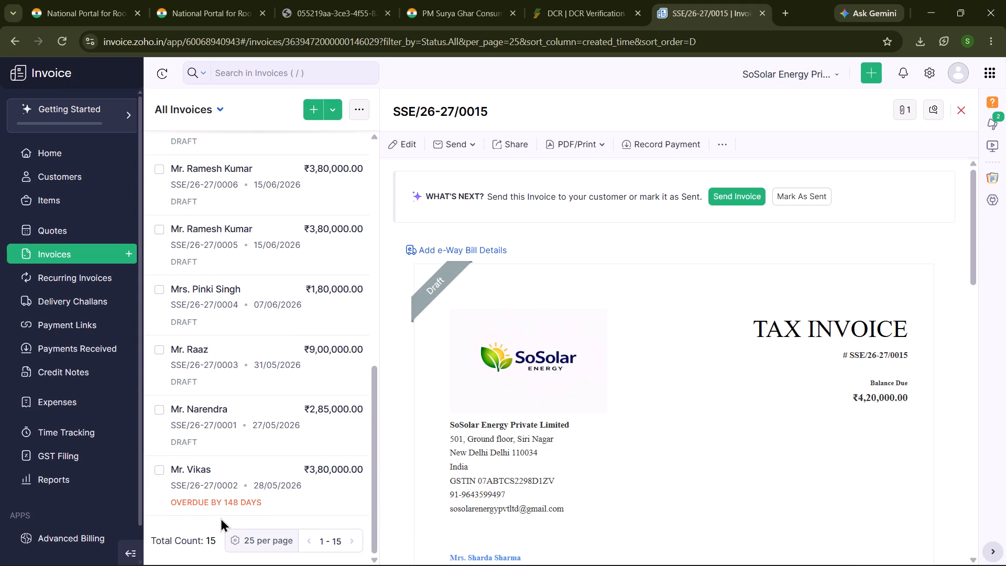
Review the invoice list again from the oldest entries back towards the newest, checking customers, invoice numbers, dates and amounts.
scroll(251, 486, "down", 4)
scroll(232, 336, "up", 2)
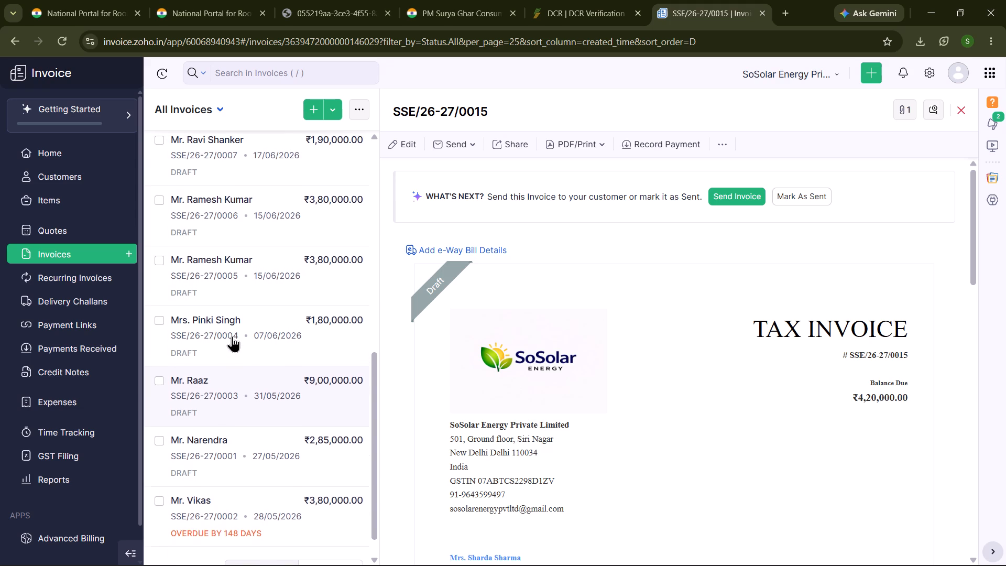
scroll(232, 336, "up", 2)
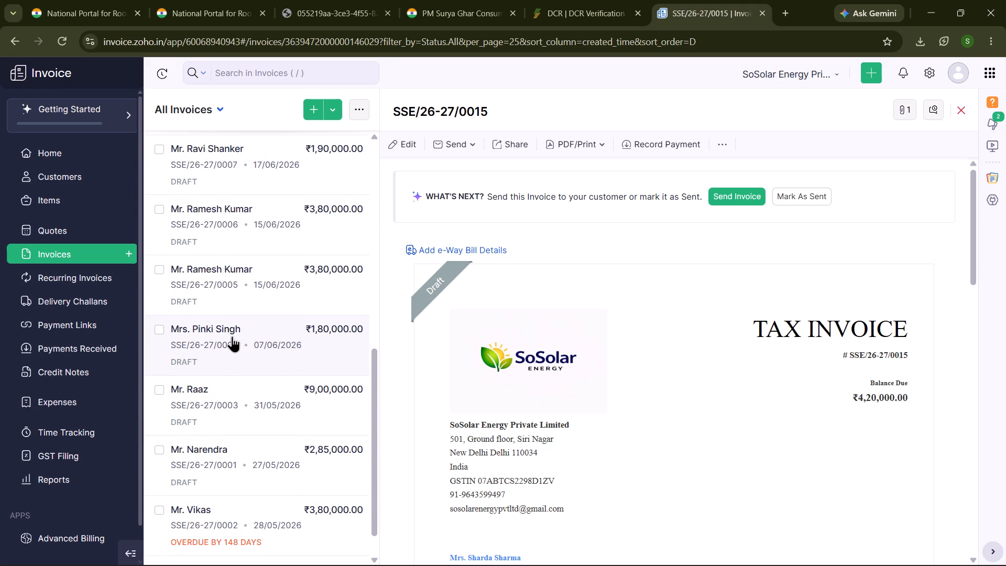
scroll(232, 336, "up", 3)
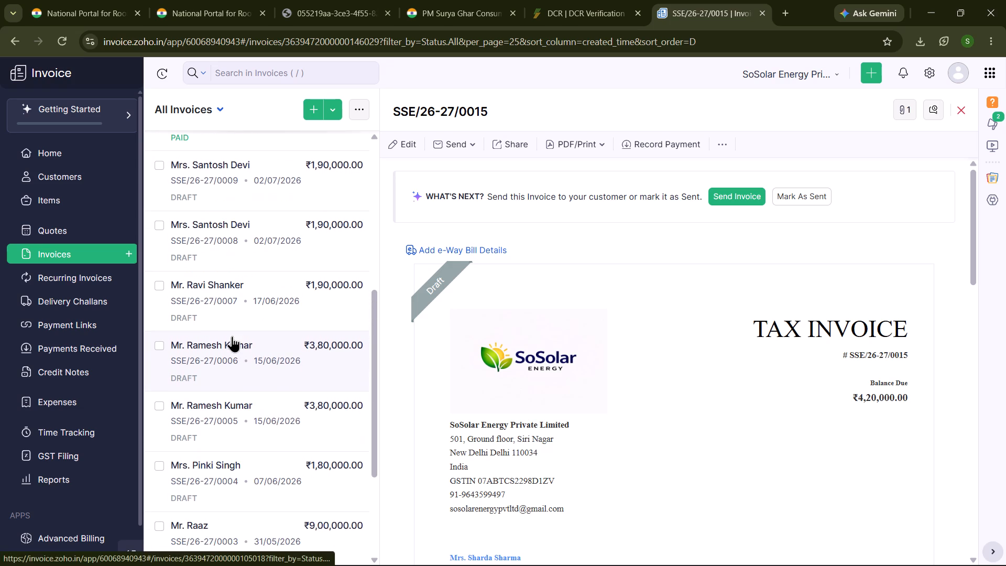
scroll(232, 336, "up", 8)
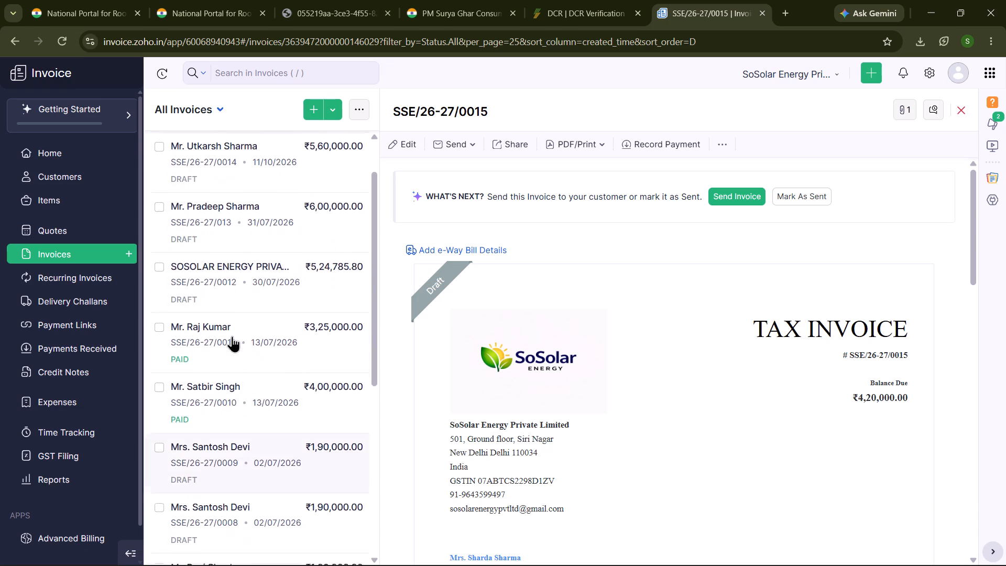
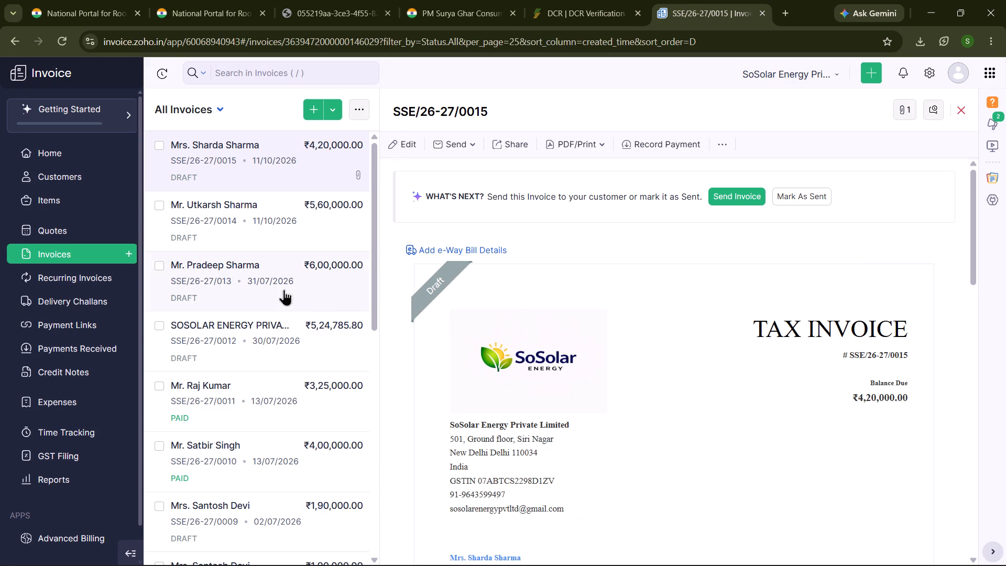
Open the draft invoice SSE/26-27/0012 dated 30/07/2026 from the All Invoices list.
scroll(238, 302, "down", 1)
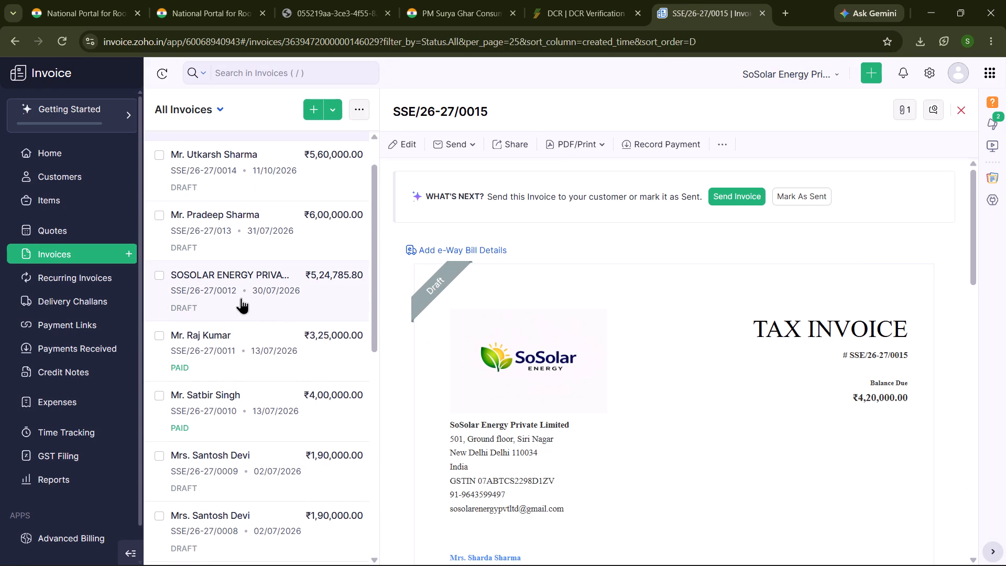
left_click(241, 298)
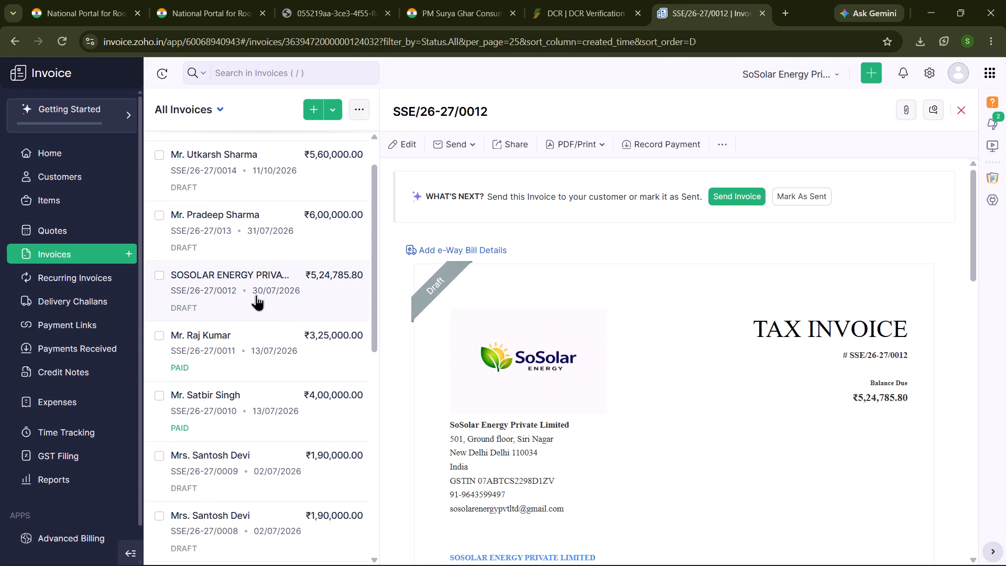
Look through the older entries in the All Invoices list below SSE/26-27/0012, checking customers, dates and amounts.
scroll(254, 302, "down", 1)
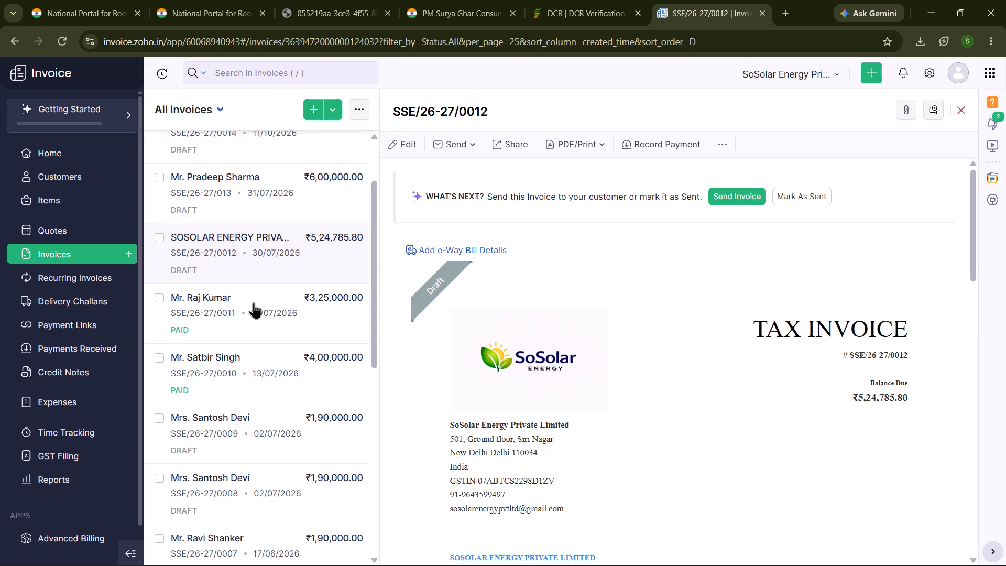
scroll(254, 302, "down", 1)
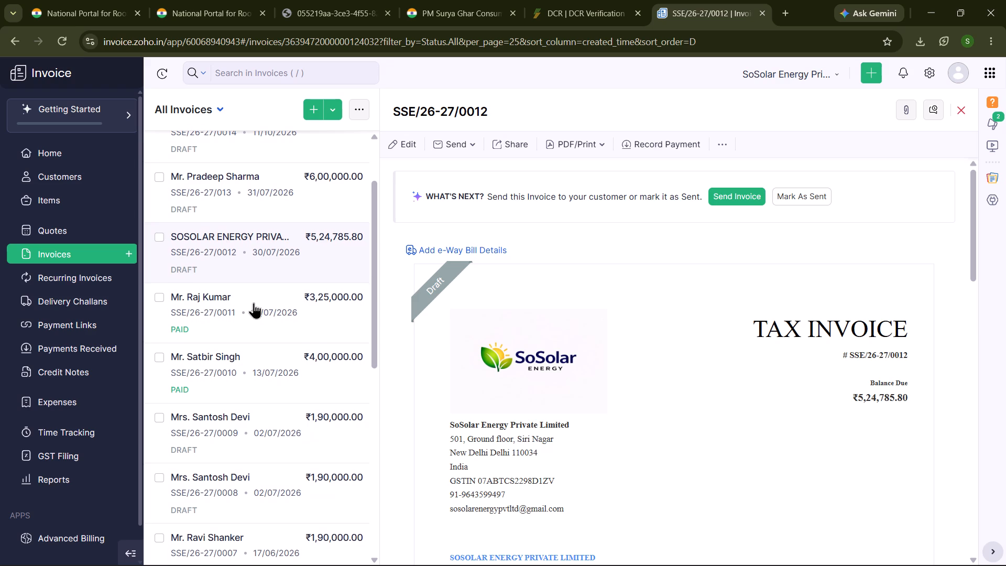
scroll(254, 302, "down", 2)
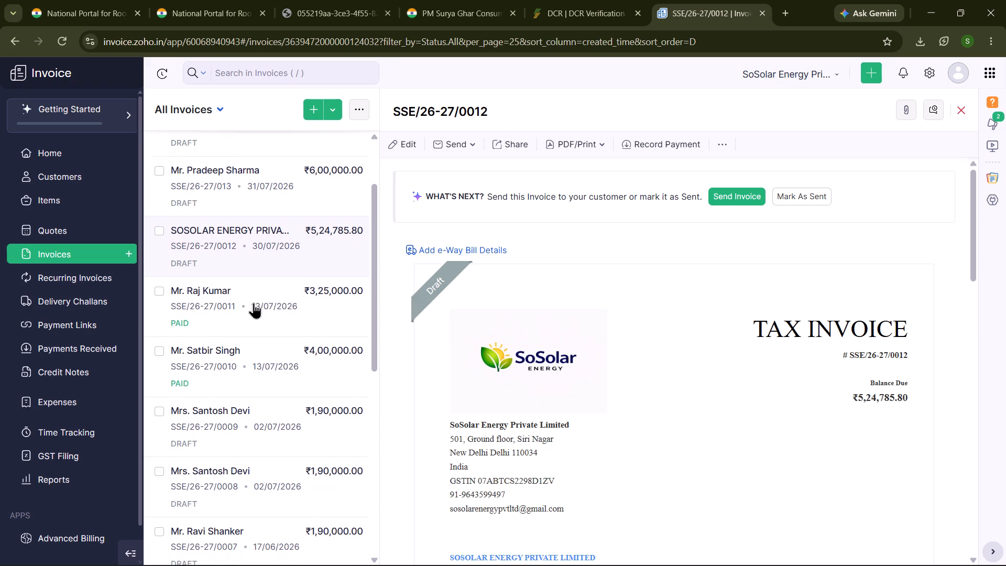
scroll(254, 302, "down", 6)
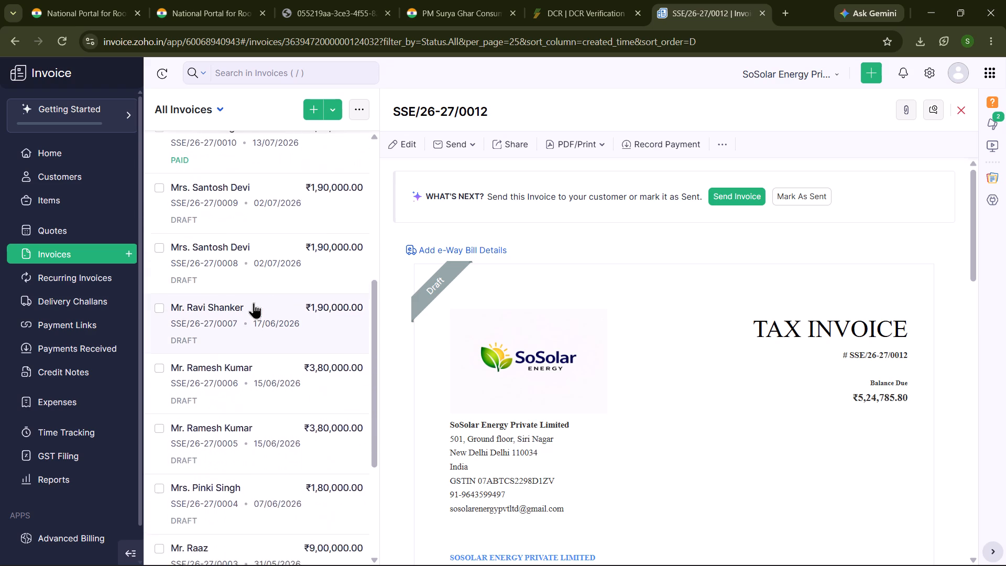
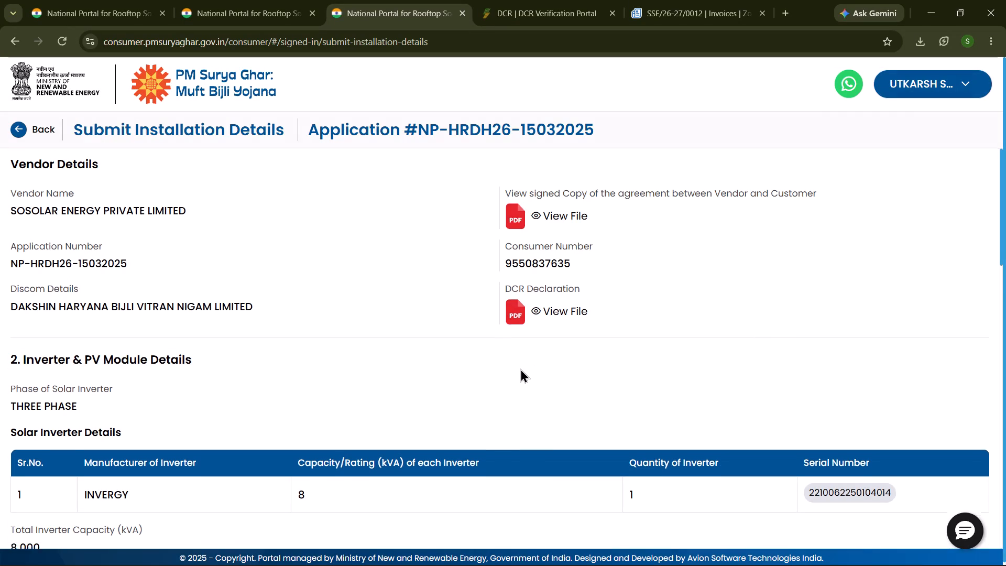
Confirm that the 8 kWp solar system installation details are correct and submit them from the consumer portal.
scroll(520, 368, "down", 18)
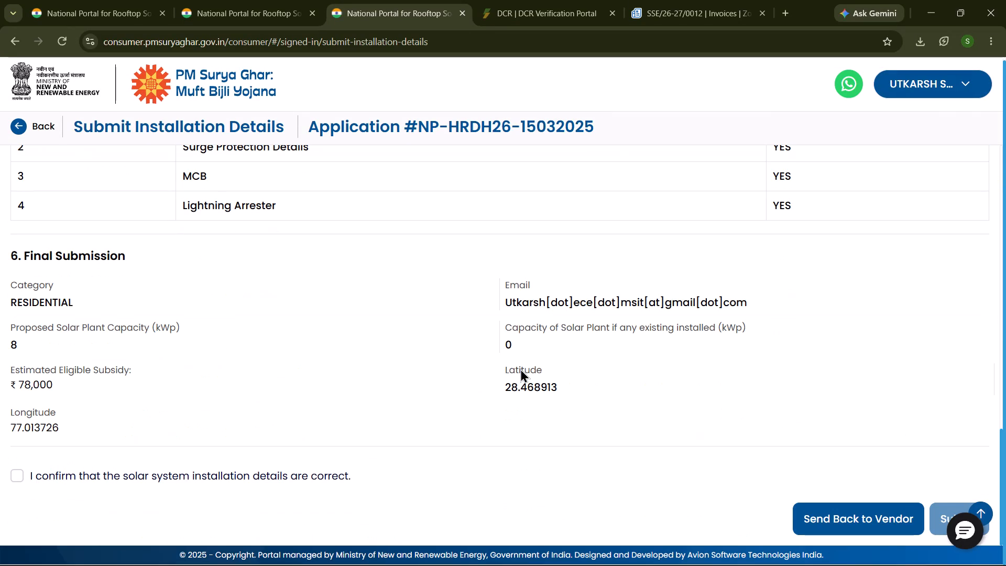
left_click(19, 473)
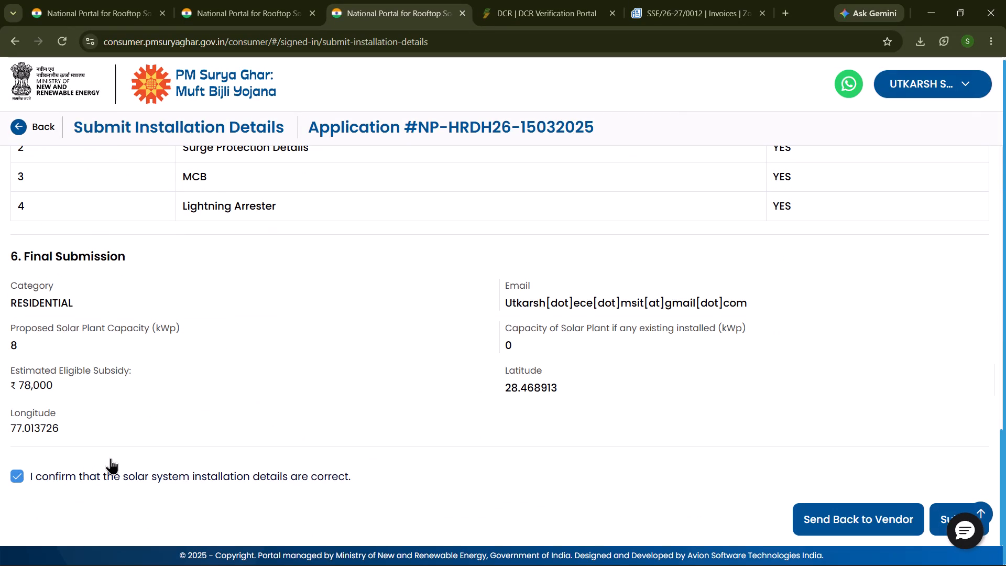
left_click(937, 510)
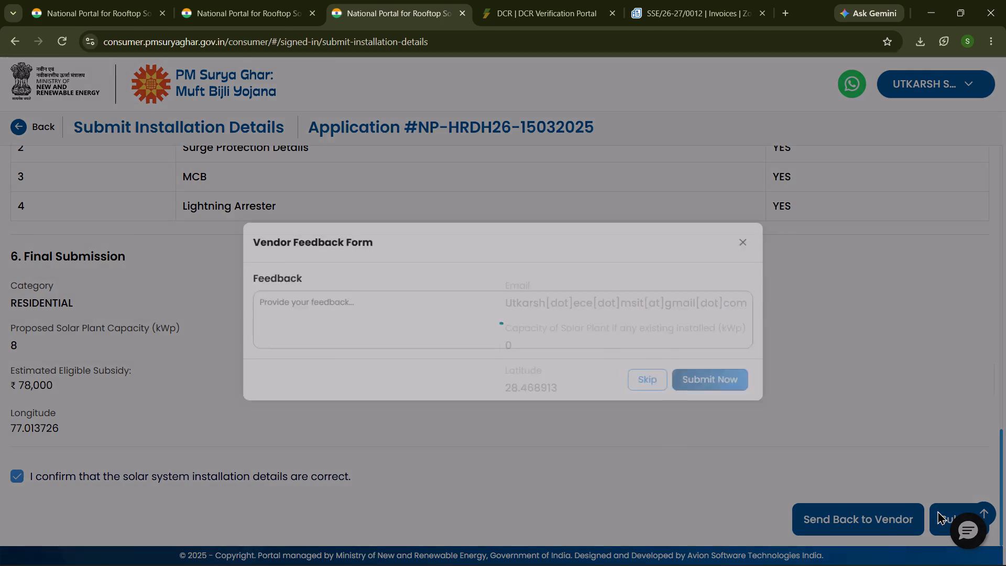
Submit vendor feedback: component quality and installation speed Excellent, manual/training and warranty certificates Yes, Strongly Recommended, comment BEST SERVICES.
left_click(249, 161)
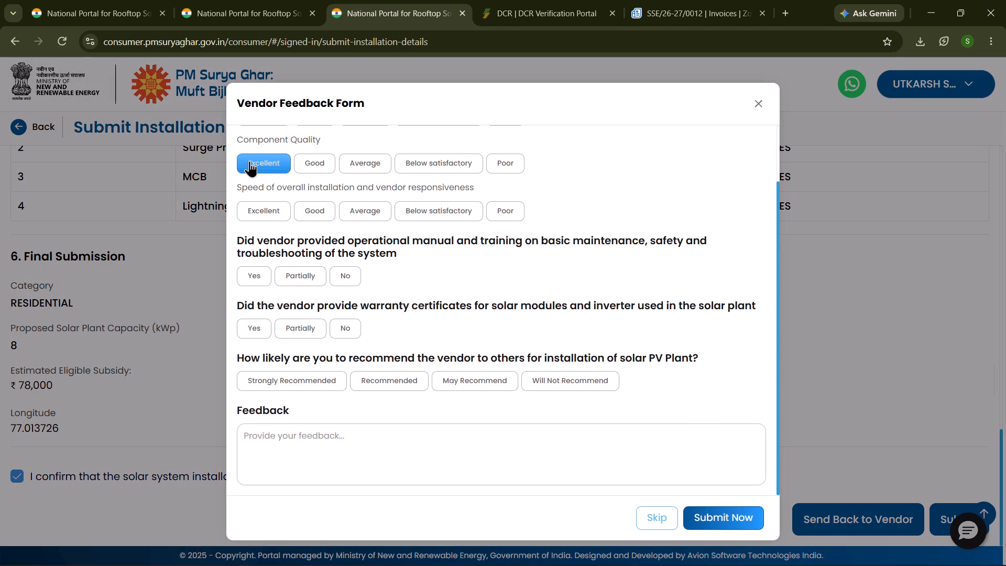
left_click(259, 206)
left_click(250, 274)
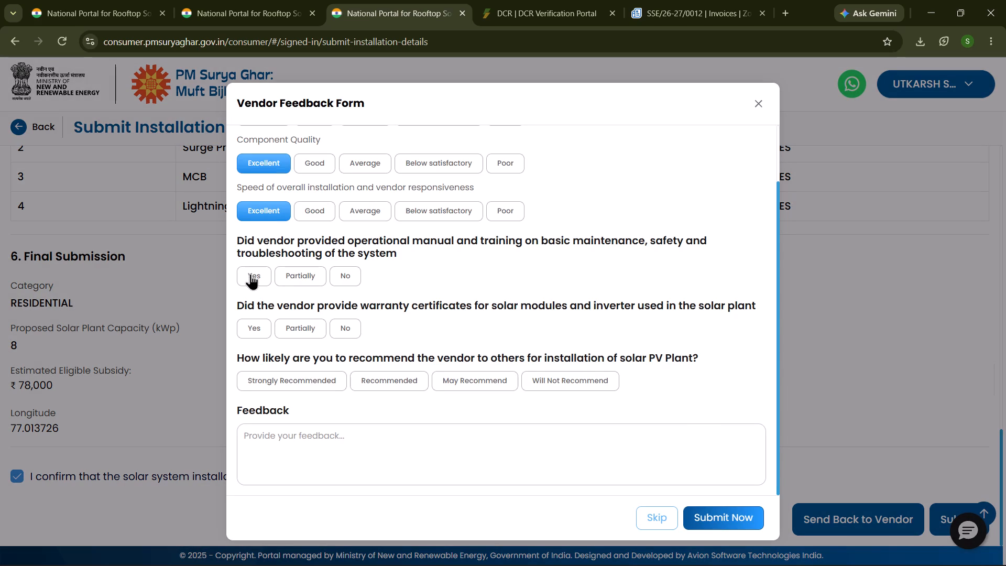
left_click(253, 323)
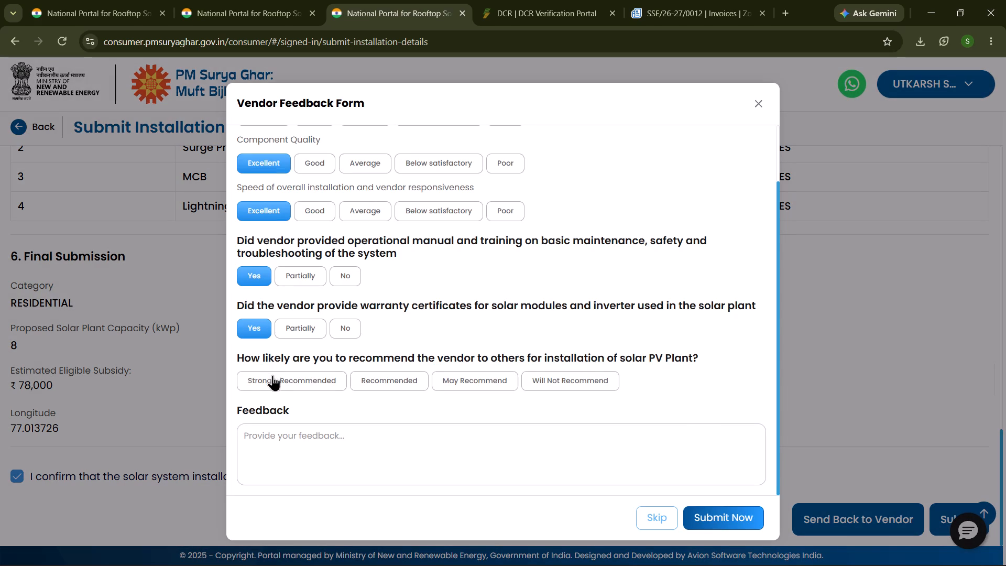
left_click(274, 380)
left_click(288, 443)
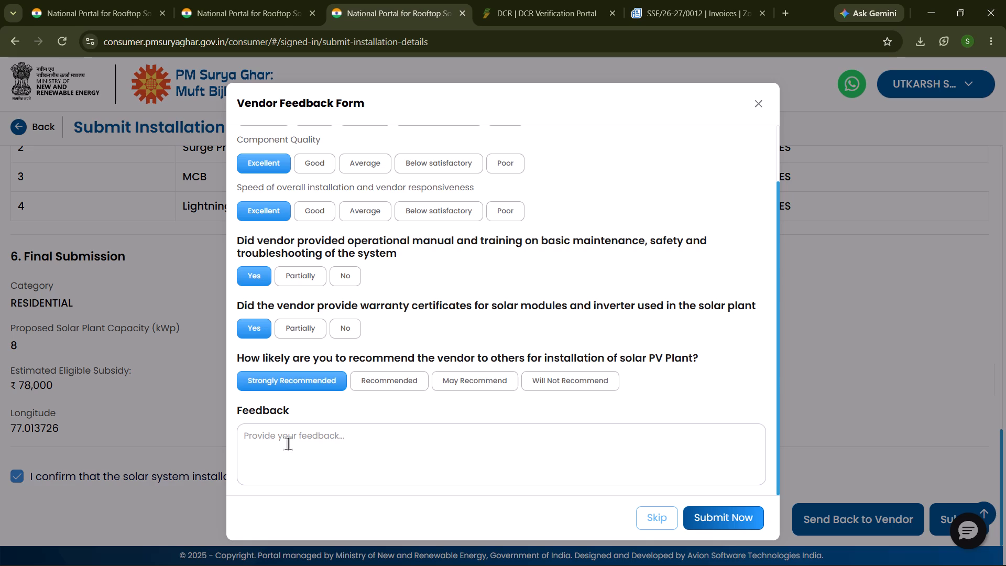
type("BEST SERVICES")
key("Return")
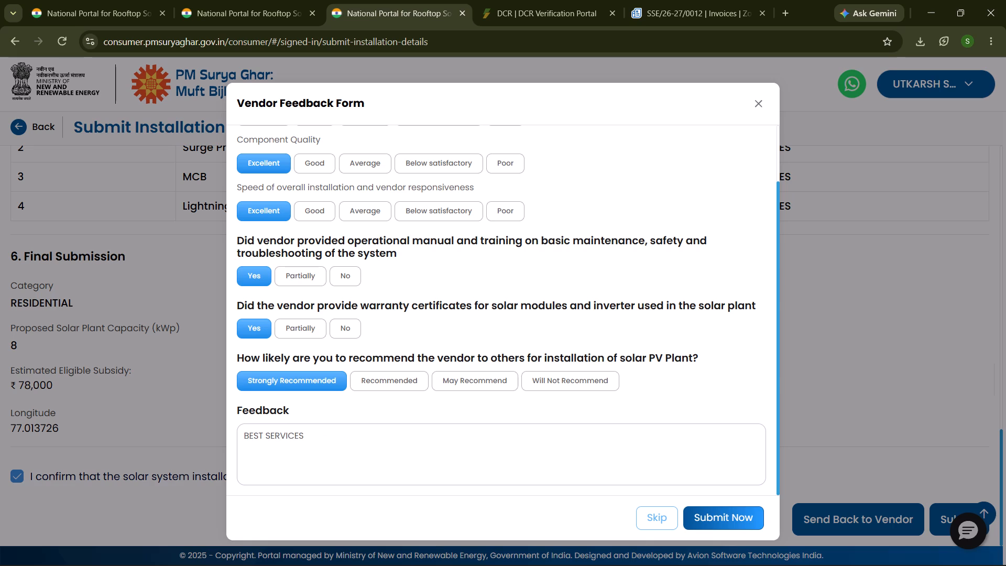
left_click(719, 516)
Reload the vendor portal and copy the consumer number from the 8 kWp Gurugram application on the consumer's My Applications page.
scroll(592, 385, "down", 2)
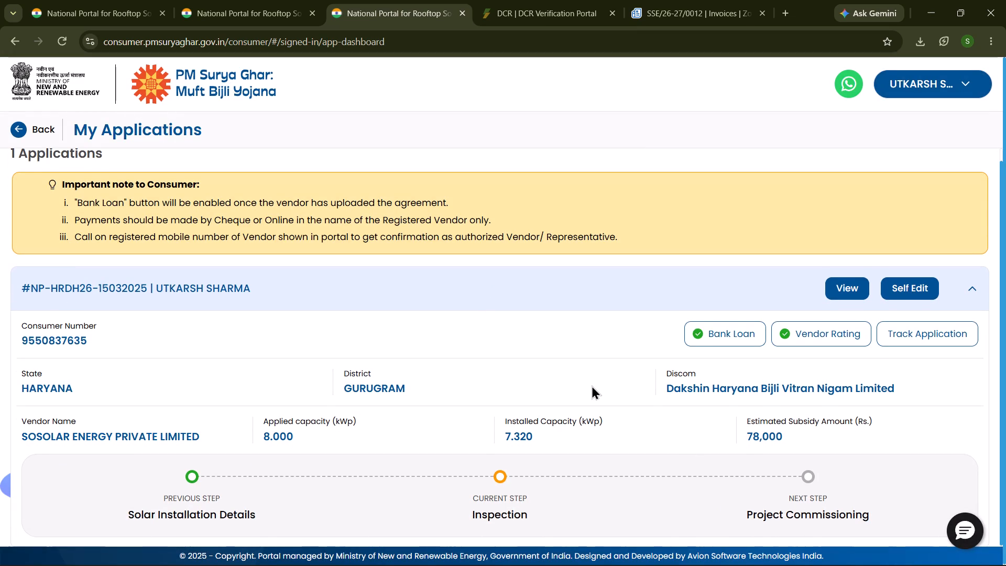
scroll(592, 385, "down", 6)
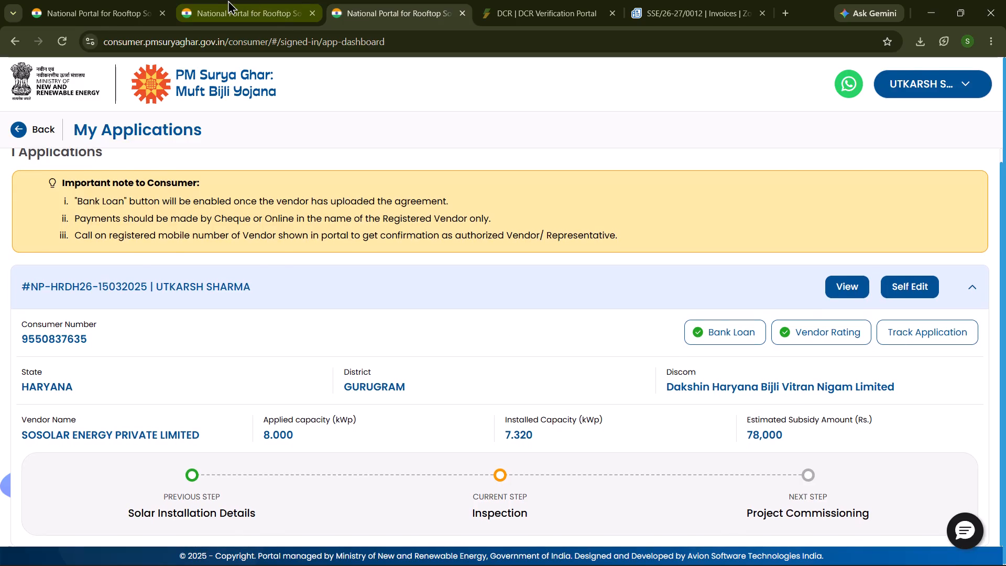
left_click(228, 0)
left_click(59, 47)
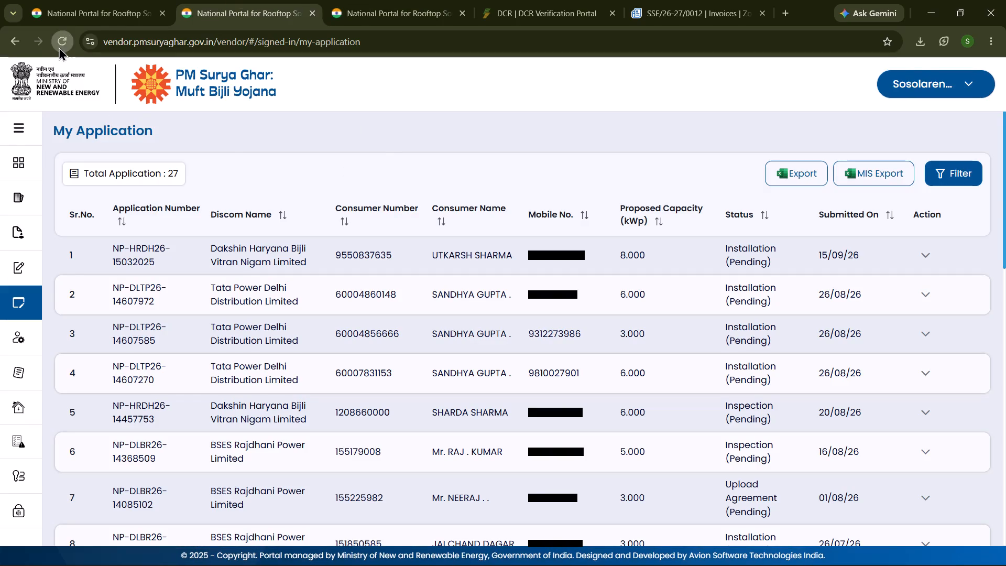
left_click(378, 0)
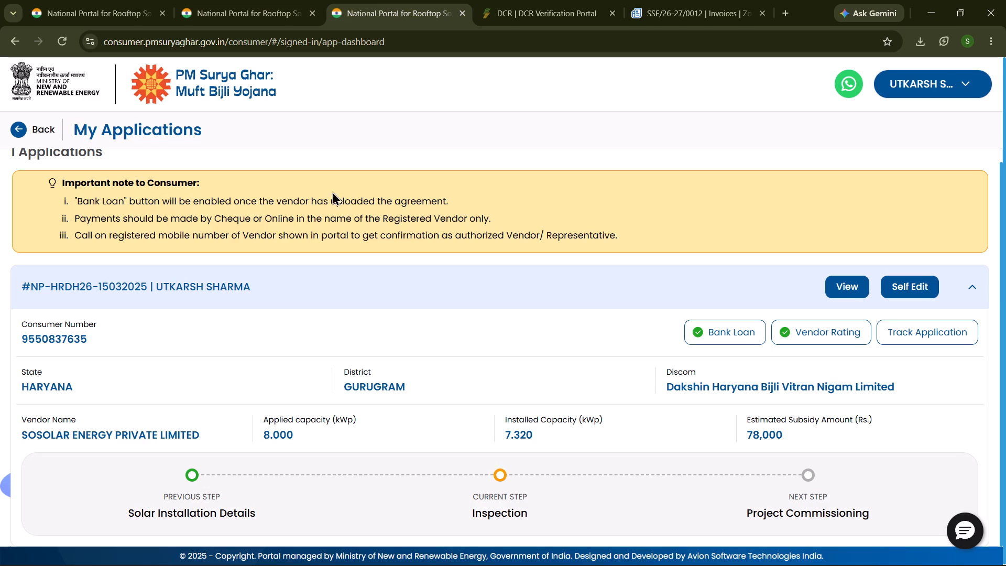
left_click_drag(105, 334, 1, 339)
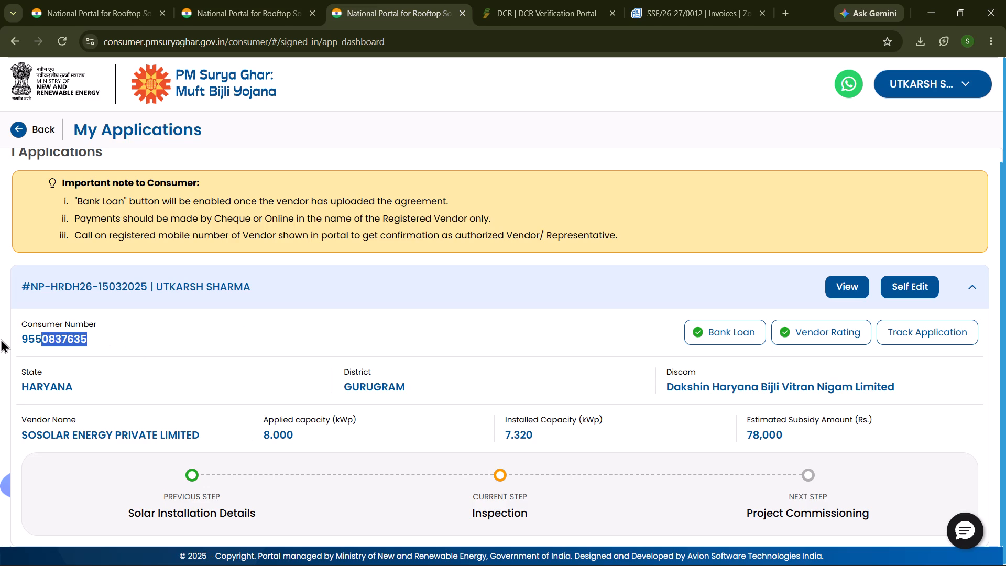
key("ctrl+c")
Filter the vendor portal's My Applications list by the copied consumer number.
left_click(239, 0)
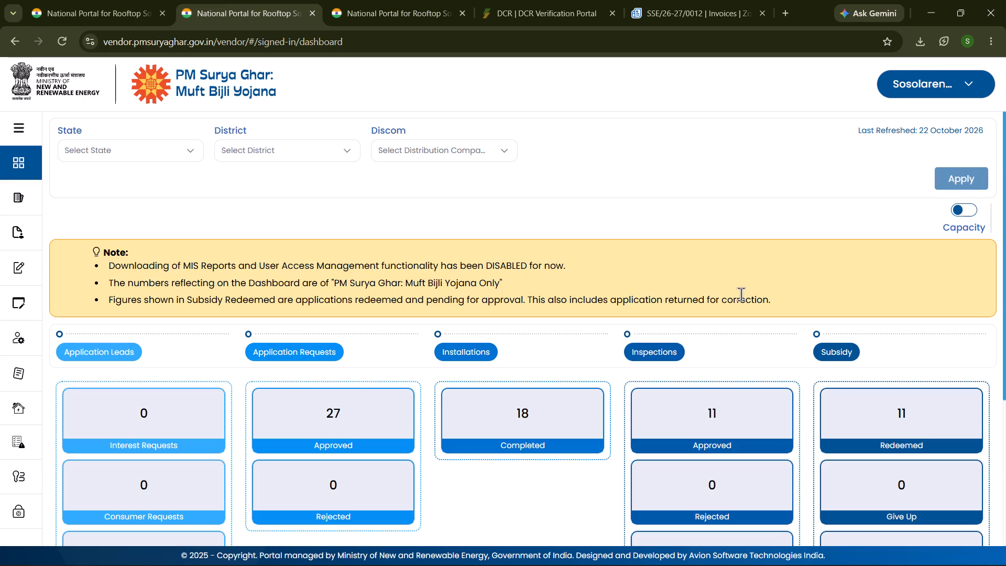
scroll(477, 177, "up", 3)
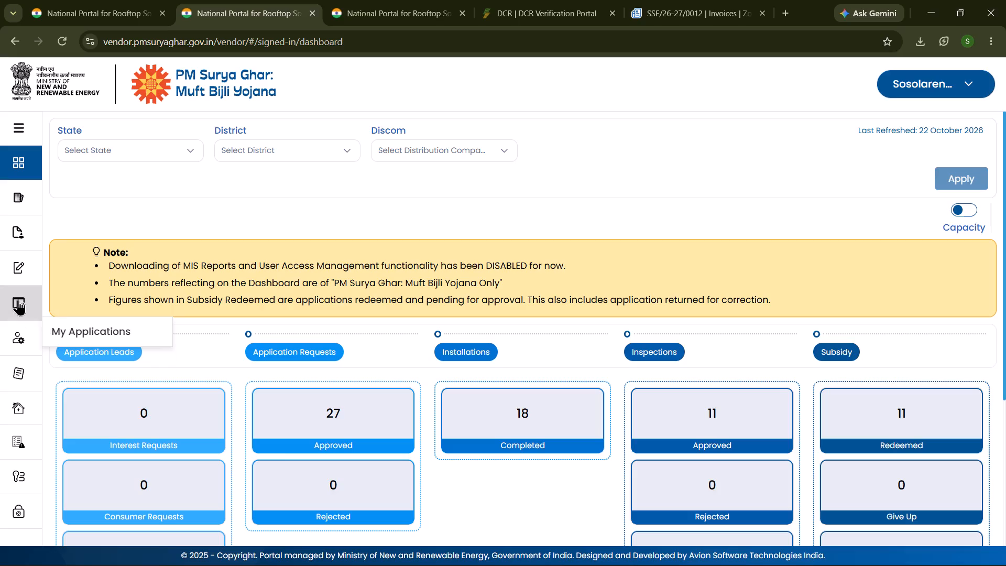
left_click(74, 330)
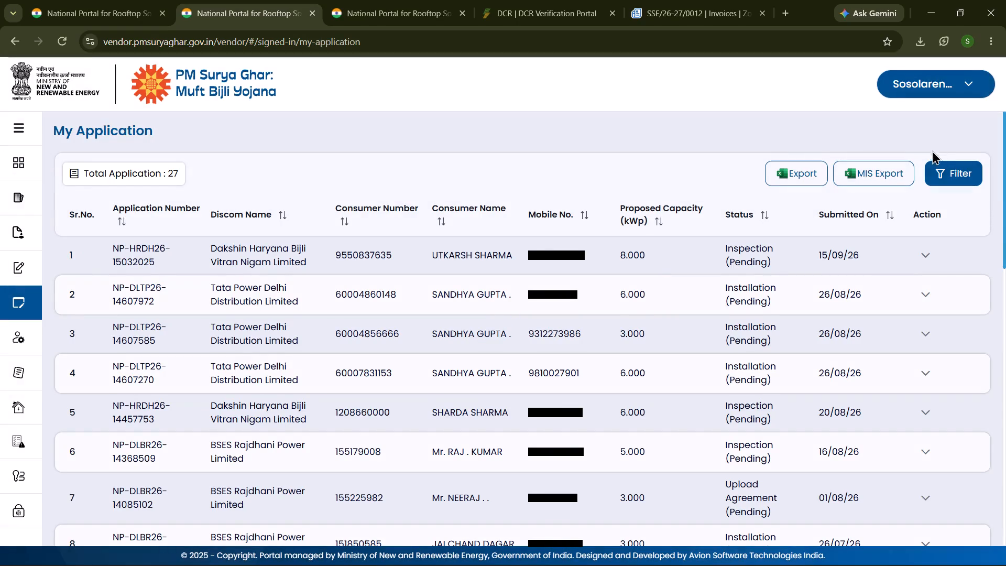
left_click(935, 165)
key("ctrl+v")
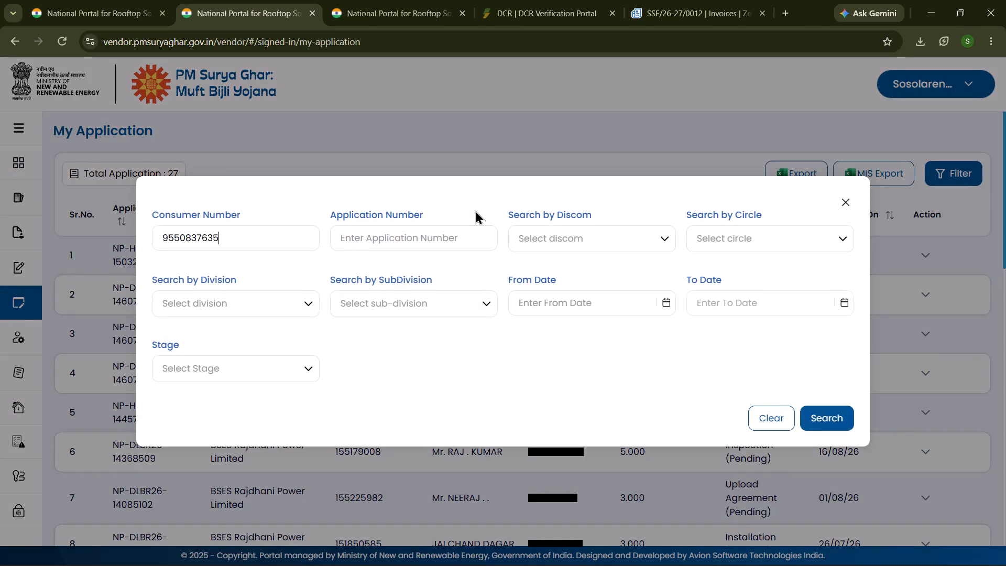
key("Return")
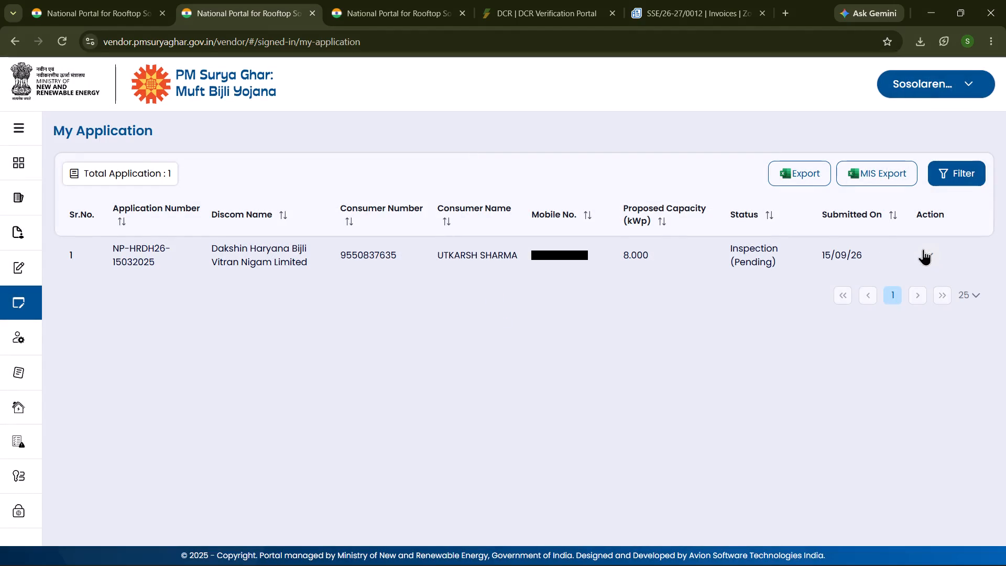
Expand the filtered 8 kWp Gurugram application and capture a screenshot of its row, progress timeline and details.
left_click(923, 249)
scroll(636, 371, "down", 3)
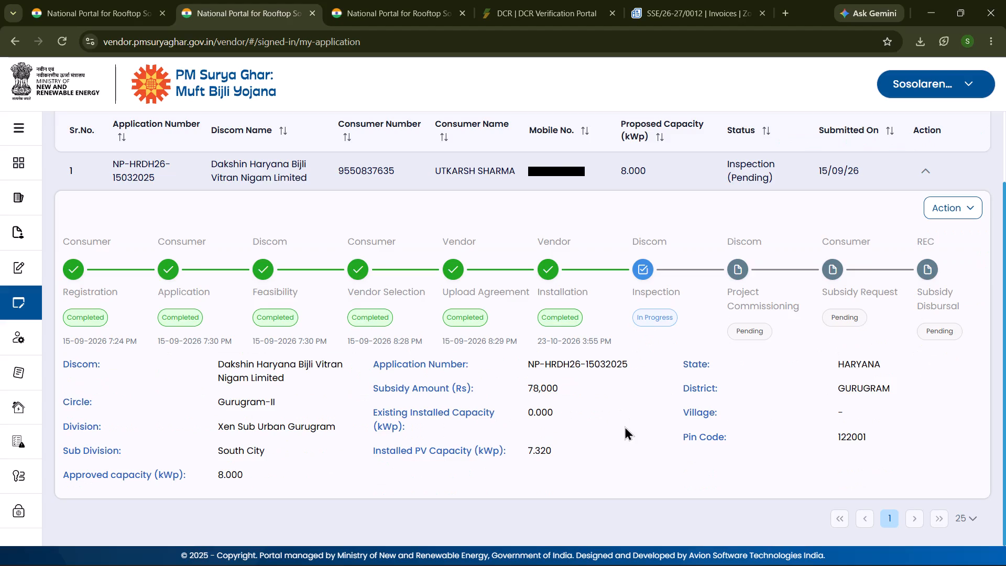
key("shift+super+s")
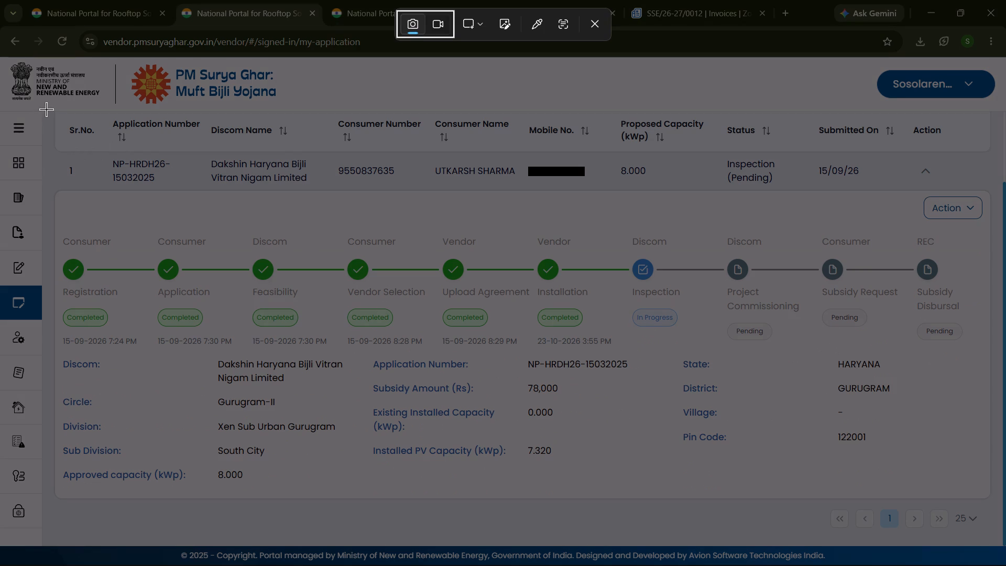
left_click_drag(45, 107, 998, 518)
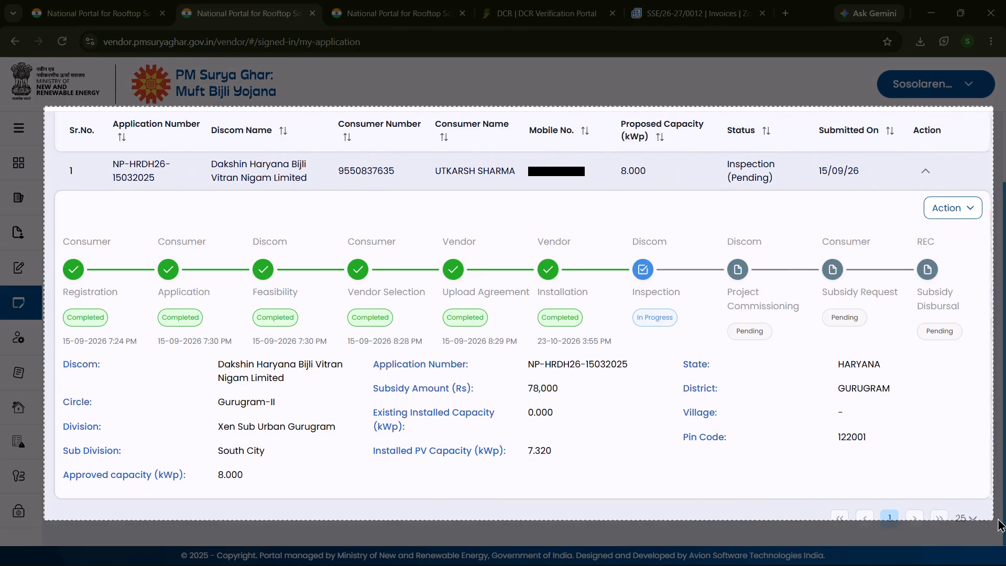
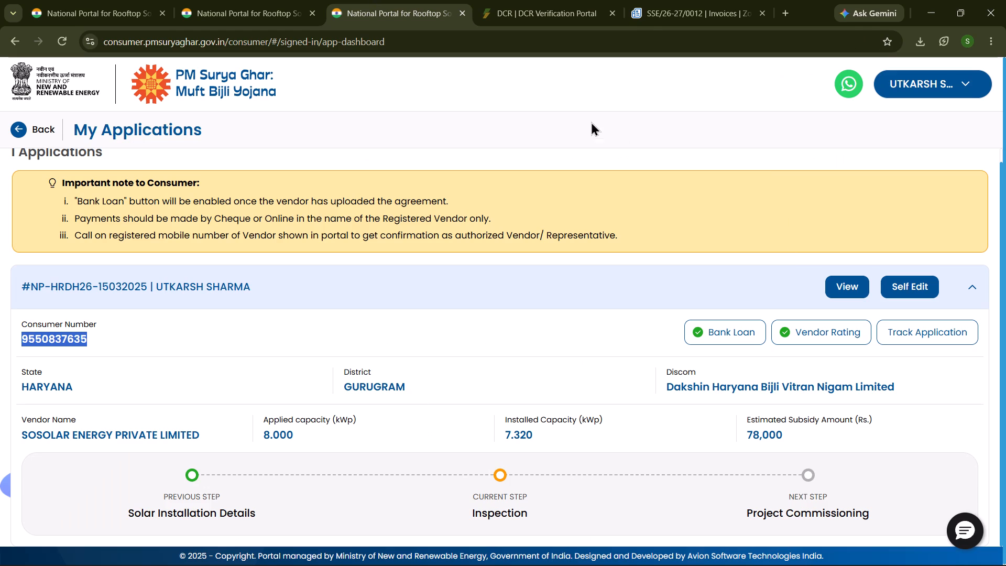
Look over invoice SSE/26-27/0012 and the vendor's rooftop solar application record, and return to the DCR Details (B2C) form.
left_click(669, 0)
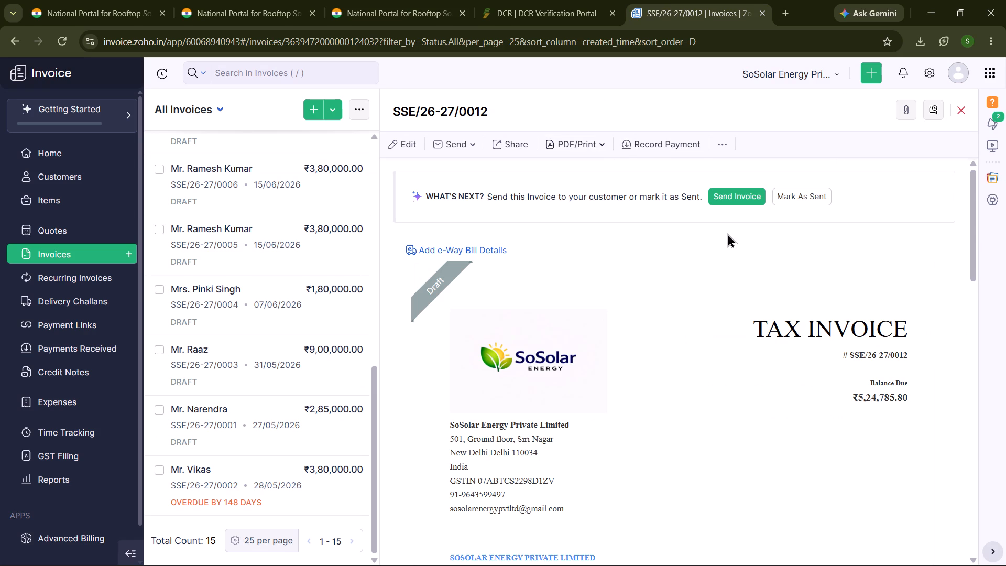
left_click(544, 0)
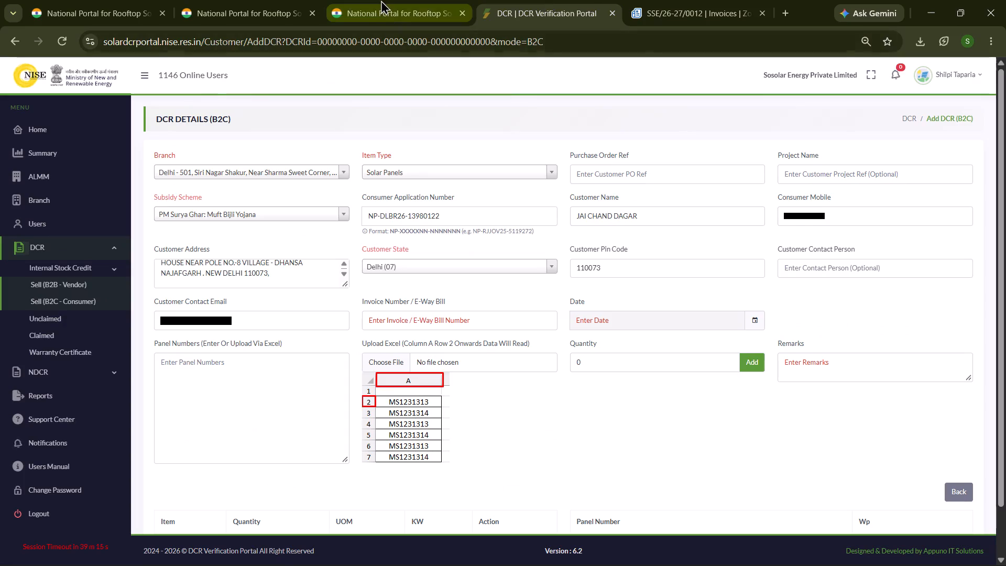
left_click(381, 0)
left_click(258, 0)
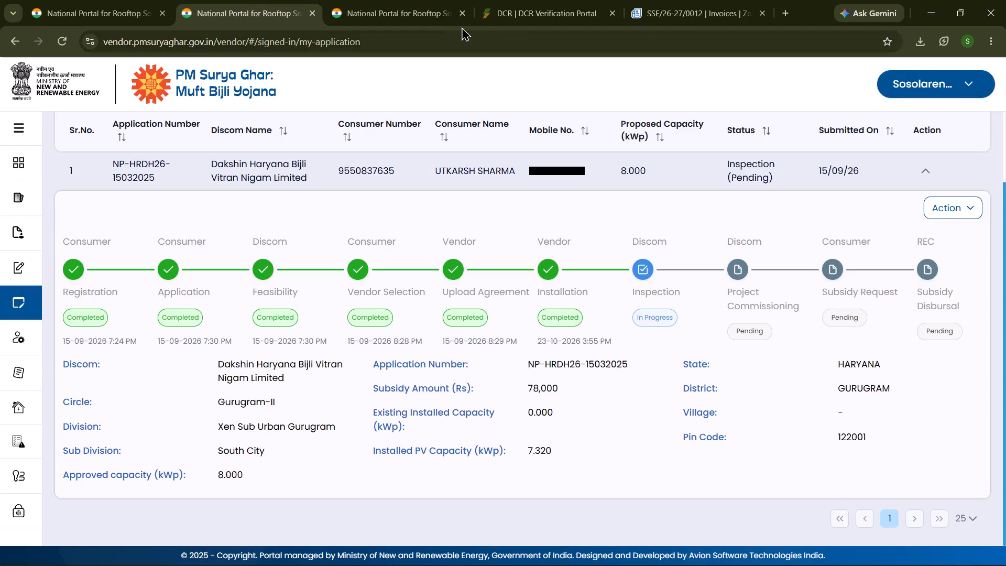
left_click(561, 3)
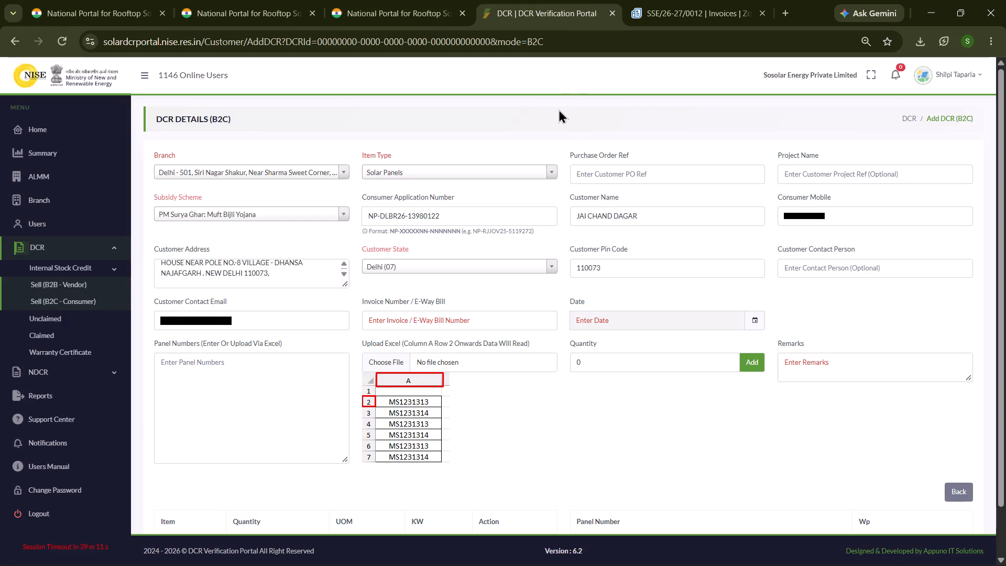
left_click(559, 109)
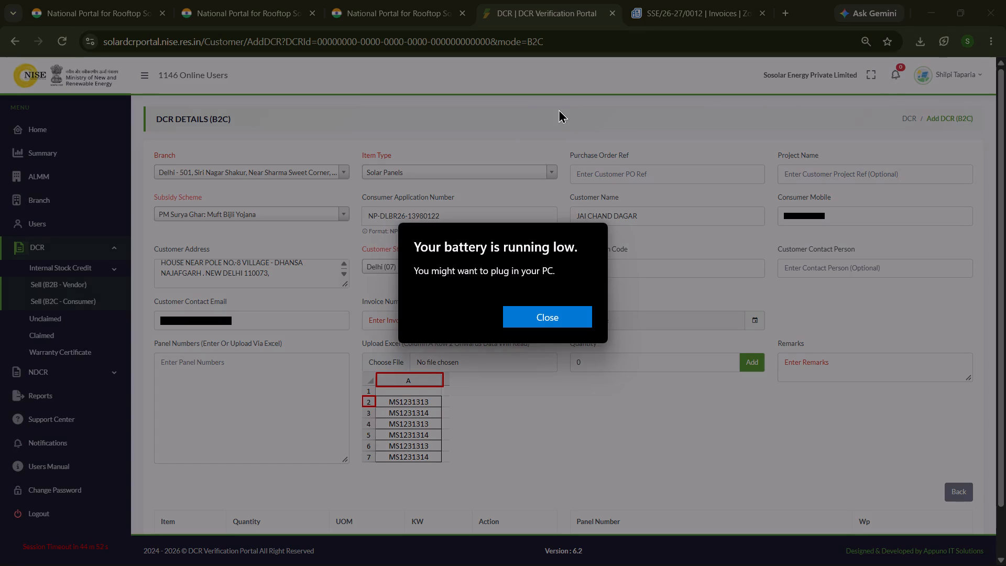
Dismiss the low-battery notice covering the DCR Details (B2C) form.
left_click(540, 324)
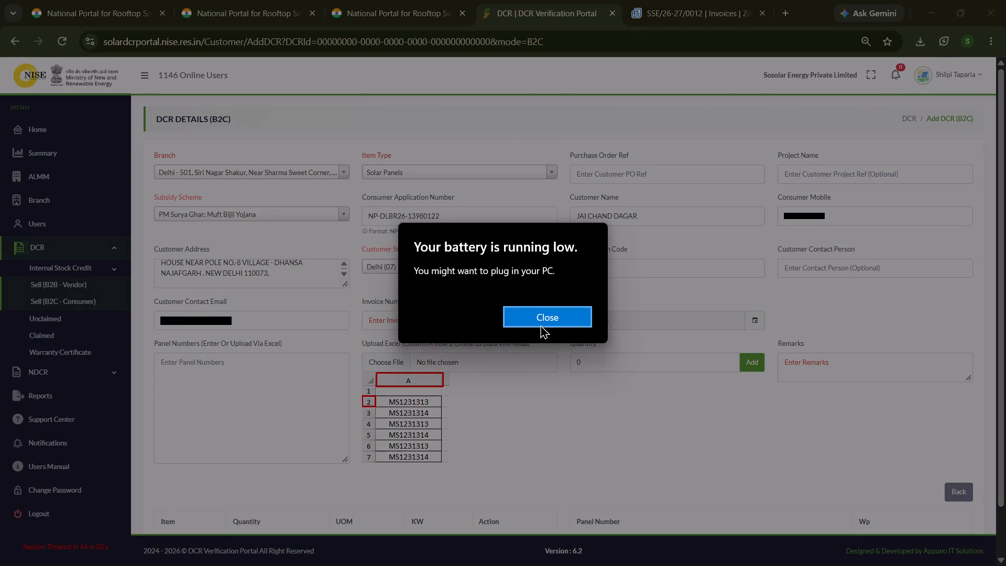
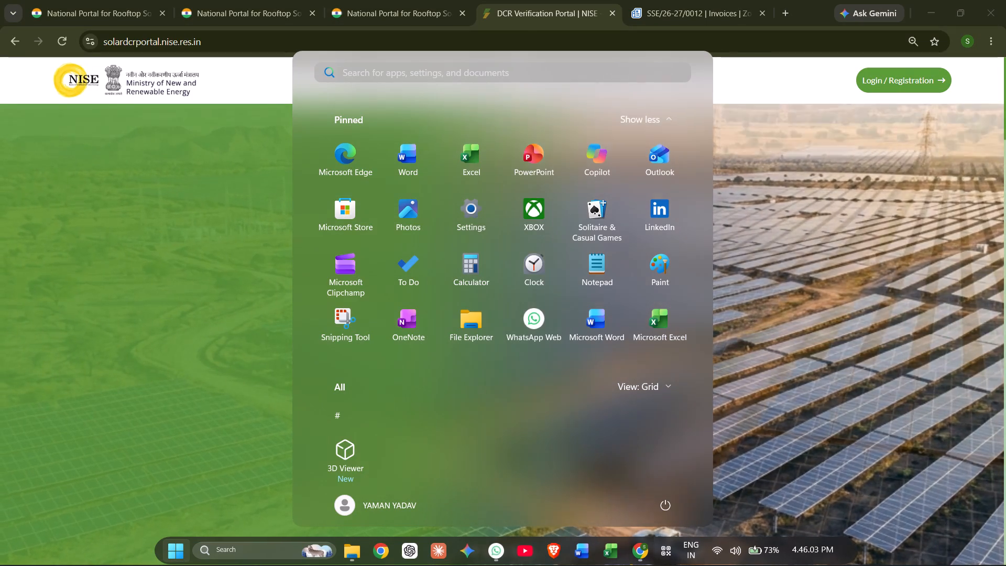
Dismiss the Windows Start overlay covering the DCR Verification Portal home page.
left_click(79, 300)
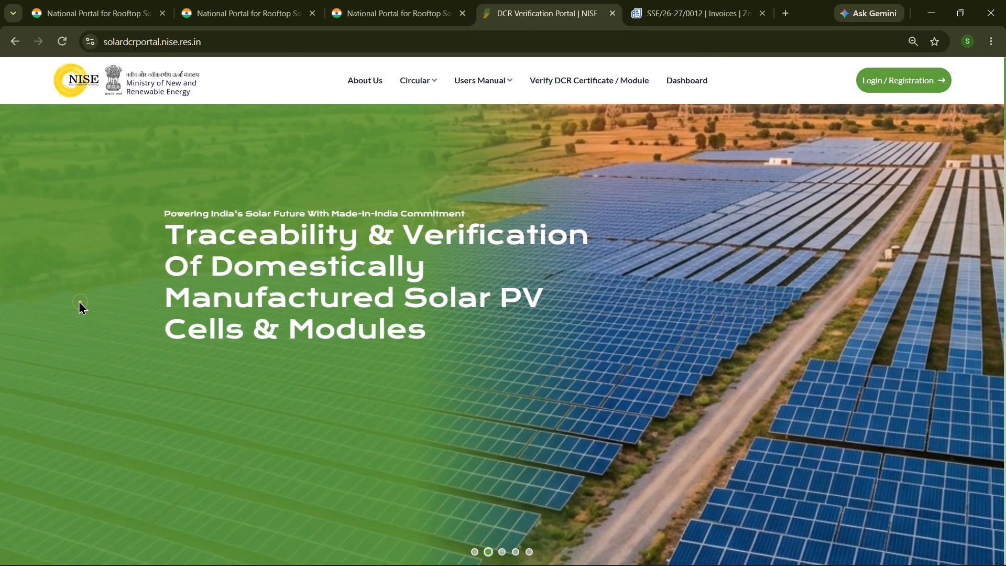